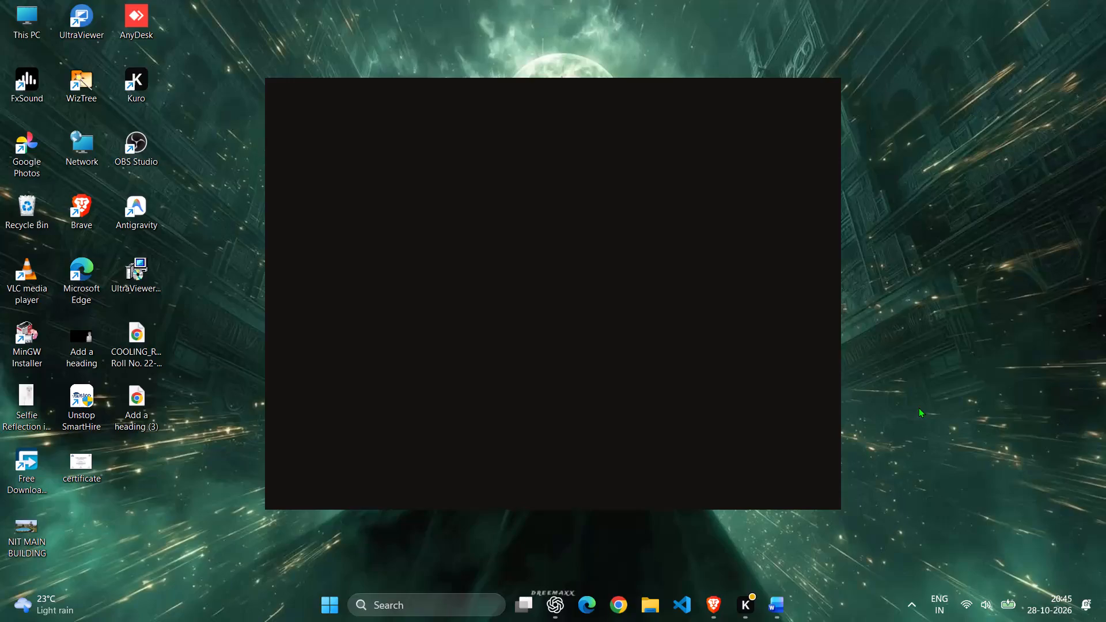
Switch to the Word window containing the GAASP_Full_Report document.
left_click(767, 595)
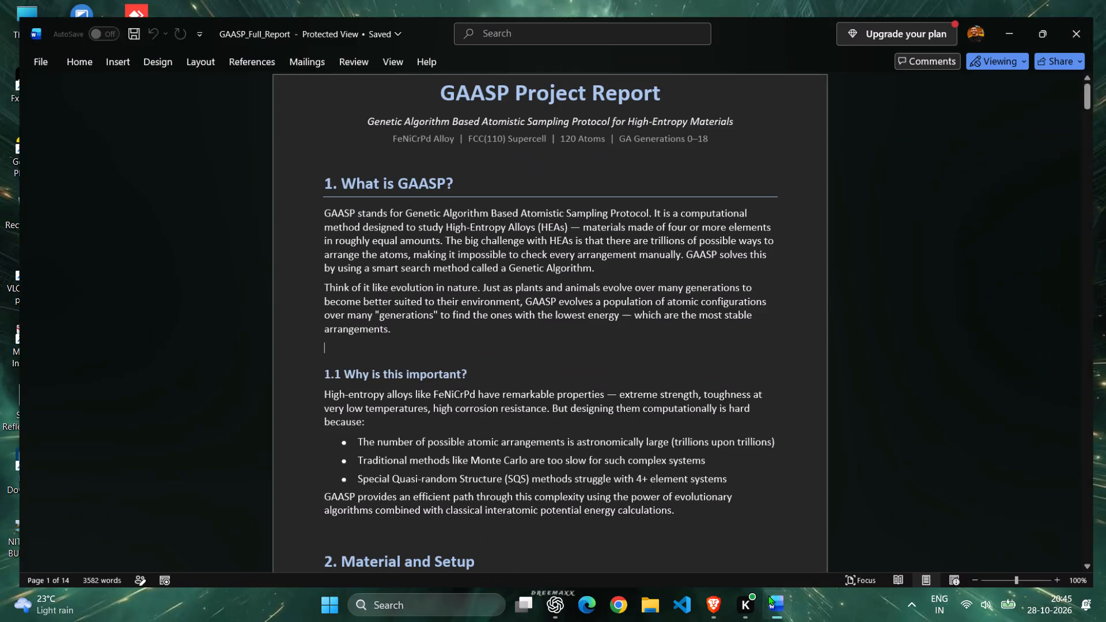
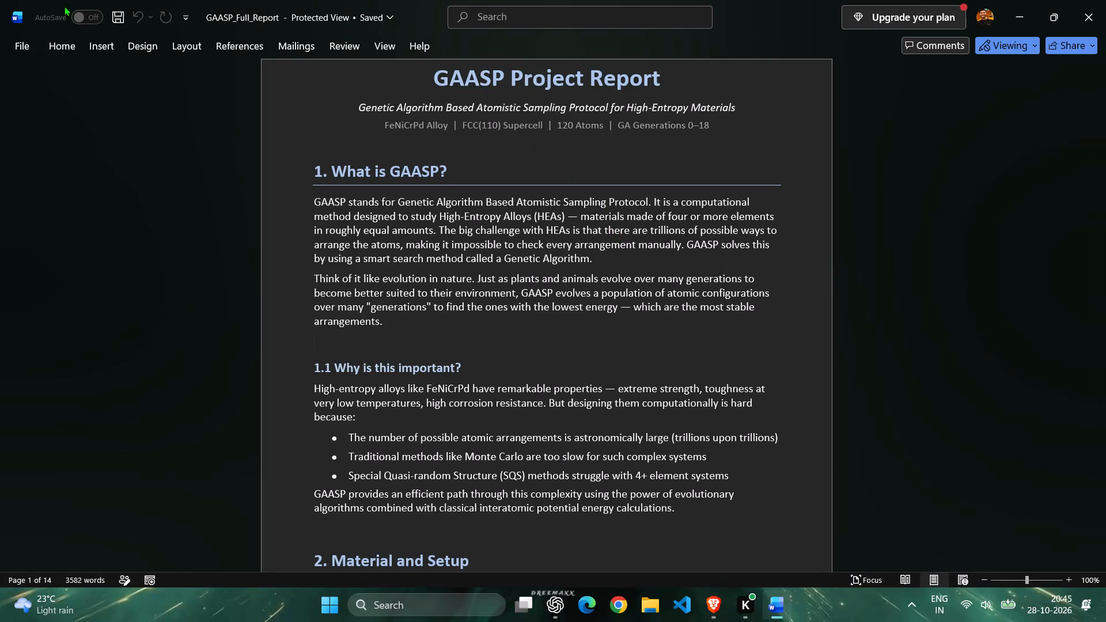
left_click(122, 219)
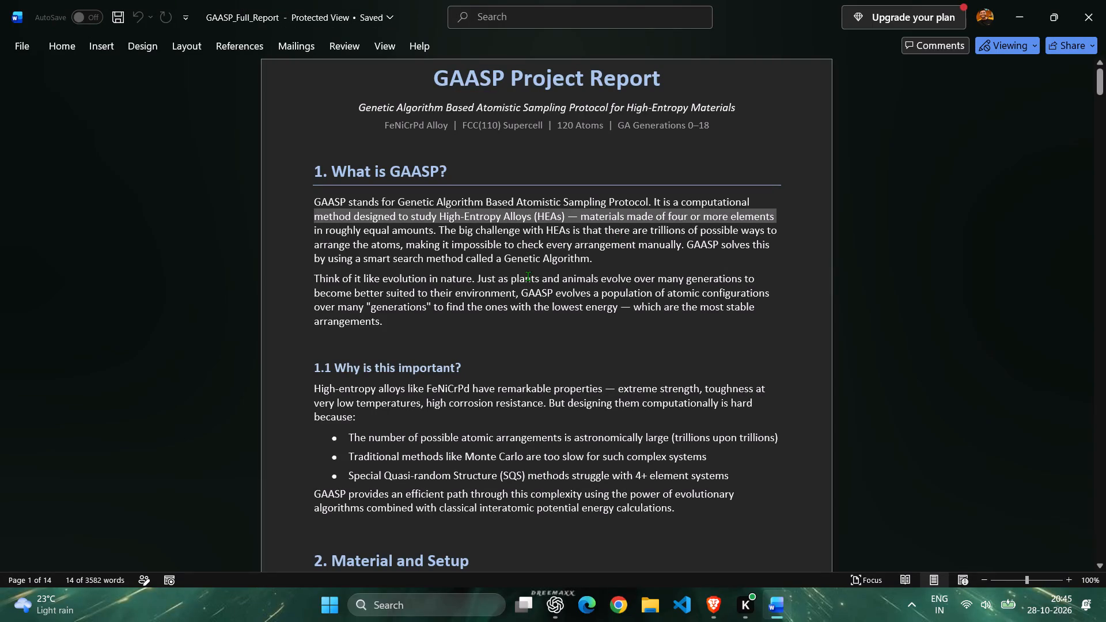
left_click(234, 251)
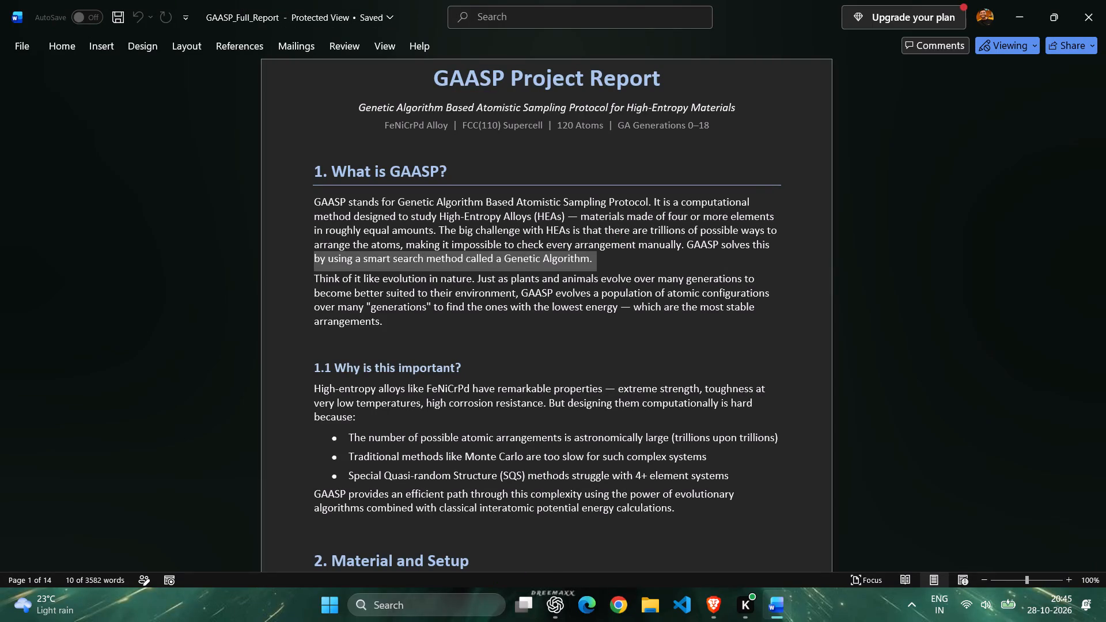
Search Windows for "what" to find the WhatsApp app.
left_click(459, 621)
left_click(452, 597)
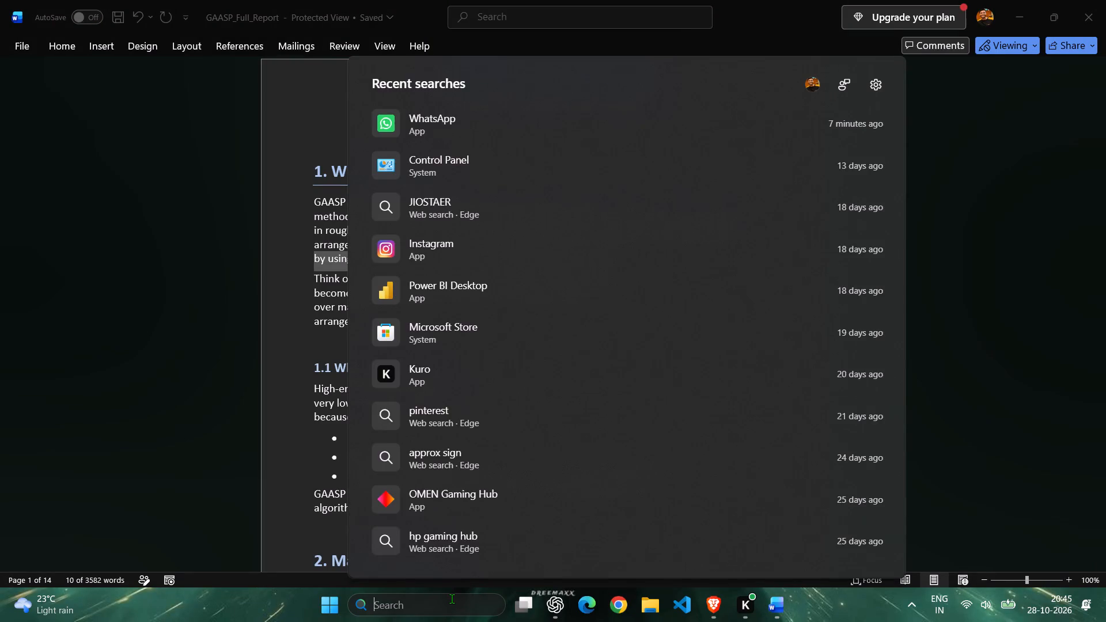
type("what")
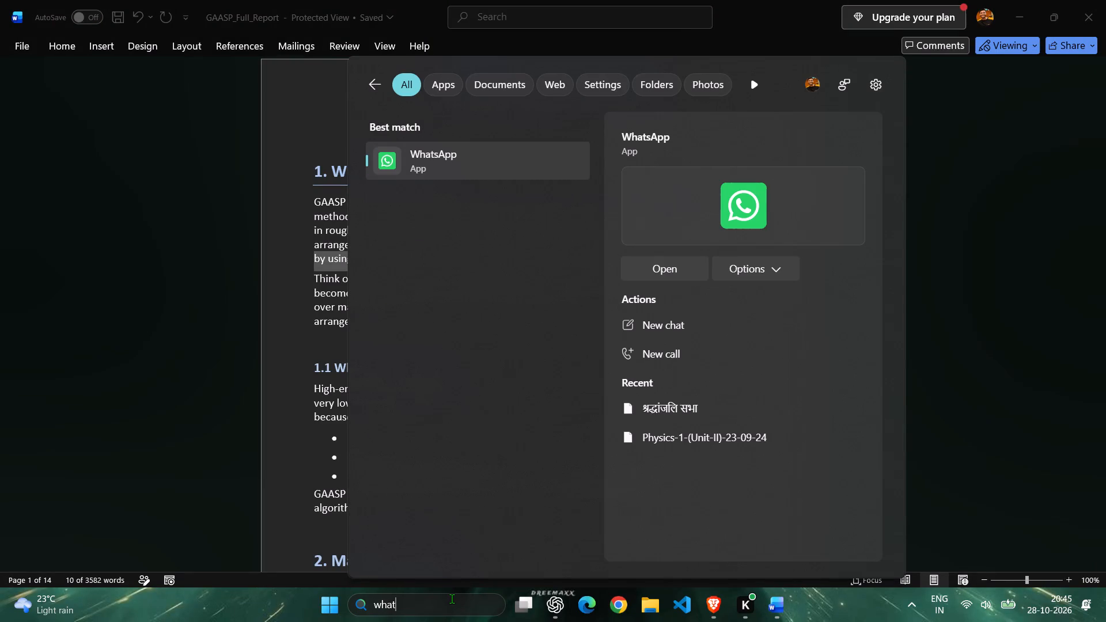
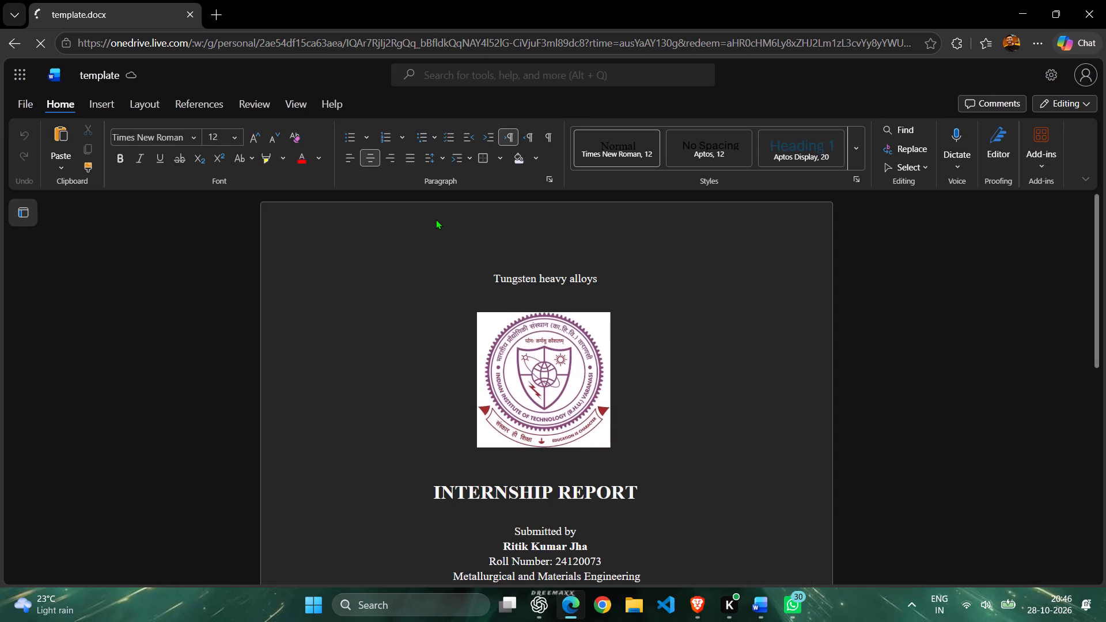
Review the internship report cover page in the template document, from the Tungsten heavy alloys title down to the institute address.
scroll(456, 386, "down", 3)
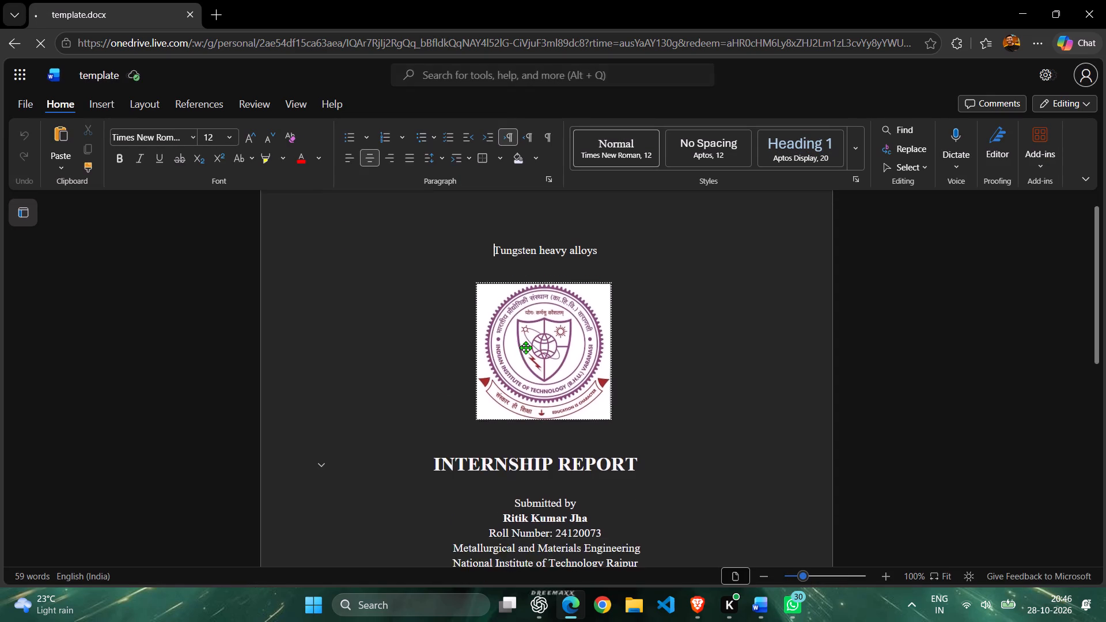
scroll(525, 347, "down", 1)
scroll(422, 408, "down", 2)
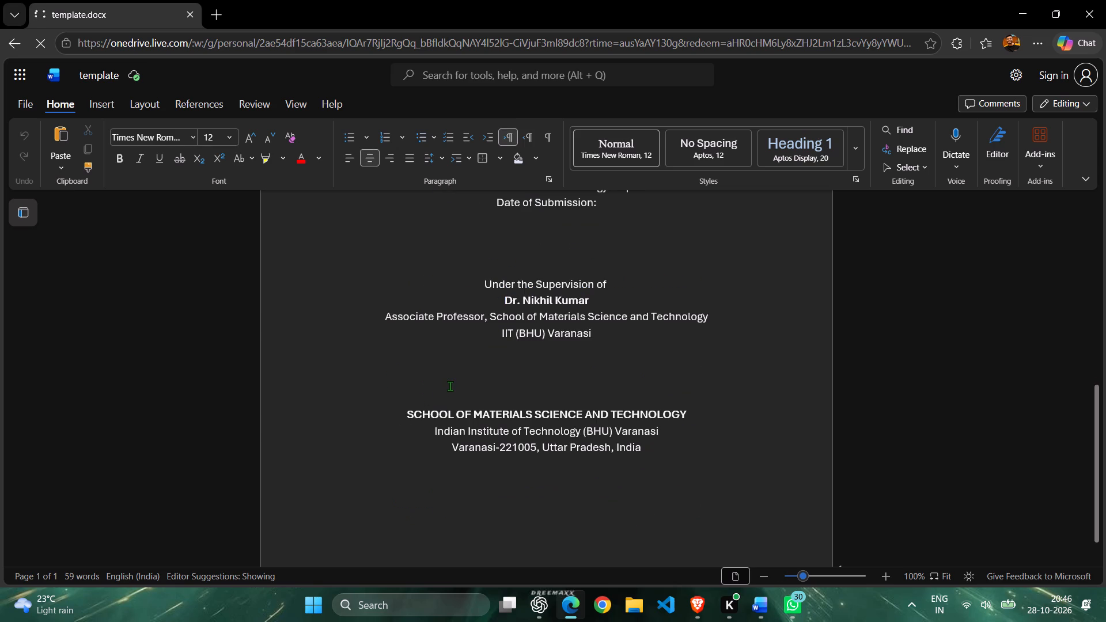
scroll(458, 382, "up", 4)
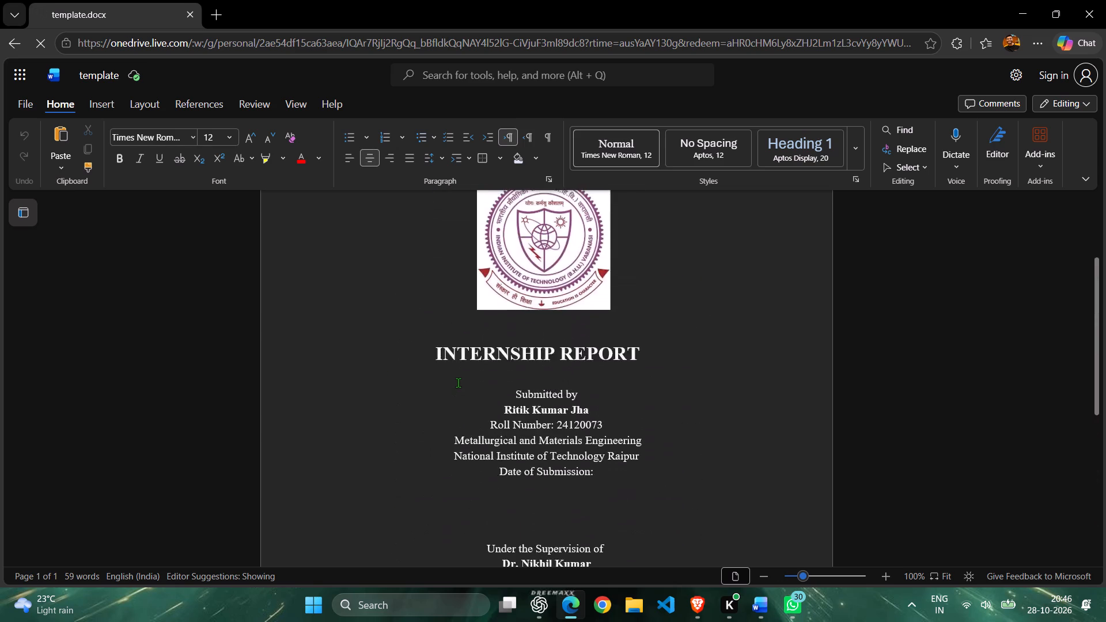
scroll(458, 382, "up", 6)
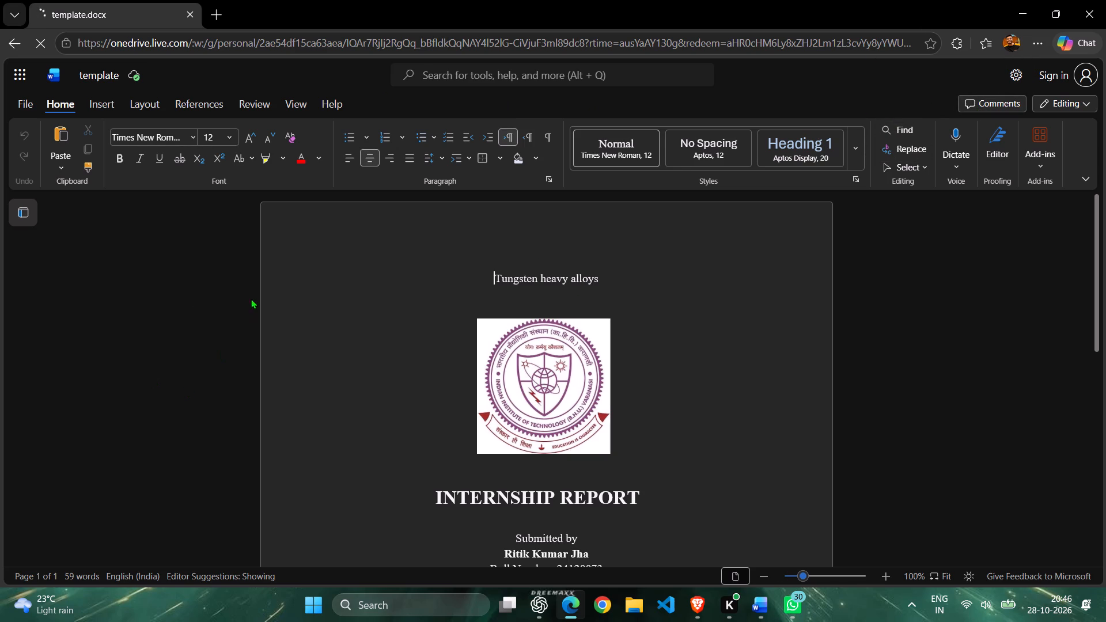
left_click(338, 370)
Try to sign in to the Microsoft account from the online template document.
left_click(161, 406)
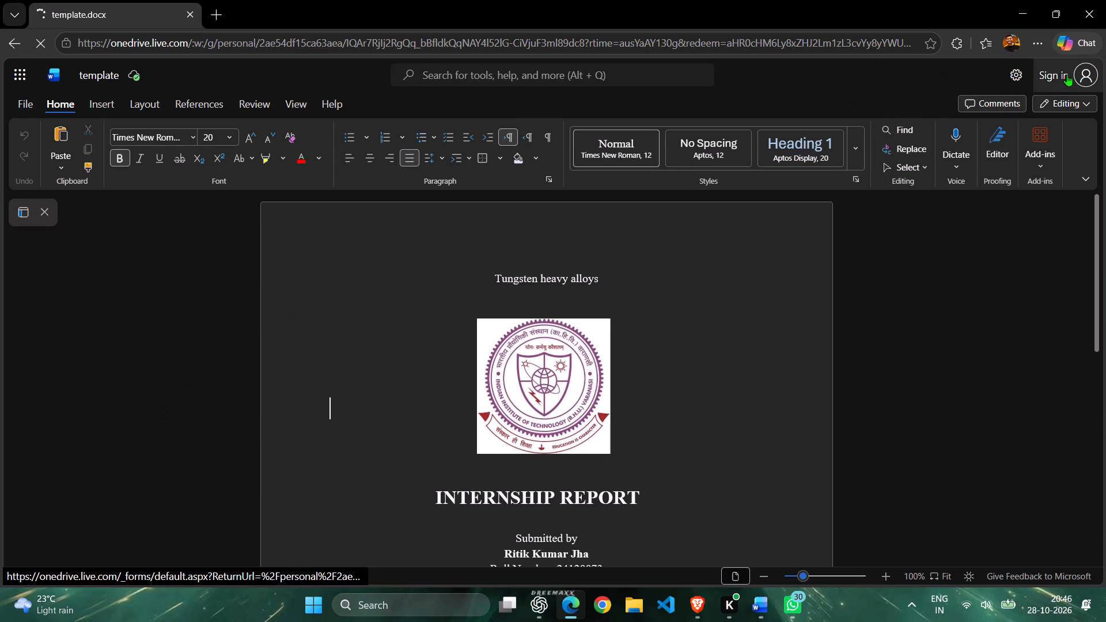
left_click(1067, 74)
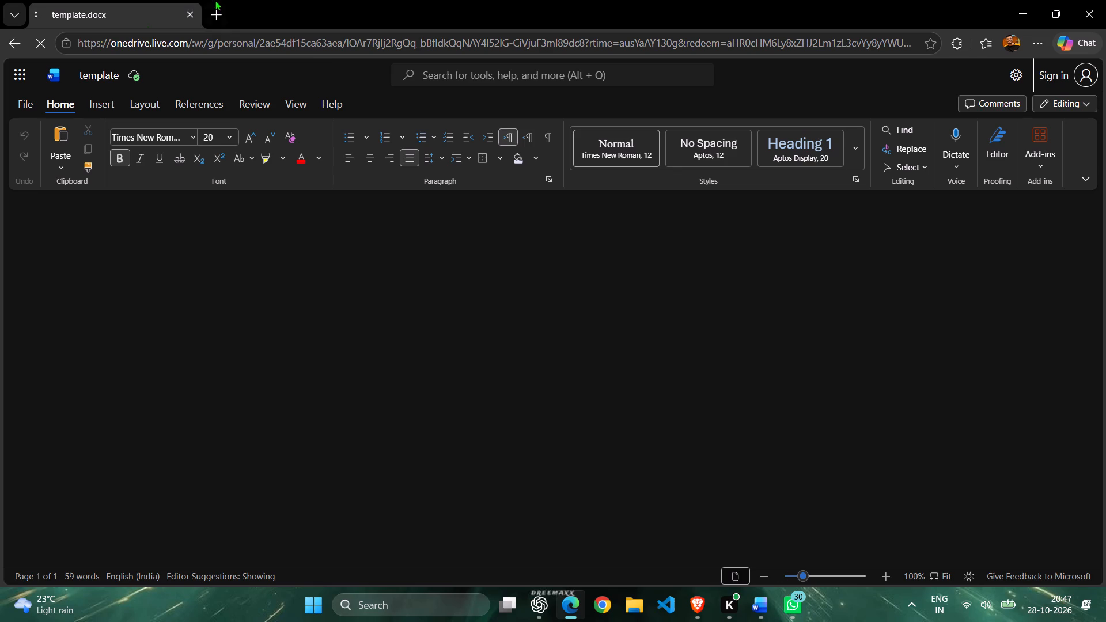
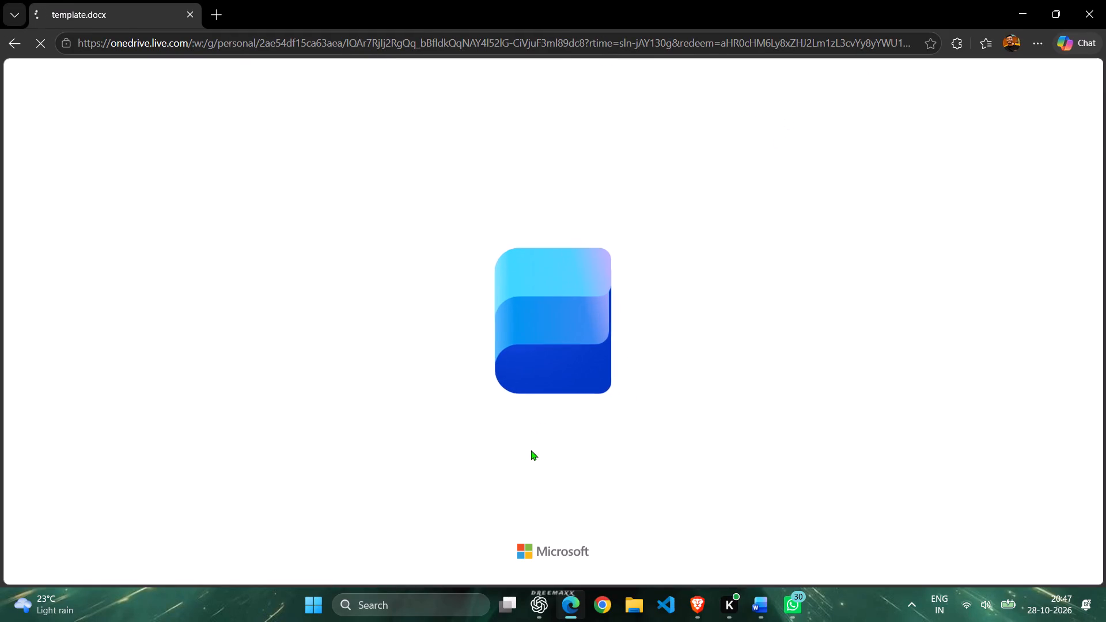
Save the internship report template document opened in the browser.
scroll(594, 390, "down", 2)
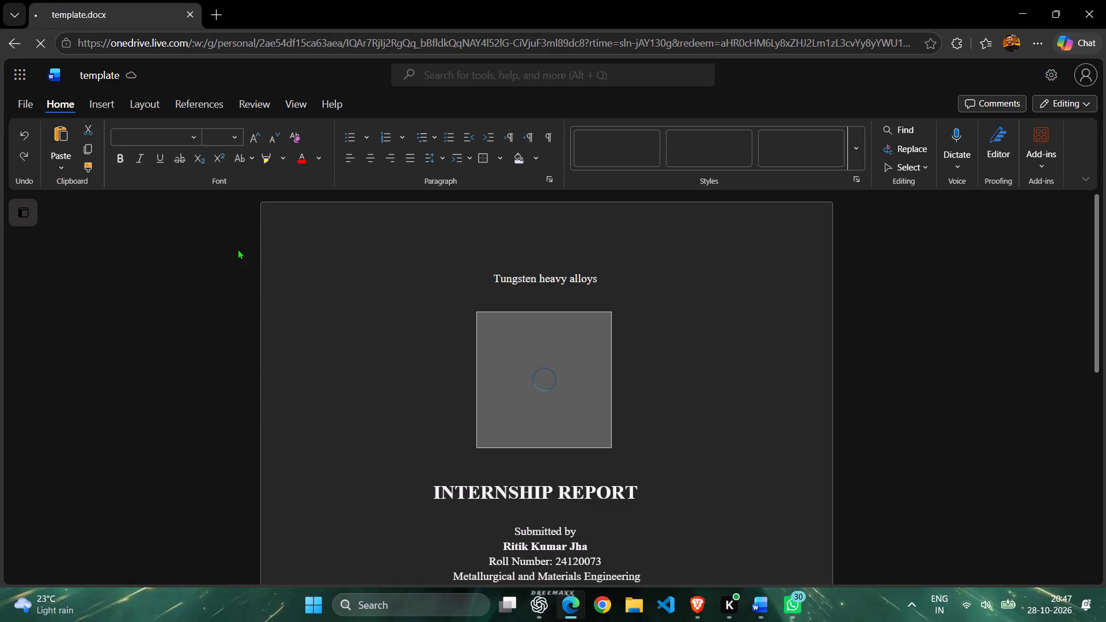
scroll(234, 355, "down", 3)
scroll(250, 352, "up", 3)
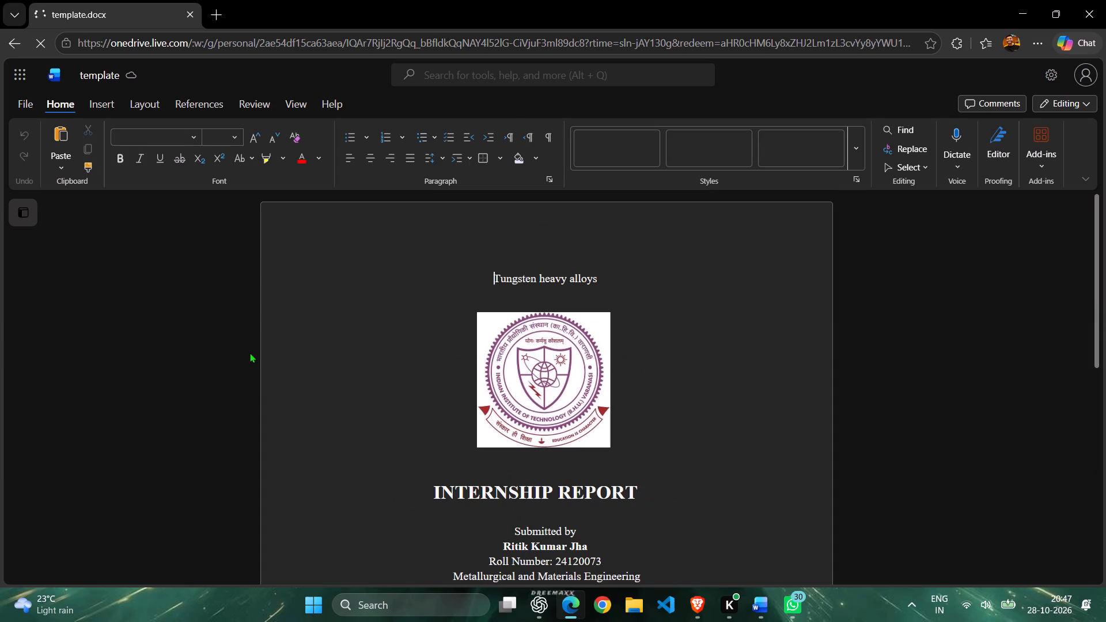
key("ctrl+s")
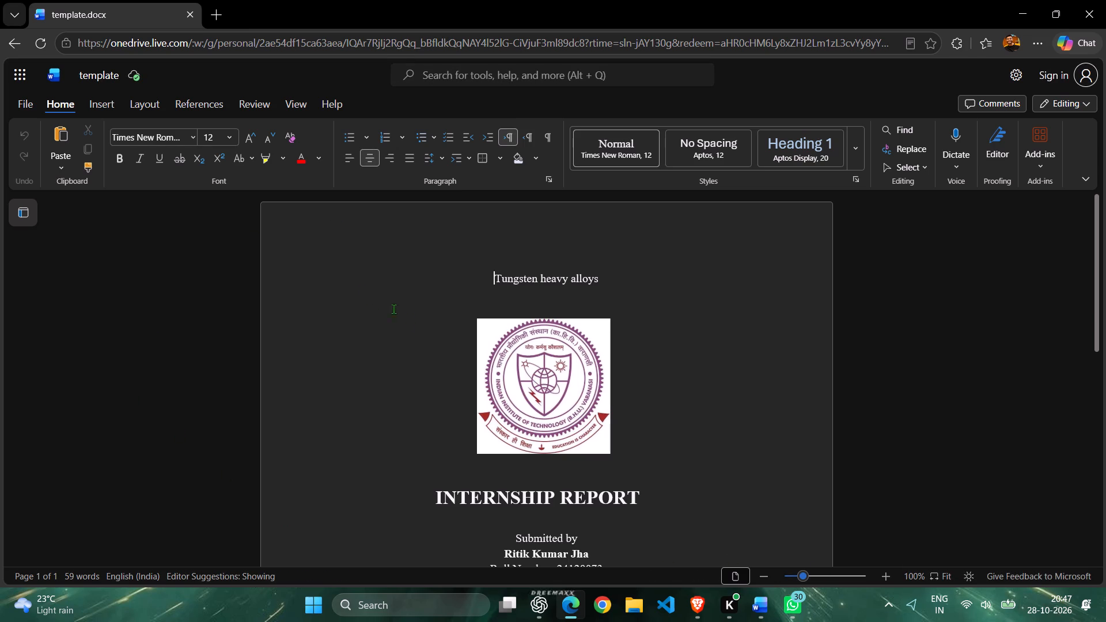
Save the online template document.
scroll(567, 383, "down", 5)
scroll(579, 395, "up", 5)
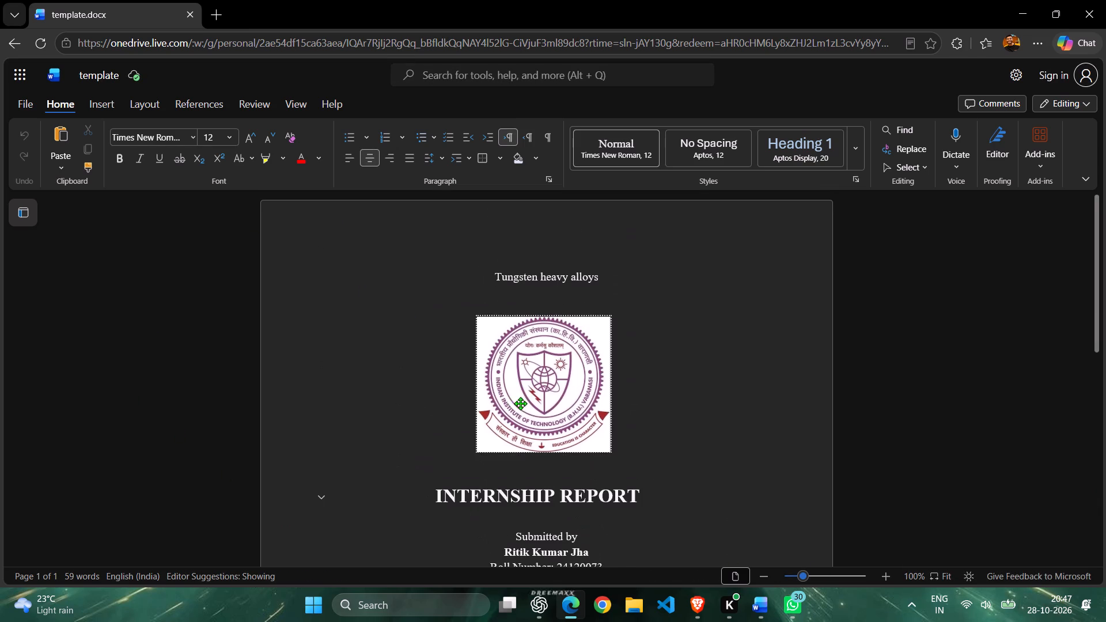
key("ctrl+s")
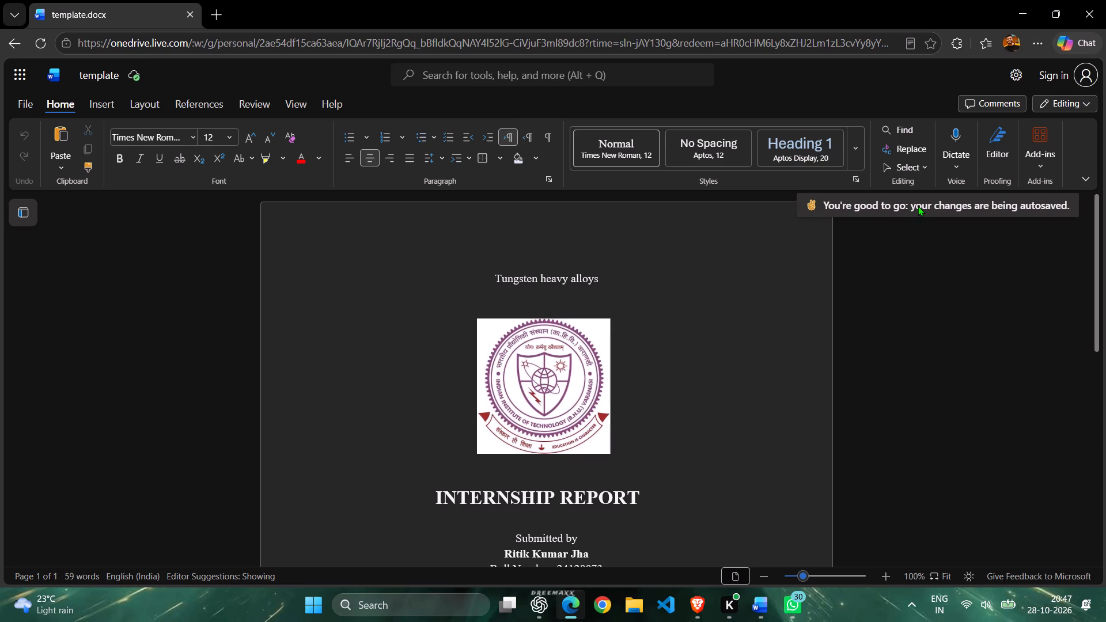
Download a copy of the template document from OneDrive to the computer.
left_click(299, 296)
scroll(159, 349, "down", 2)
left_click(24, 99)
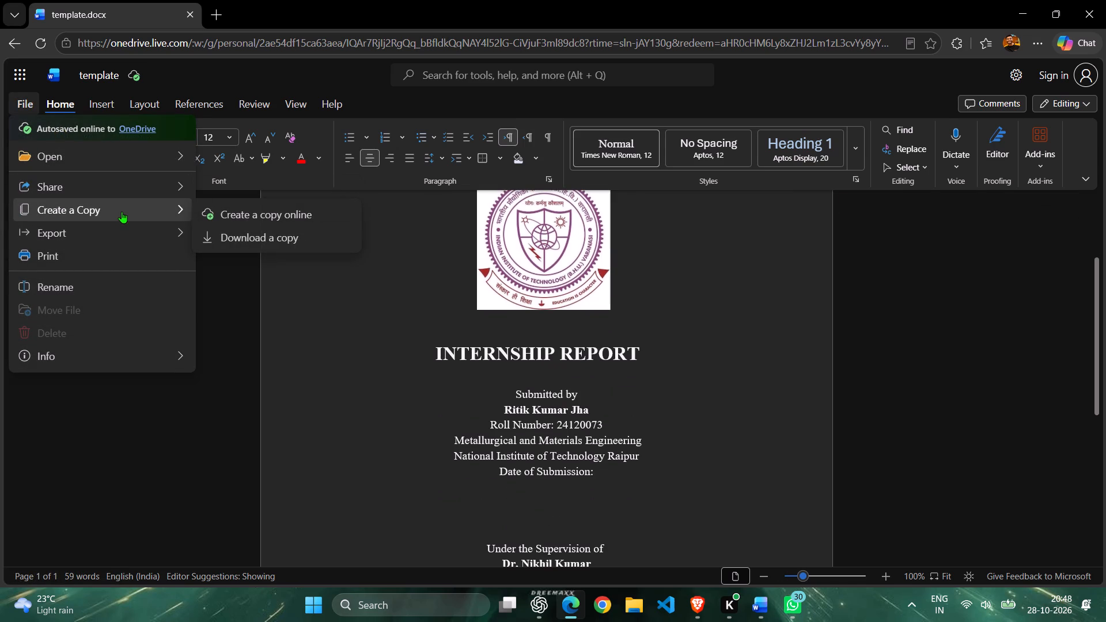
left_click(252, 242)
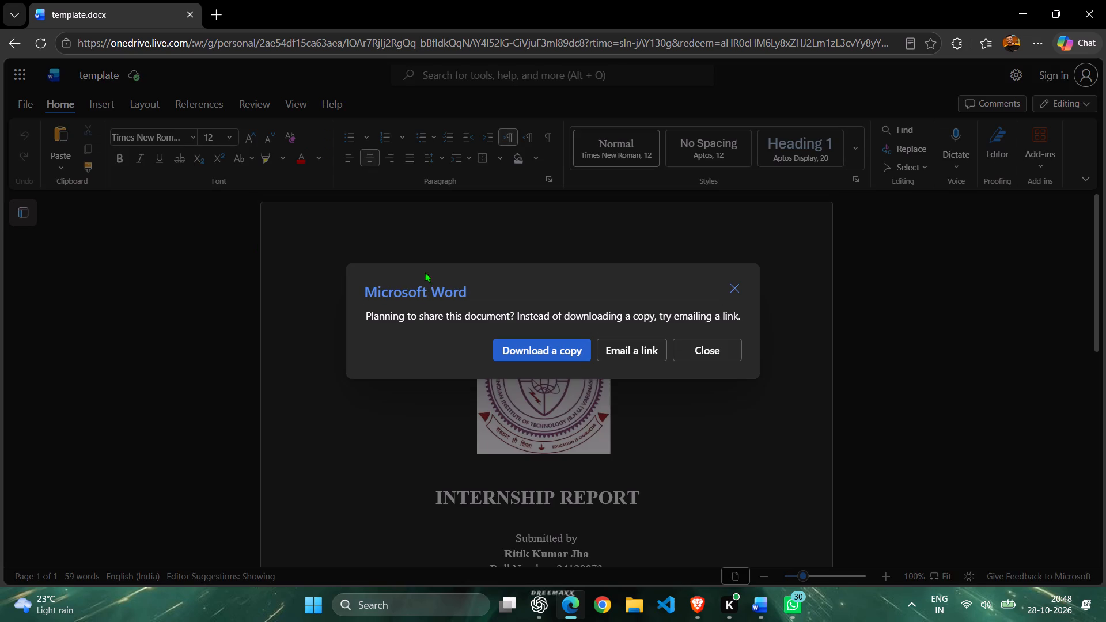
left_click(539, 349)
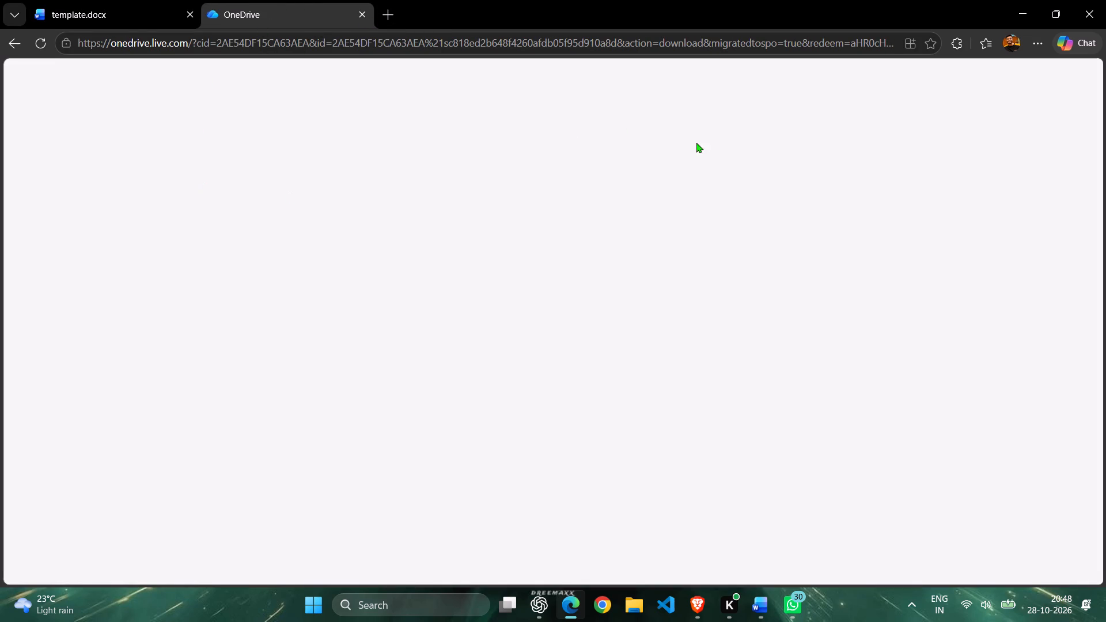
left_click(124, 0)
left_click(215, 0)
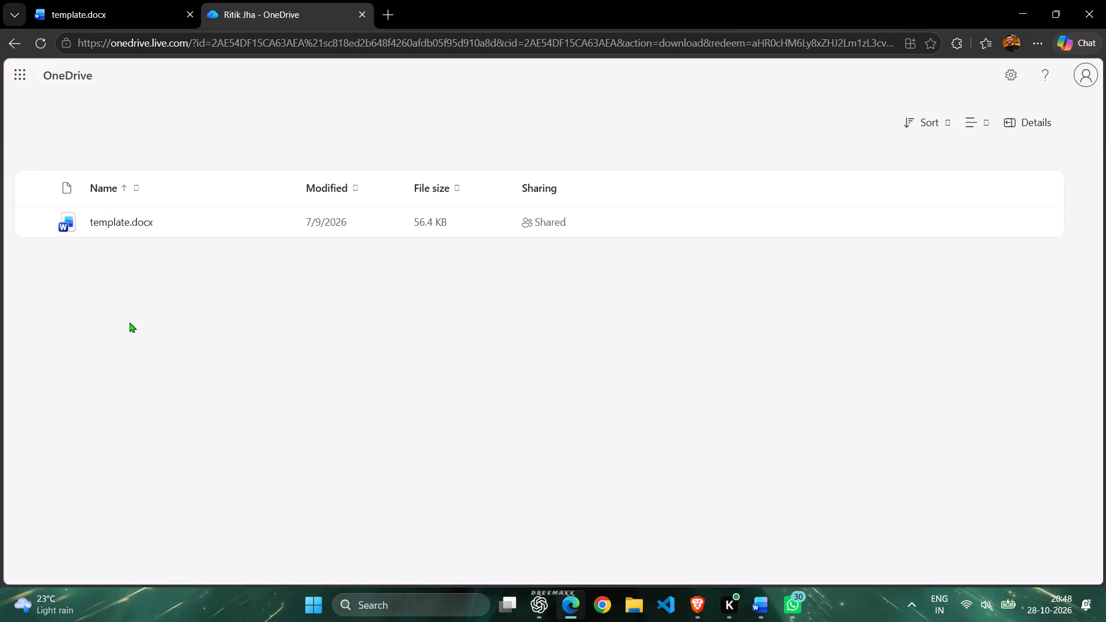
left_click(1094, 75)
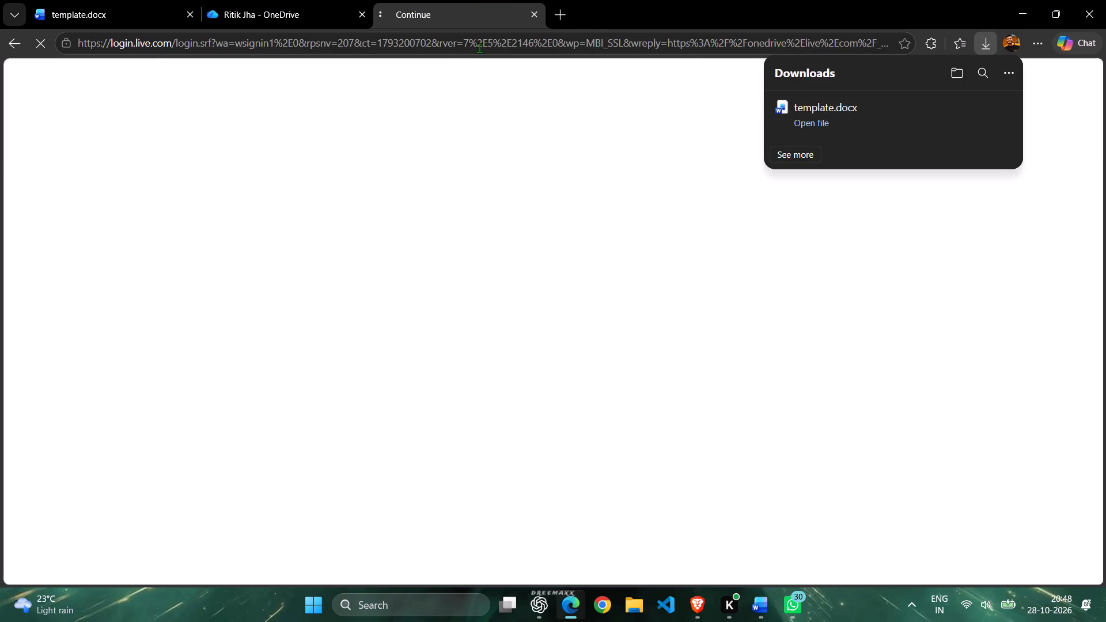
Open the downloaded template.docx in desktop Word and dismiss the Protected View bar.
left_click(815, 122)
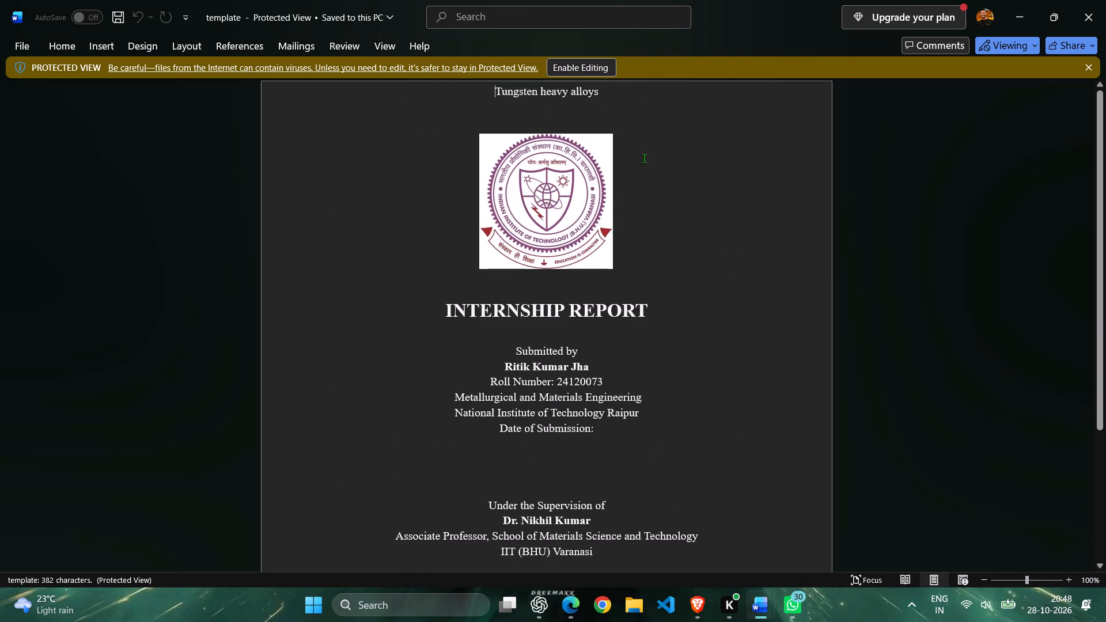
left_click(1083, 69)
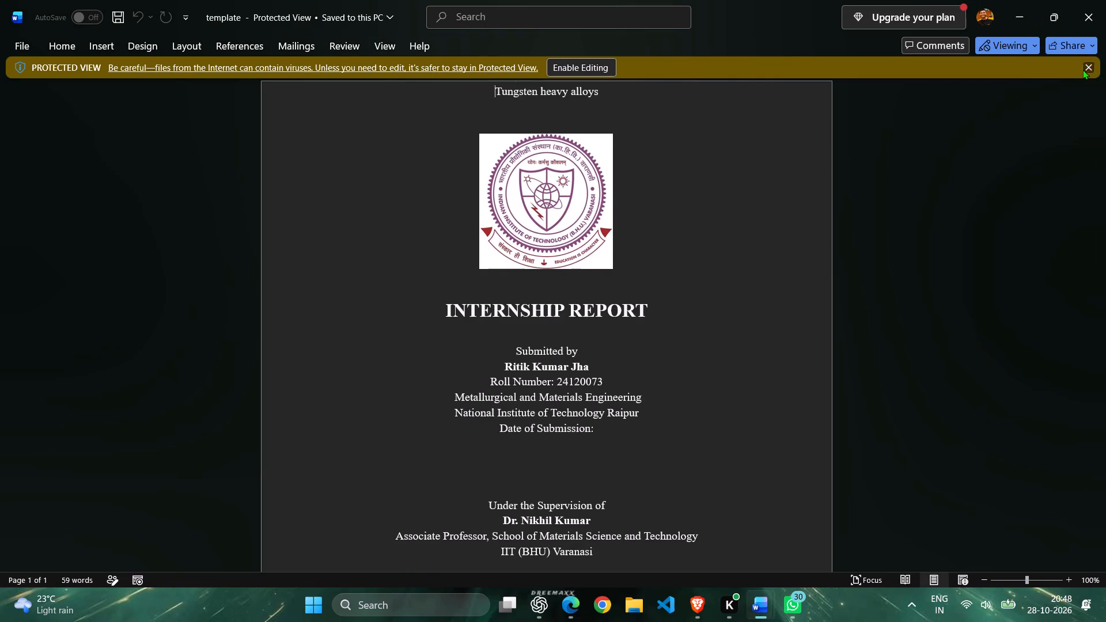
scroll(580, 217, "up", 5)
scroll(339, 196, "up", 4)
Select the entire contents of the template's internship report cover page and copy them.
left_click(269, 69)
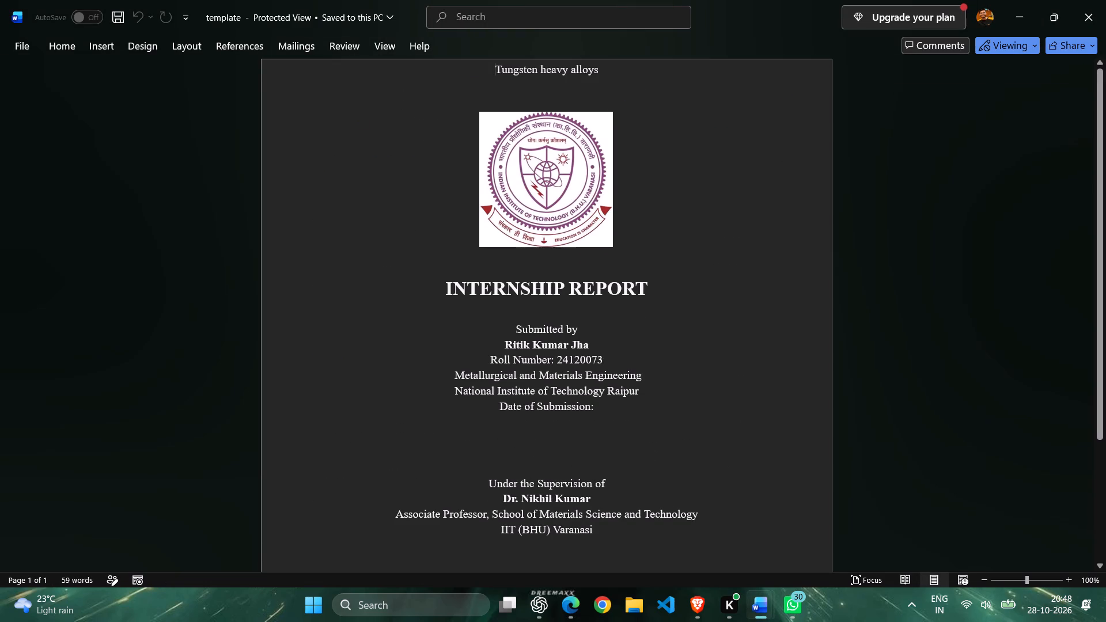
key("ctrl+a")
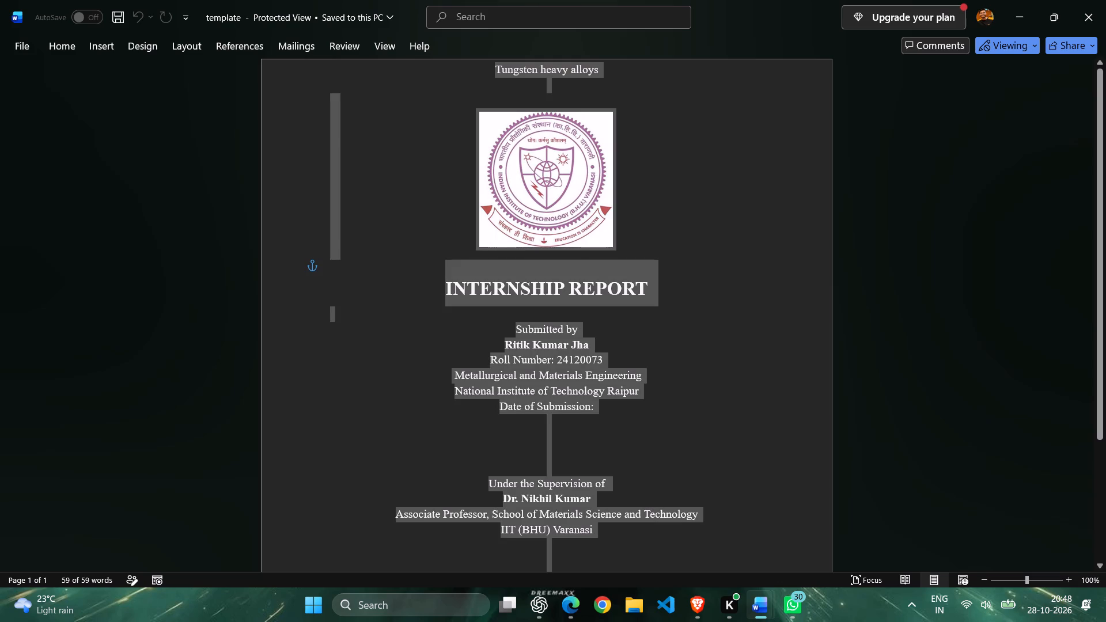
key("ctrl+c")
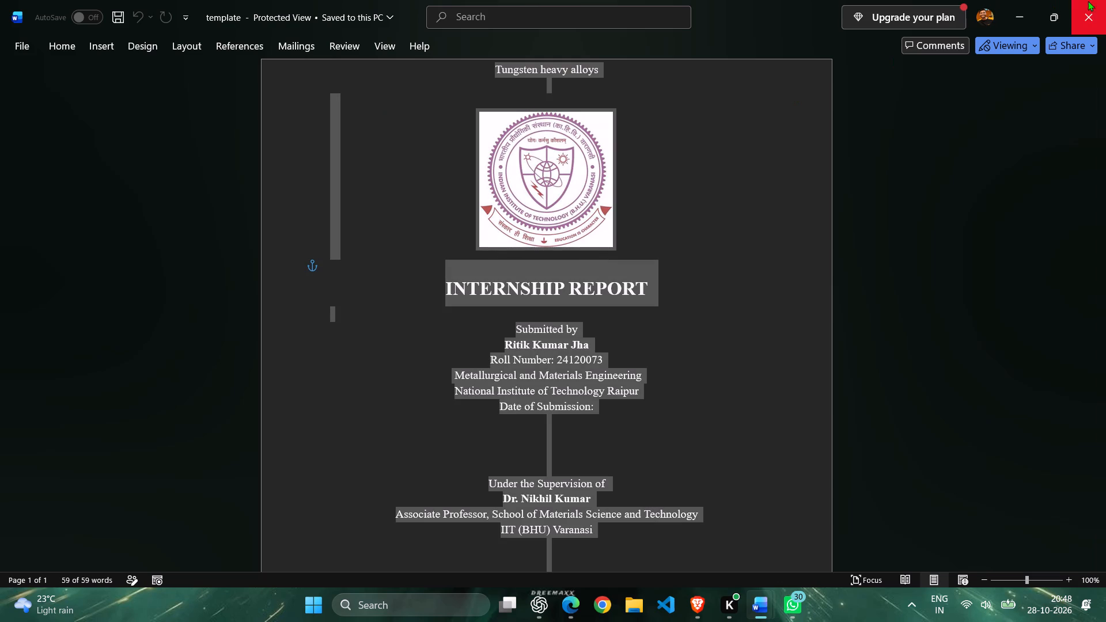
Switch to the GAASP_Full_Report document and go to the start of its first page.
left_click(1026, 5)
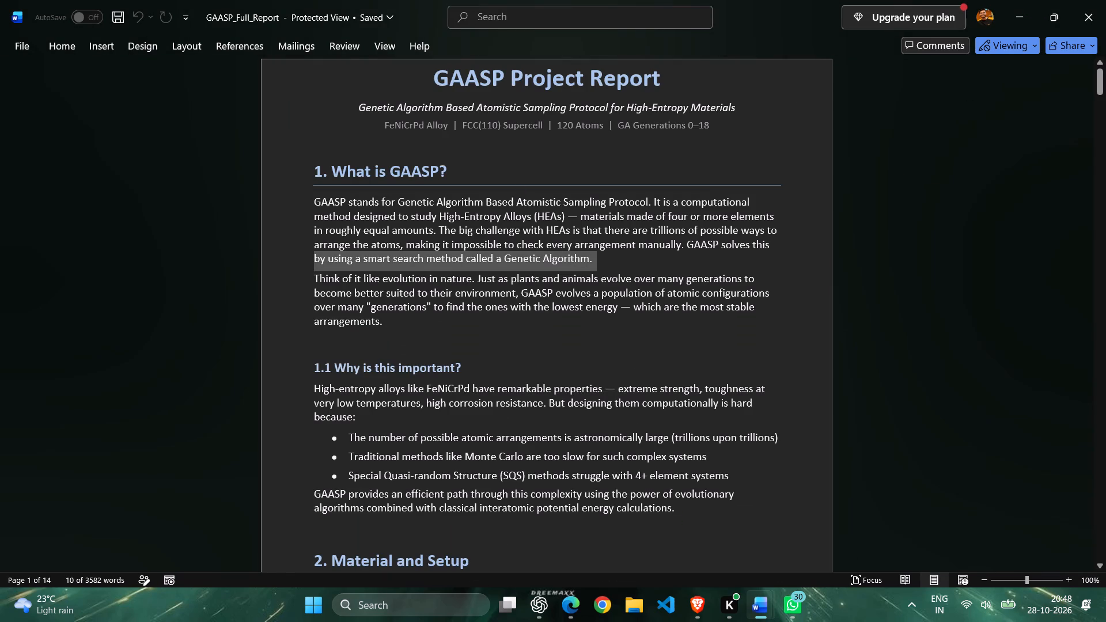
left_click(218, 299)
scroll(324, 189, "up", 5)
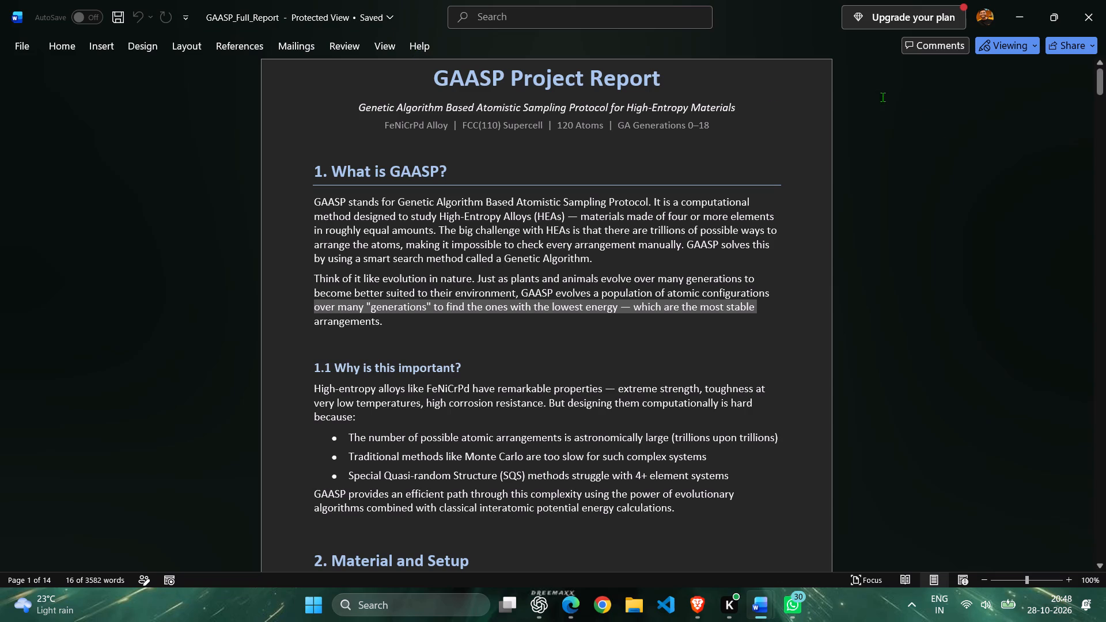
scroll(999, 120, "up", 5)
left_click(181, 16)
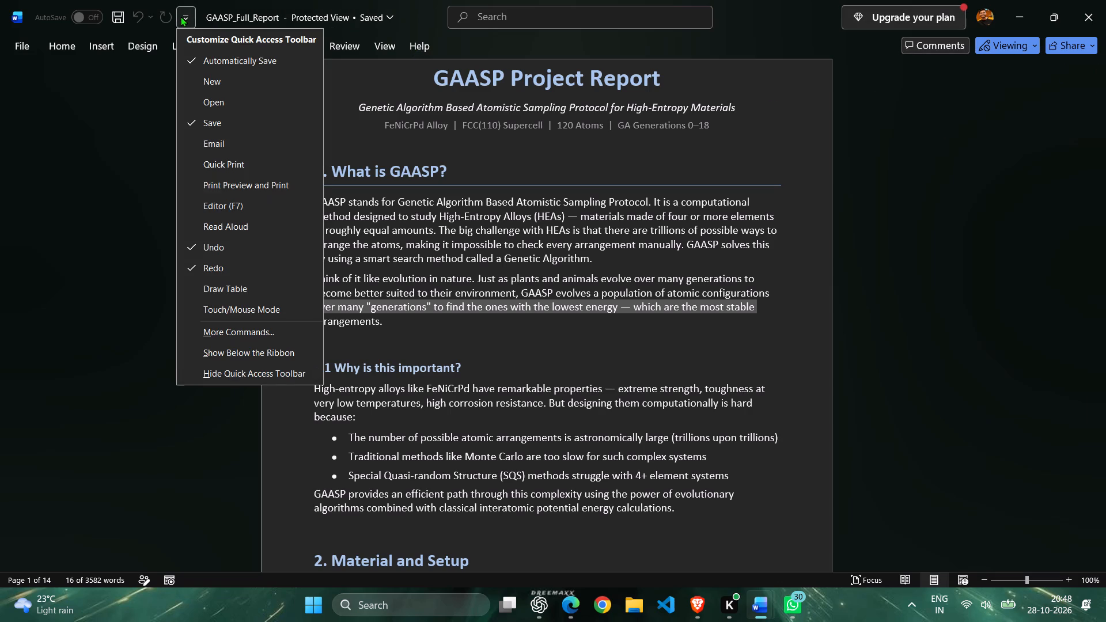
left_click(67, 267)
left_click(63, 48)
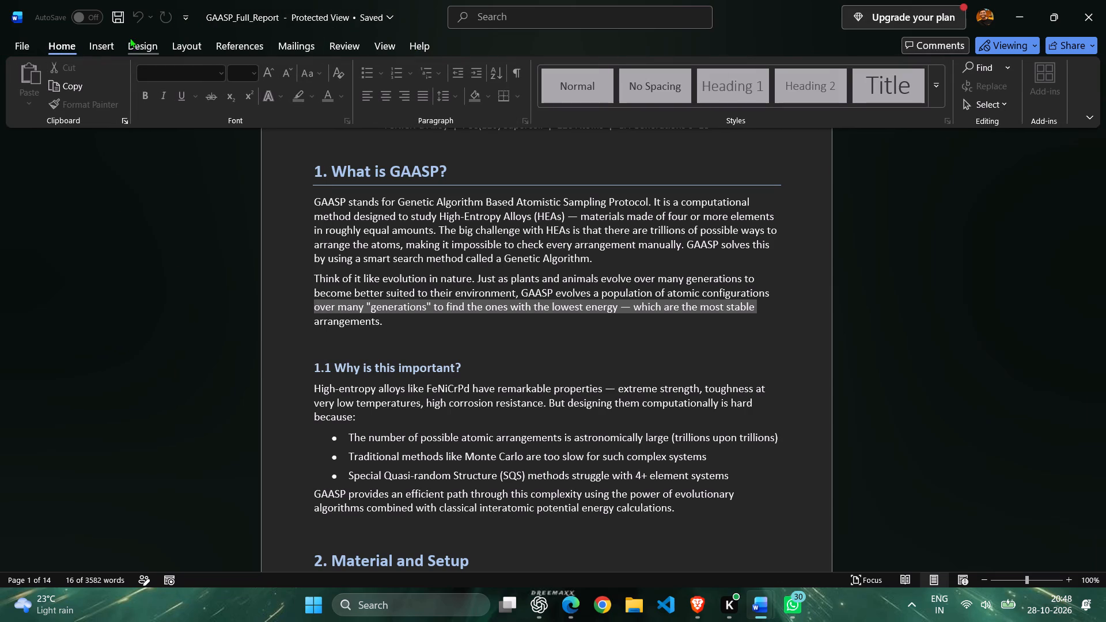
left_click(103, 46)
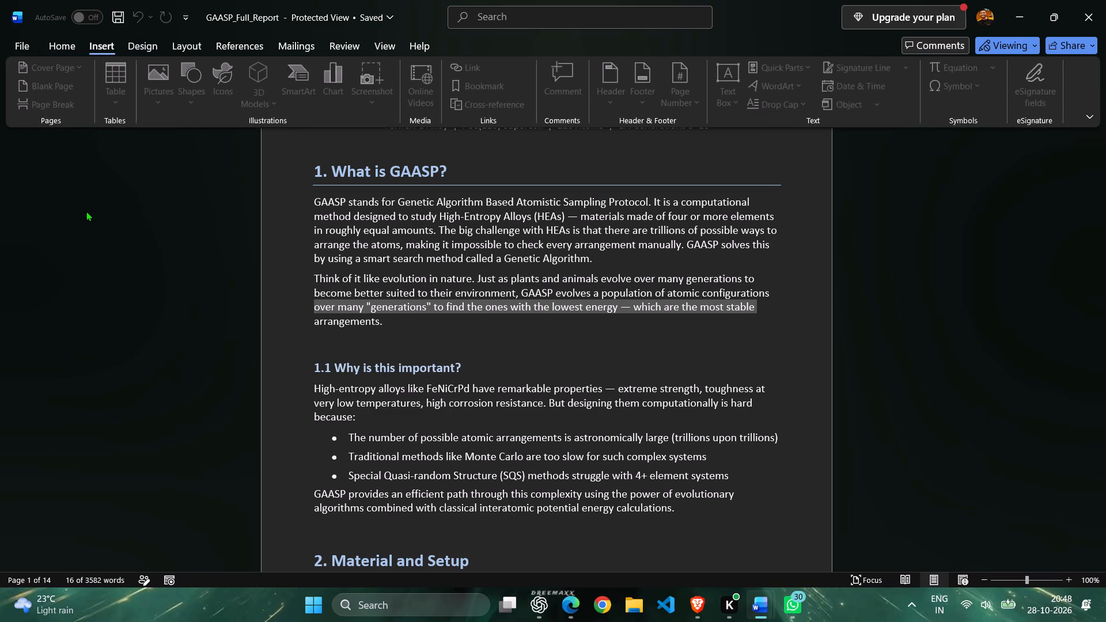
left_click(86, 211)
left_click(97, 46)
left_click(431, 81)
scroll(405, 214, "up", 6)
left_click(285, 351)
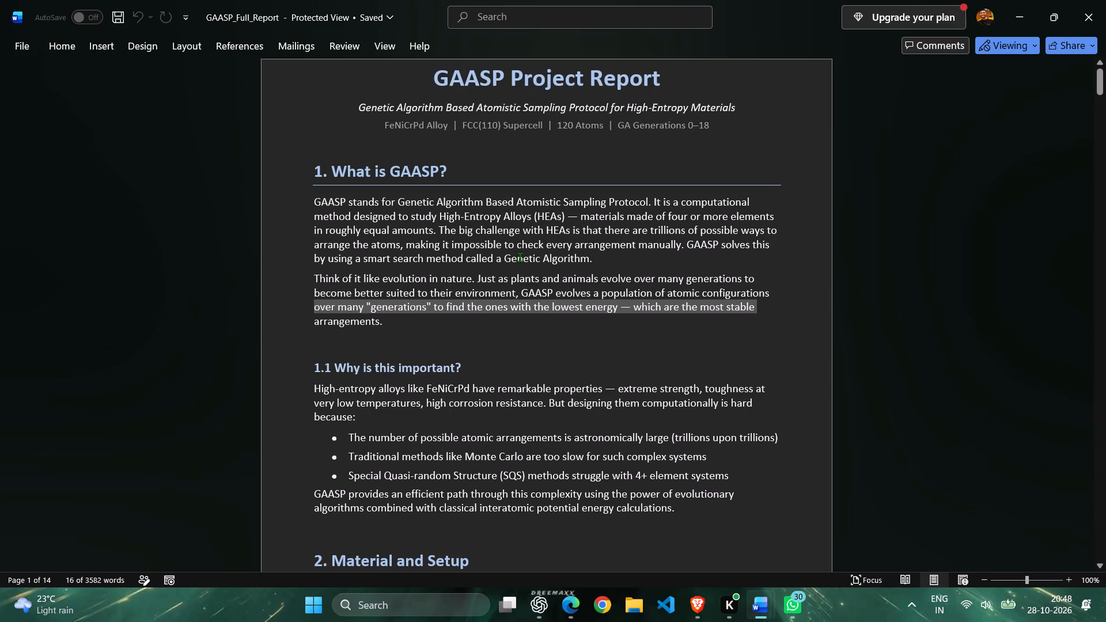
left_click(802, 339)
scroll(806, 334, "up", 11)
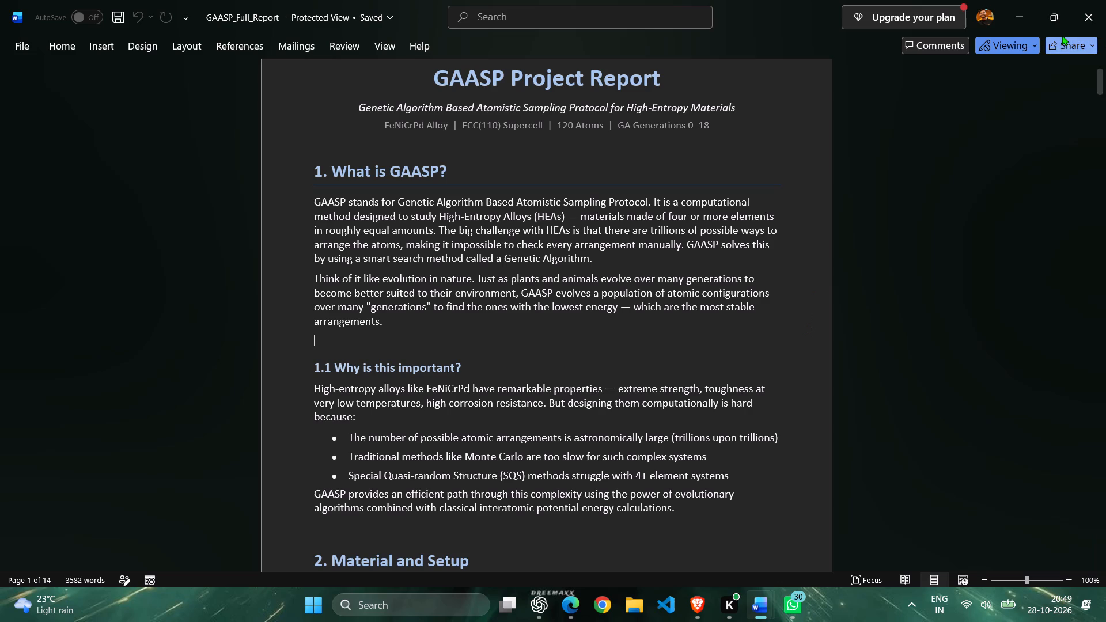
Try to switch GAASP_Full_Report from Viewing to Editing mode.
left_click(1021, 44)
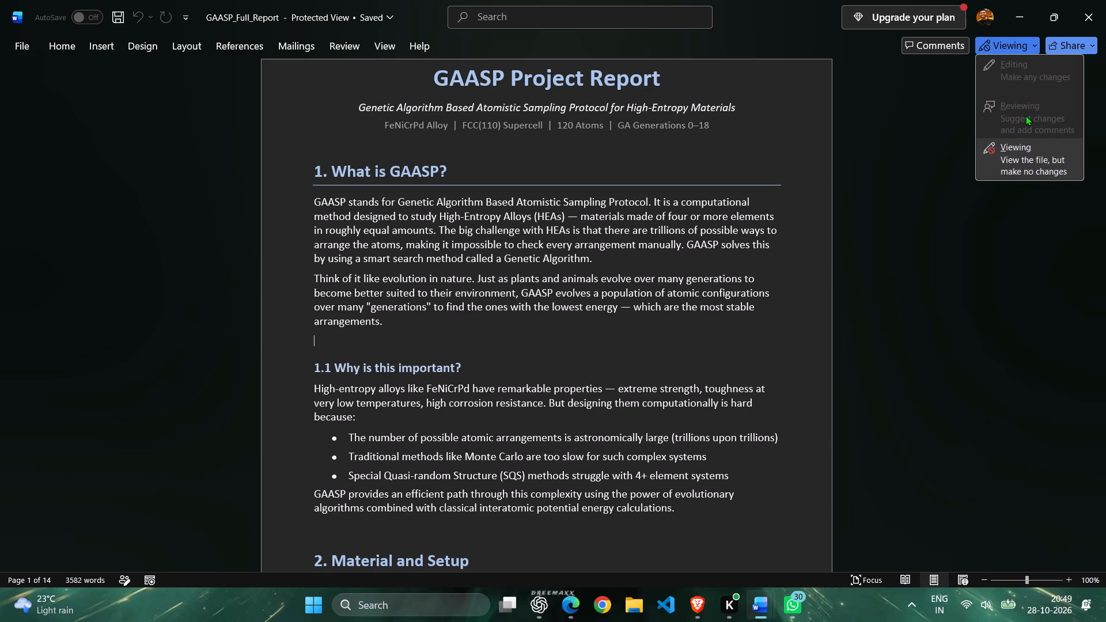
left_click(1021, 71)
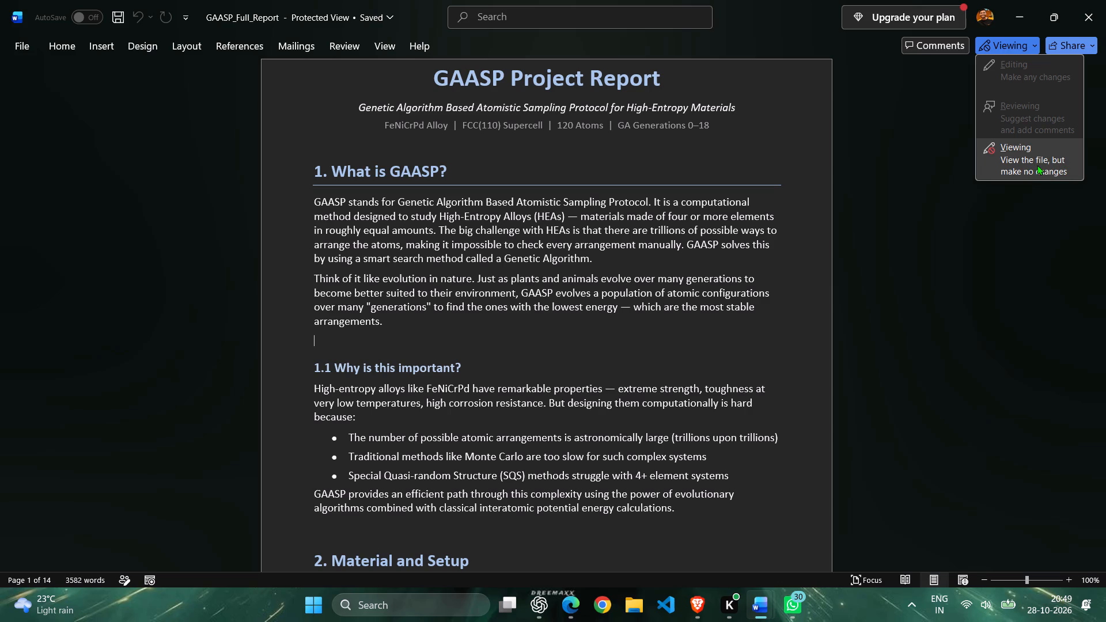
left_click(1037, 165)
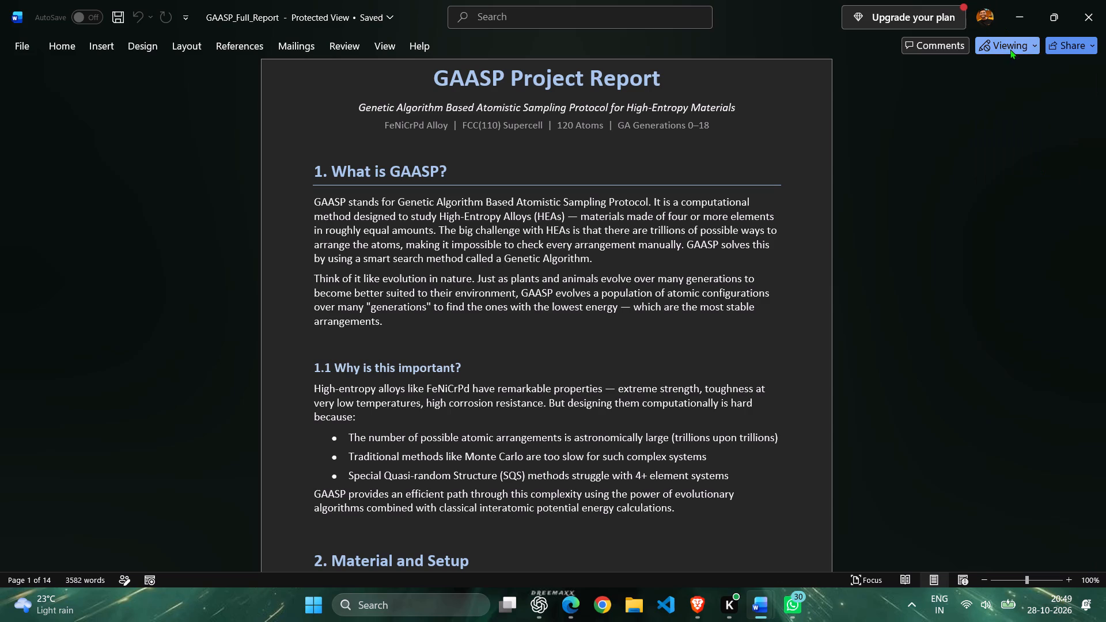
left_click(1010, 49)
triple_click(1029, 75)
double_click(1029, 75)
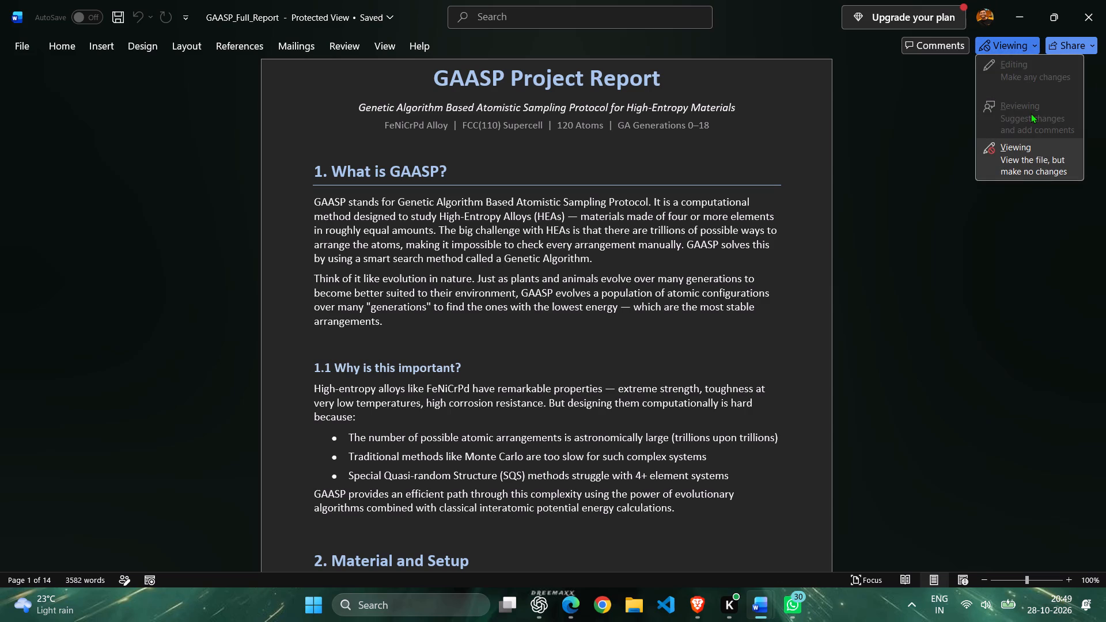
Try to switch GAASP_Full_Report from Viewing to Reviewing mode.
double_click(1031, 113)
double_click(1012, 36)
Look through the Microsoft 365 upgrade plans and their benefits, and close the offer.
left_click(919, 10)
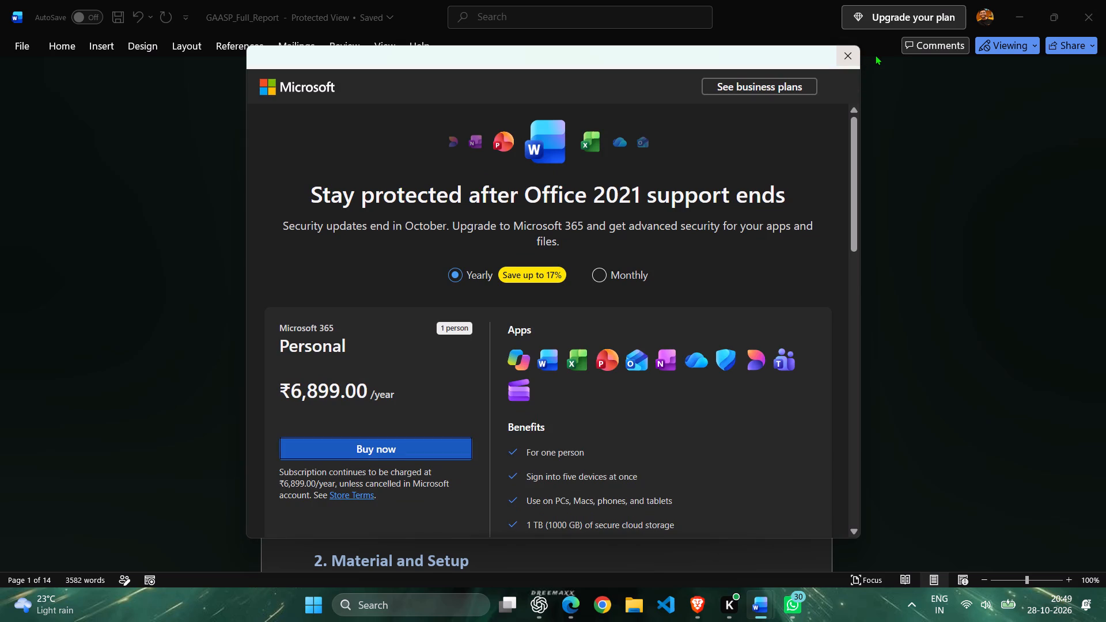
scroll(691, 255, "down", 12)
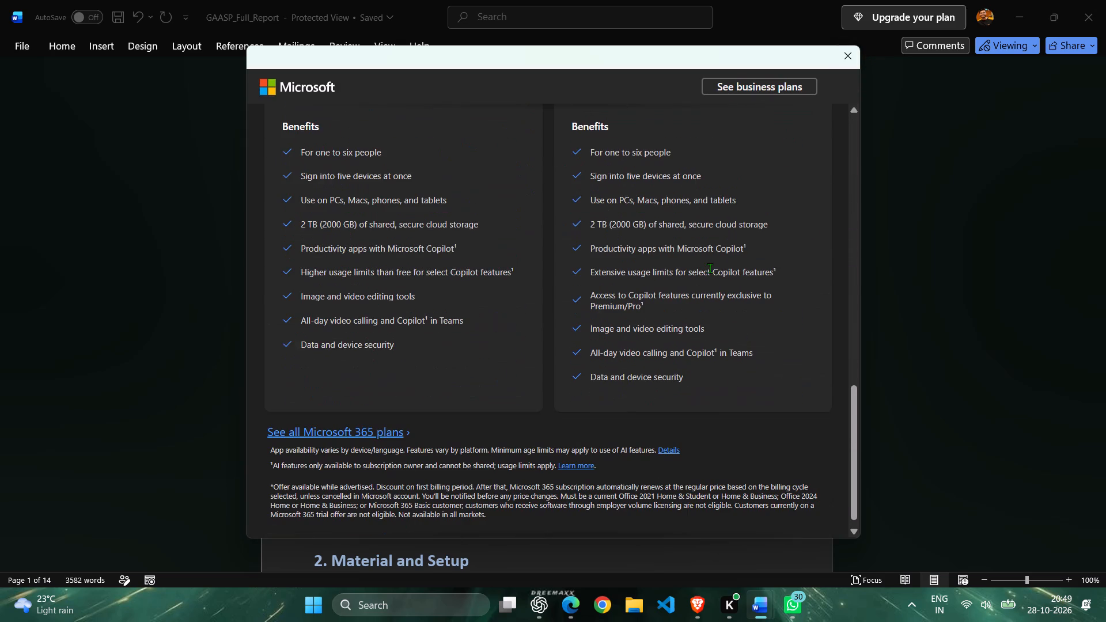
scroll(711, 268, "down", 6)
left_click(847, 50)
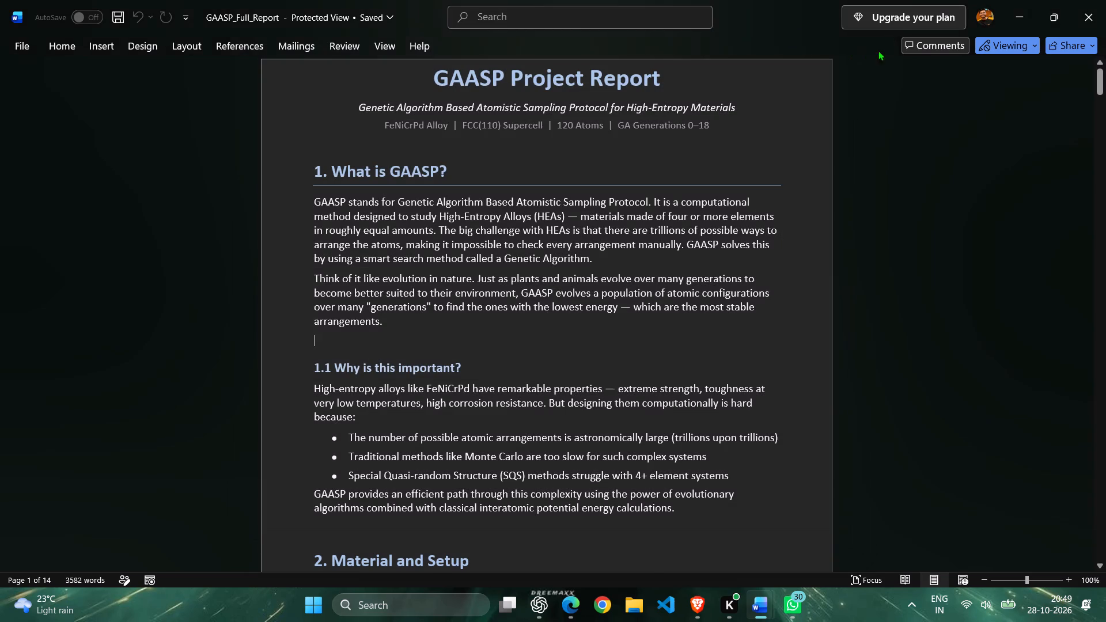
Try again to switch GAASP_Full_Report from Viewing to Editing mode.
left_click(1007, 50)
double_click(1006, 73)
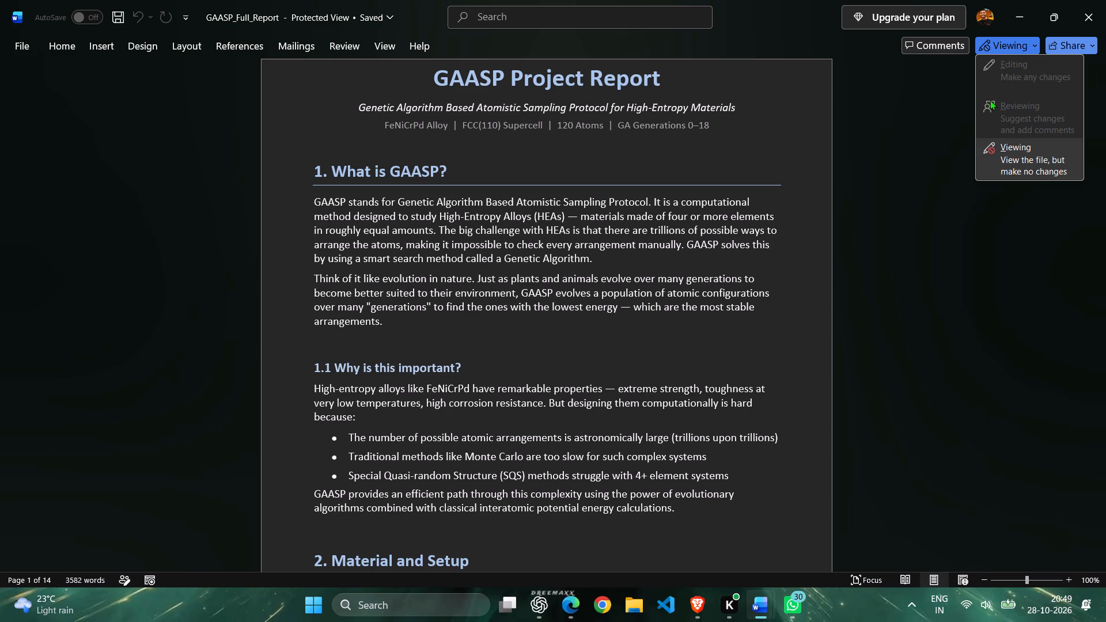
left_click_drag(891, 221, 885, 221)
Select the report's content from the GAASP Project Report title down through all of the following sections and tables.
left_click(427, 64)
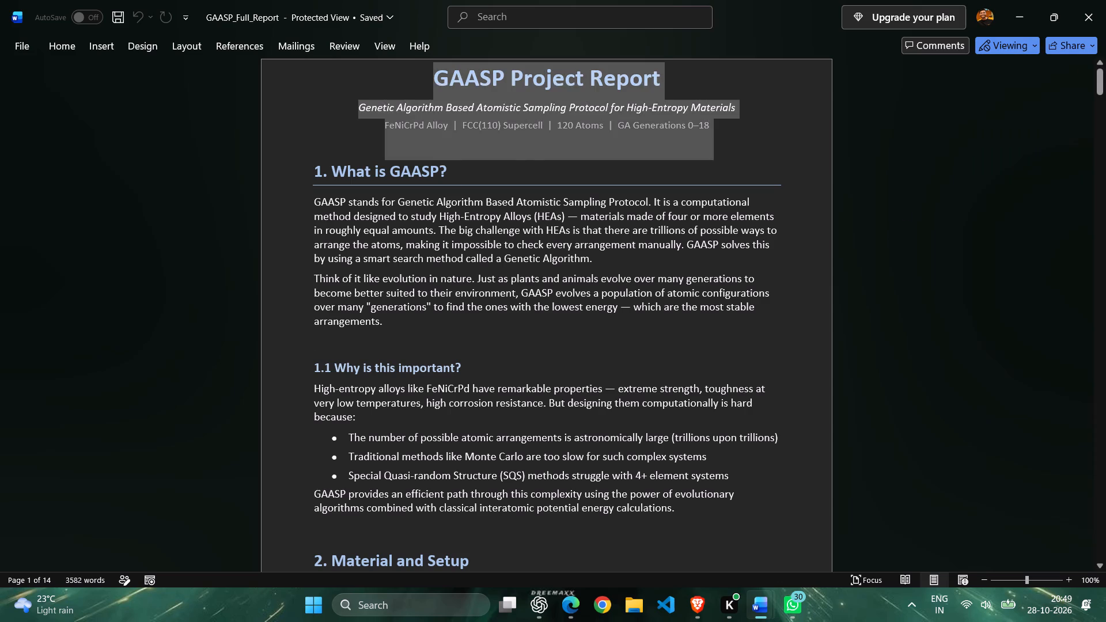
scroll(514, 181, "down", 8)
scroll(560, 277, "down", 8)
scroll(620, 344, "down", 3)
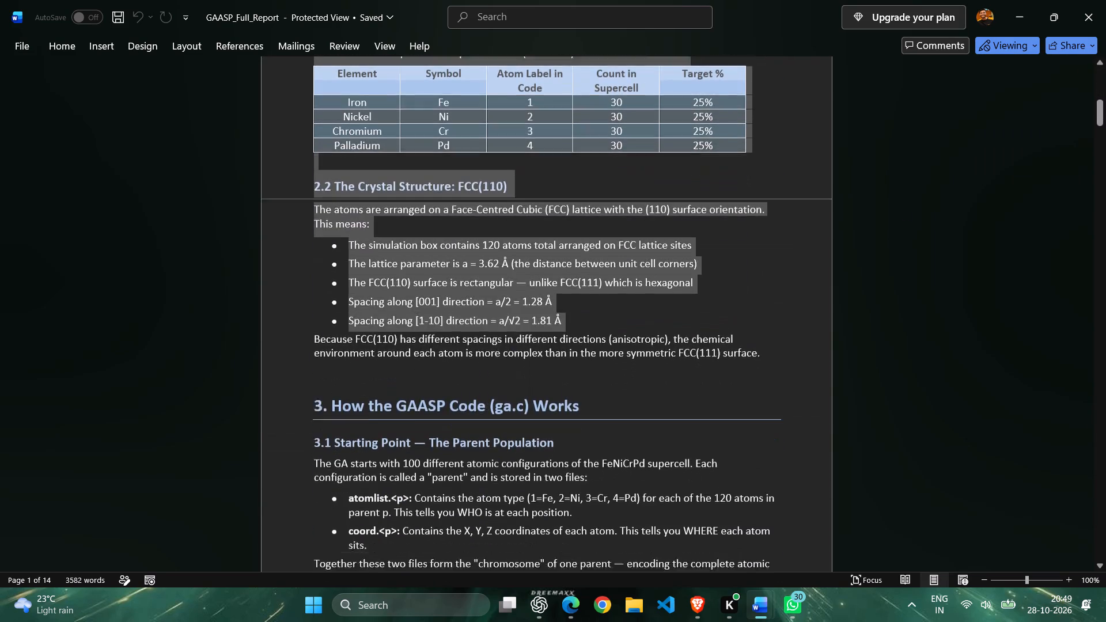
scroll(620, 352, "down", 9)
scroll(630, 407, "down", 17)
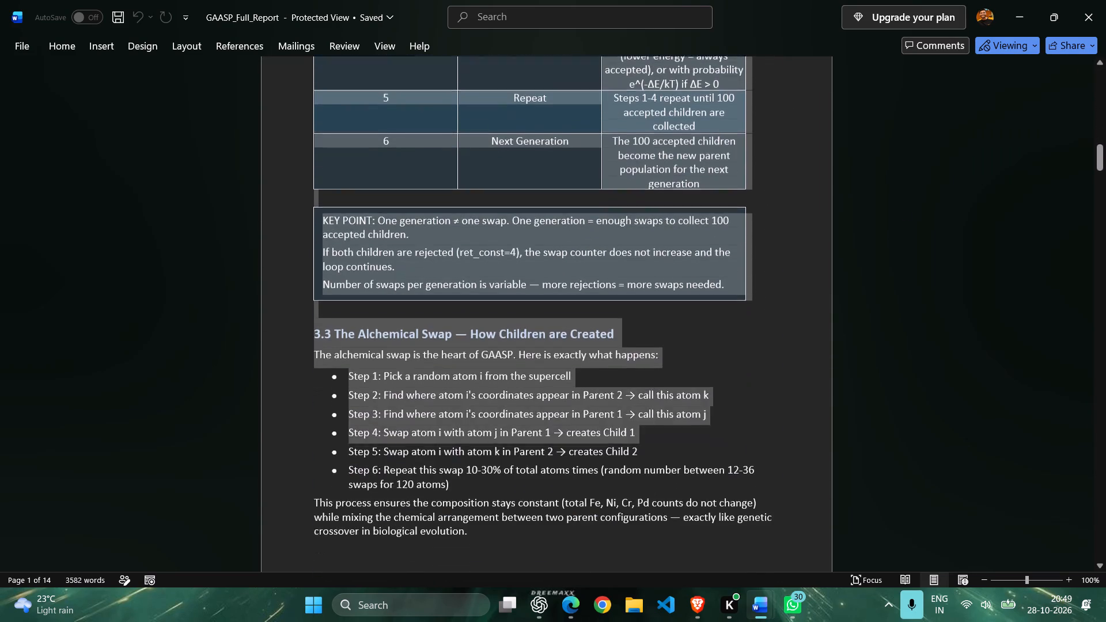
scroll(620, 450, "down", 15)
scroll(610, 476, "down", 6)
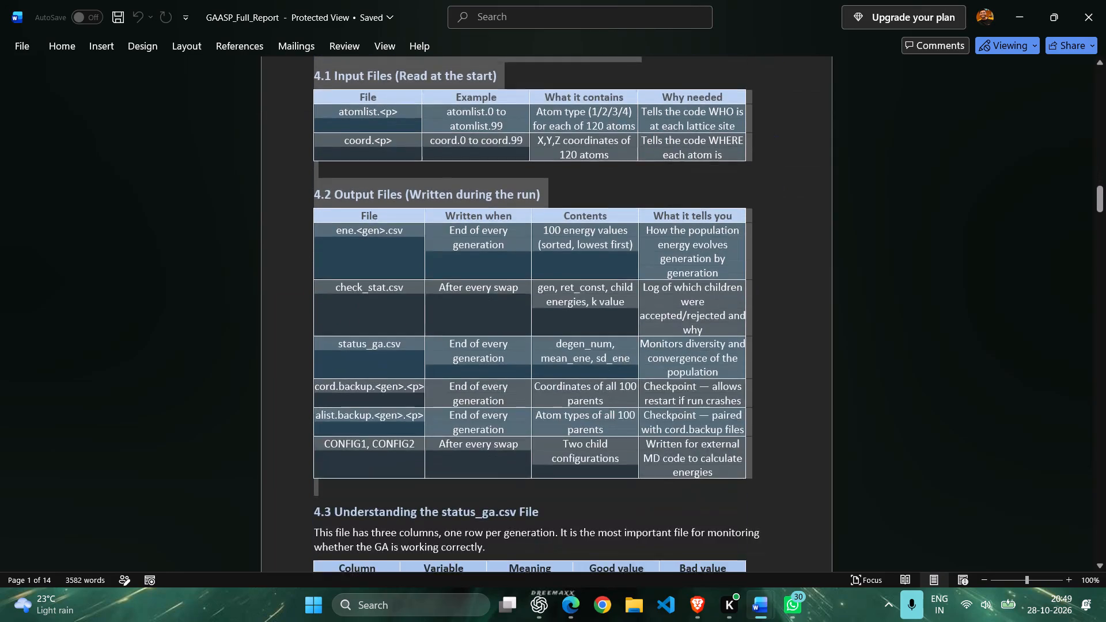
scroll(607, 479, "down", 18)
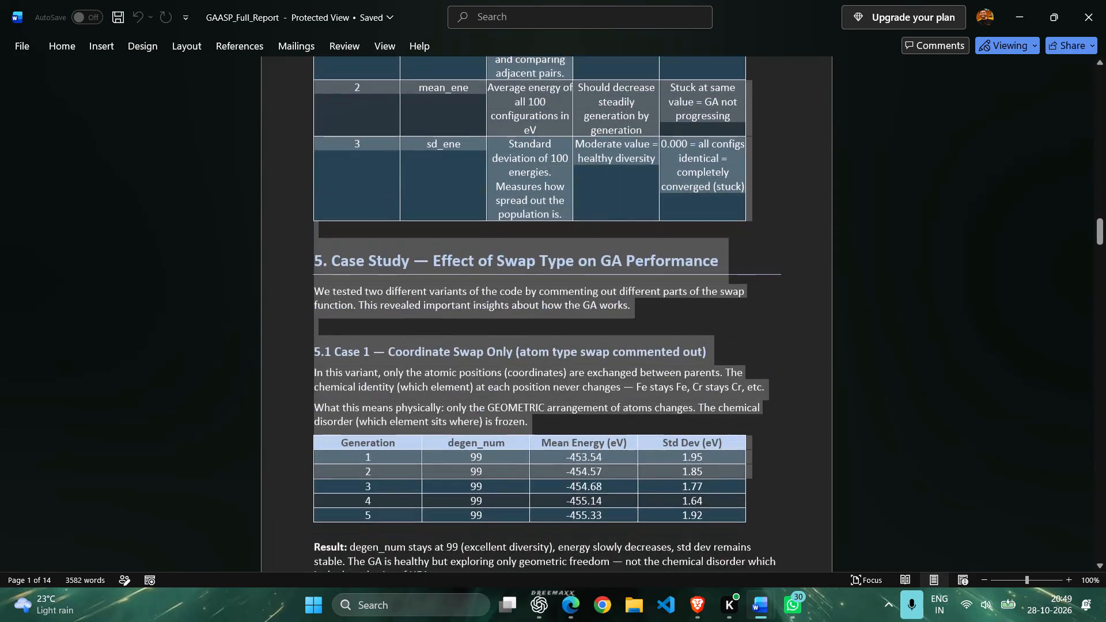
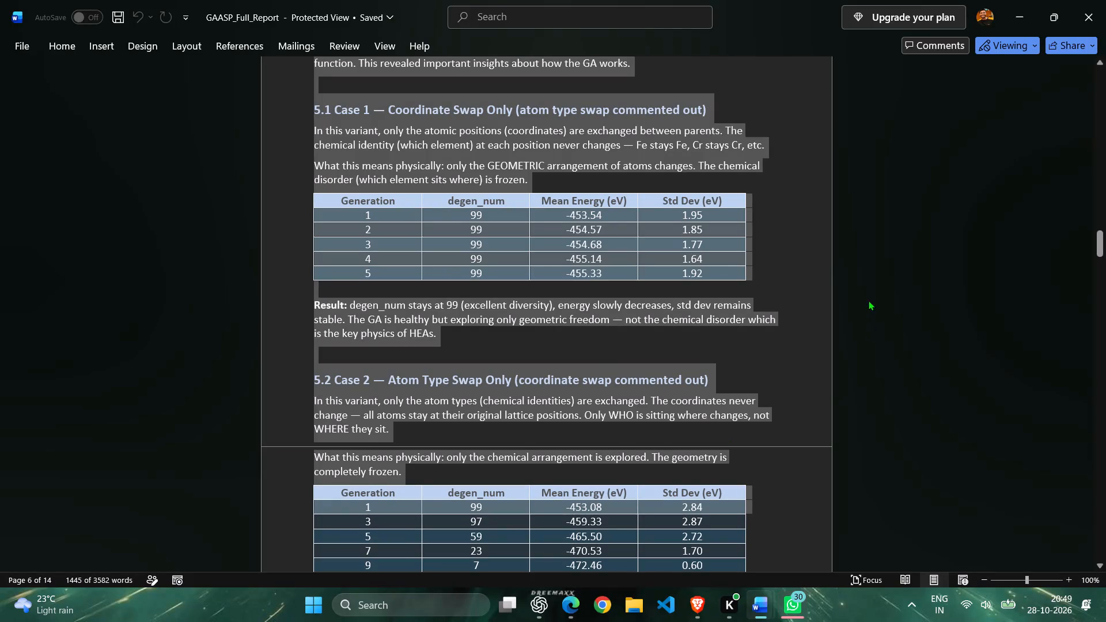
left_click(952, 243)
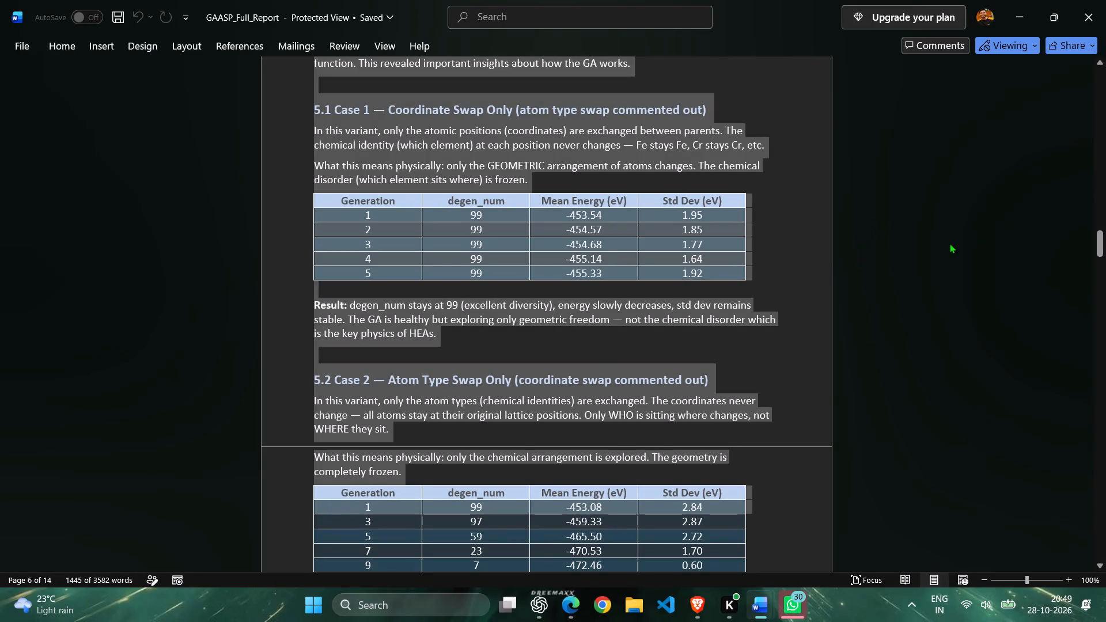
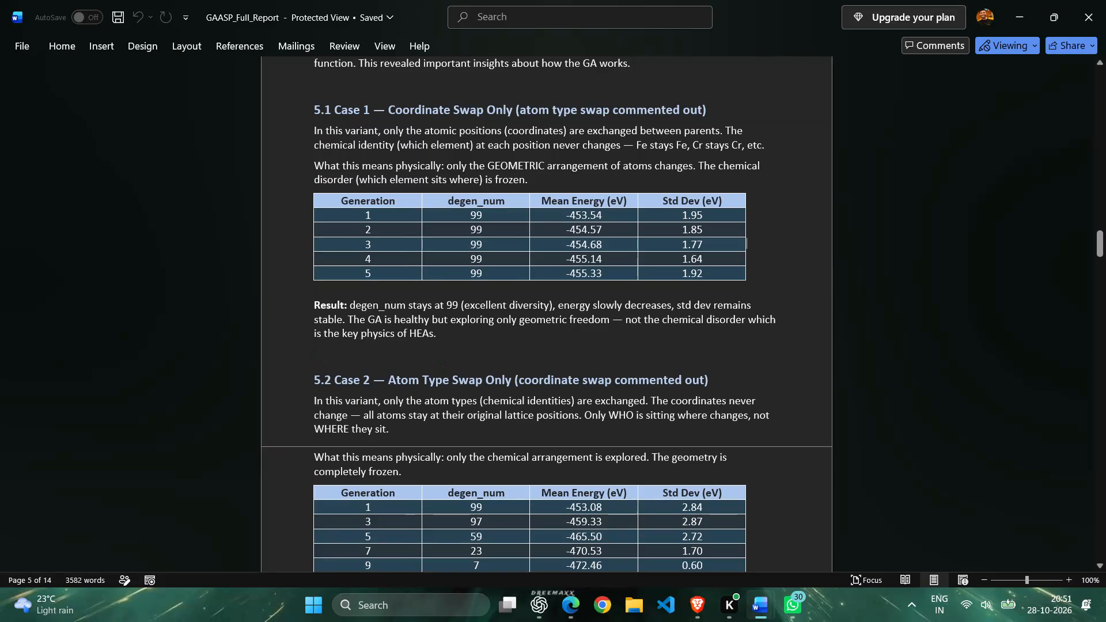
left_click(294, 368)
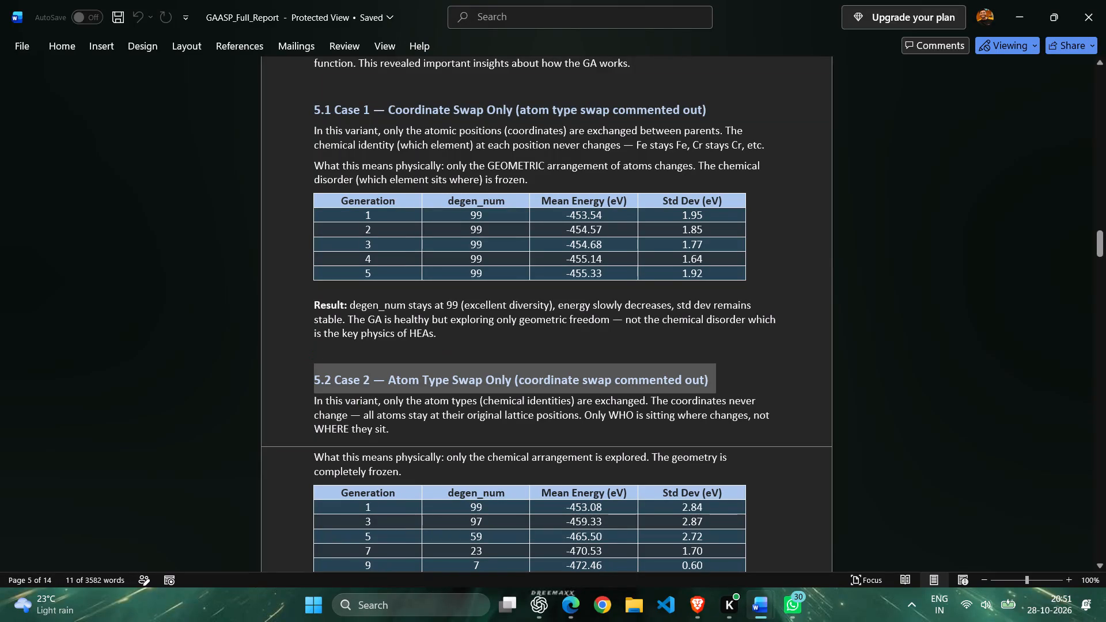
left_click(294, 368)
Minimize the report, look at the shared OneDrive file list in Edge and return to the template.docx preview.
left_click(1022, 10)
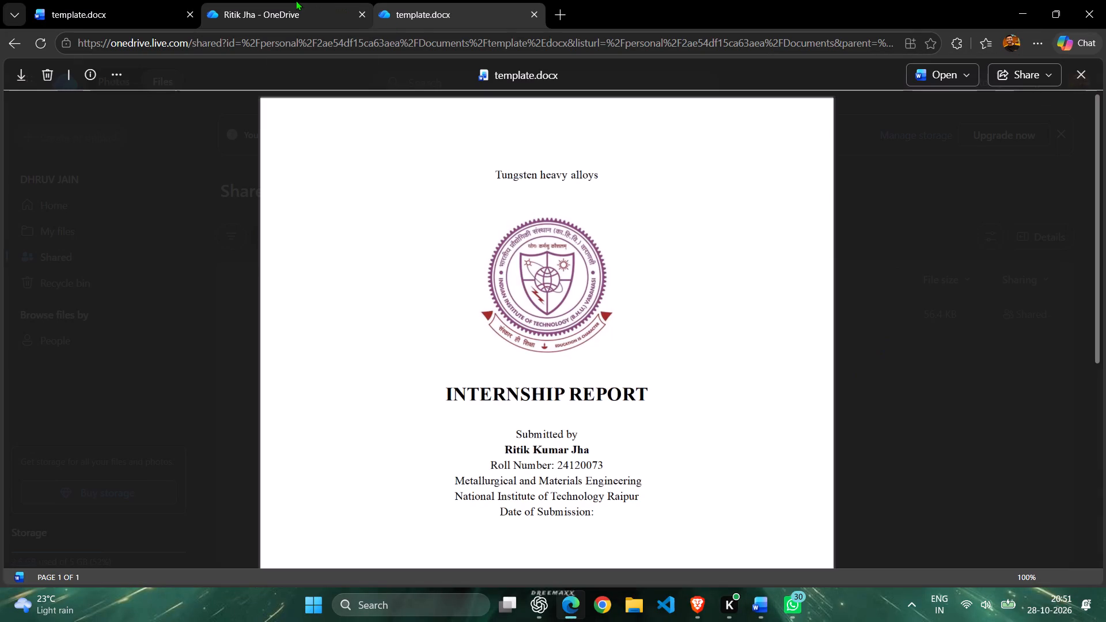
left_click(295, 0)
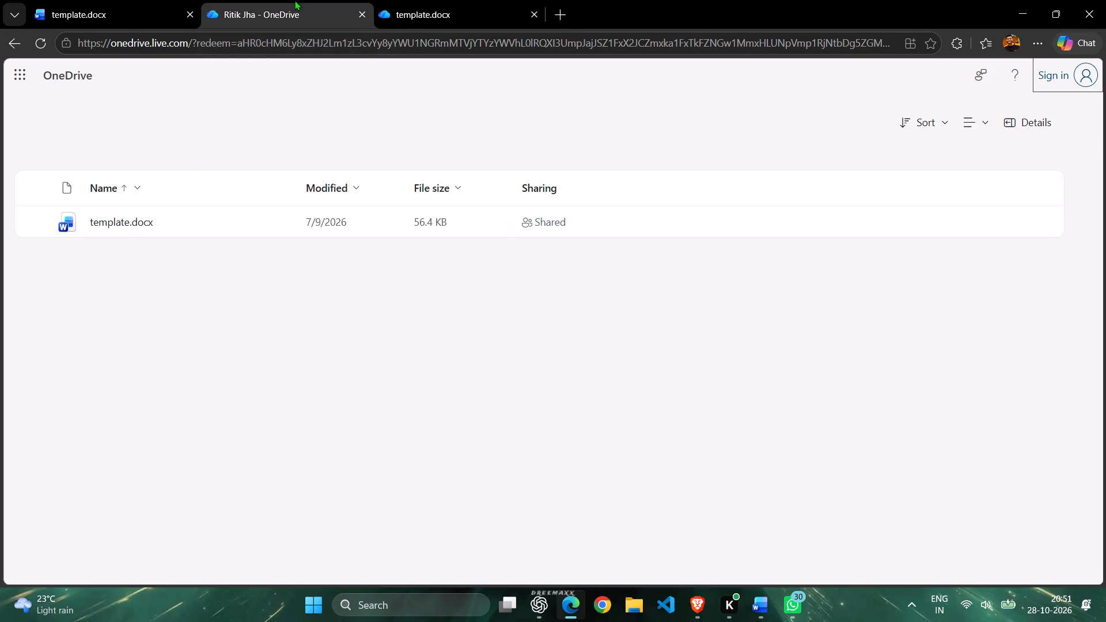
left_click(416, 0)
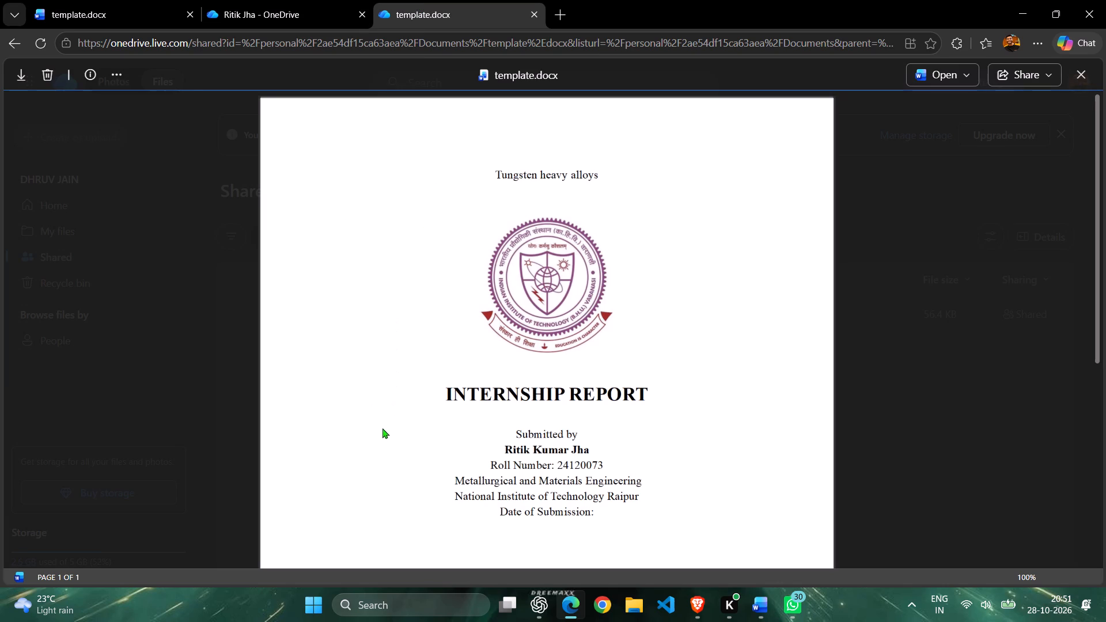
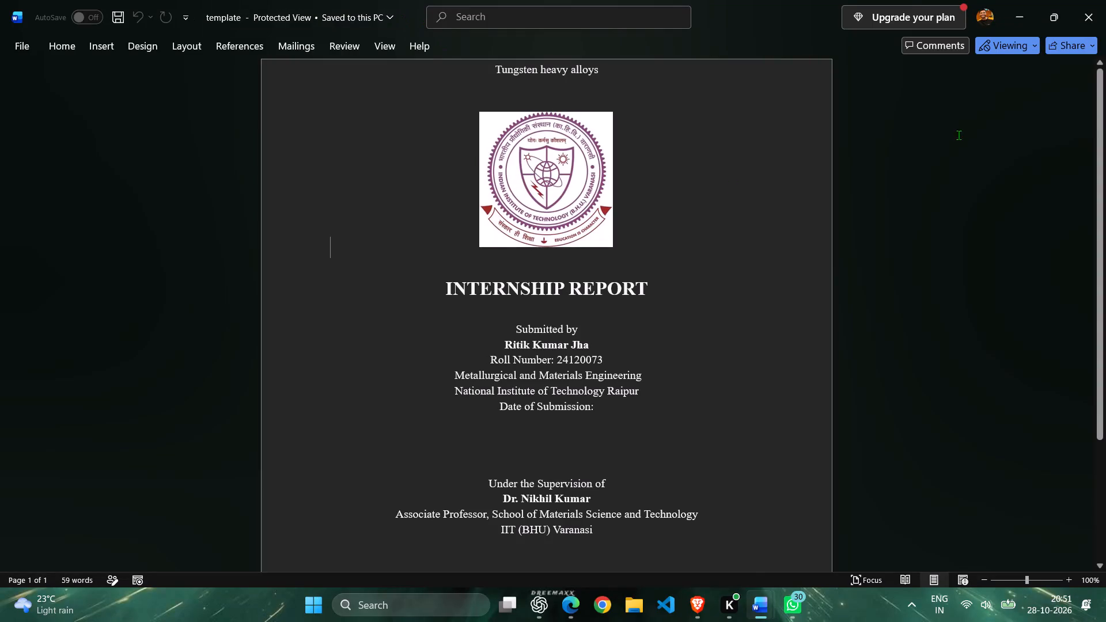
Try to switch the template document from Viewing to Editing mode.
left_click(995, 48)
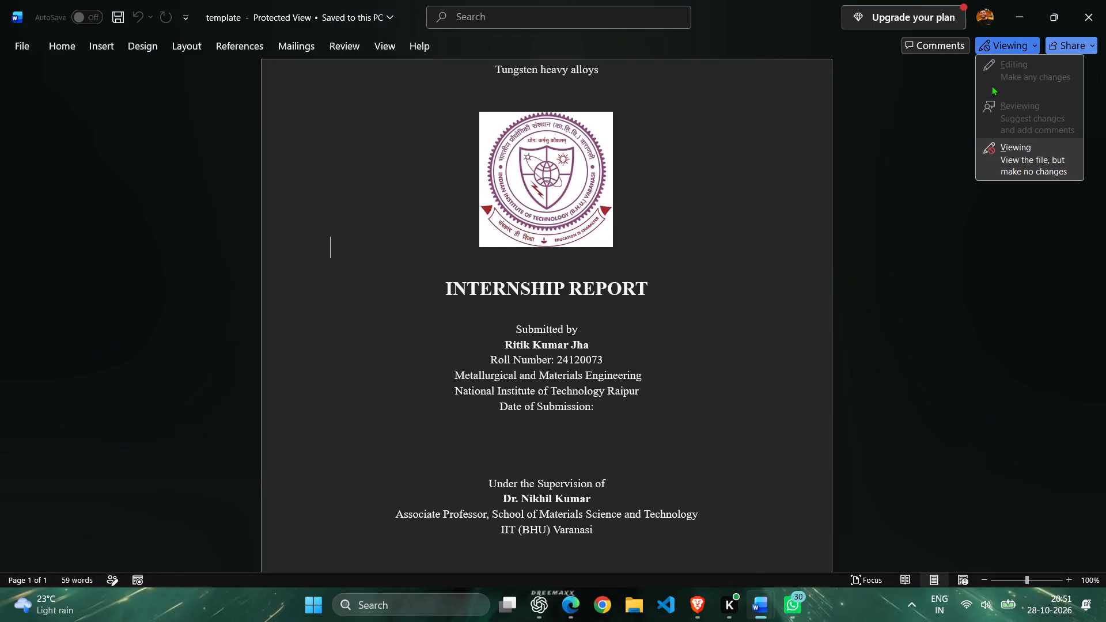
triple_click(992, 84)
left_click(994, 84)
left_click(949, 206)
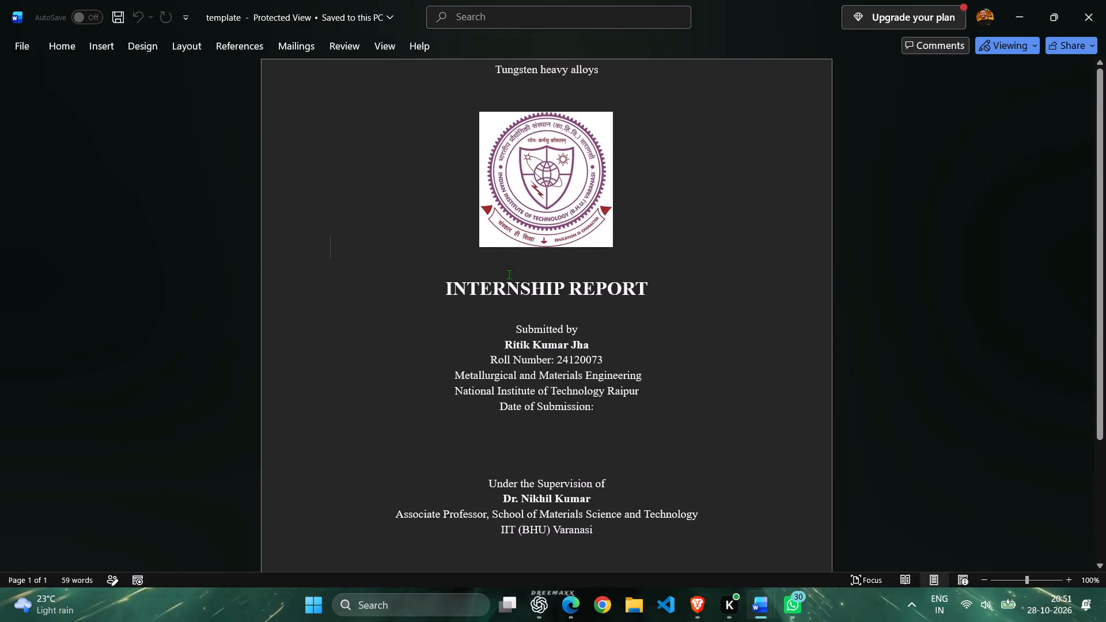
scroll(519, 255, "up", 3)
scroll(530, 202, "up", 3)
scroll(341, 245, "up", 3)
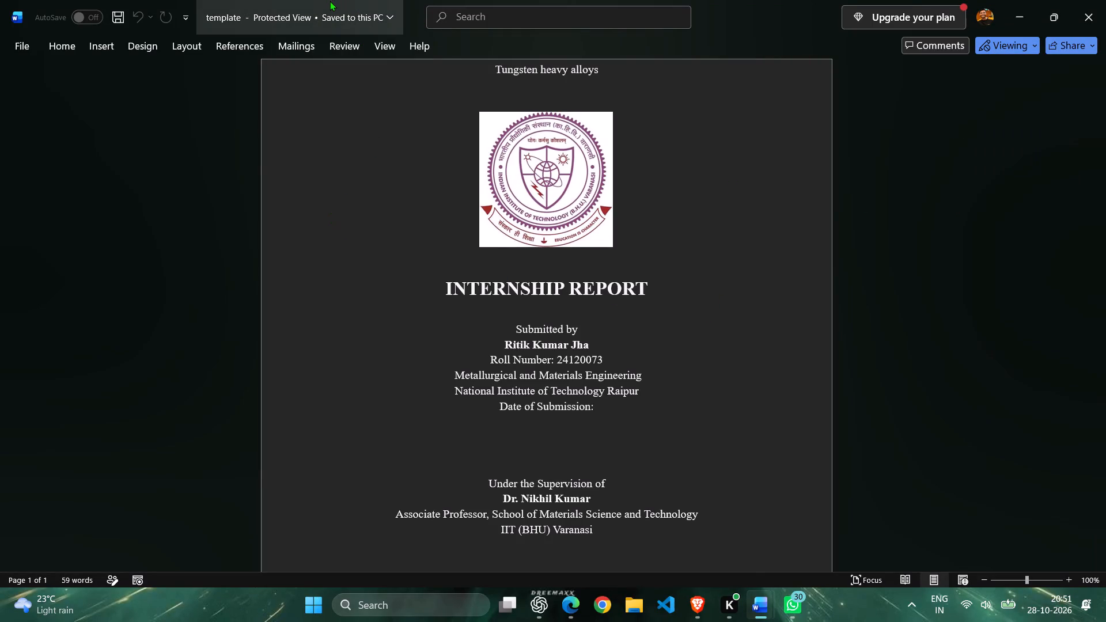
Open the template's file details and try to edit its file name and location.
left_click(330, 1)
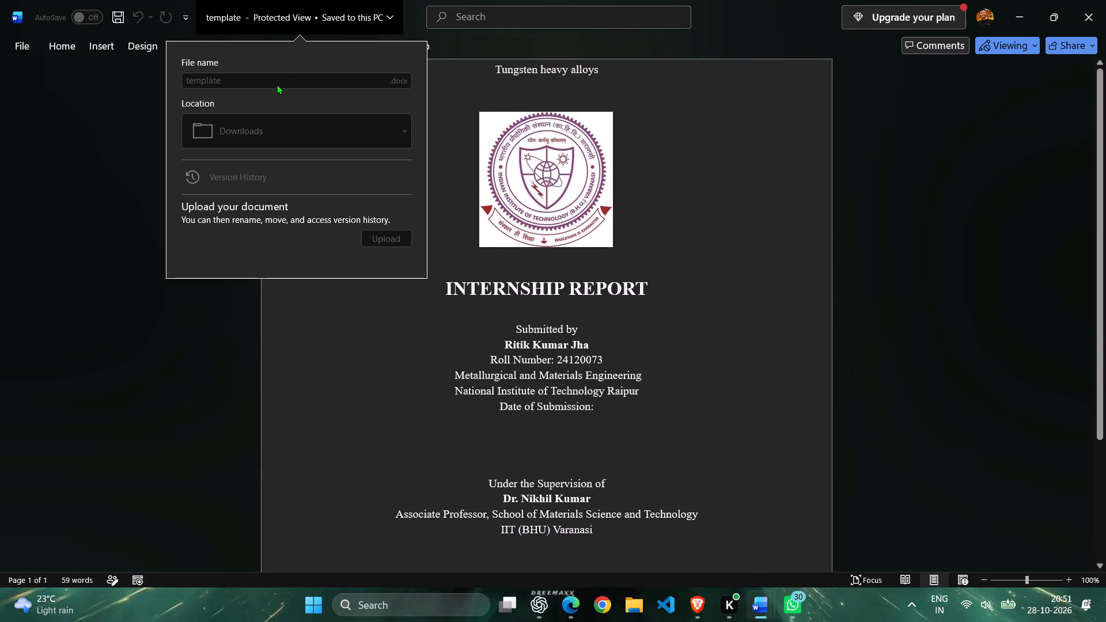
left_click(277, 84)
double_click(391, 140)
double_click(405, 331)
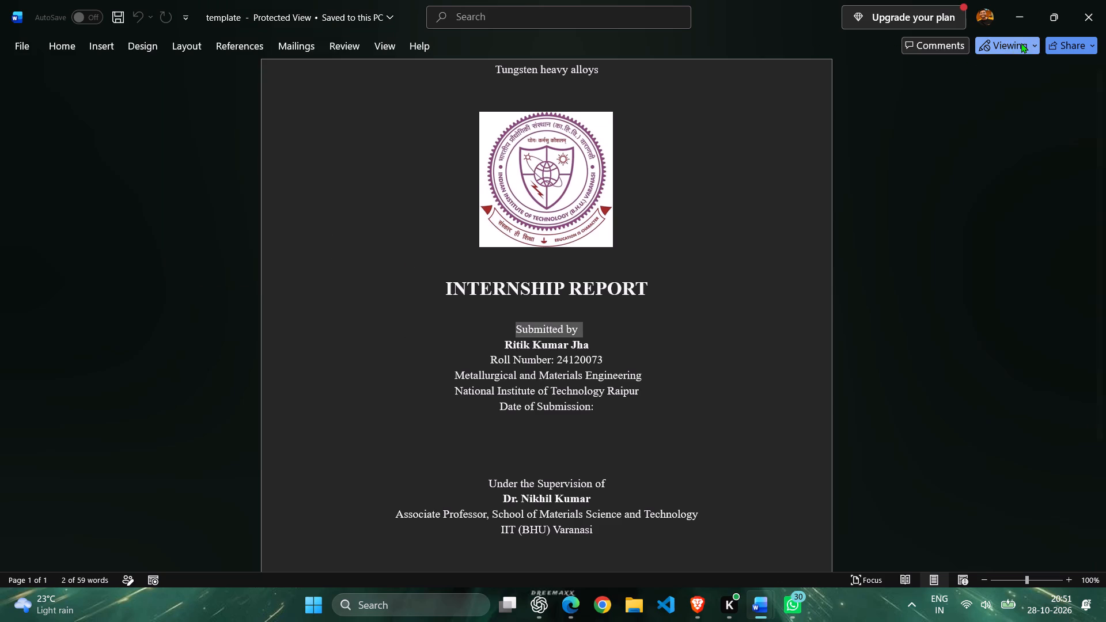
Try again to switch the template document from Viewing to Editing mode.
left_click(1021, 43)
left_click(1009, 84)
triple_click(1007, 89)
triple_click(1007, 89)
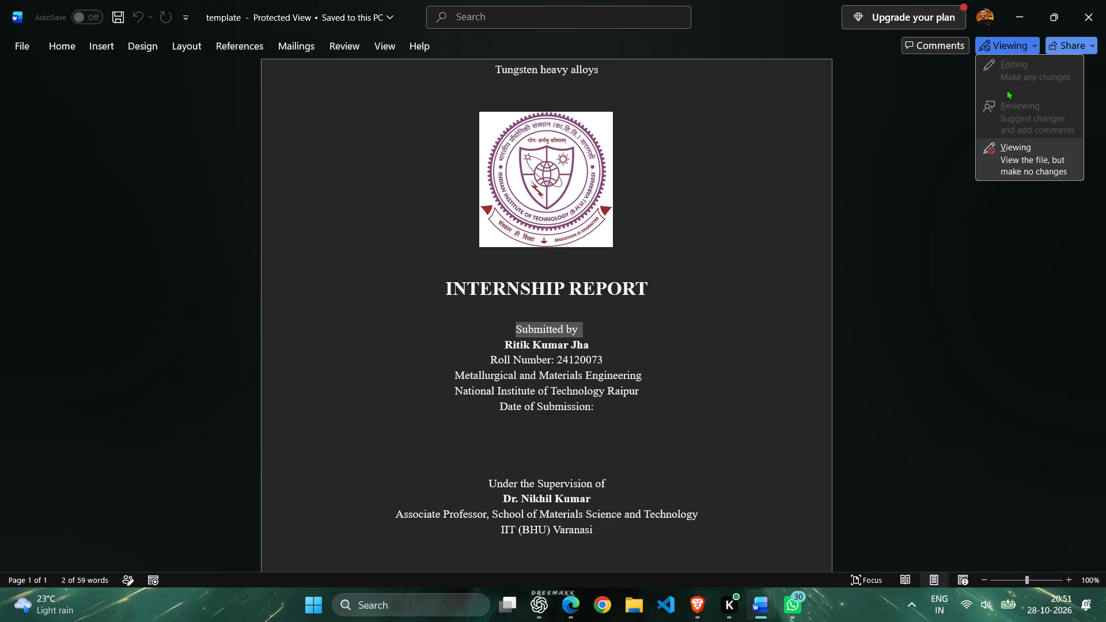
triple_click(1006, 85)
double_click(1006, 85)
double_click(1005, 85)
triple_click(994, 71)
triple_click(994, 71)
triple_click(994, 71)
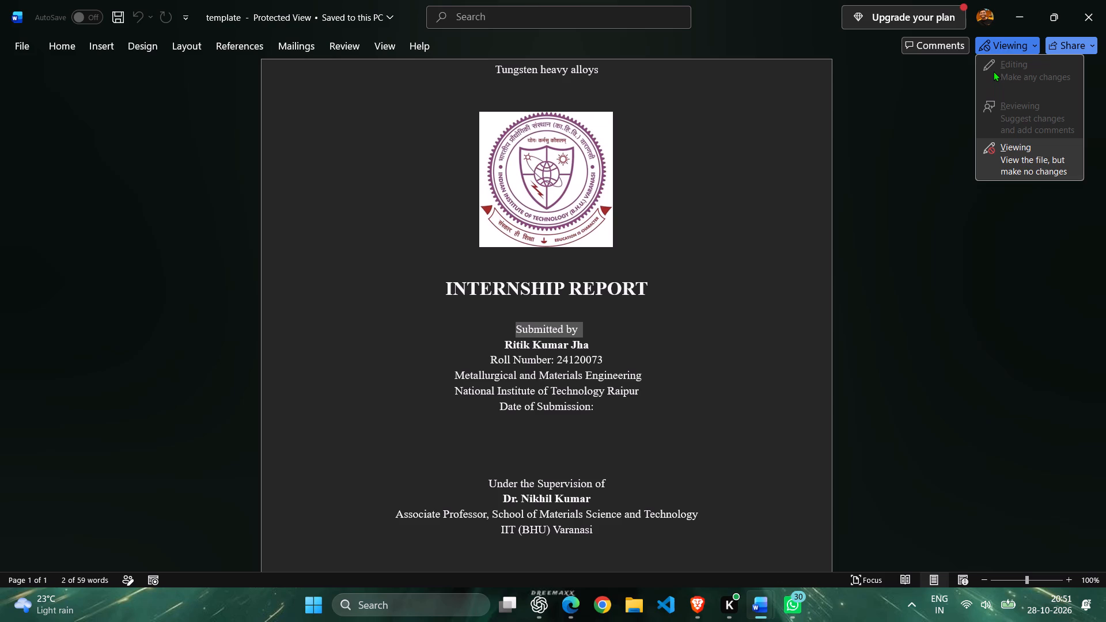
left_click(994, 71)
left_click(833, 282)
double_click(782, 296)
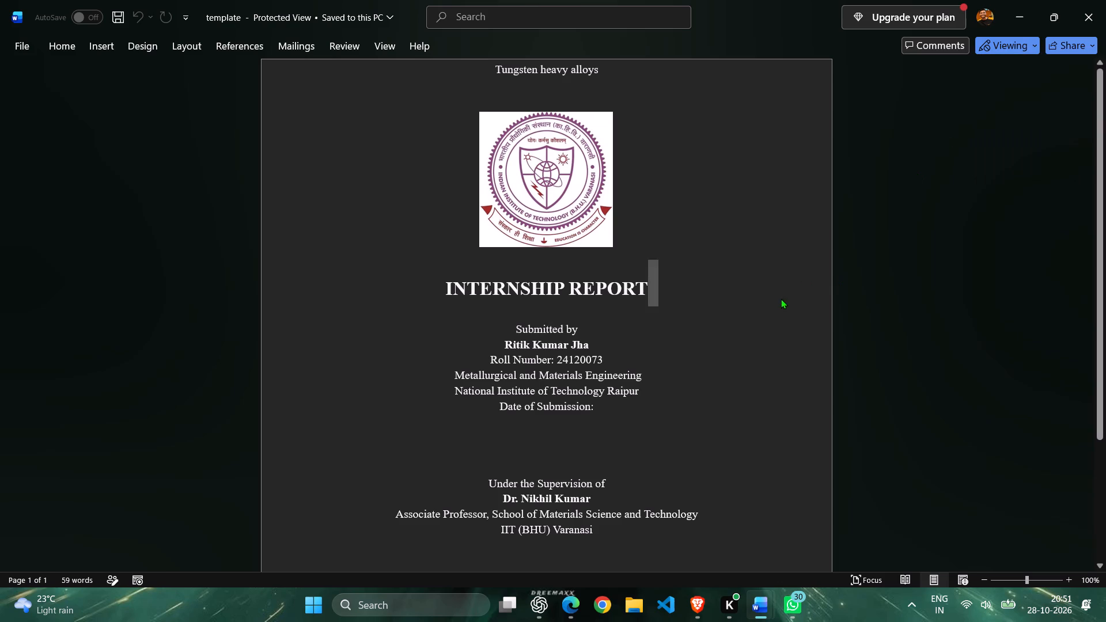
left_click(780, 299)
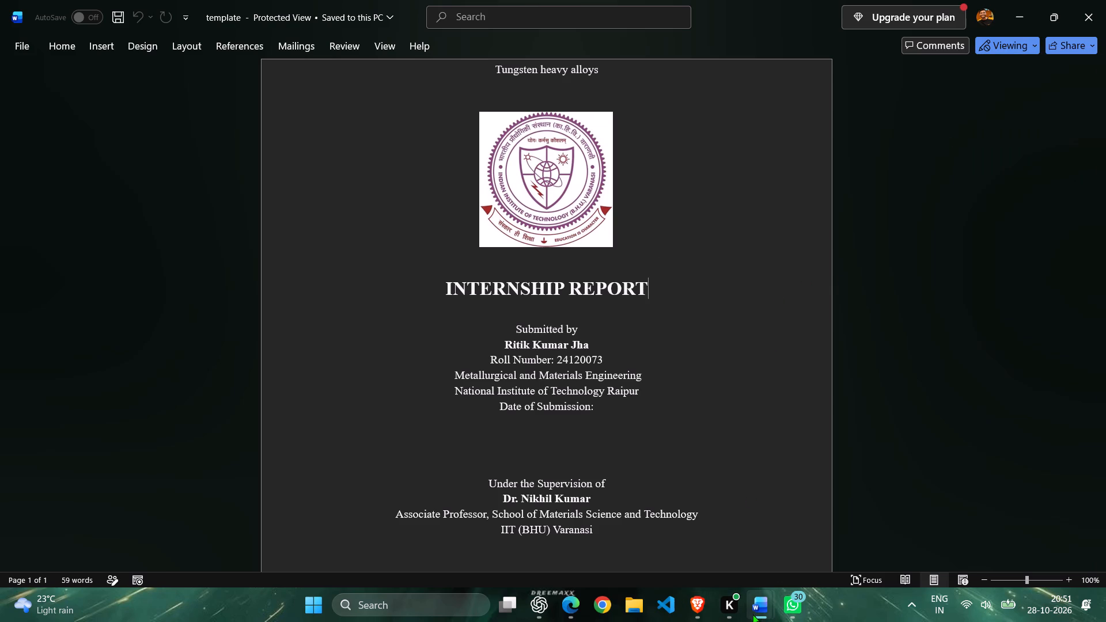
Switch to GAASP_Full_Report and turn off Protected View for files originating from the Internet in the Trust Center.
left_click(702, 552)
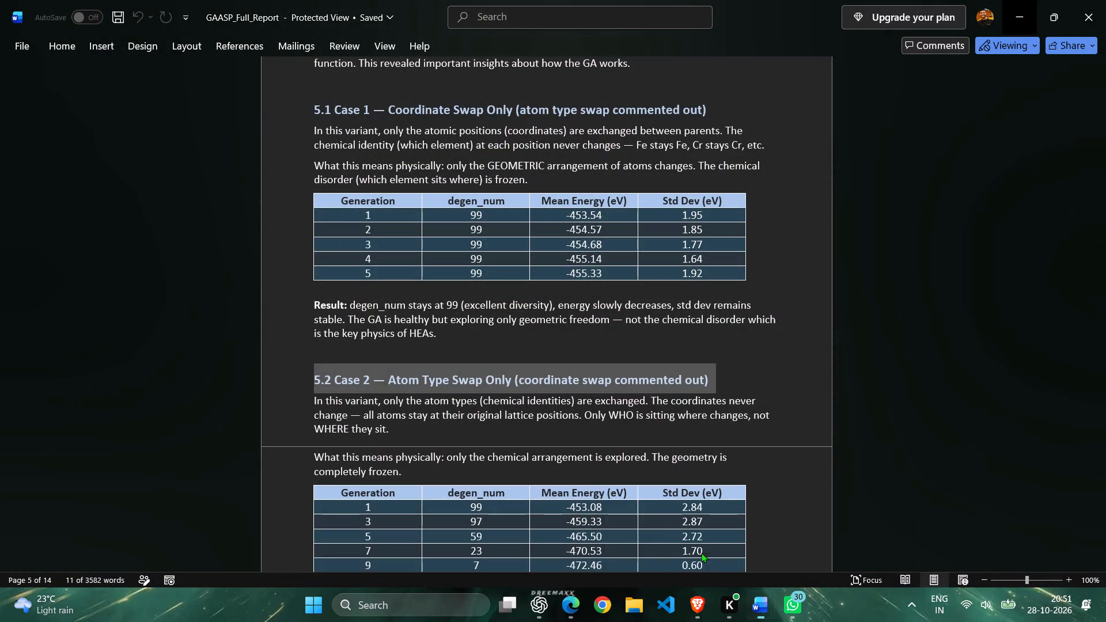
left_click(16, 47)
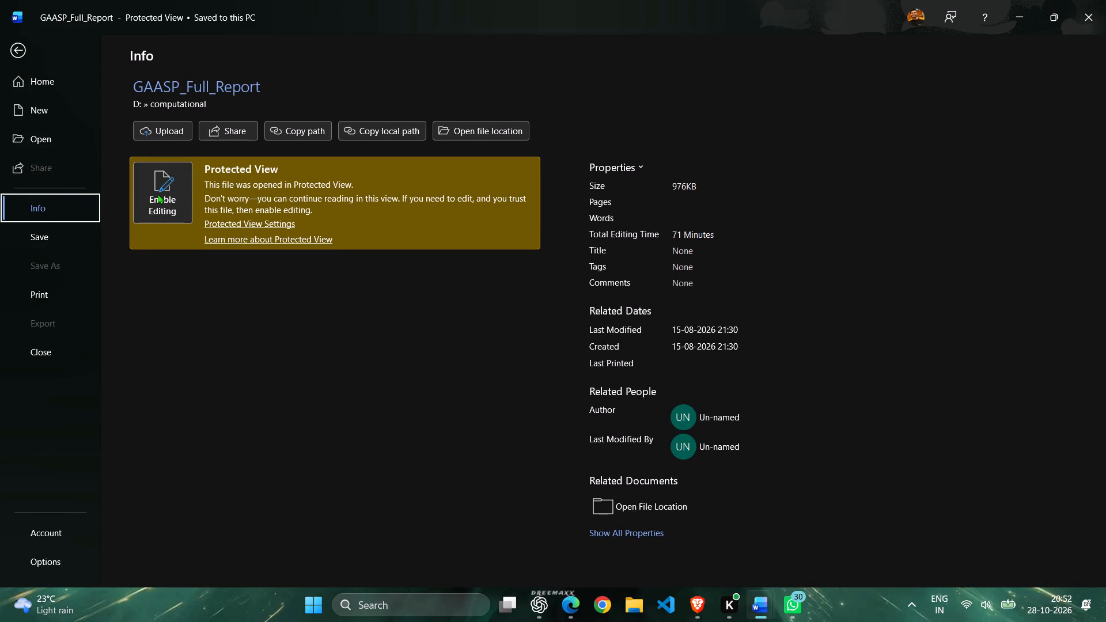
left_click(281, 226)
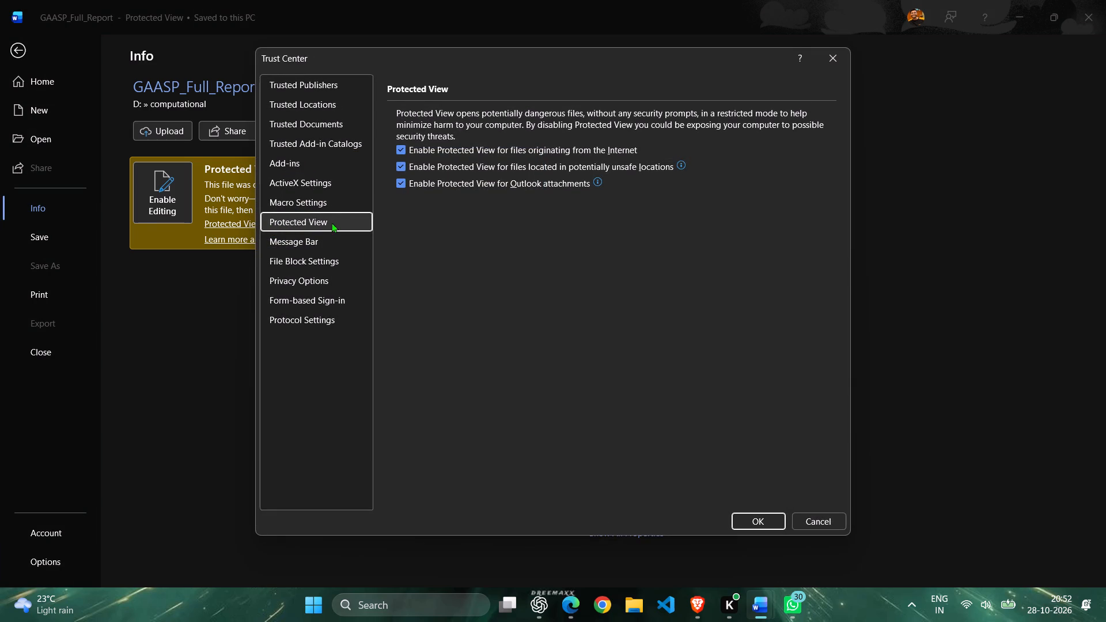
left_click(403, 145)
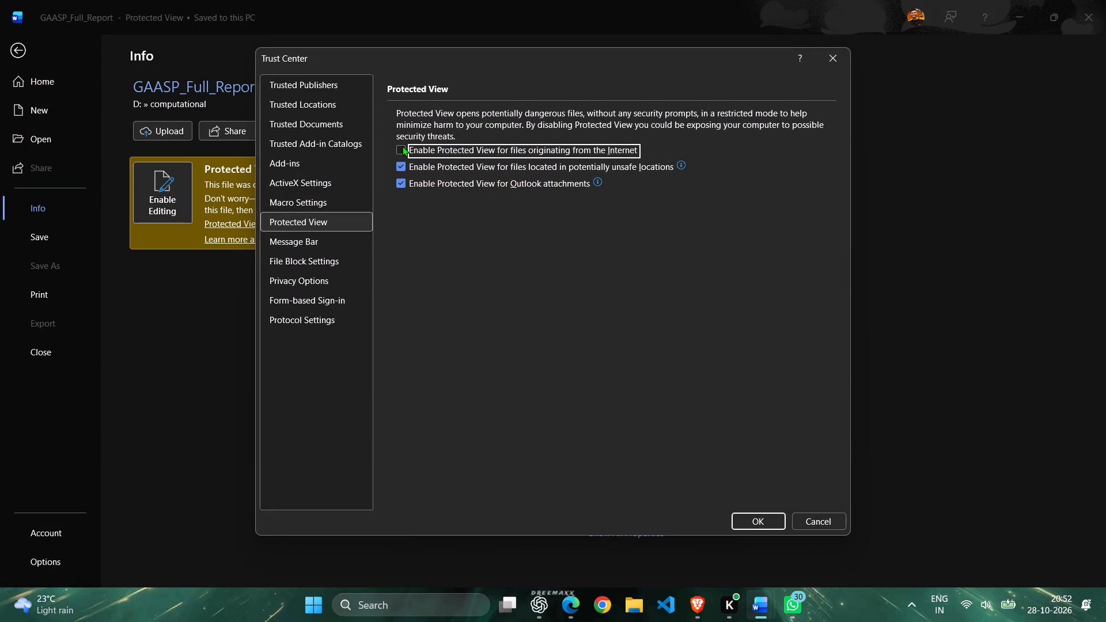
left_click(449, 314)
left_click(760, 514)
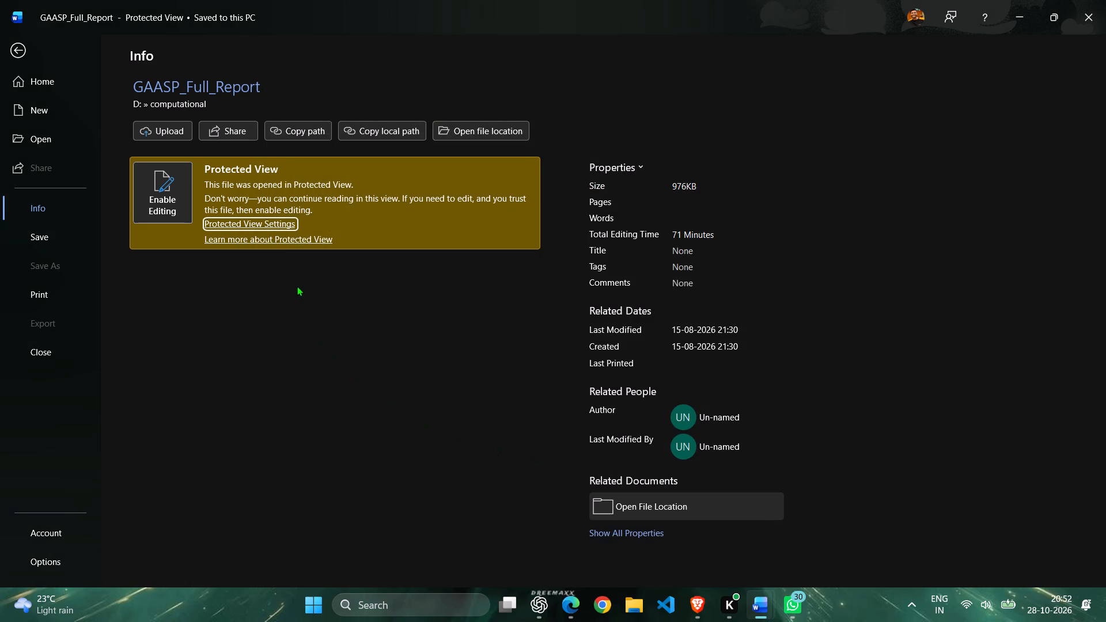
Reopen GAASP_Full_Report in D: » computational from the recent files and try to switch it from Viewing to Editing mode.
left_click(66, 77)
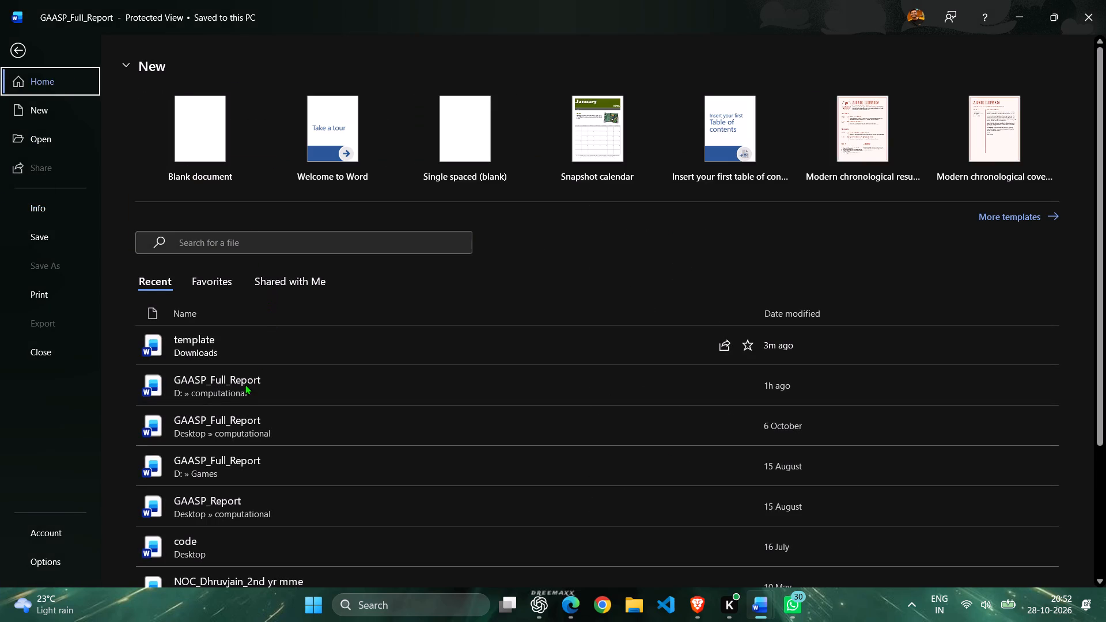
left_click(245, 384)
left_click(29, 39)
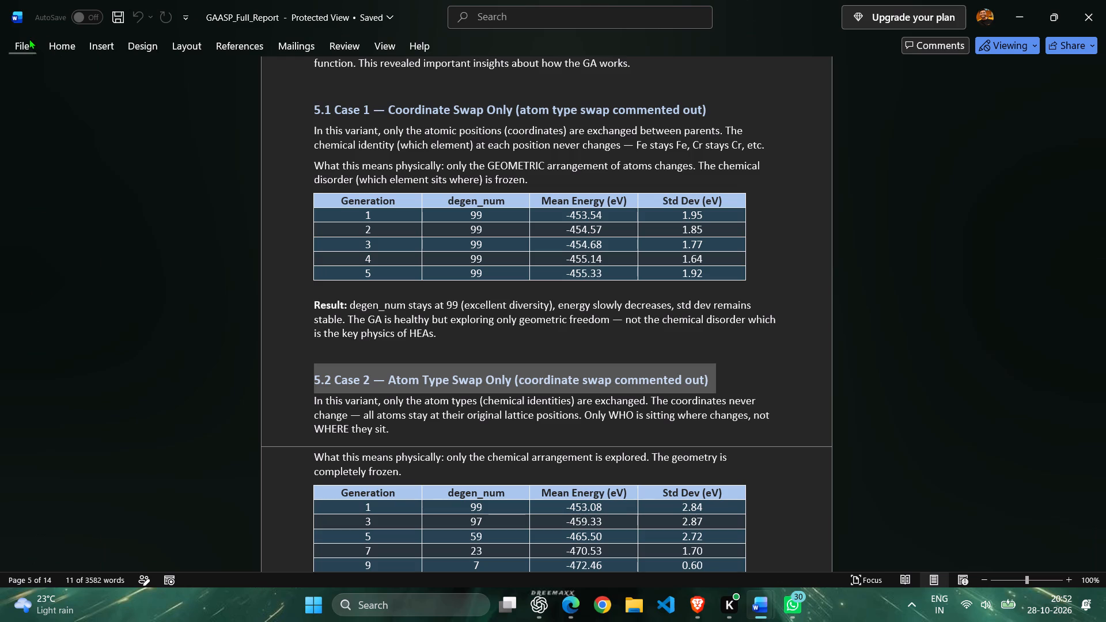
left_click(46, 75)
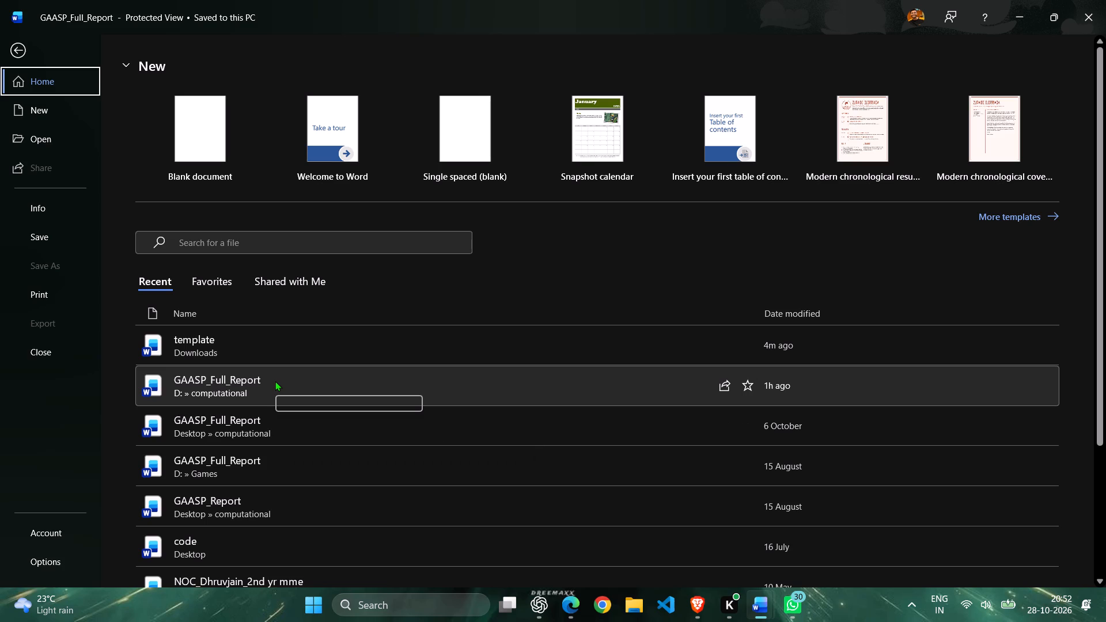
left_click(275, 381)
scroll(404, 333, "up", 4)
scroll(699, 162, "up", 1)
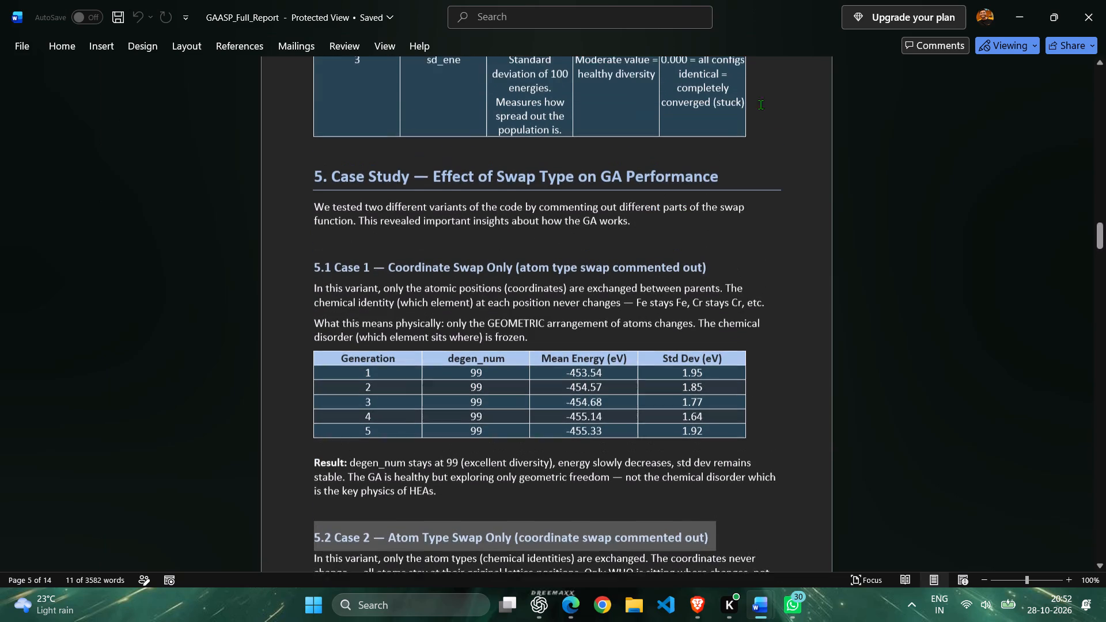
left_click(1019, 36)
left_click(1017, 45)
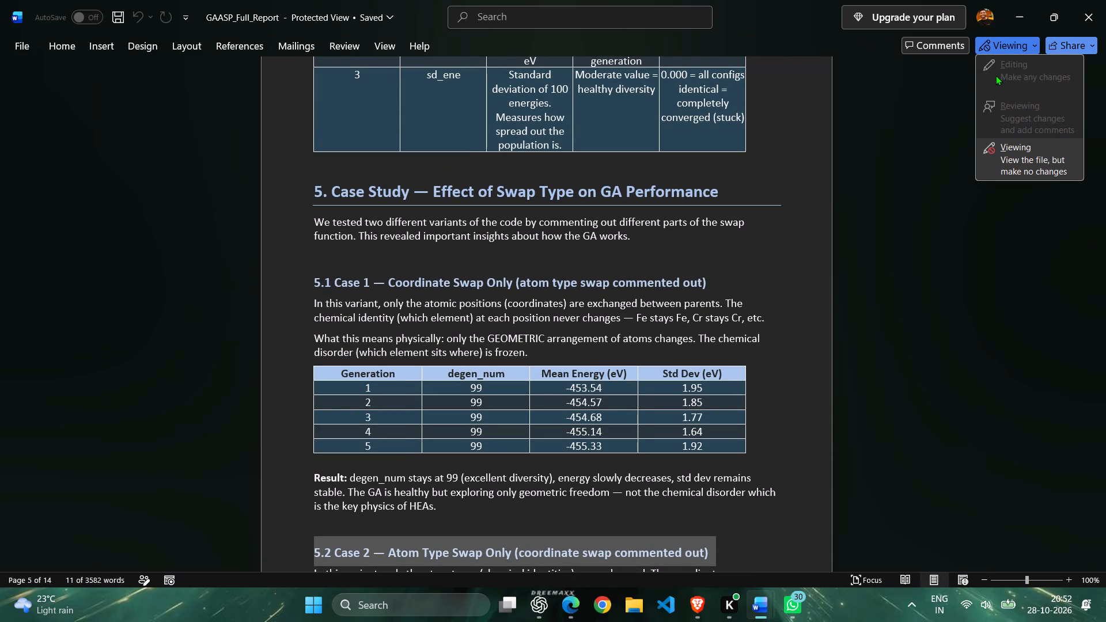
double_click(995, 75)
Disable Protected View for files in potentially unsafe locations and for Outlook attachments in the Protected View settings, and apply the change.
left_click(24, 36)
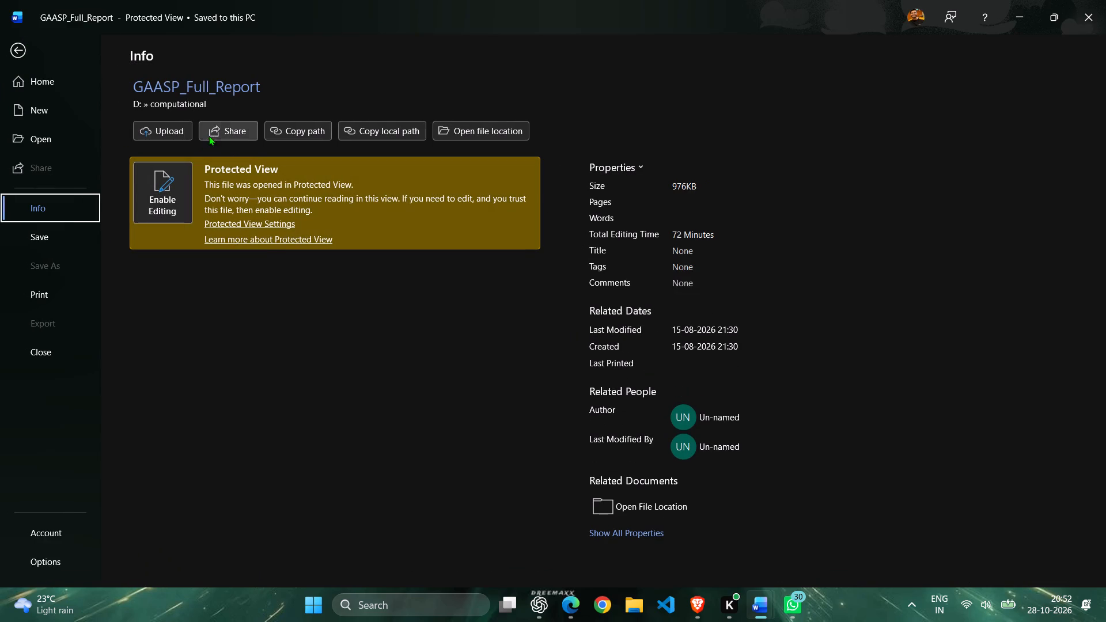
left_click(255, 219)
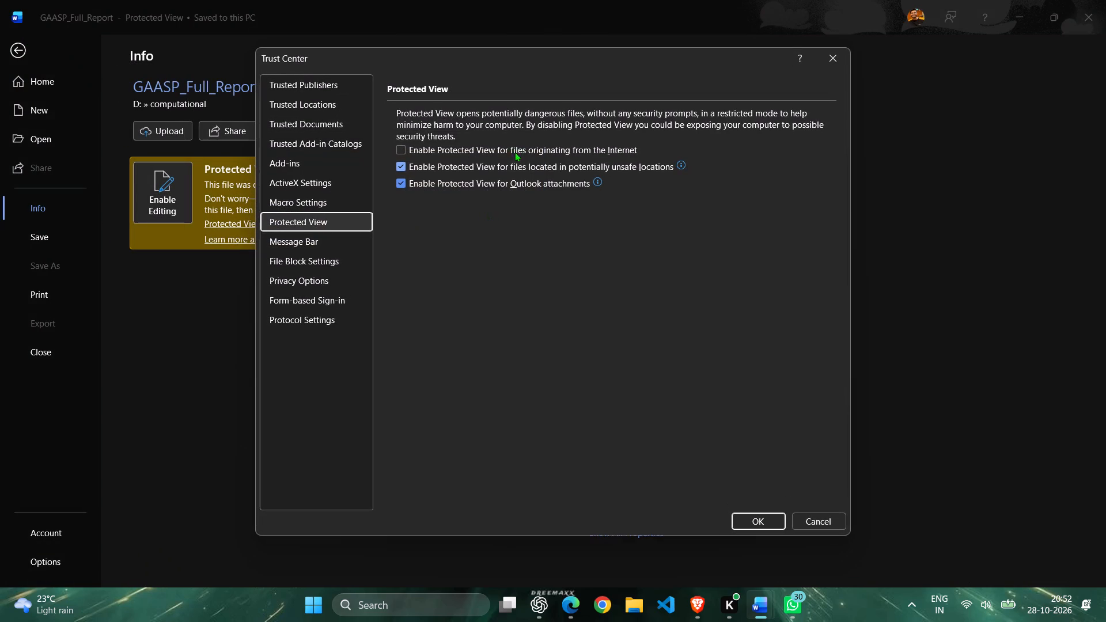
left_click(395, 161)
left_click(395, 160)
left_click(403, 185)
left_click(400, 168)
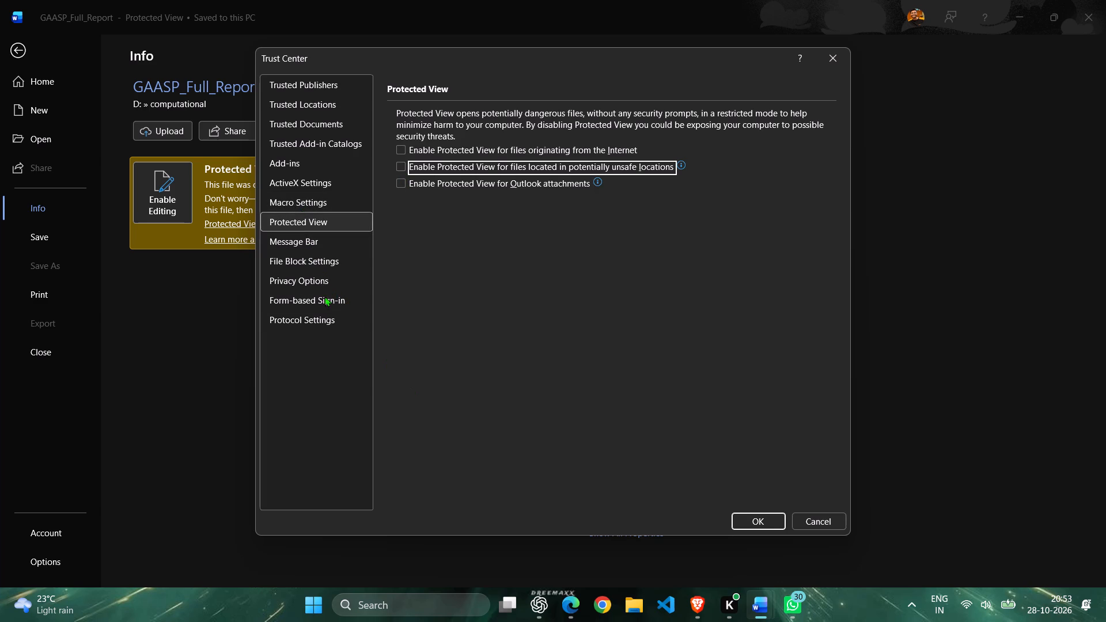
left_click(325, 318)
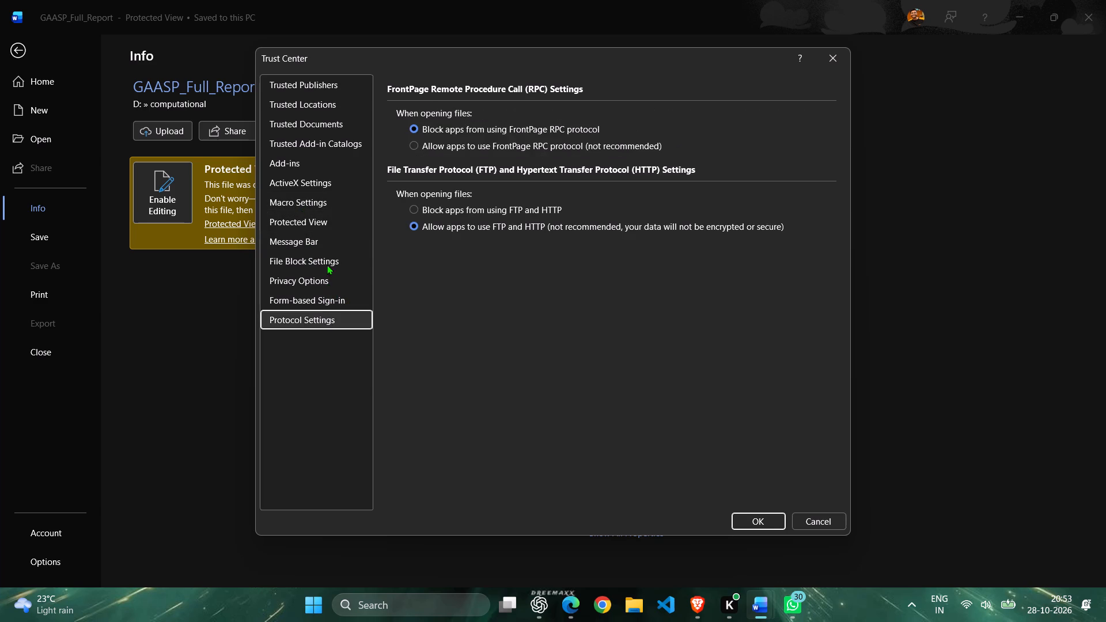
left_click(315, 294)
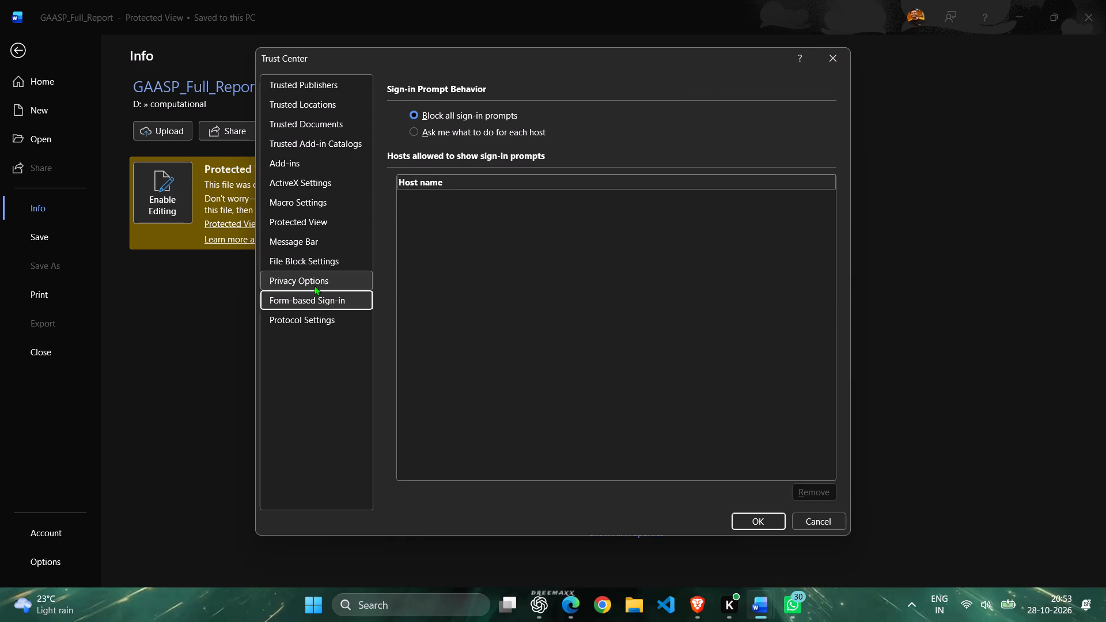
left_click(315, 285)
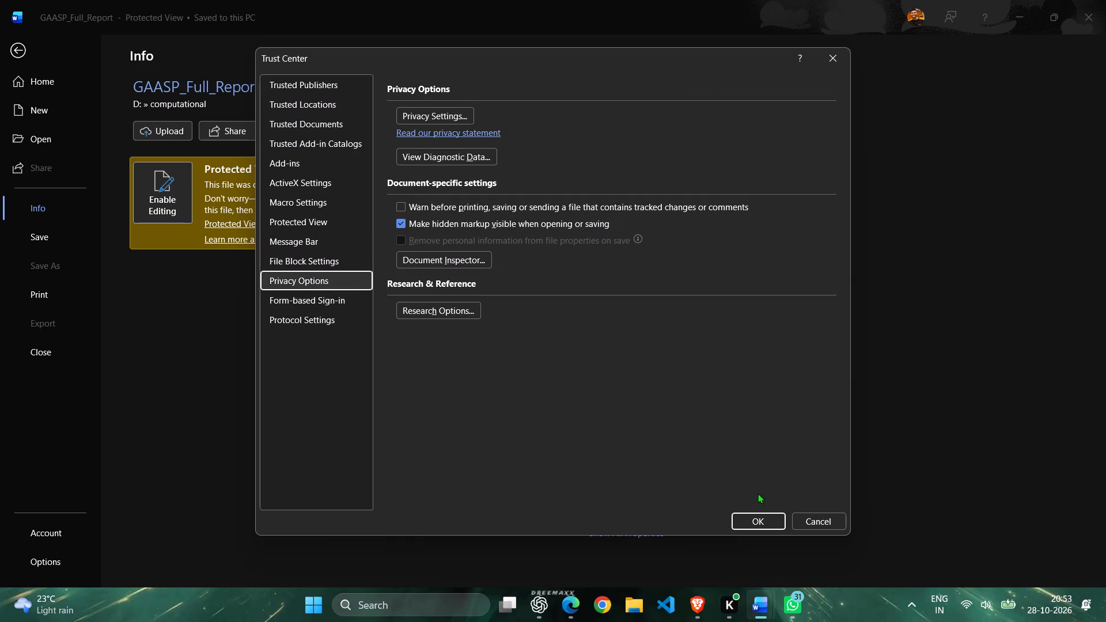
left_click(759, 514)
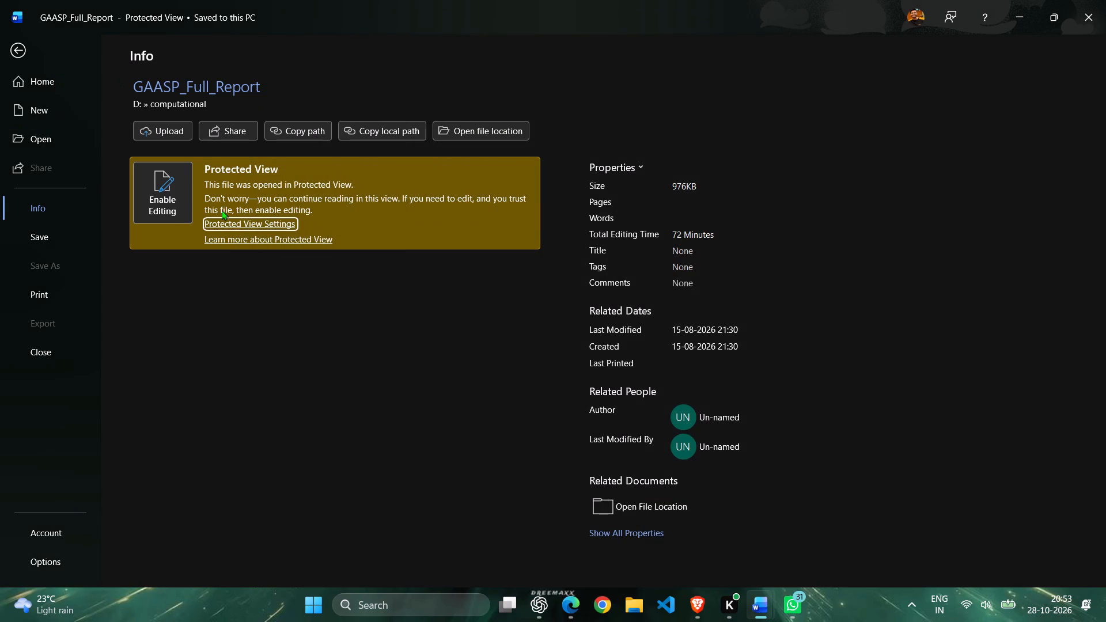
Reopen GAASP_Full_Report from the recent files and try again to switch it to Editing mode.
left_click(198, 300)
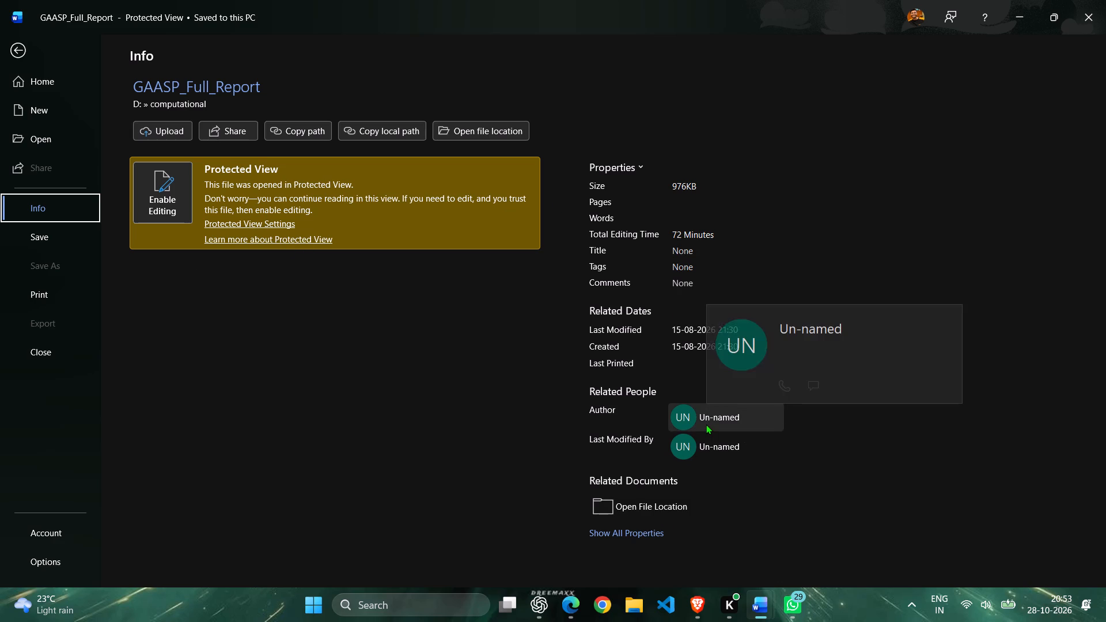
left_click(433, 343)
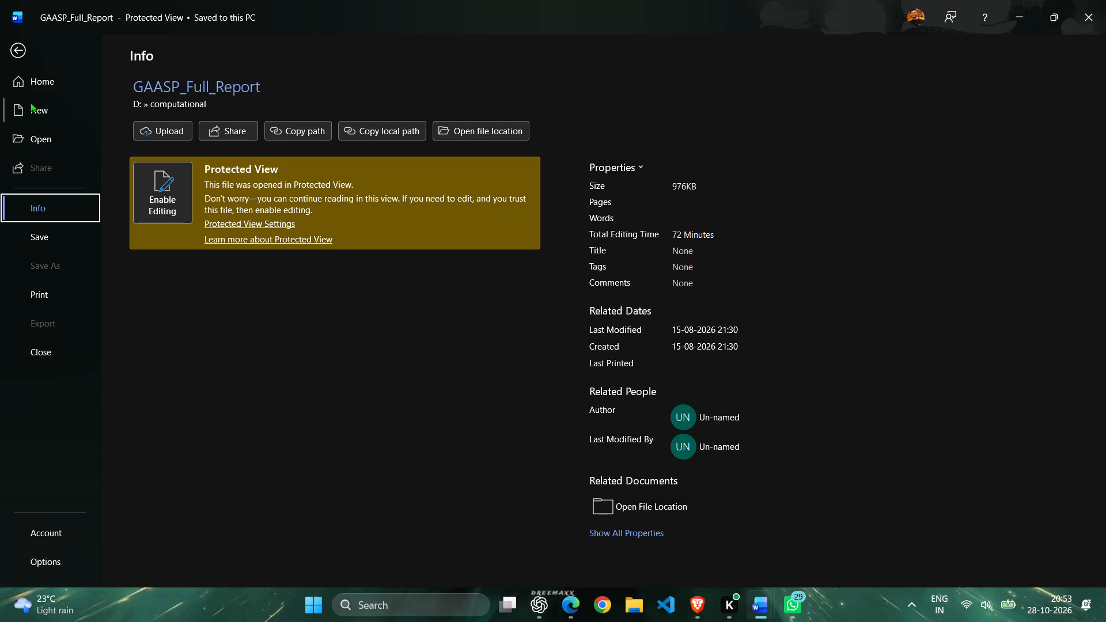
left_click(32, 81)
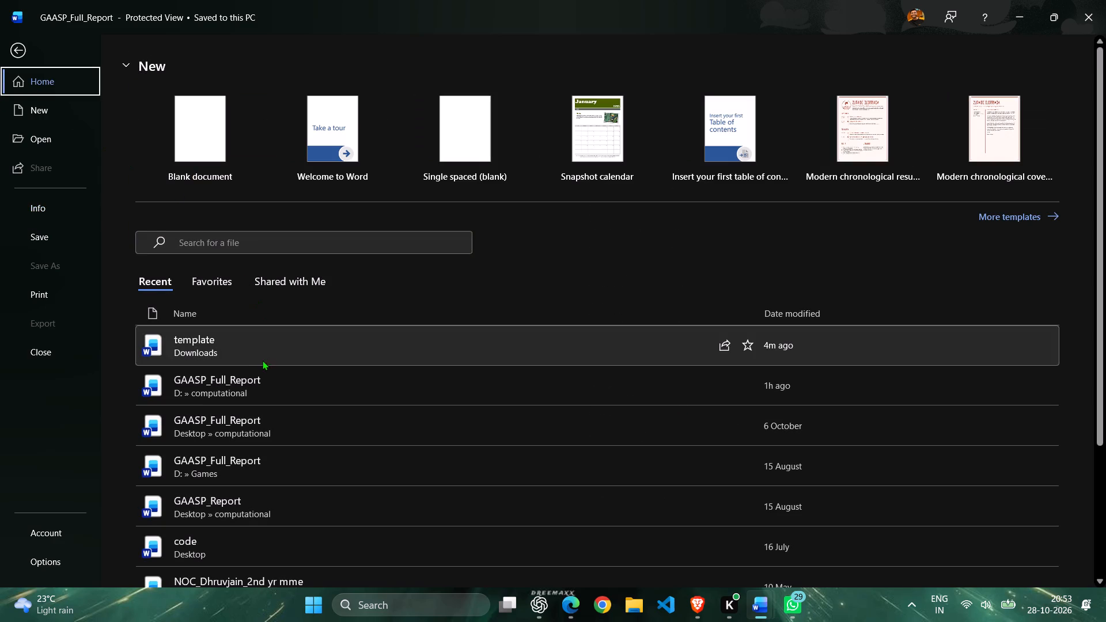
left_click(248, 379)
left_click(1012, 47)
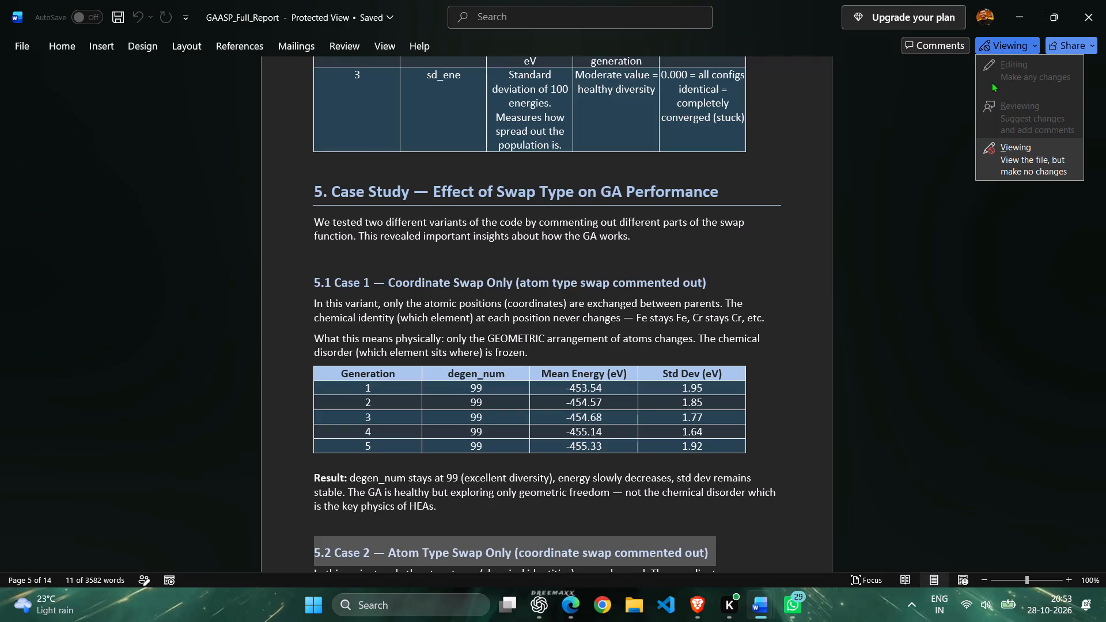
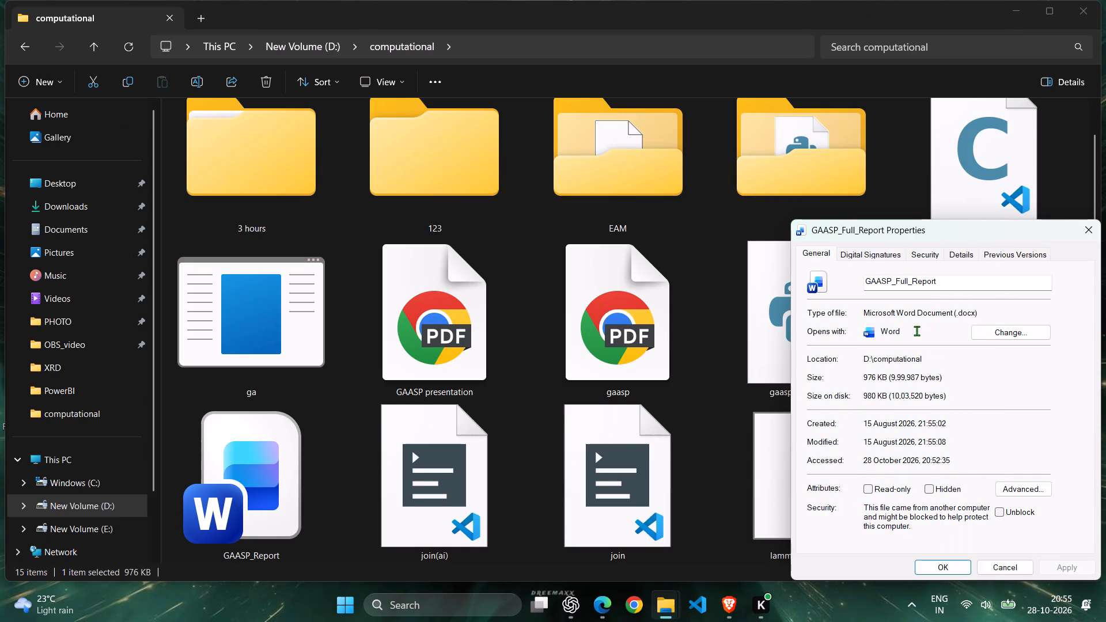
Unblock the GAASP_Full_Report file through its security attribute and accept the properties change.
left_click(998, 513)
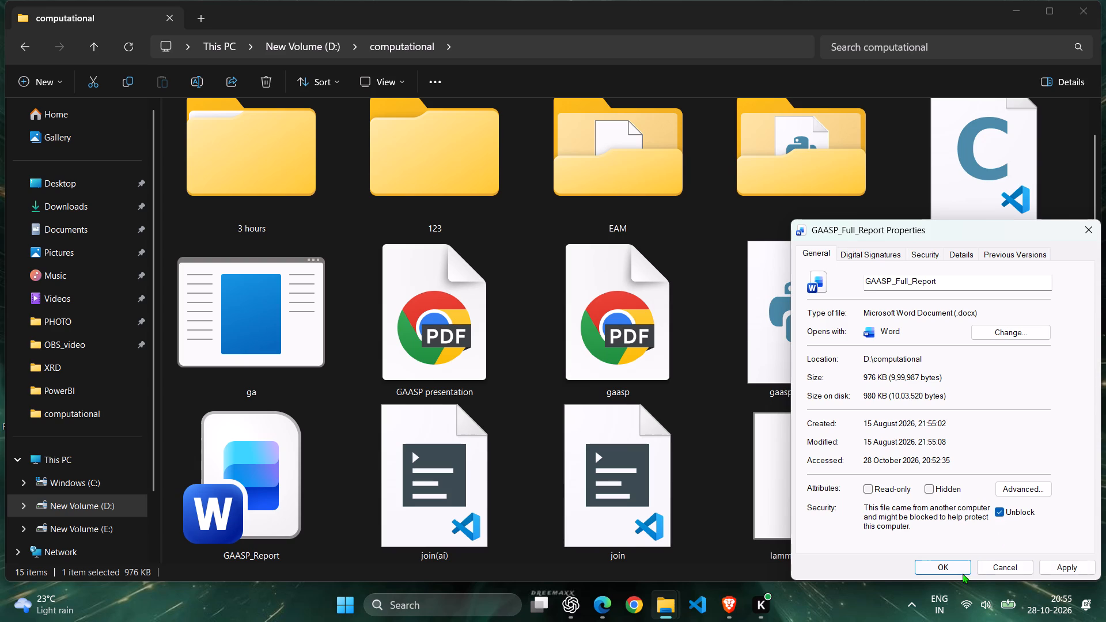
left_click(957, 568)
Reopen GAASP_Full_Report in Word, maximize its window and check the document's editing mode options.
double_click(984, 344)
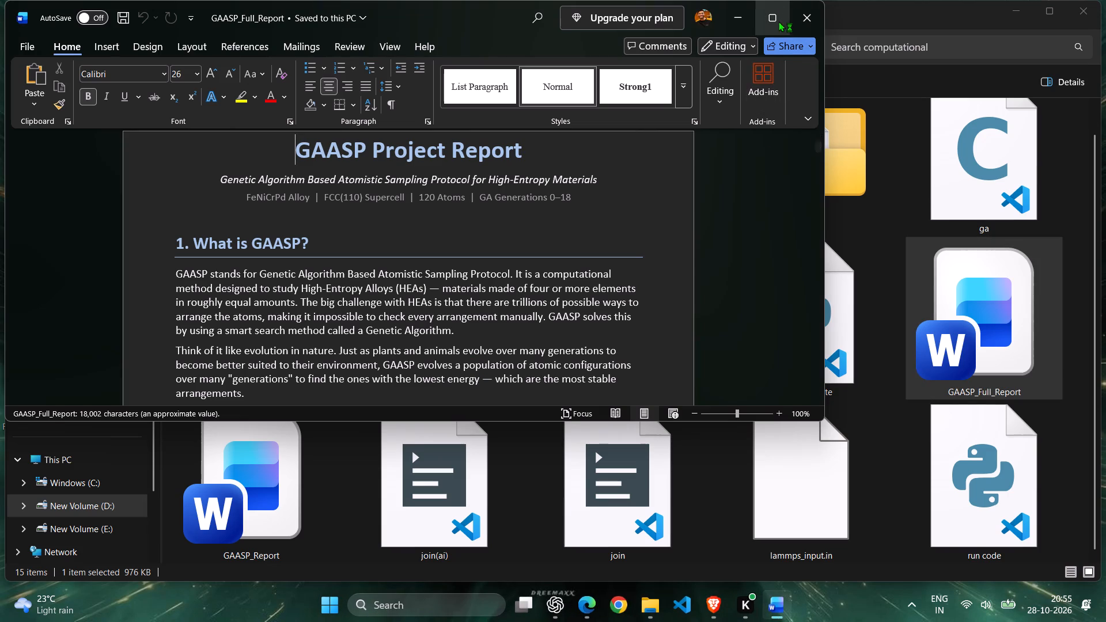
left_click(776, 11)
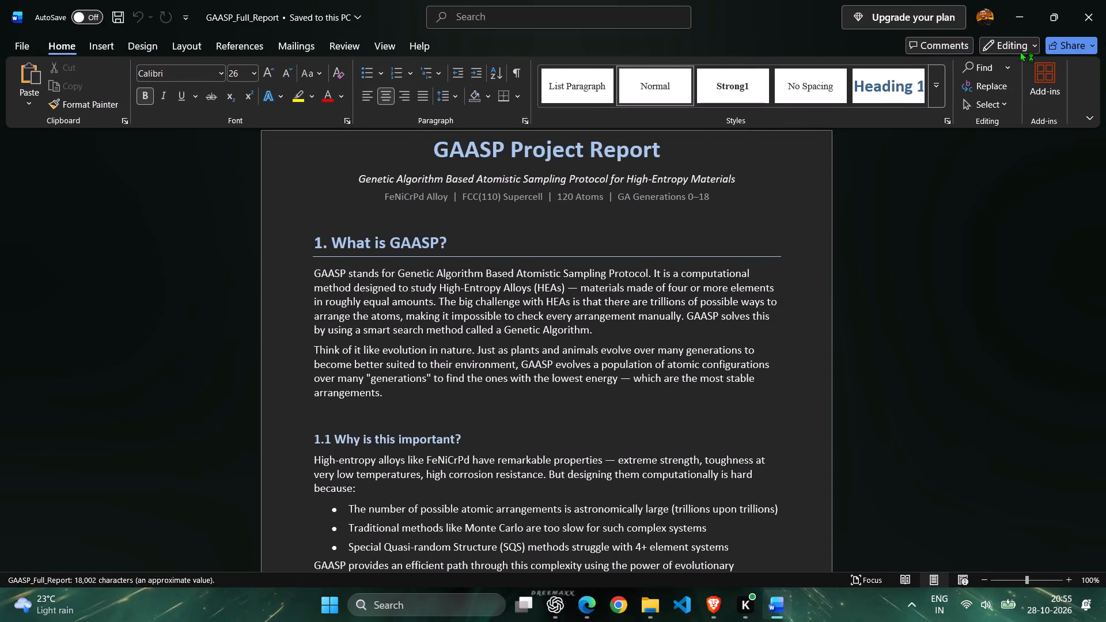
left_click(1021, 51)
left_click(936, 286)
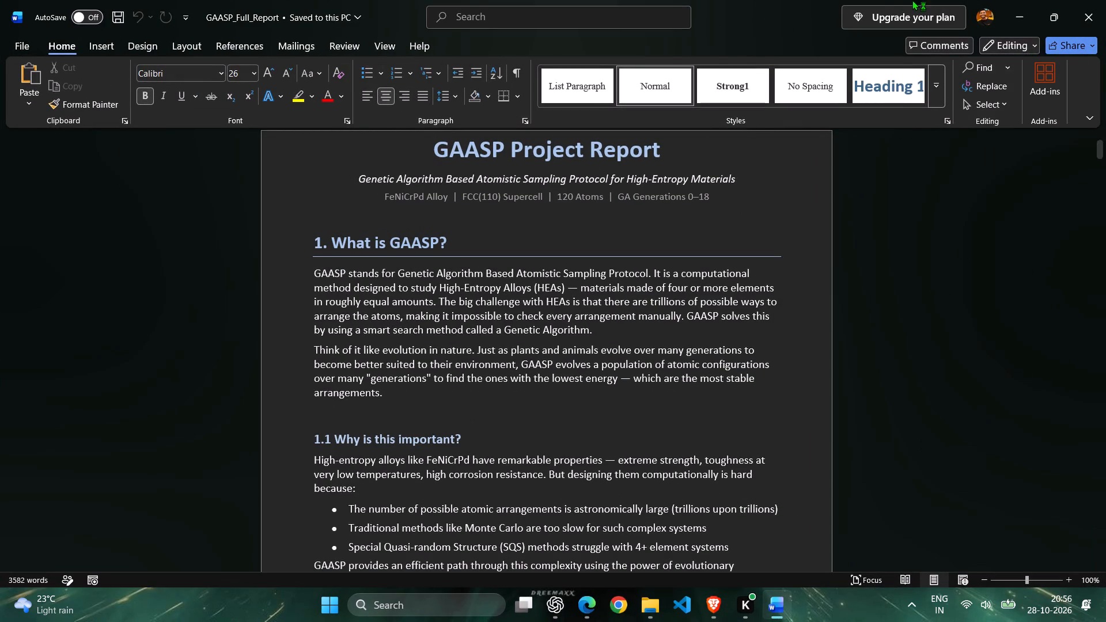
Minimize the GAASP_Full_Report document in Word and select its file in the computational folder.
left_click(1010, 5)
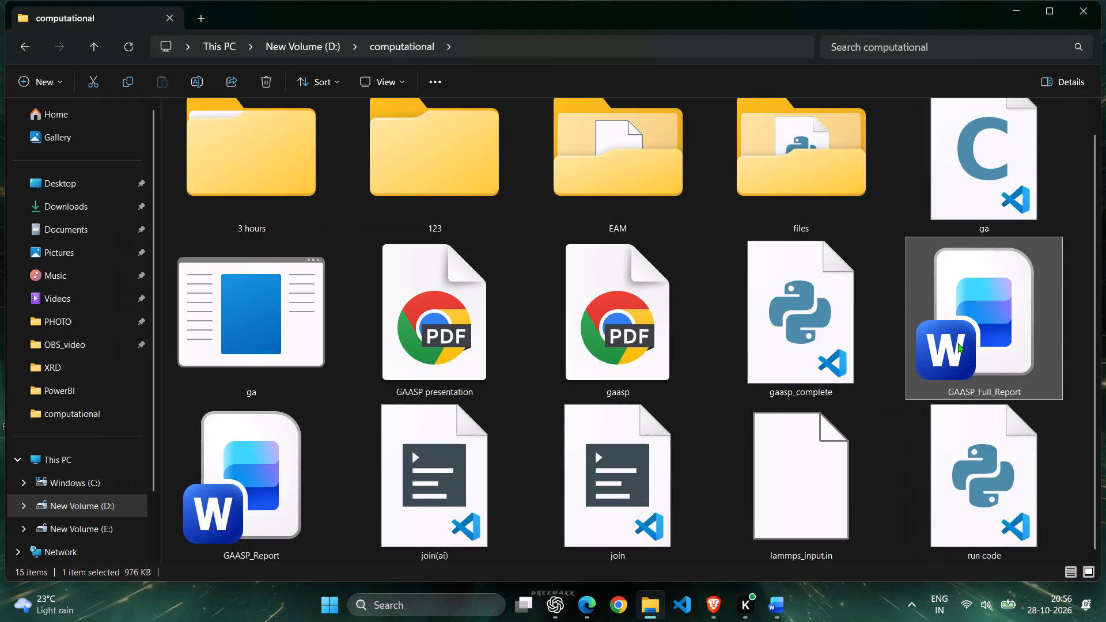
left_click(976, 323)
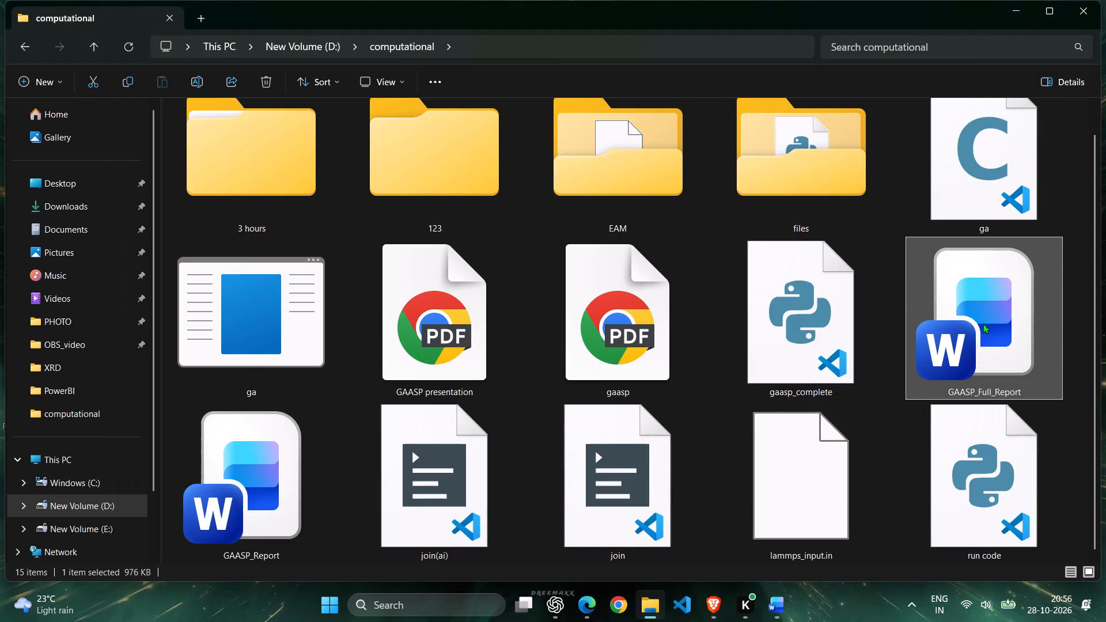
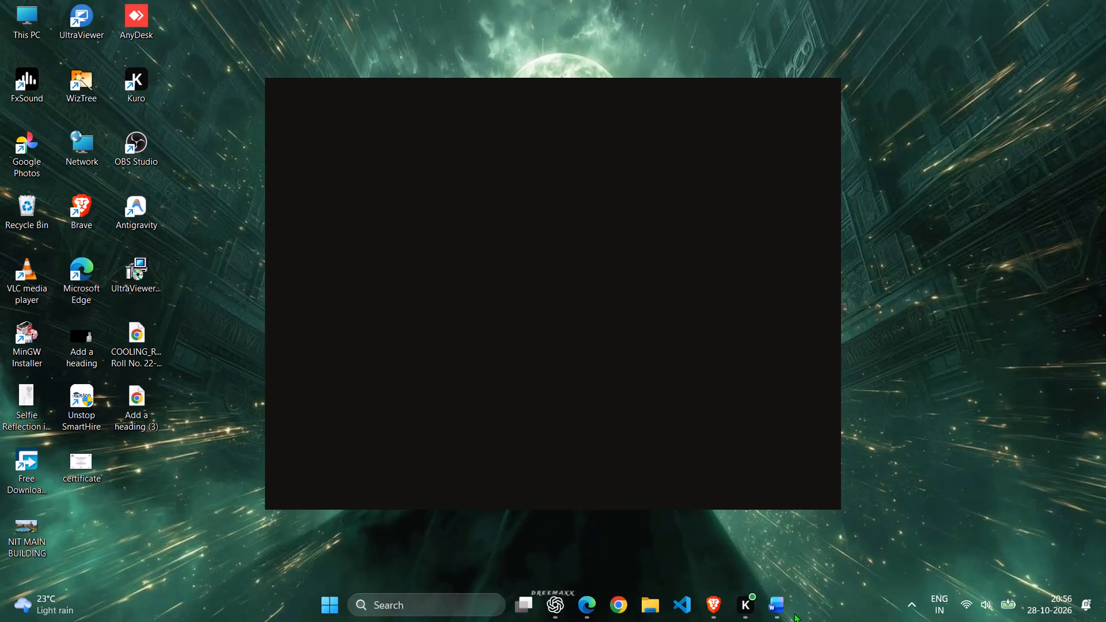
Switch to the GAASP_Full_Report document in Word and browse the available cover page designs, including those from Office.com.
left_click(776, 612)
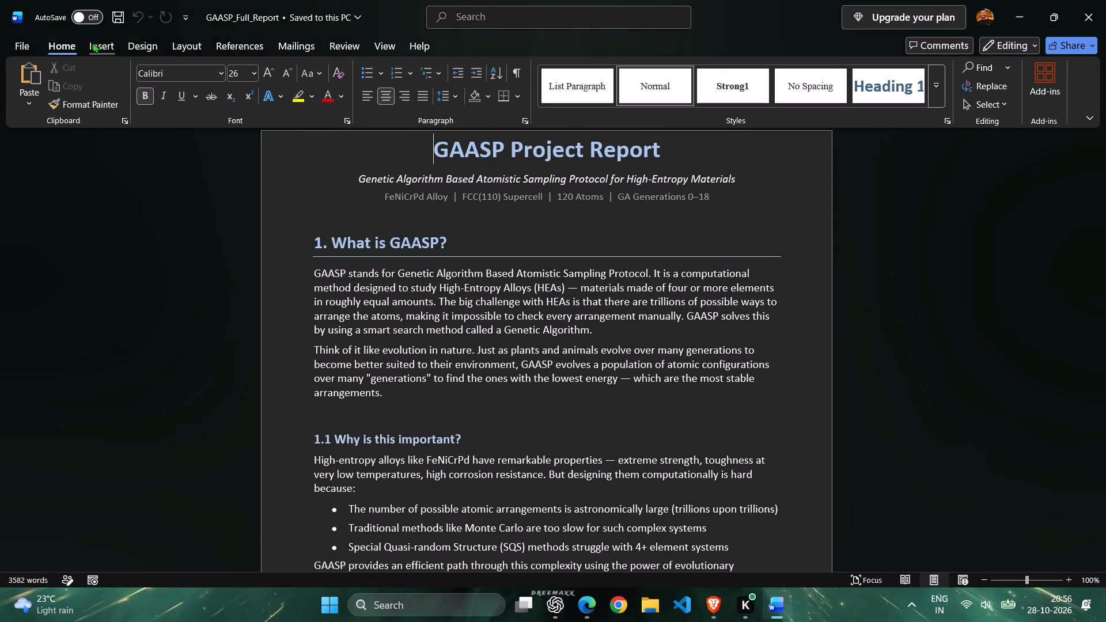
left_click(93, 43)
left_click(70, 41)
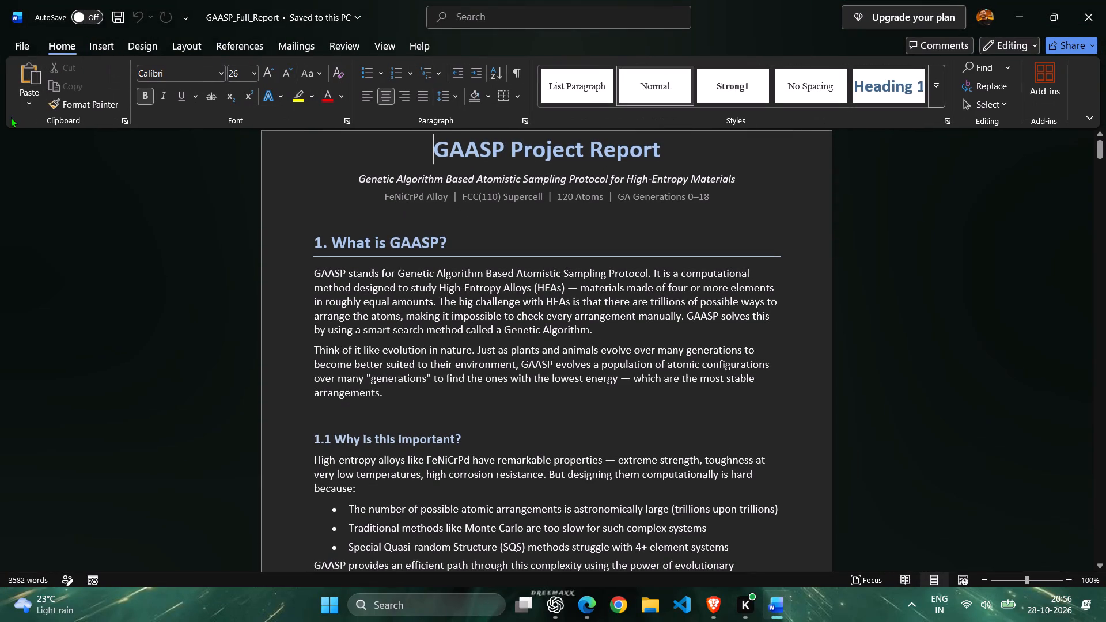
left_click(94, 40)
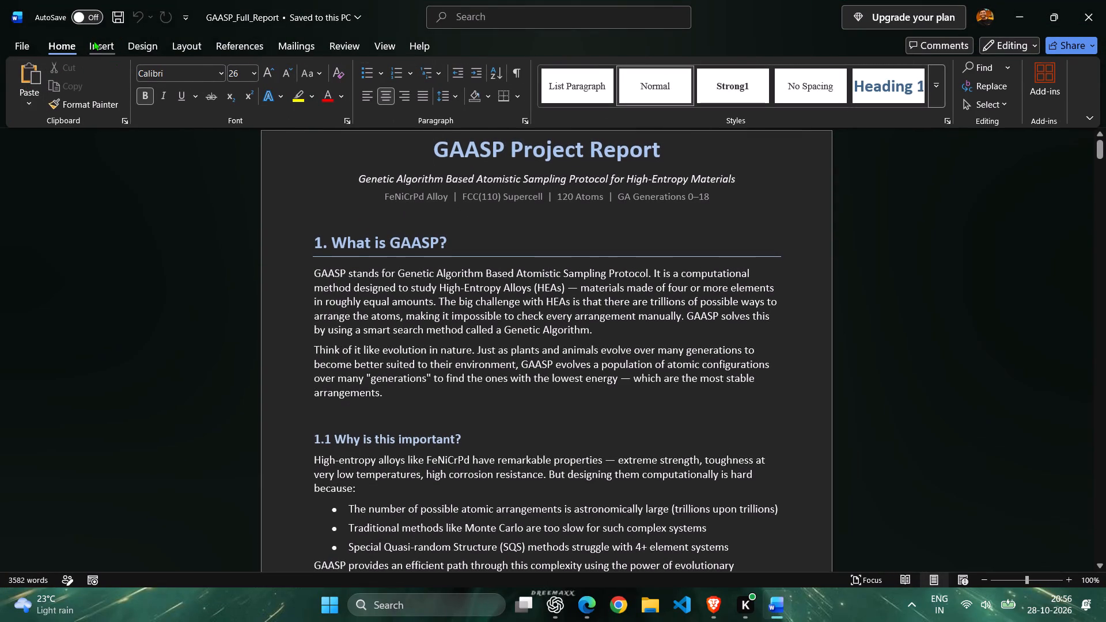
scroll(320, 200, "up", 3)
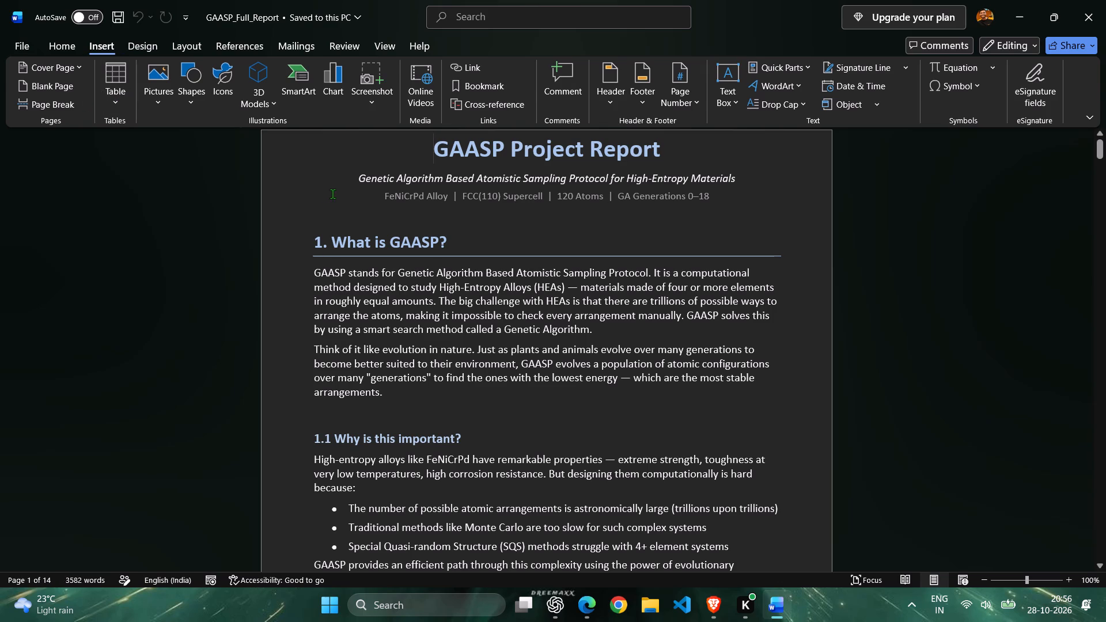
scroll(332, 194, "up", 1)
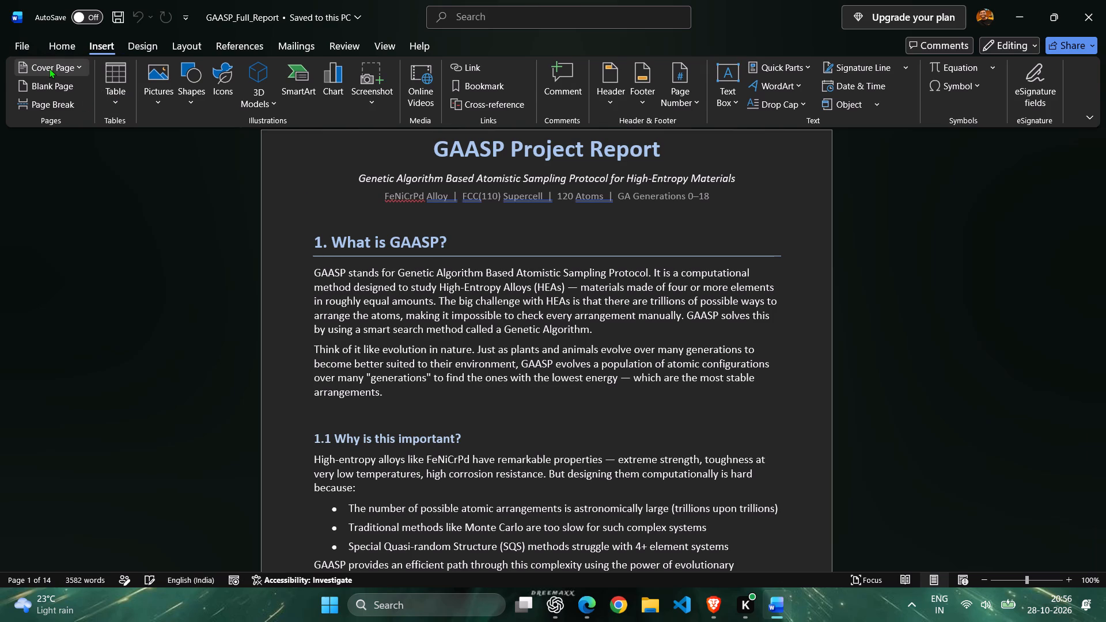
left_click(62, 69)
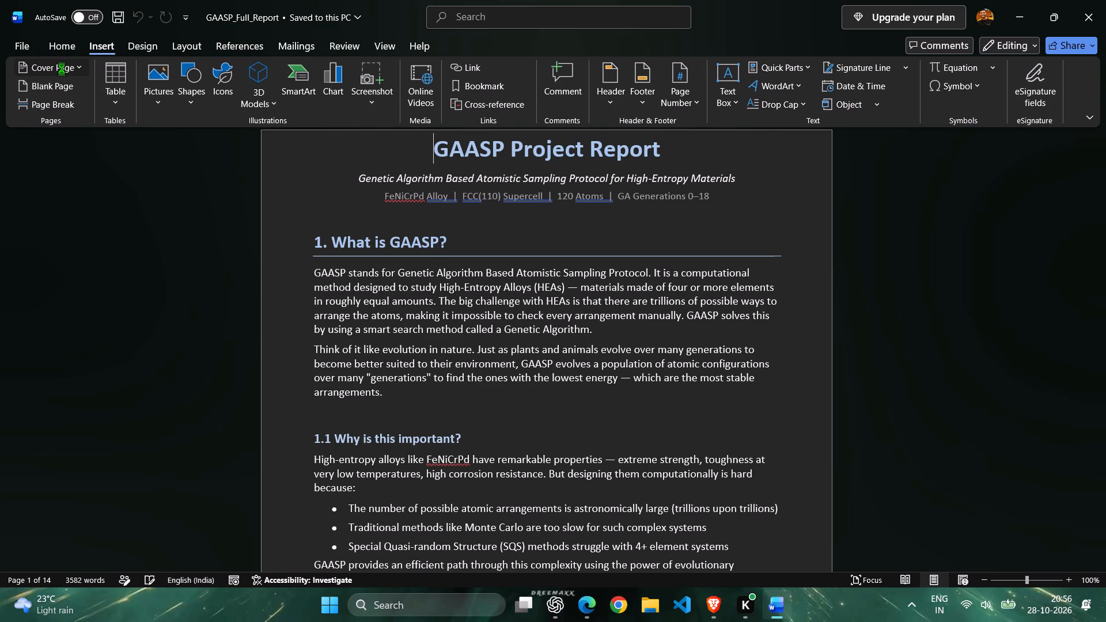
left_click(93, 495)
left_click(57, 66)
scroll(184, 233, "down", 3)
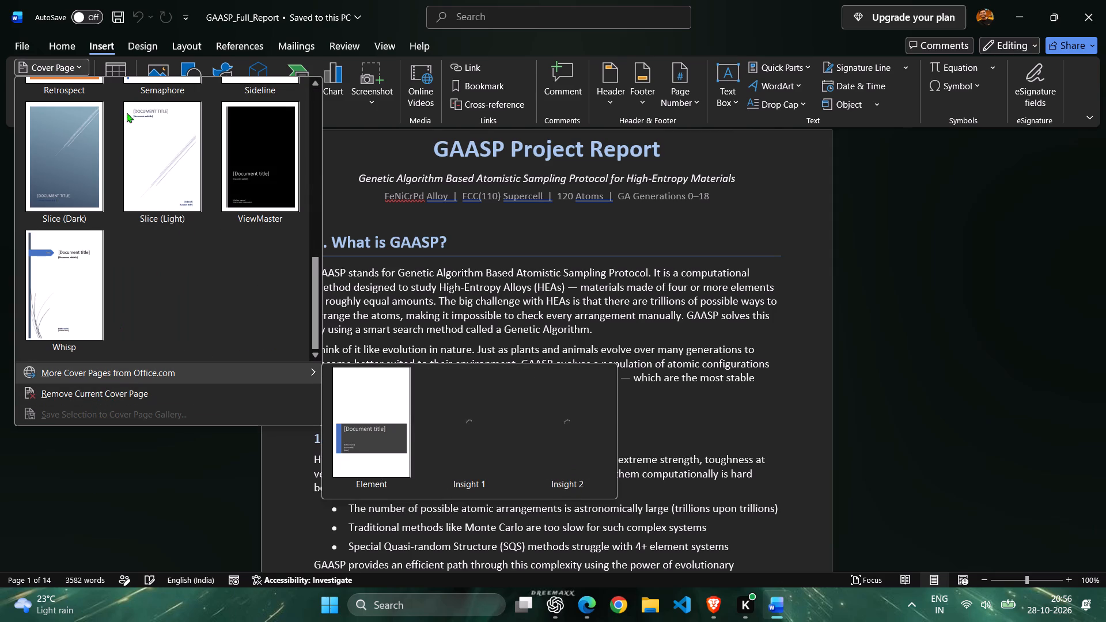
left_click(14, 496)
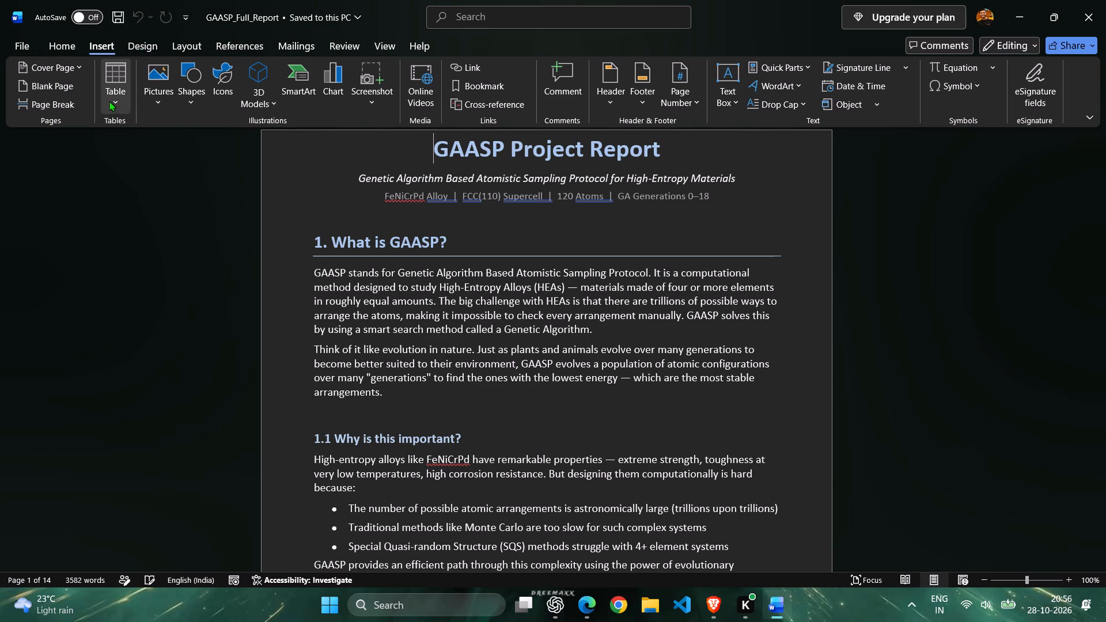
left_click(100, 217)
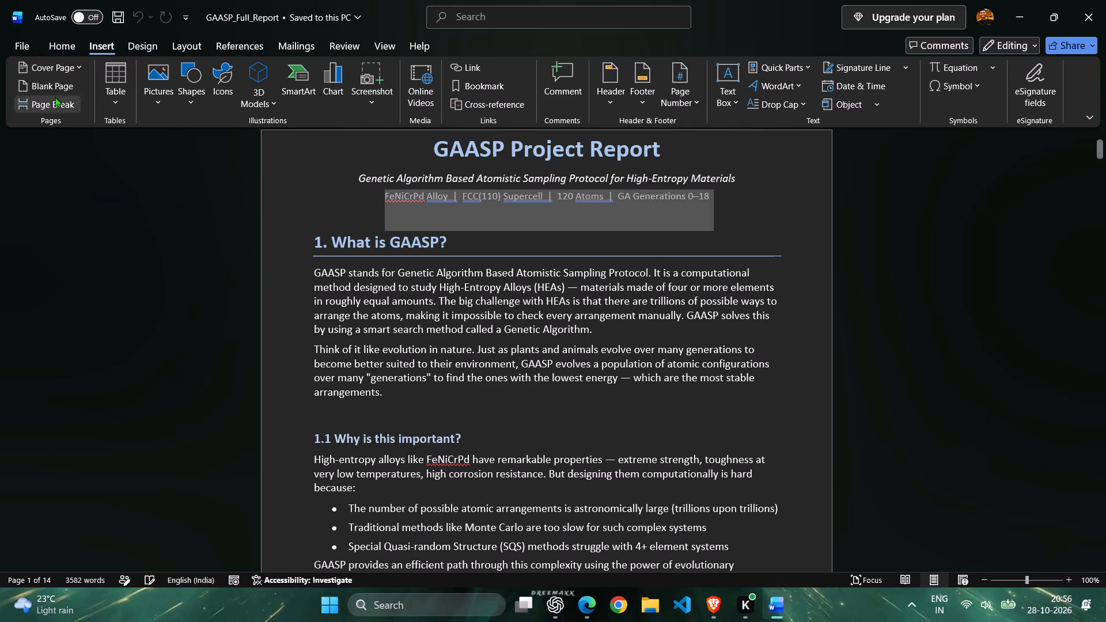
left_click(130, 242)
left_click(935, 237)
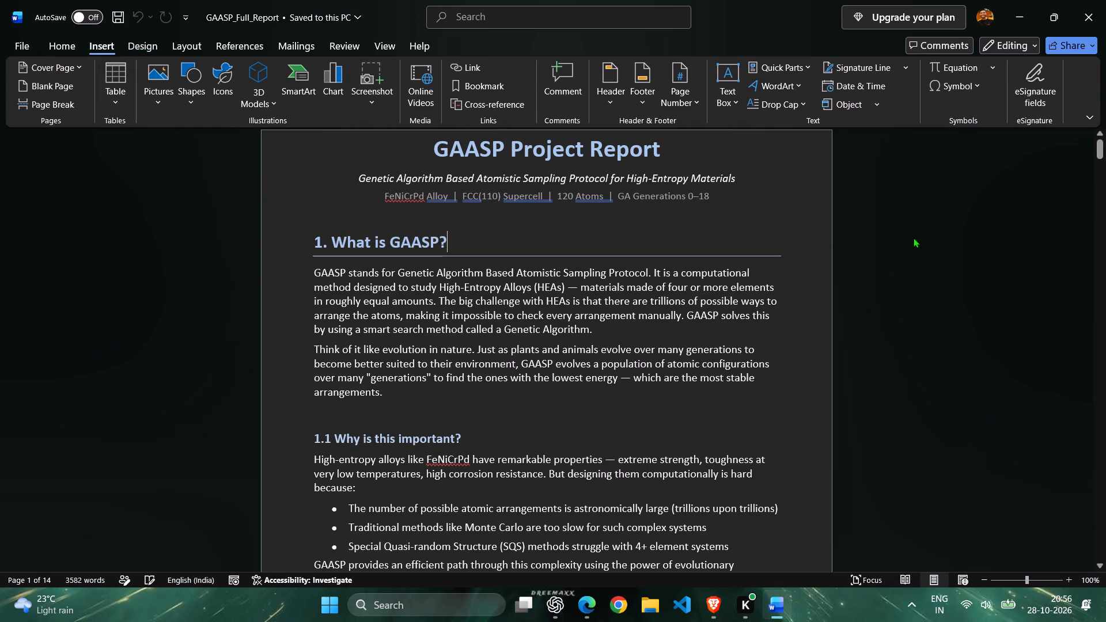
scroll(914, 237, "up", 4)
left_click(548, 605)
left_click(555, 543)
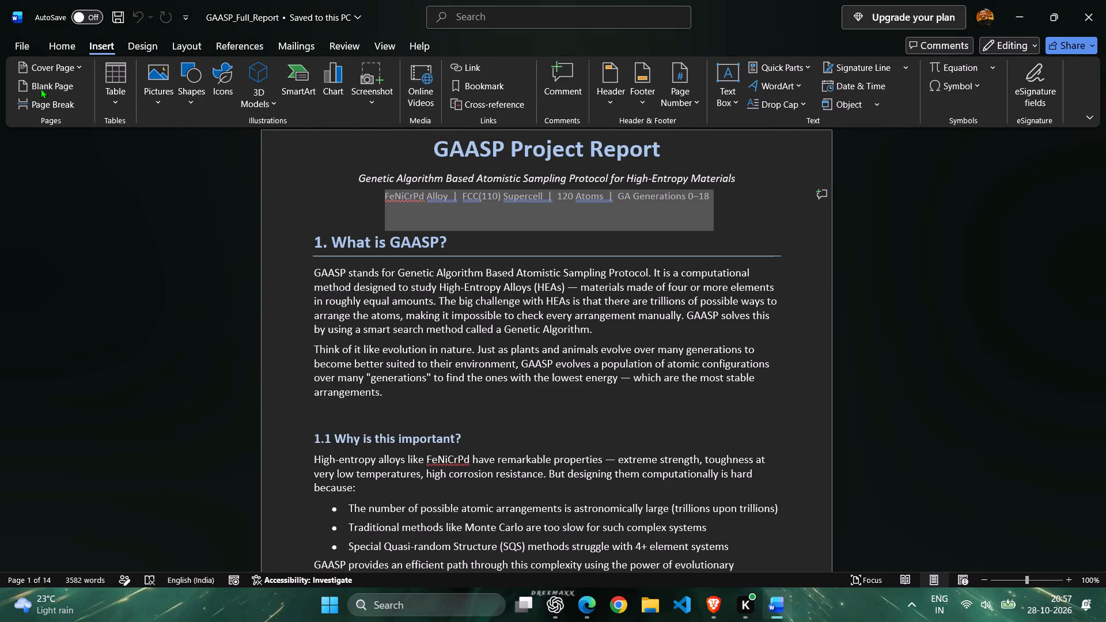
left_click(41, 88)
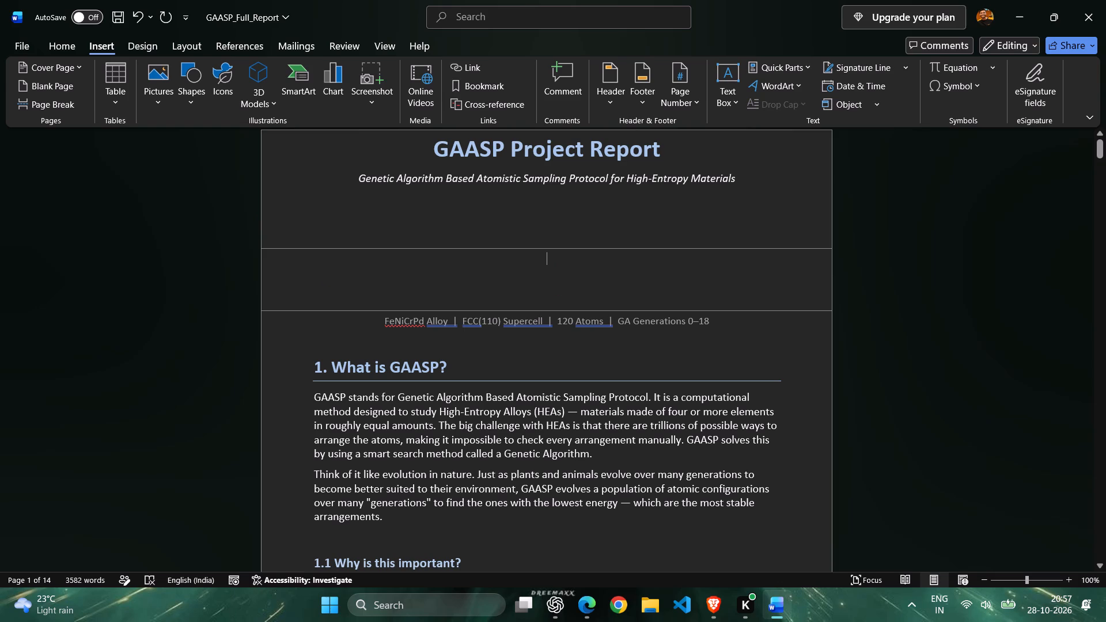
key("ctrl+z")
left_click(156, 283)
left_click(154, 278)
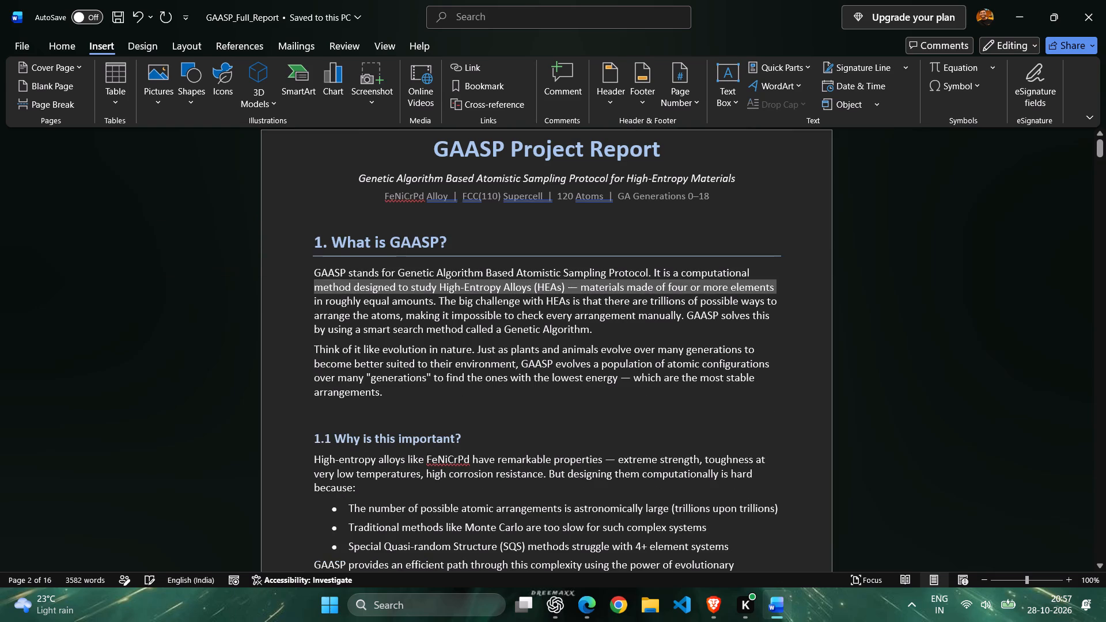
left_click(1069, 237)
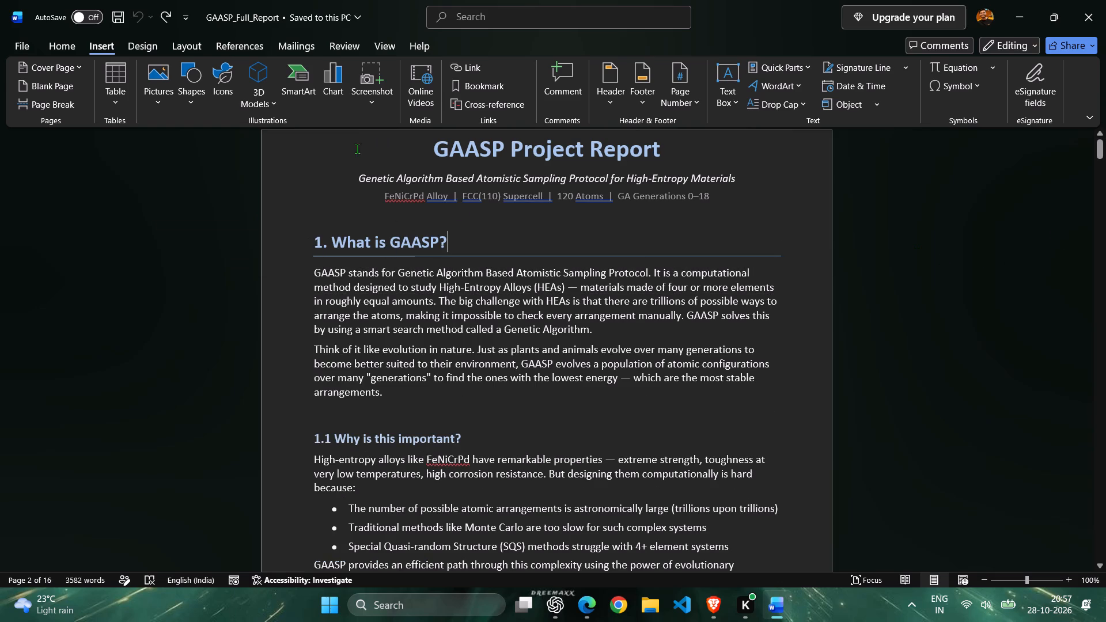
Examine the report's opening sections from the title to 2.2 The Crystal Structure, including the page boundary below that heading.
left_click(350, 155)
scroll(774, 344, "down", 8)
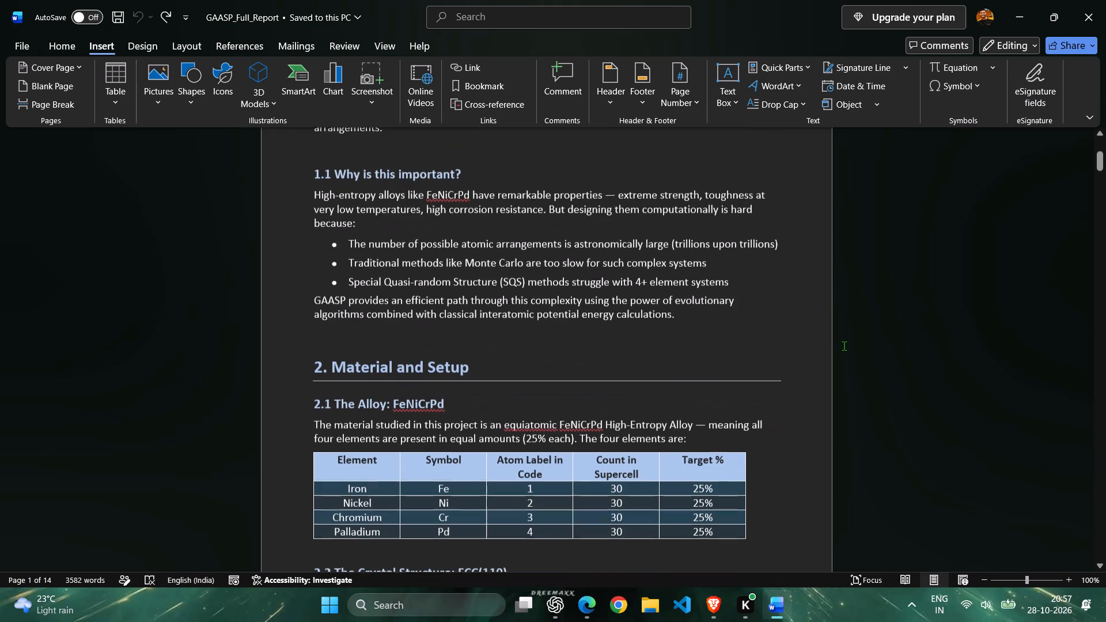
scroll(844, 346, "down", 4)
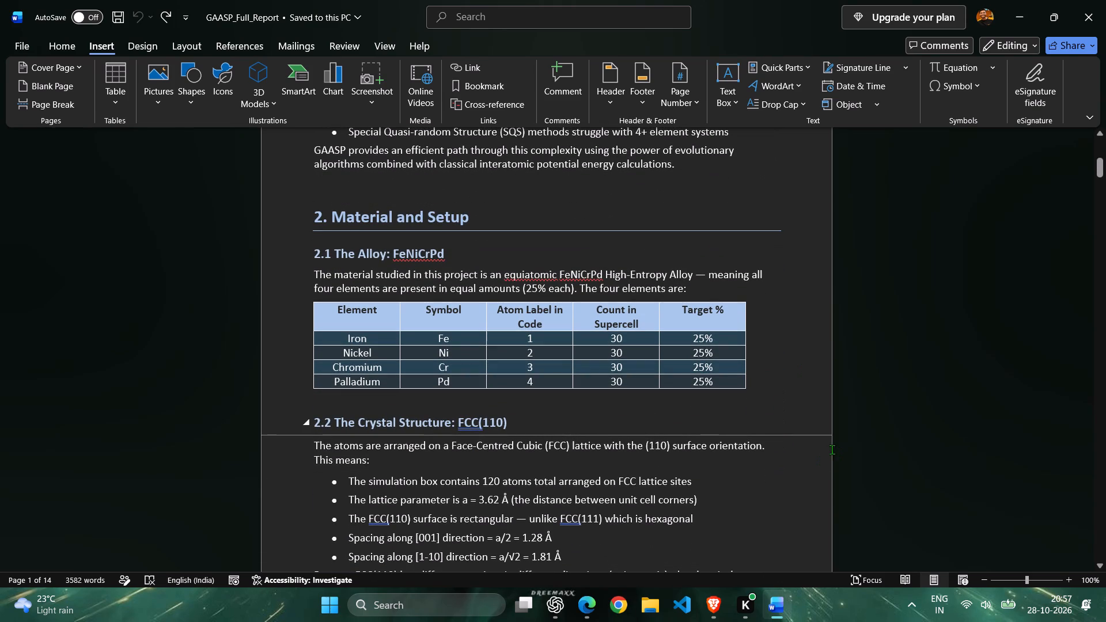
left_click(819, 433)
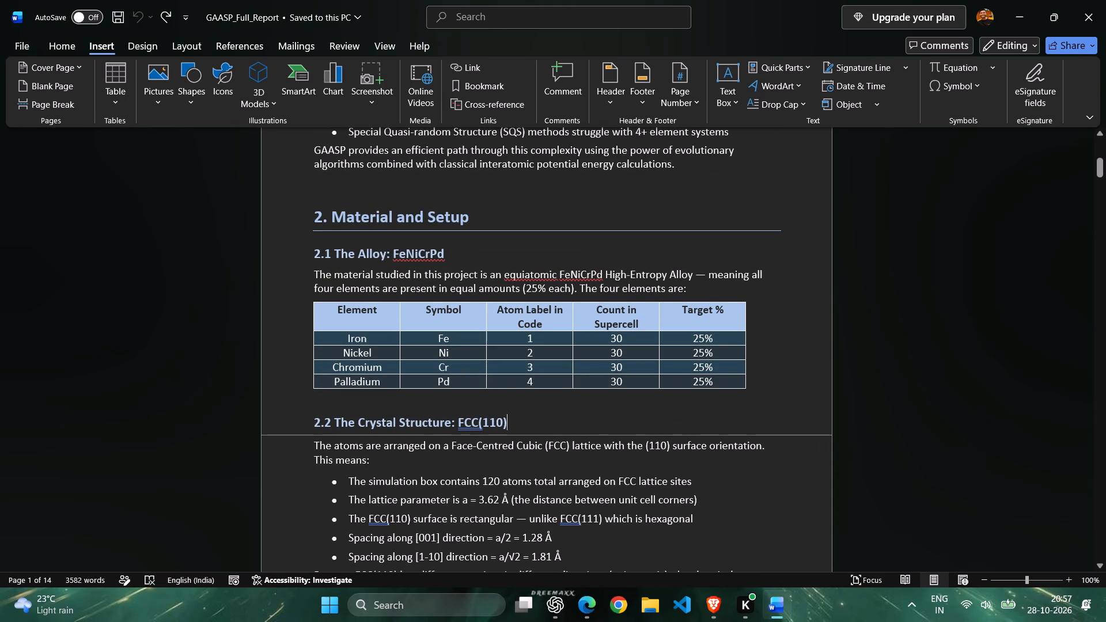
left_click(817, 433)
left_click_drag(817, 433, 815, 440)
left_click(910, 320)
scroll(835, 384, "up", 2)
scroll(909, 322, "up", 16)
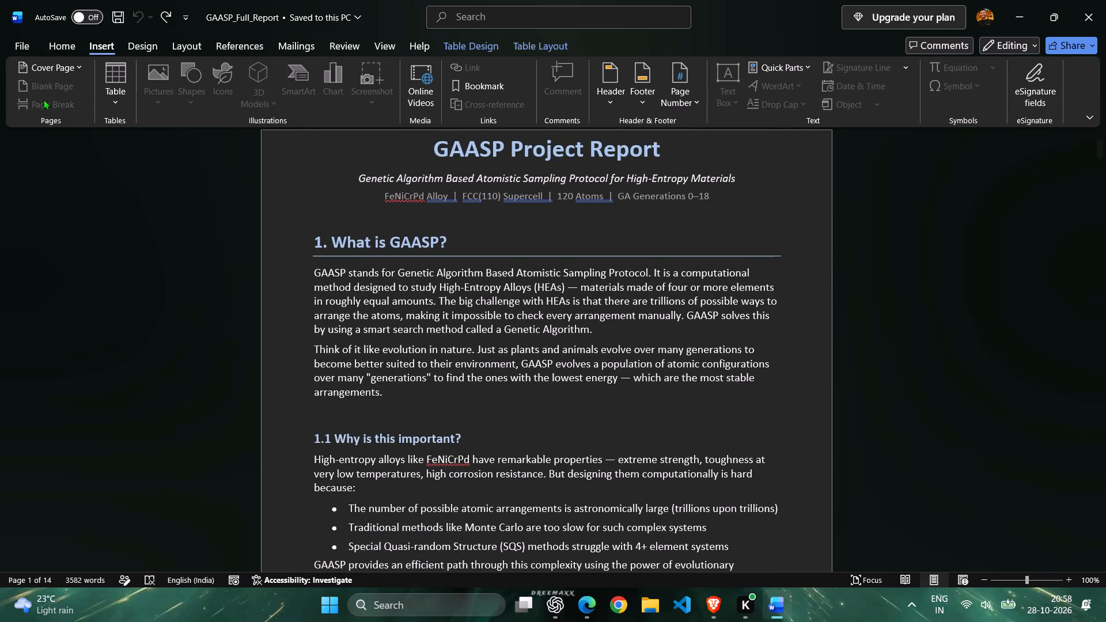
scroll(199, 317, "down", 4)
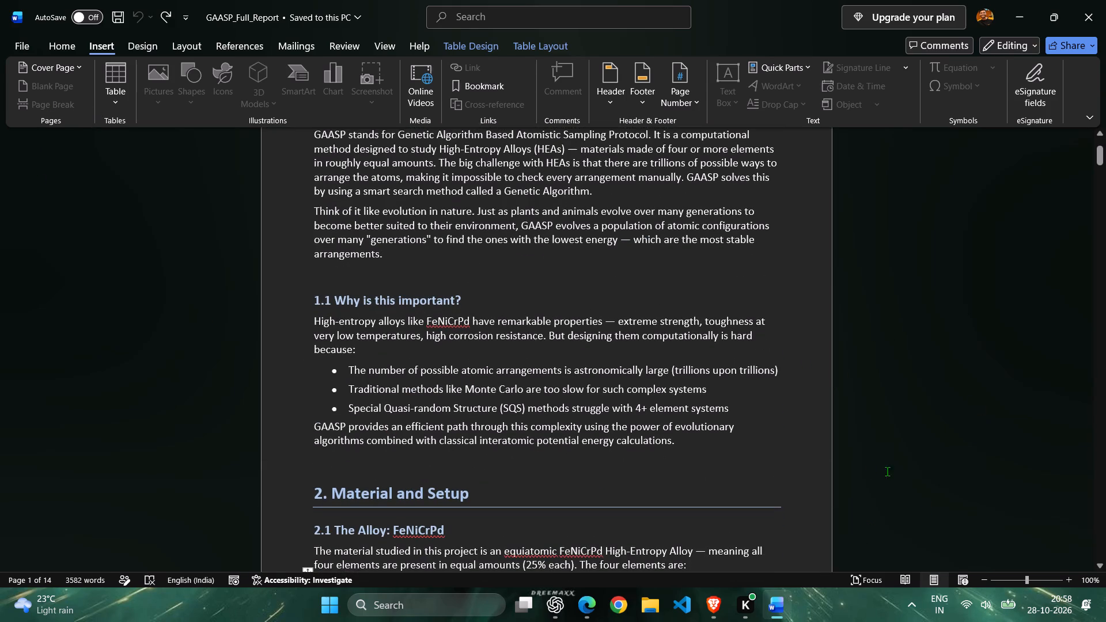
left_click(975, 254)
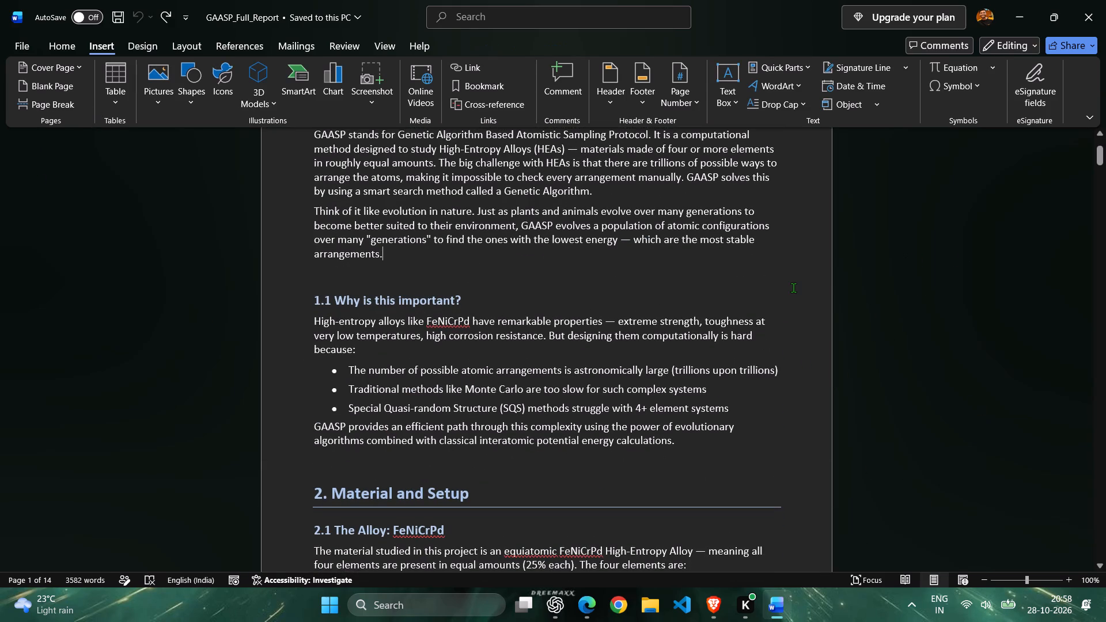
left_click(793, 287)
scroll(889, 343, "down", 6)
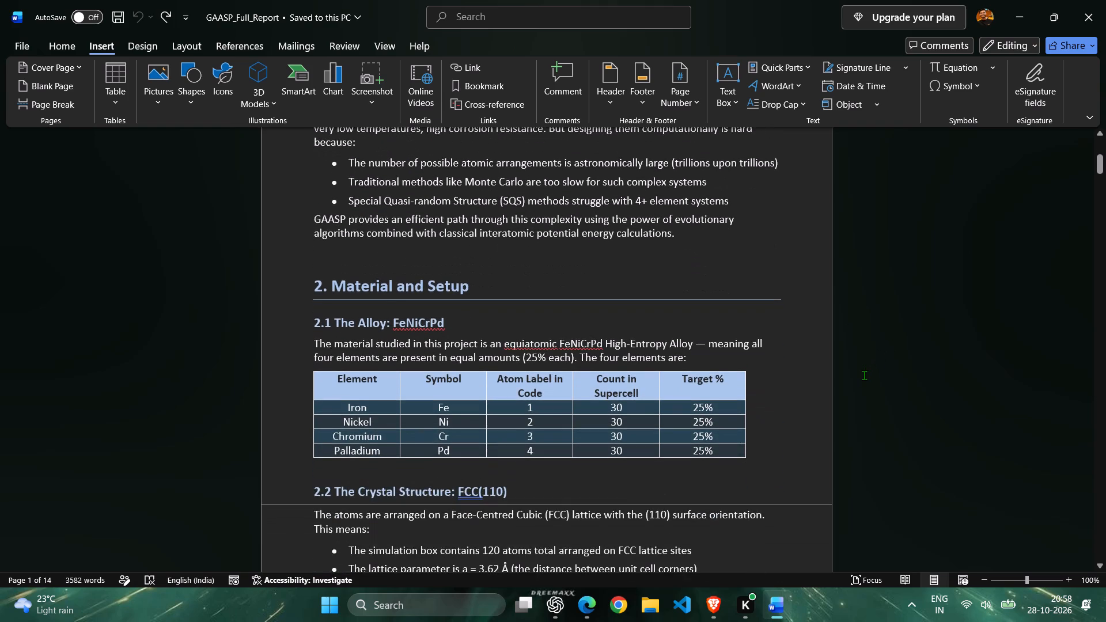
scroll(864, 375, "down", 2)
scroll(864, 375, "up", 18)
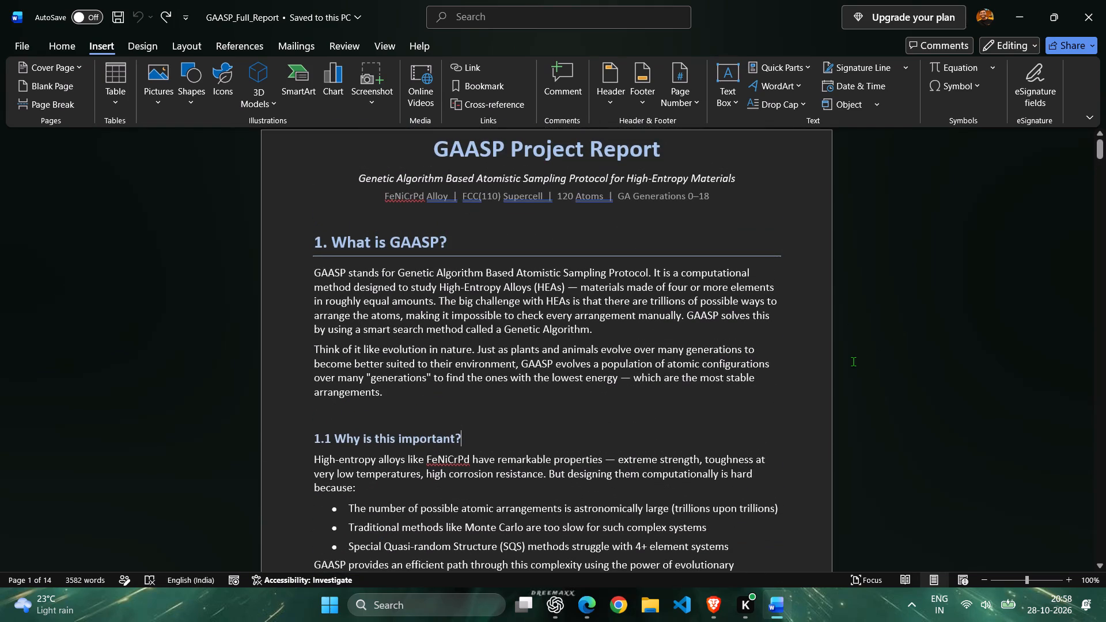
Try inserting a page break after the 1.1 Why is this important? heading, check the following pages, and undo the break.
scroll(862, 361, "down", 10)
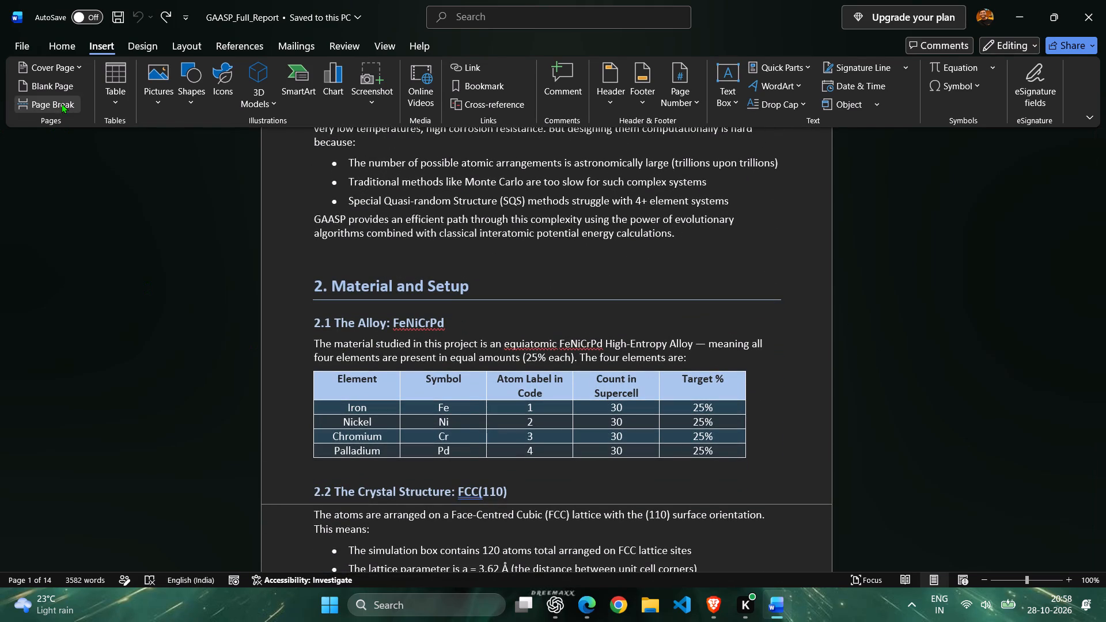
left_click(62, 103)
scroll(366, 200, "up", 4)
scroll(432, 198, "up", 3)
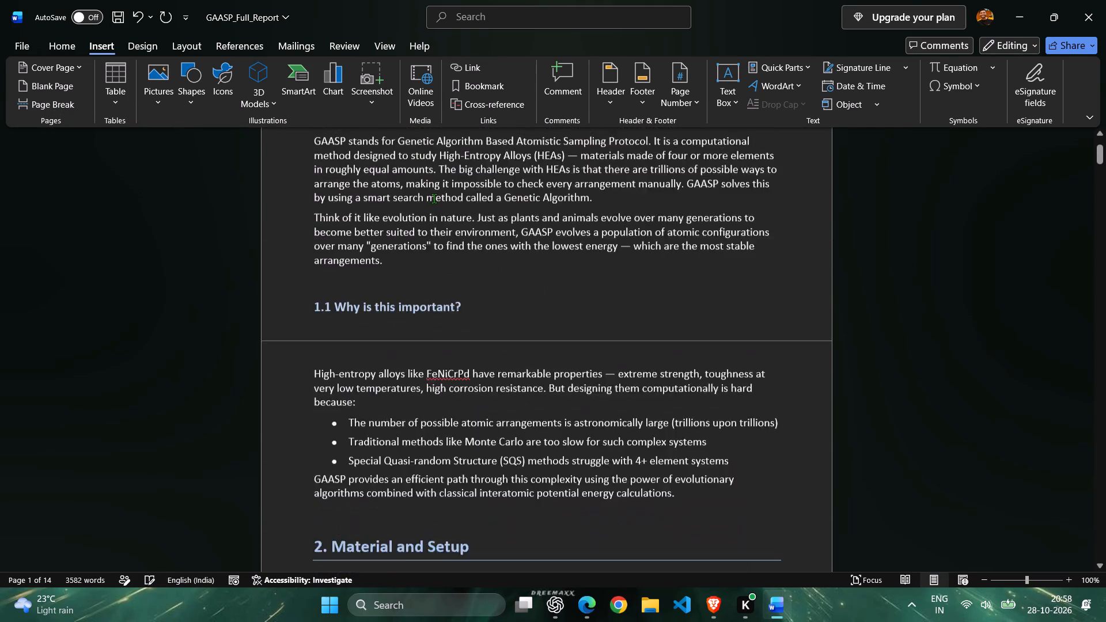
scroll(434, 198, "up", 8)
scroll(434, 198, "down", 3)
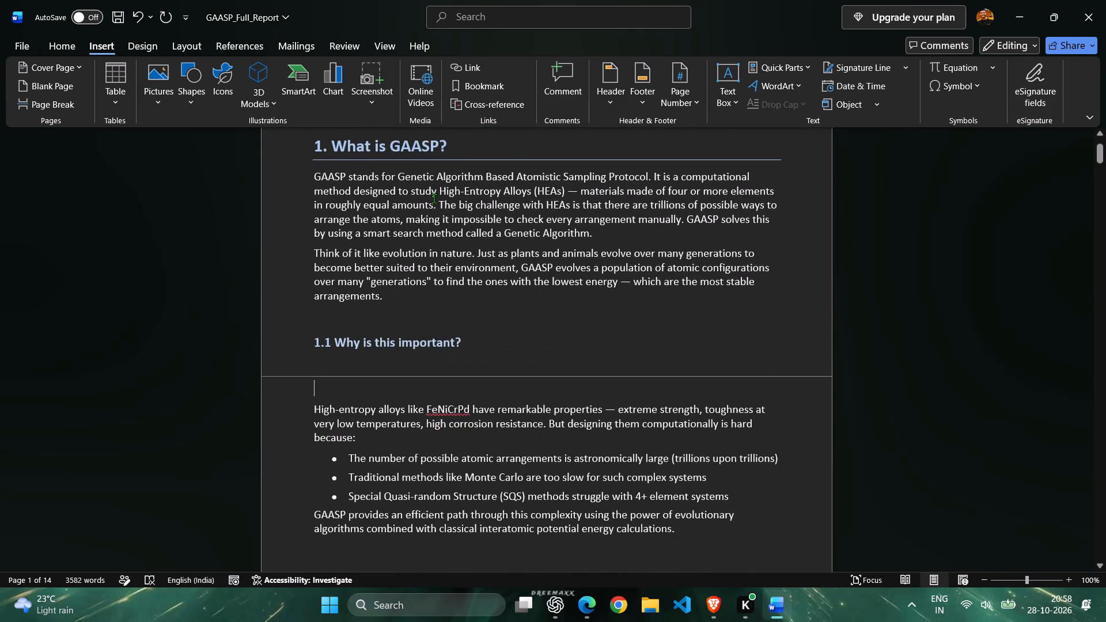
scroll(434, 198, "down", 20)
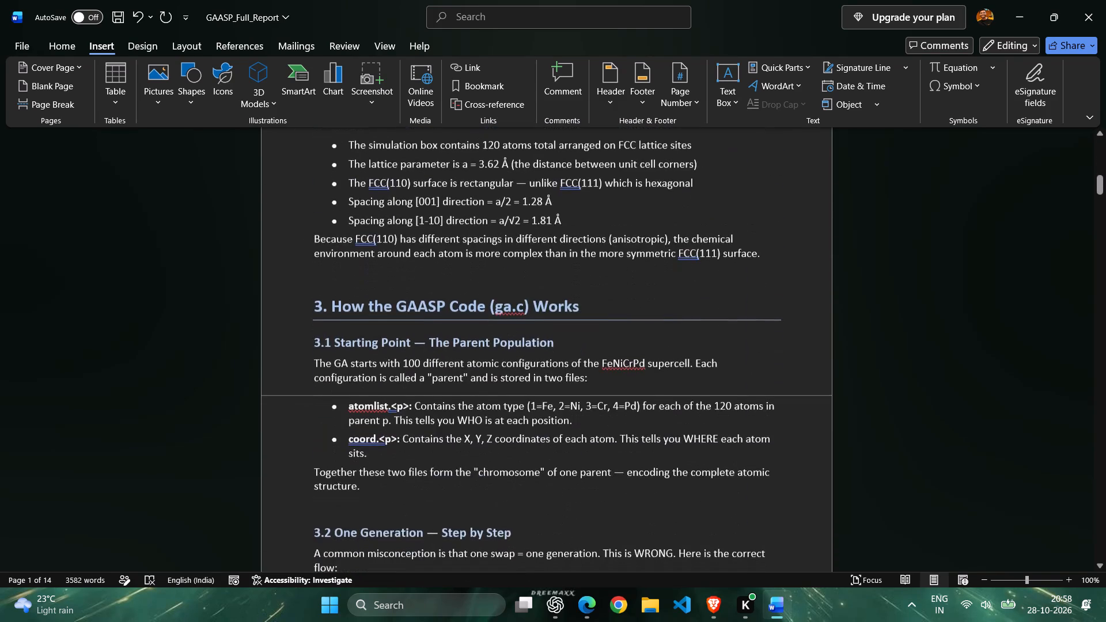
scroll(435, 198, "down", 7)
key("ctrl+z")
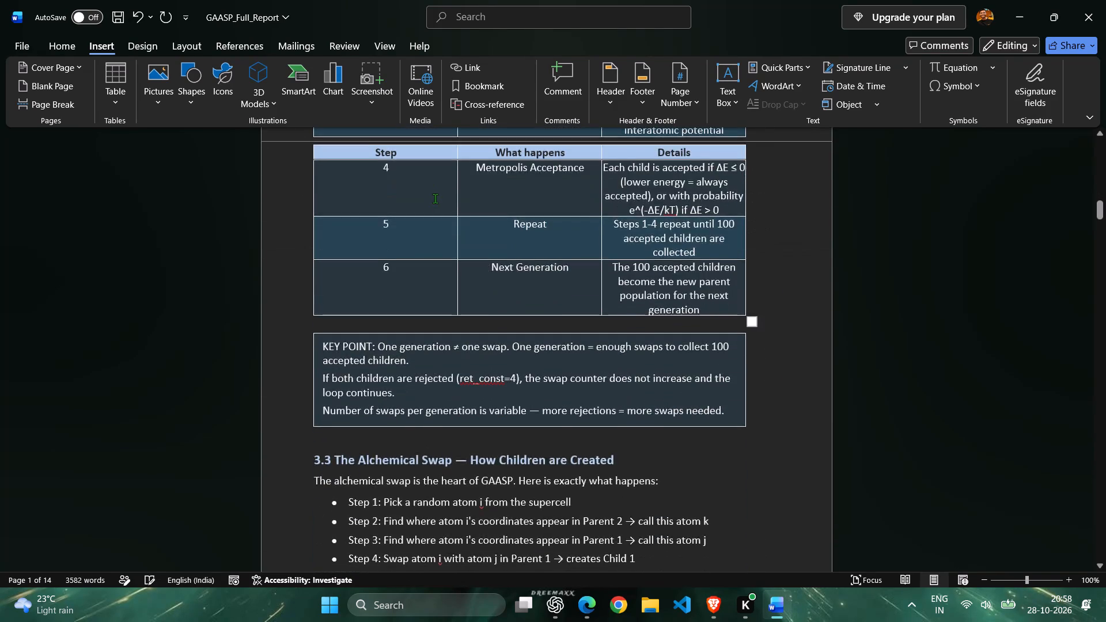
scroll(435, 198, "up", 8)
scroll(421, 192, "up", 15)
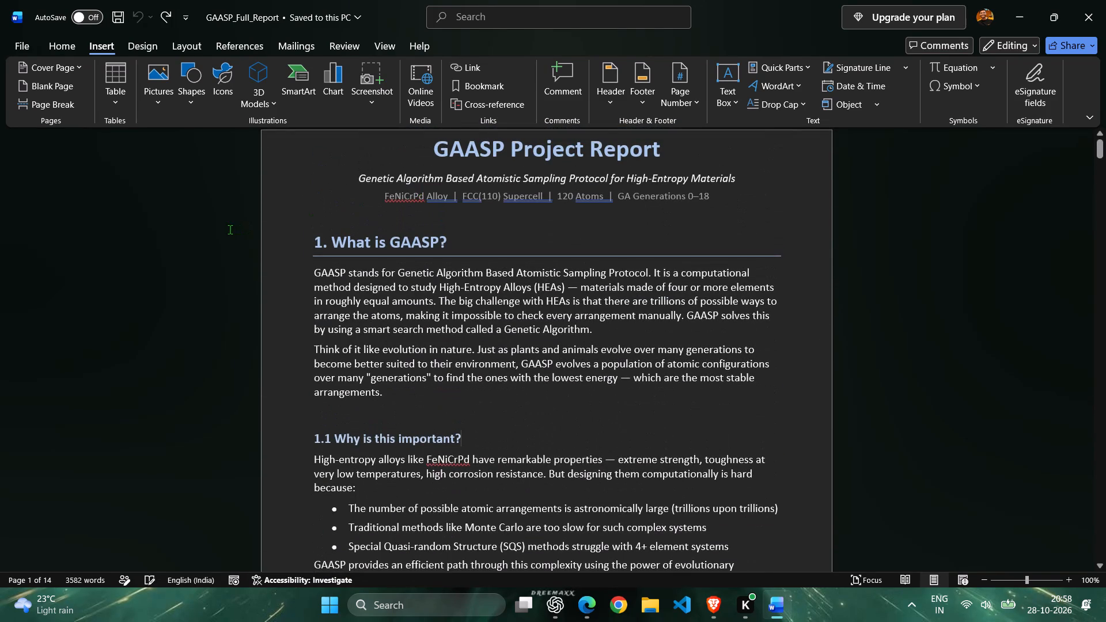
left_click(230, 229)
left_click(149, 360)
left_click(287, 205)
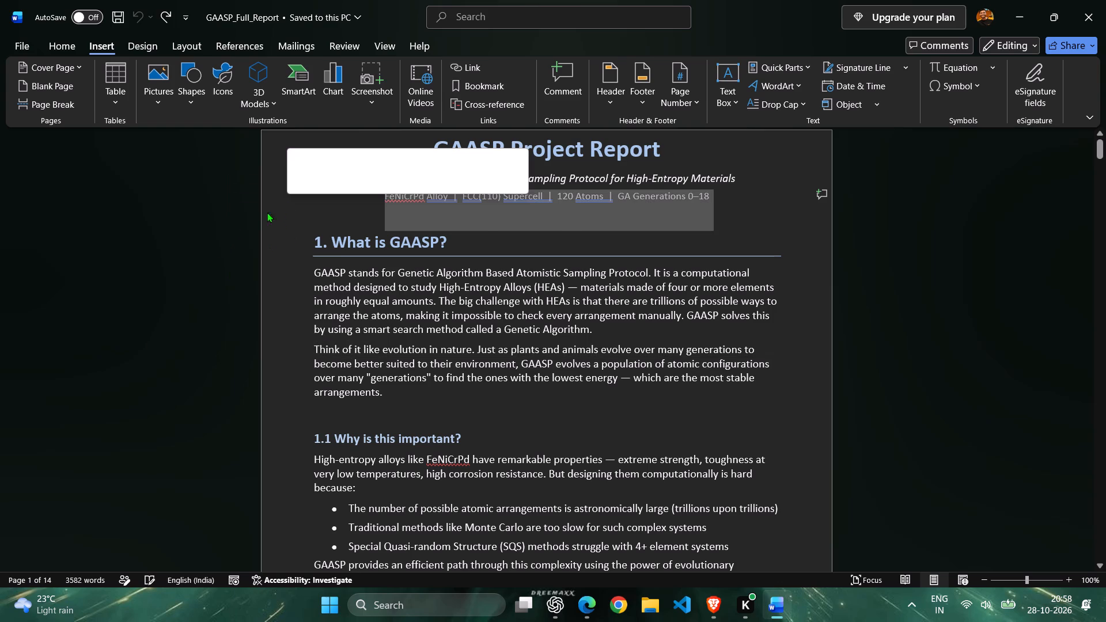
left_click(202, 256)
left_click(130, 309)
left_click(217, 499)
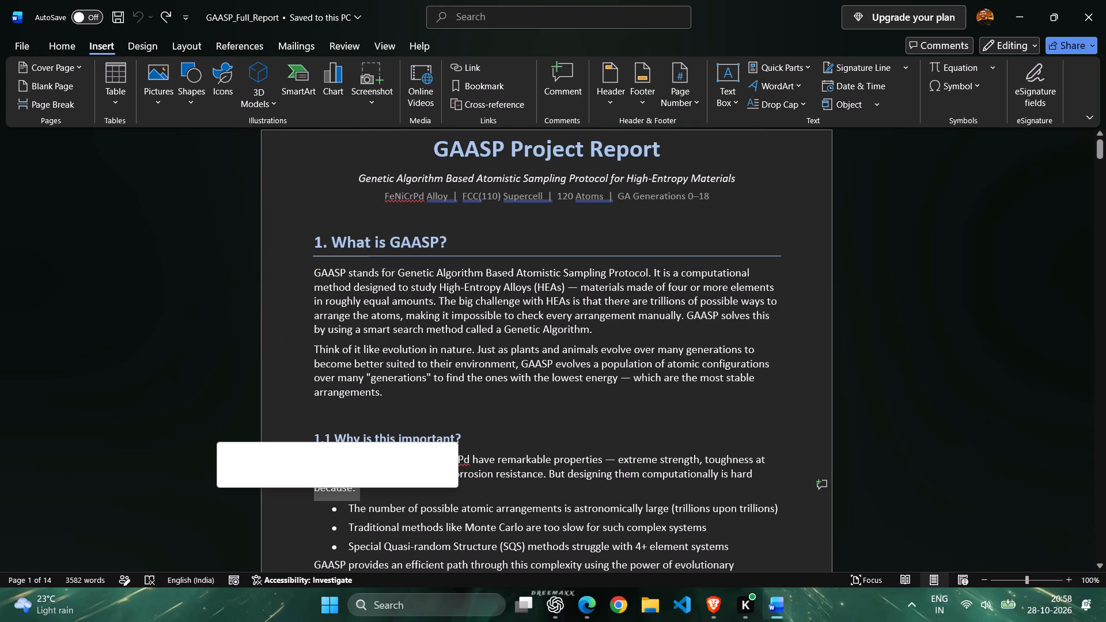
Create a new blank document, minimize it, and return to the GAASP_Full_Report document.
left_click(20, 45)
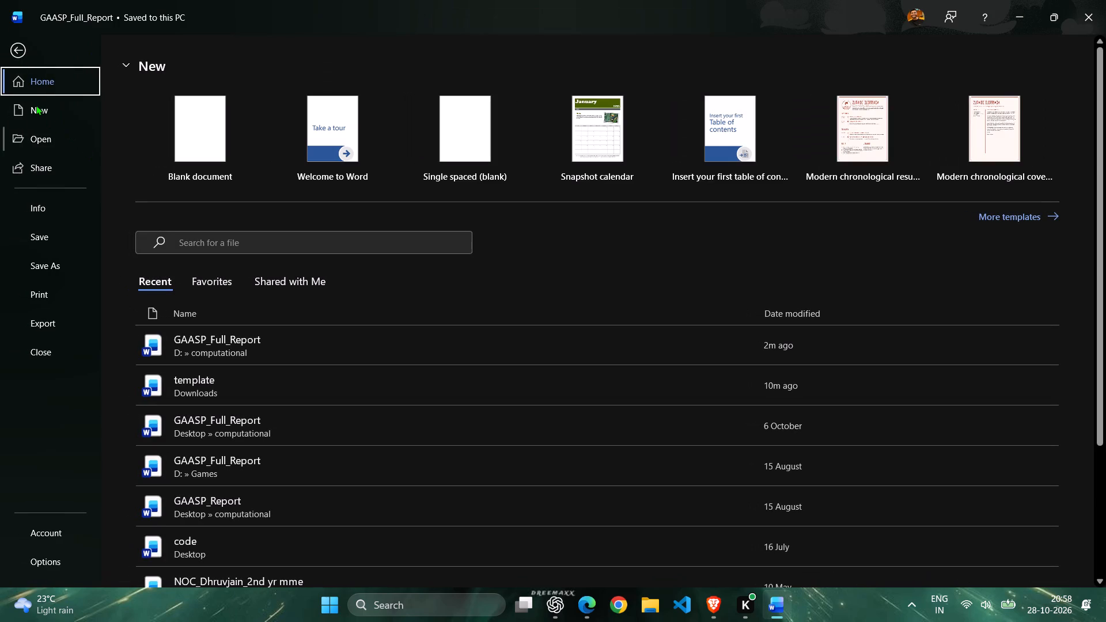
left_click(36, 105)
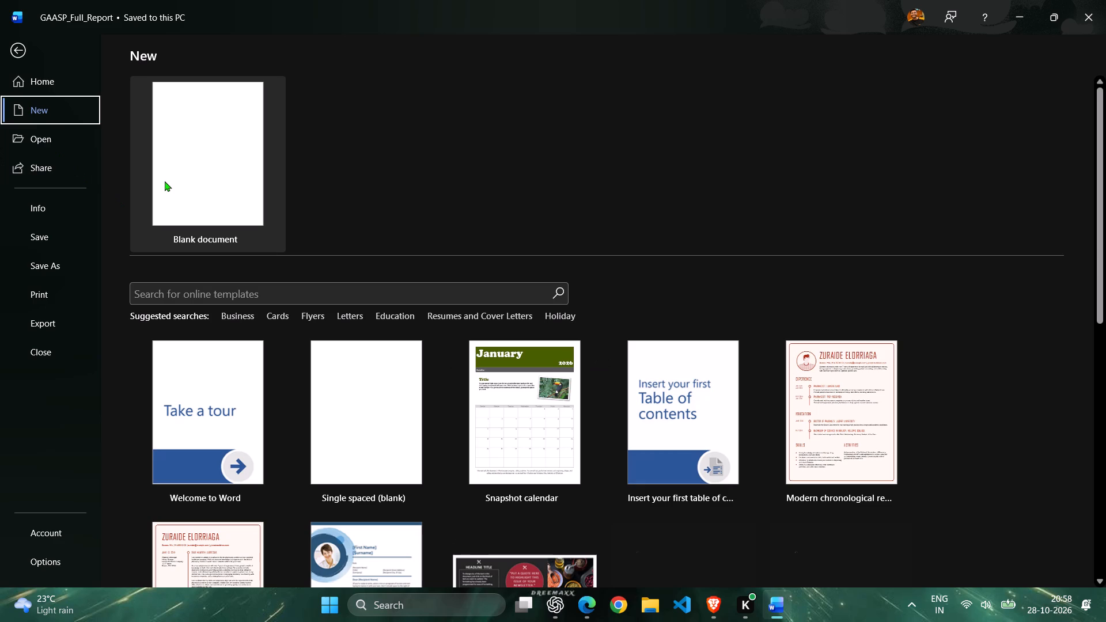
left_click(165, 181)
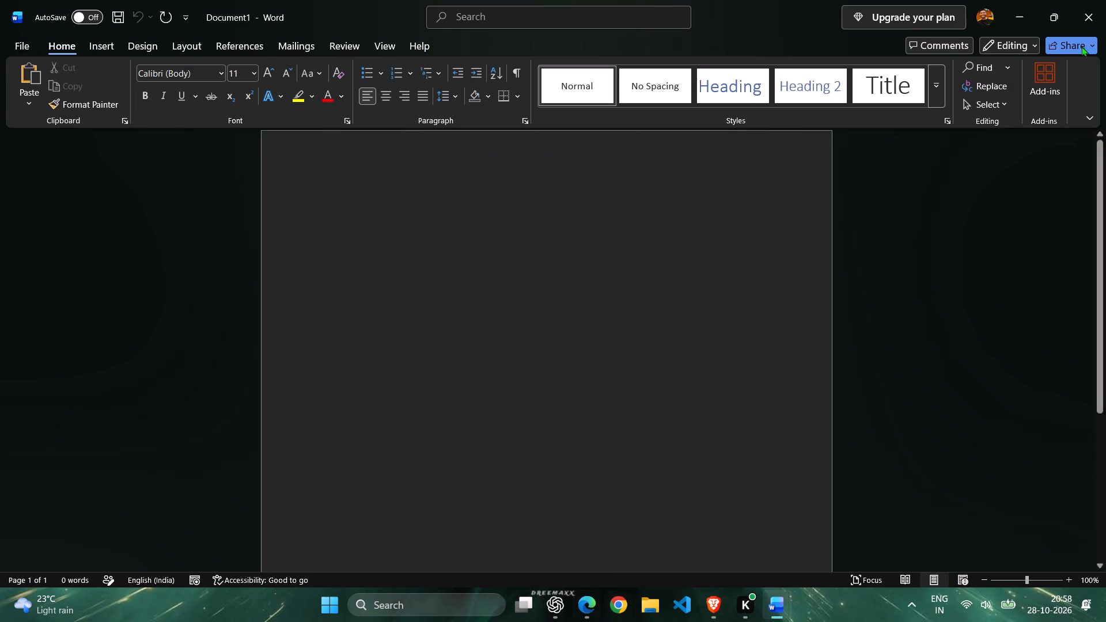
left_click(1020, 1)
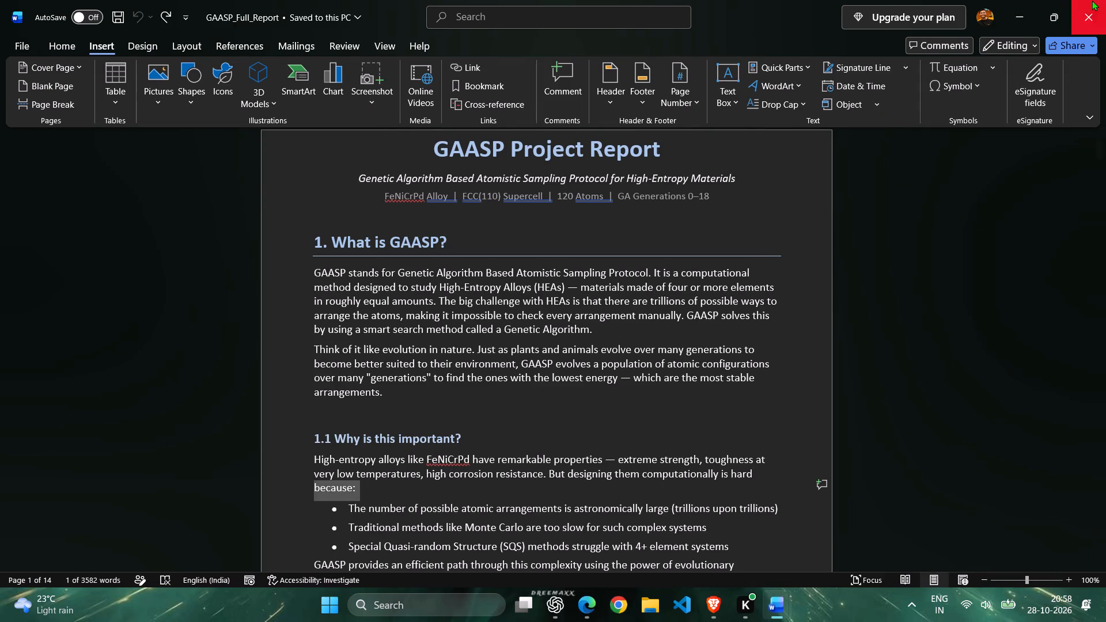
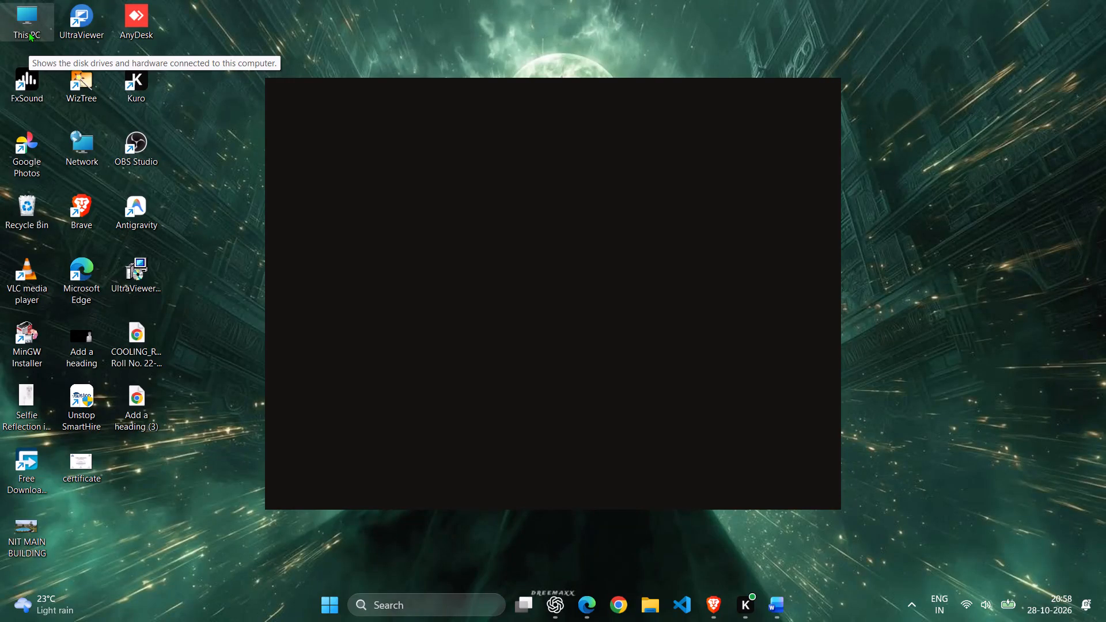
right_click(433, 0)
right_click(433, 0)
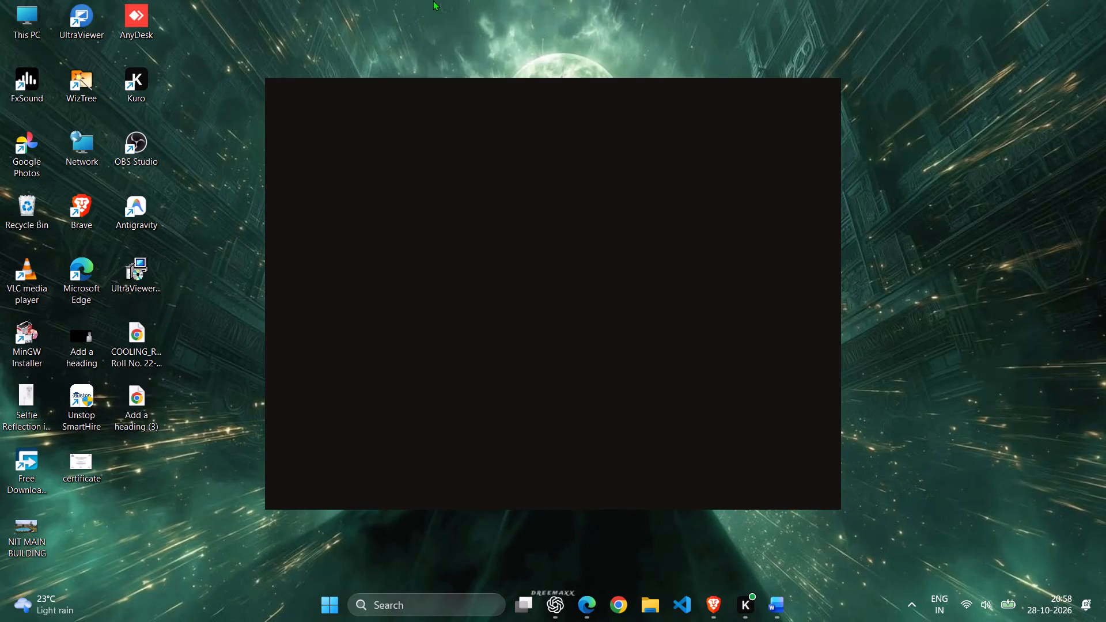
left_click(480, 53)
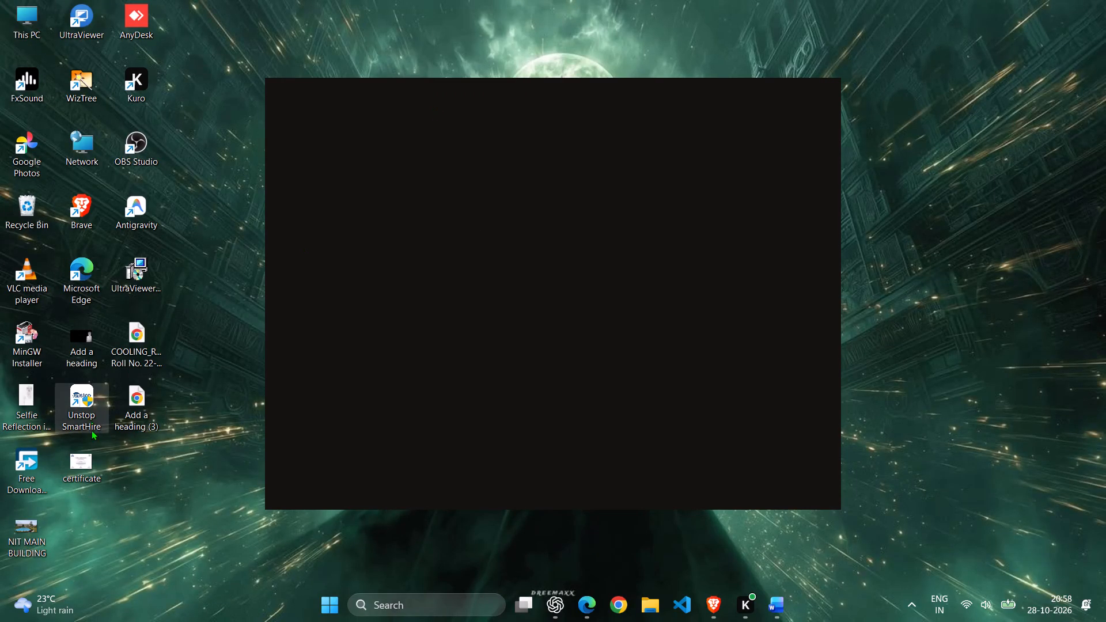
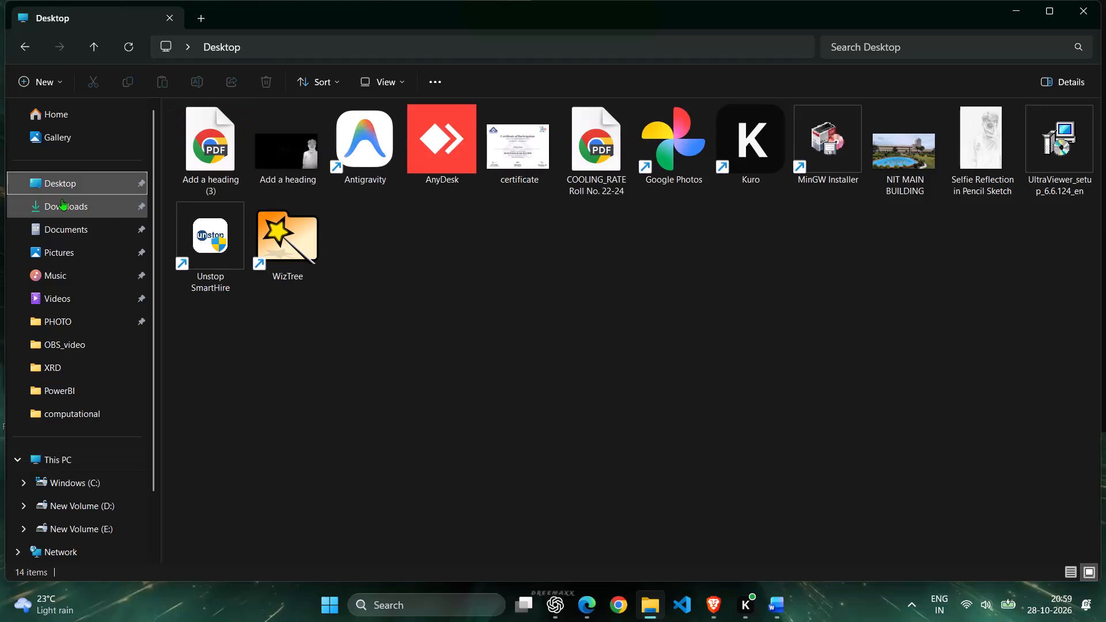
Unblock the template Word document in the Downloads folder through its file properties.
left_click(62, 200)
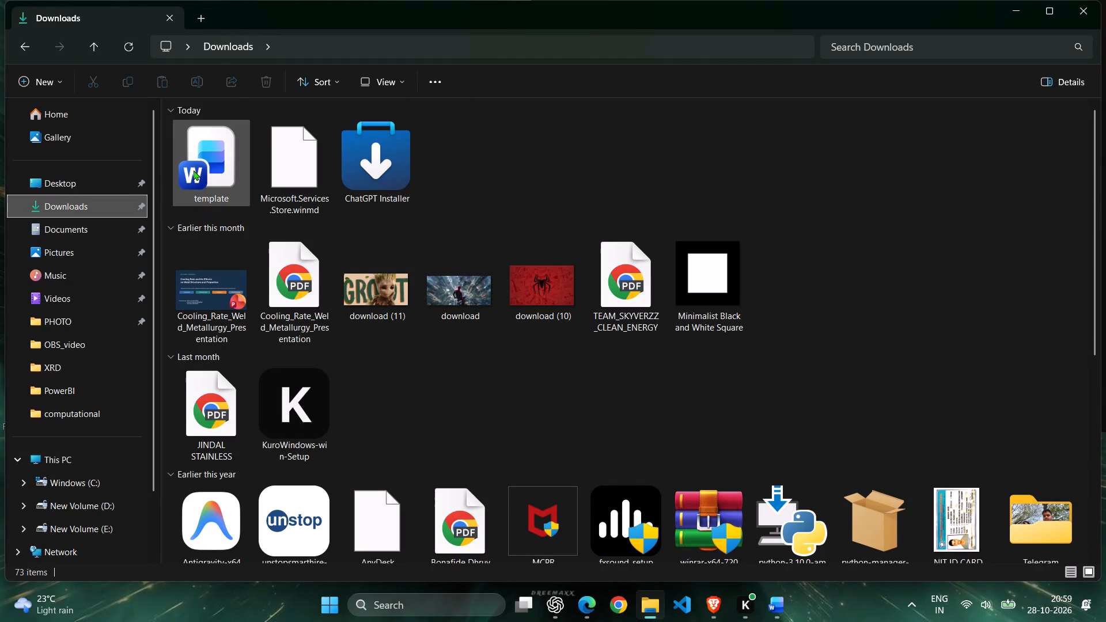
right_click(194, 170)
left_click(322, 343)
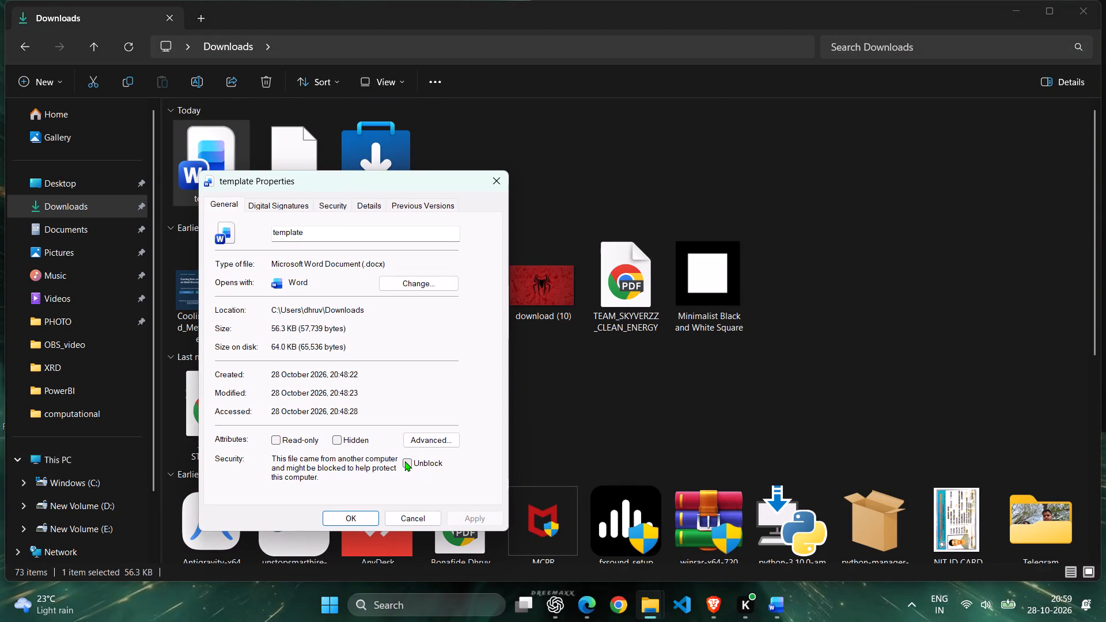
left_click(405, 461)
left_click(351, 526)
left_click(351, 516)
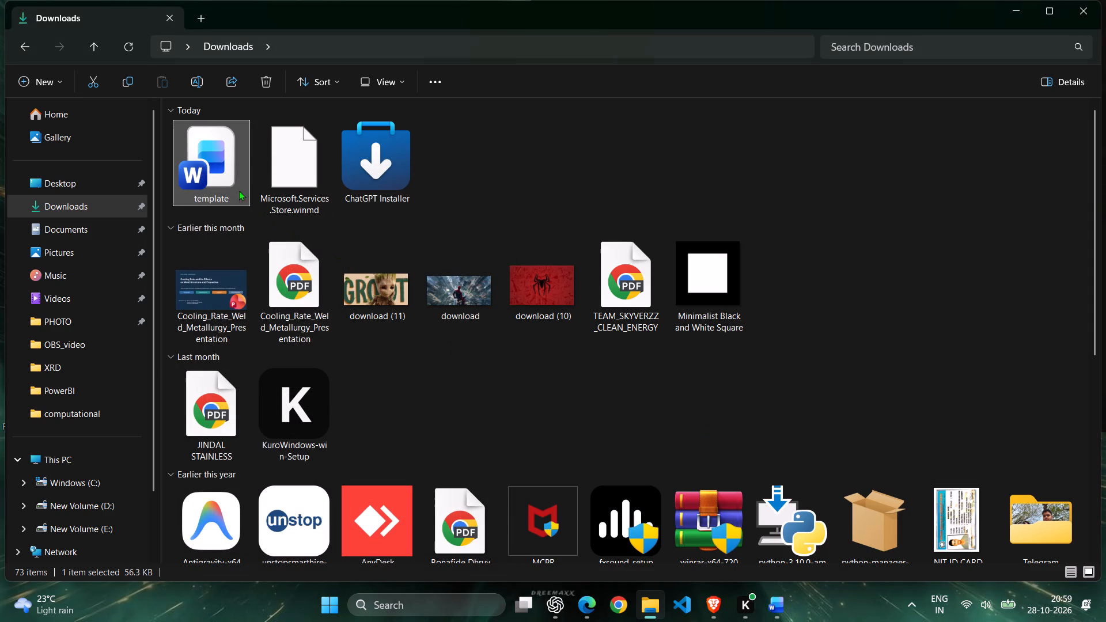
Open the template document and copy its entire cover page into the blank Document1.
double_click(230, 177)
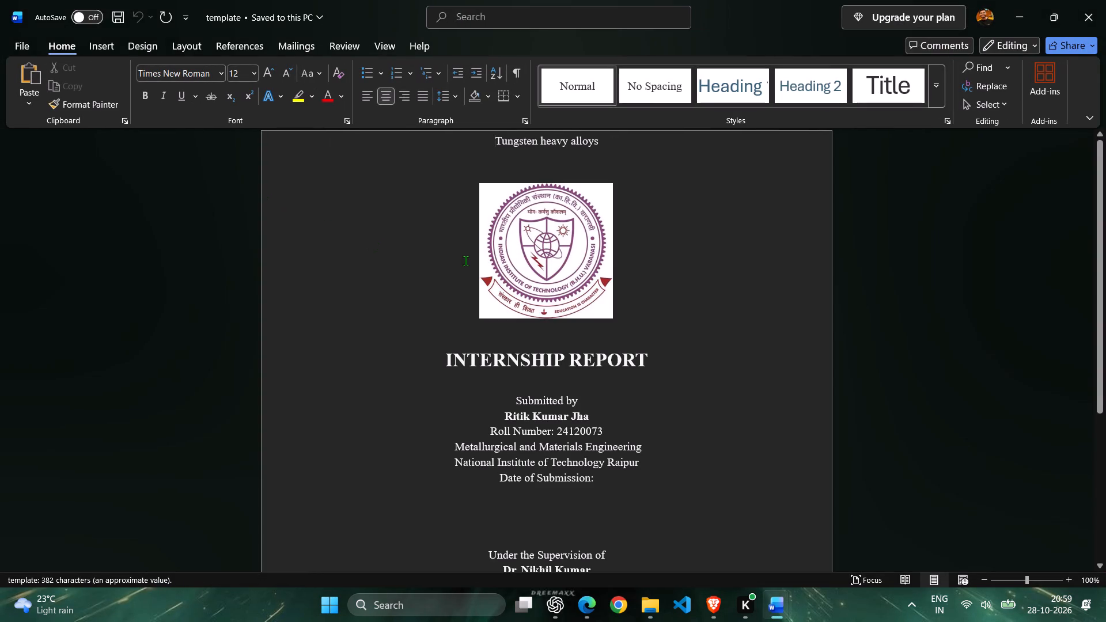
scroll(483, 260, "up", 1)
key("ctrl+a")
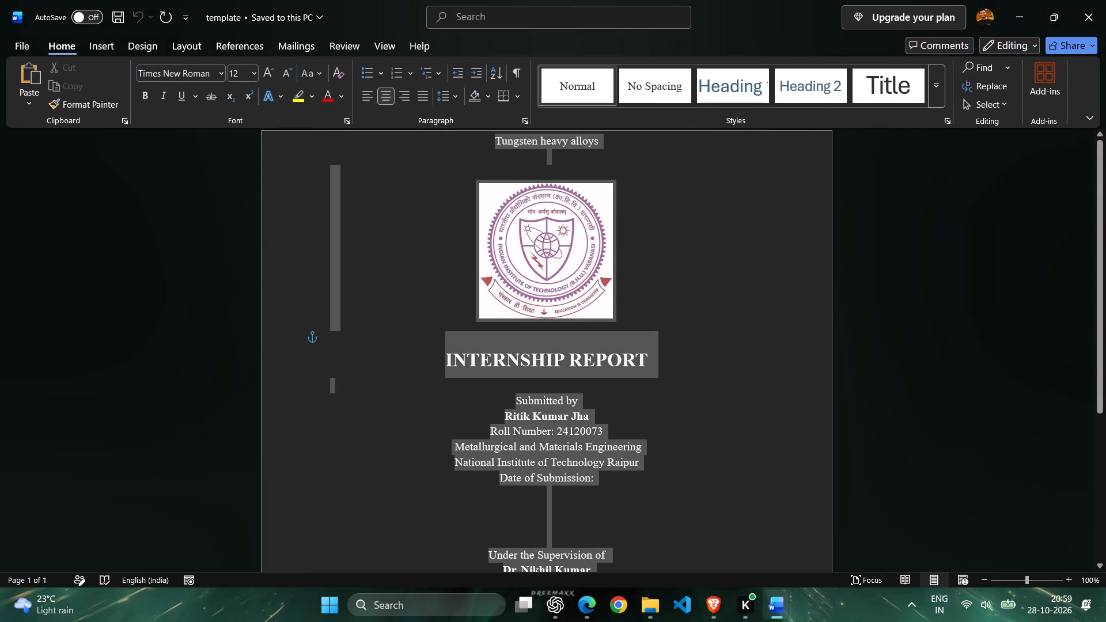
key("ctrl+c")
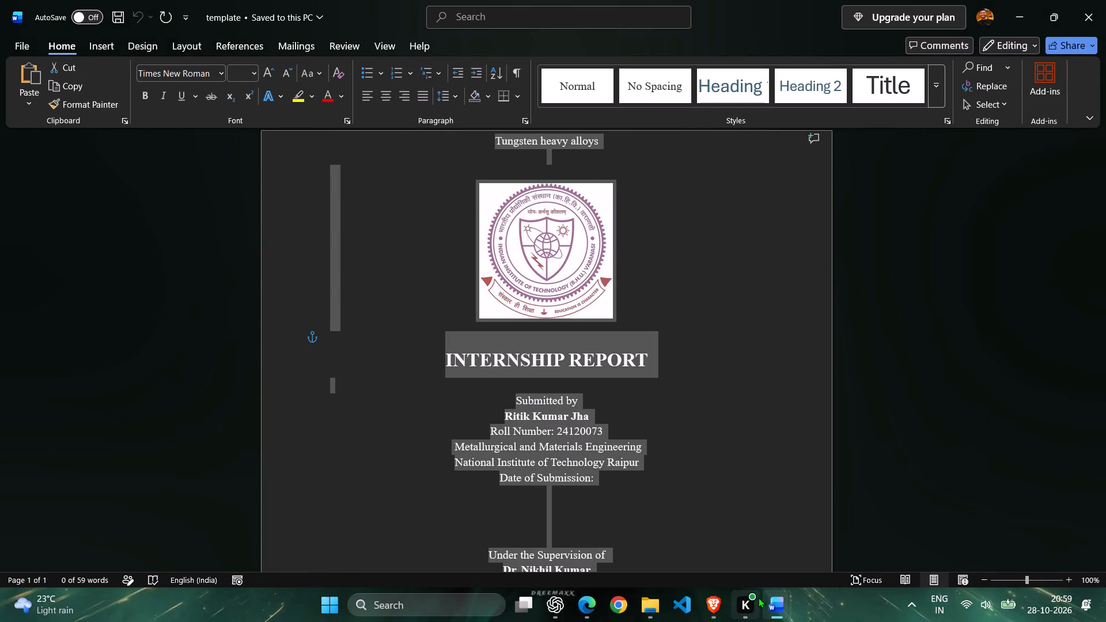
left_click(768, 524)
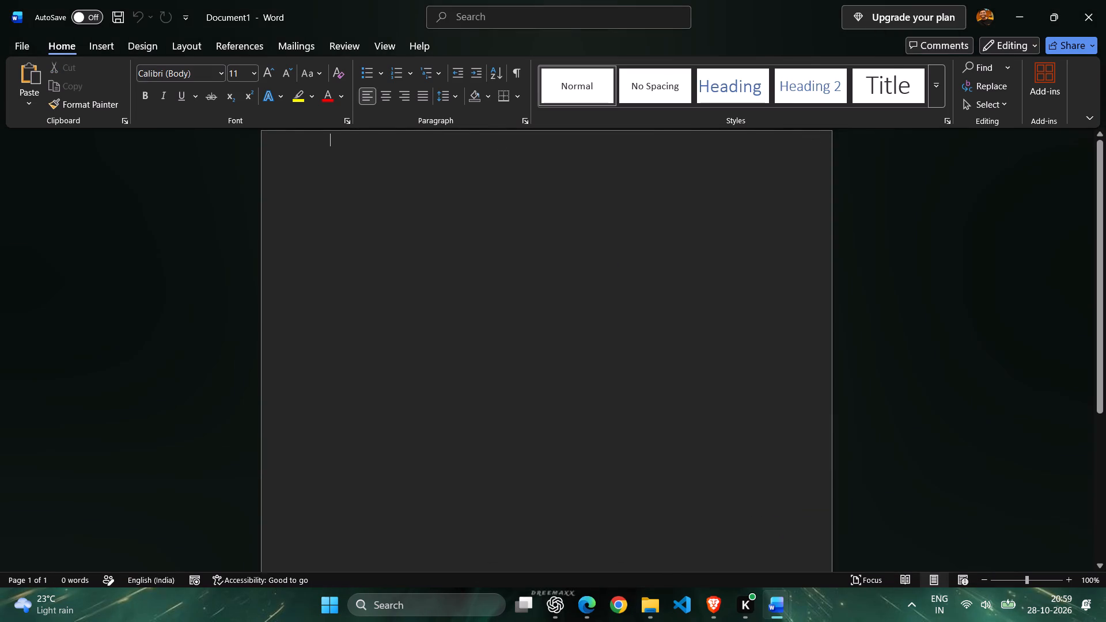
key("ctrl+v")
scroll(782, 360, "up", 3)
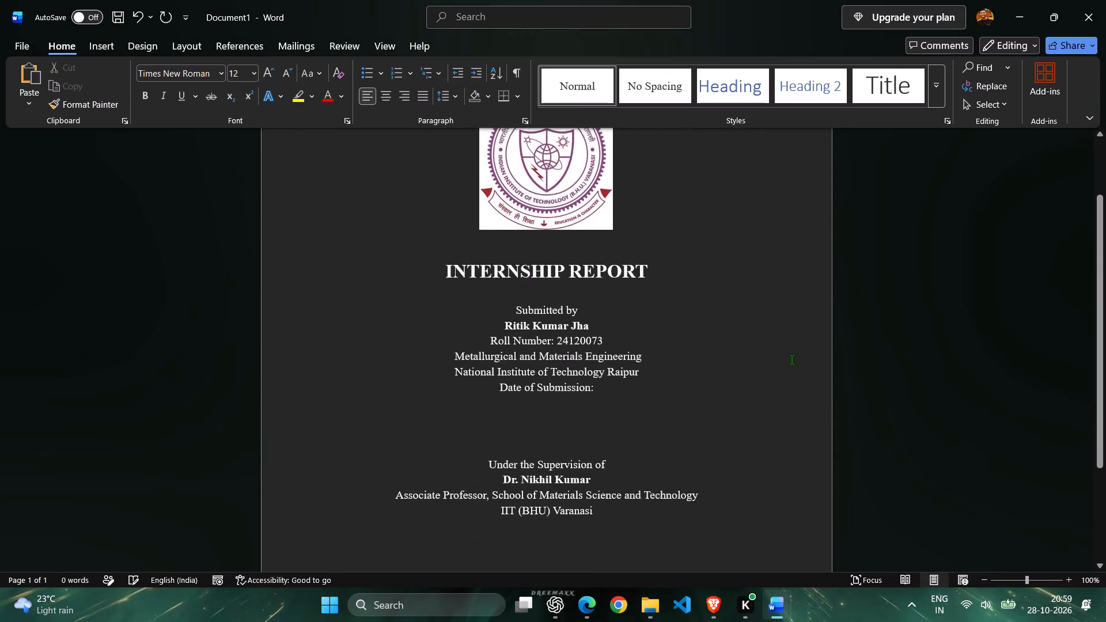
scroll(791, 359, "down", 13)
scroll(798, 367, "up", 5)
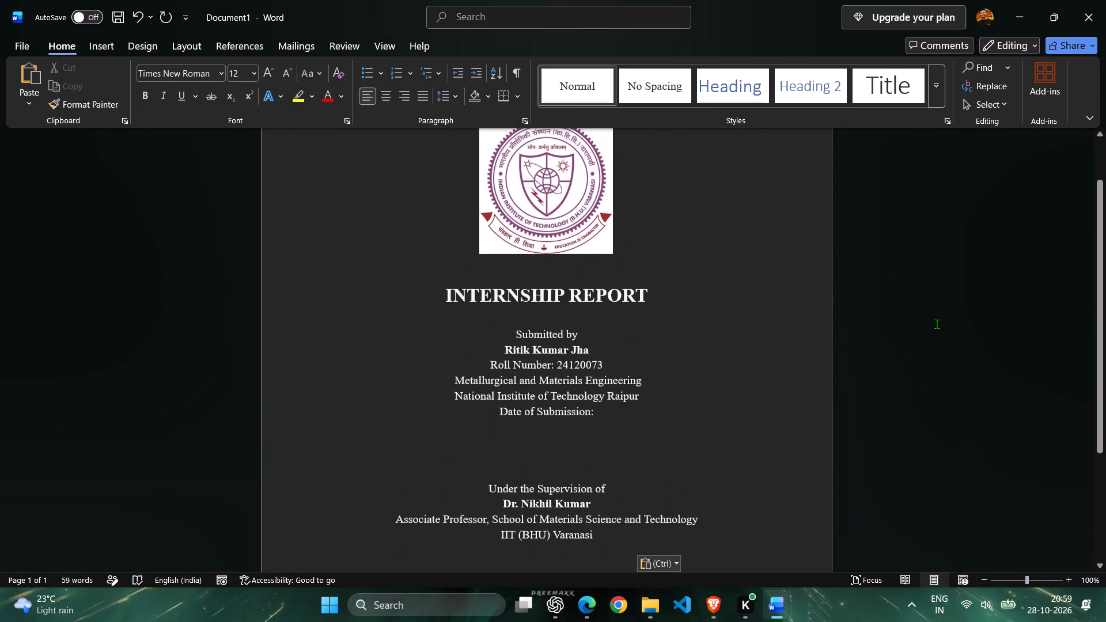
left_click(937, 324)
Delete the "Tungsten heavy alloys" line above the logo and add two blank lines in its place.
scroll(798, 339, "up", 7)
left_click_drag(637, 143, 607, 139)
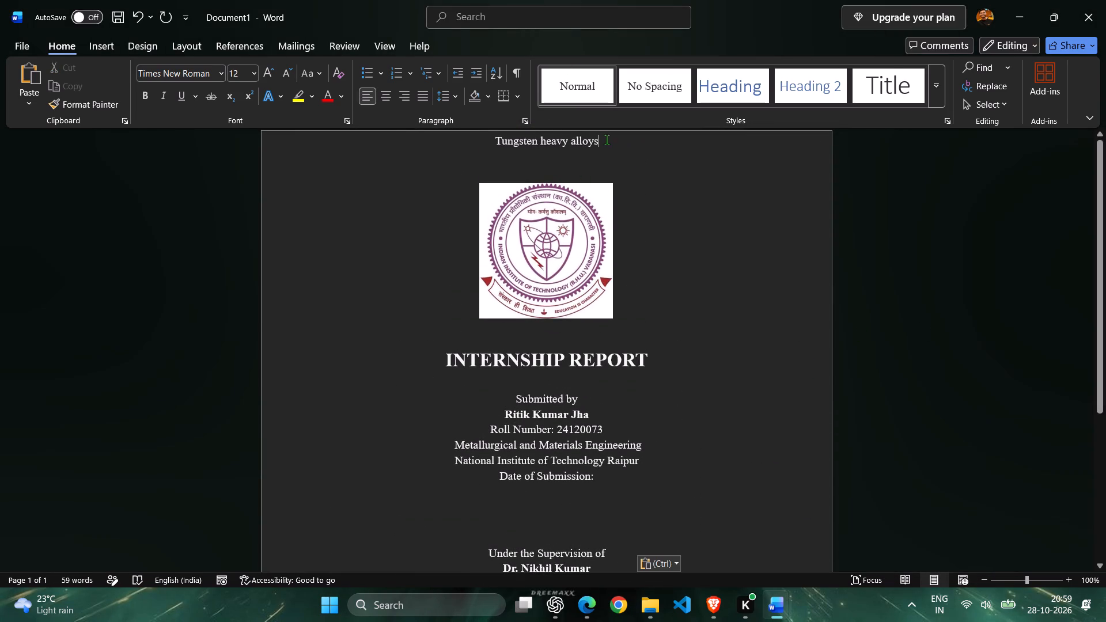
left_click_drag(607, 139, 493, 134)
key("BackSpace")
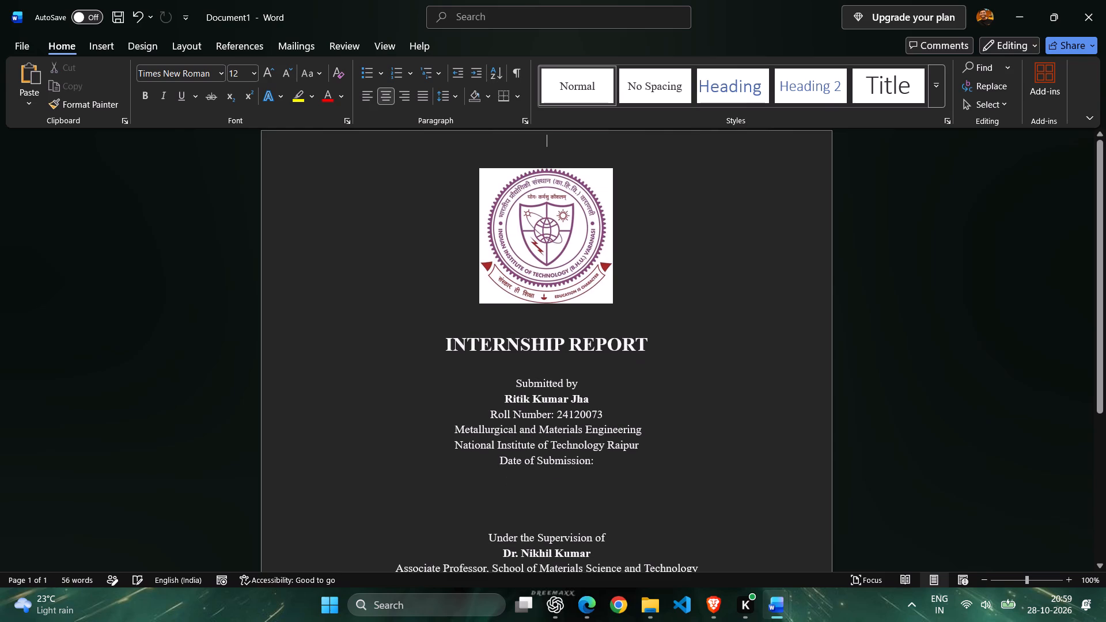
key("Return")
key("Return")
scroll(548, 189, "up", 1)
Replace the name under "Submitted by" with the report author's own name in the same bold line.
scroll(595, 109, "down", 4)
scroll(694, 270, "down", 2)
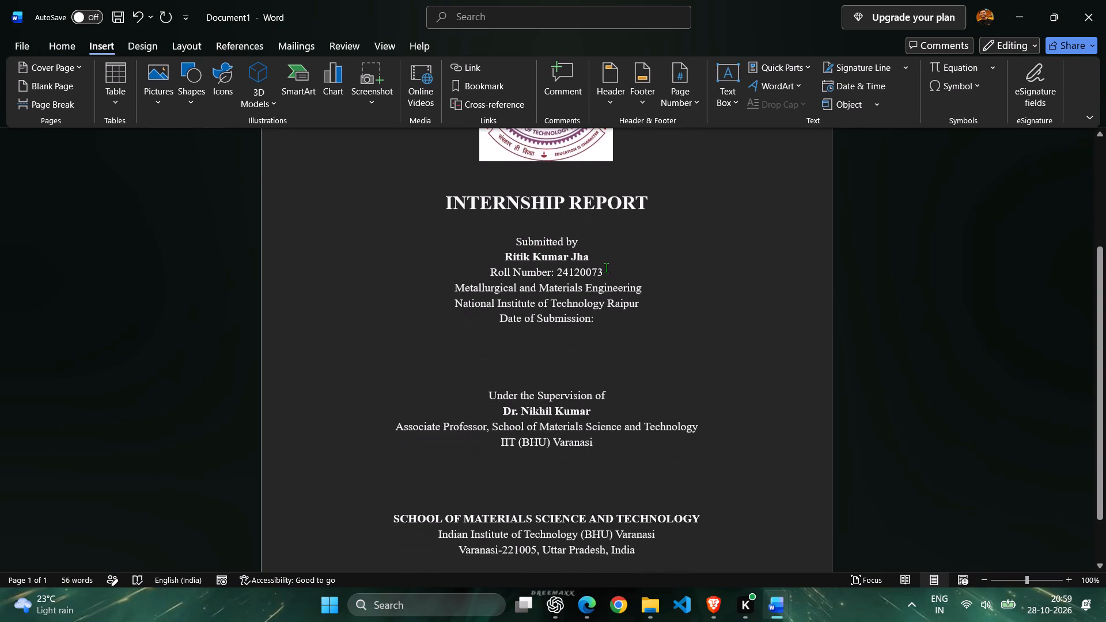
left_click_drag(589, 261, 506, 253)
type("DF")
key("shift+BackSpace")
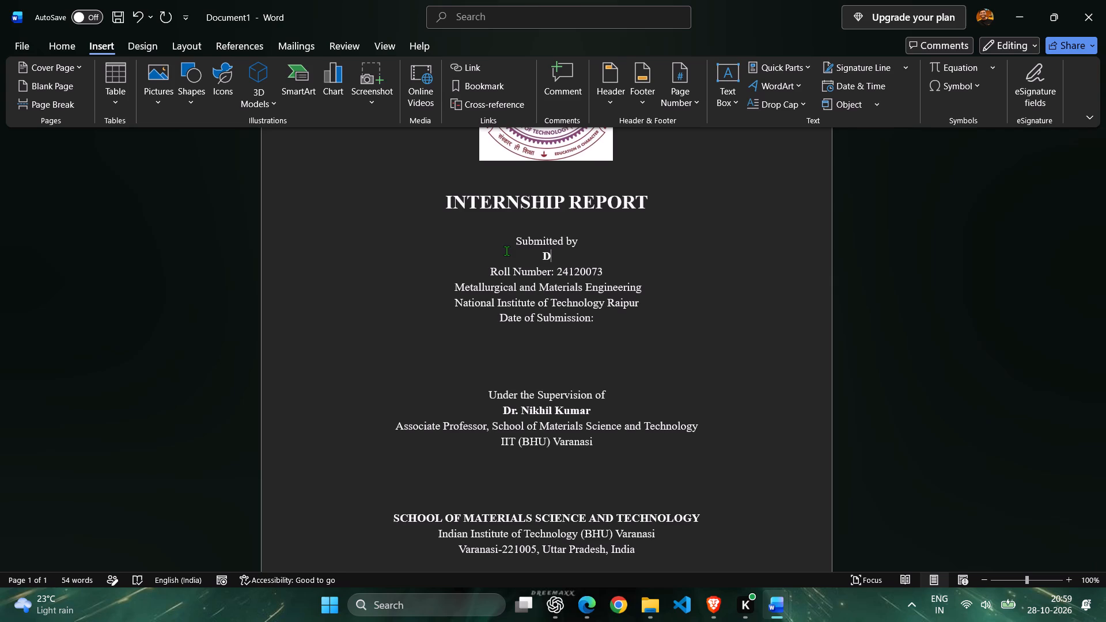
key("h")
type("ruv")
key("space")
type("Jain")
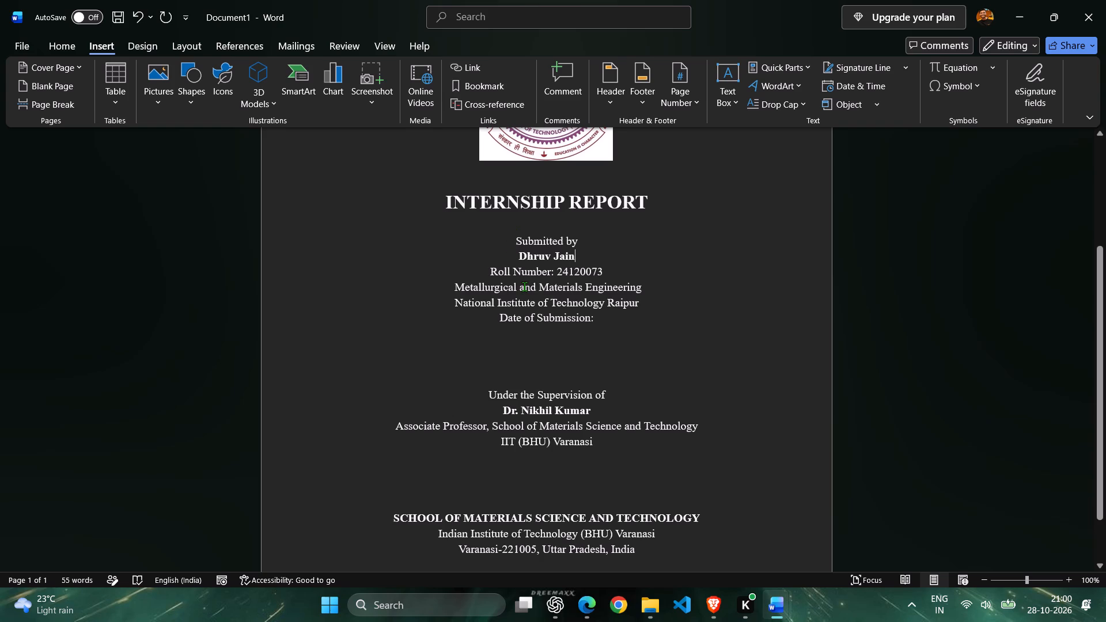
Replace the last two digits of the roll number with those of the report author.
left_click_drag(602, 270, 590, 270)
key("BackSpace")
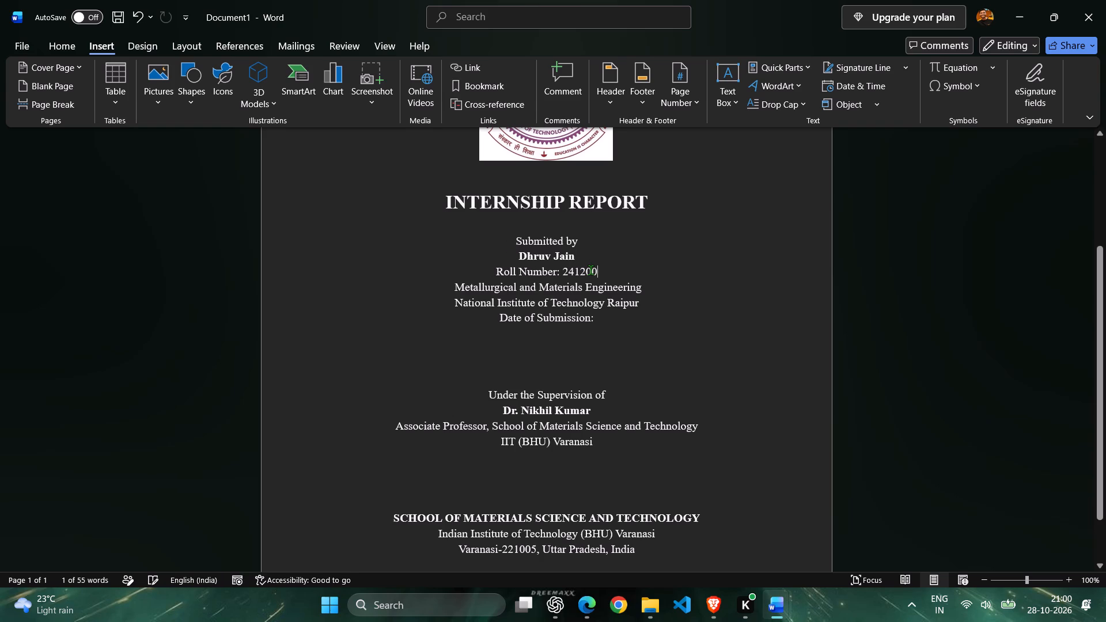
type("22")
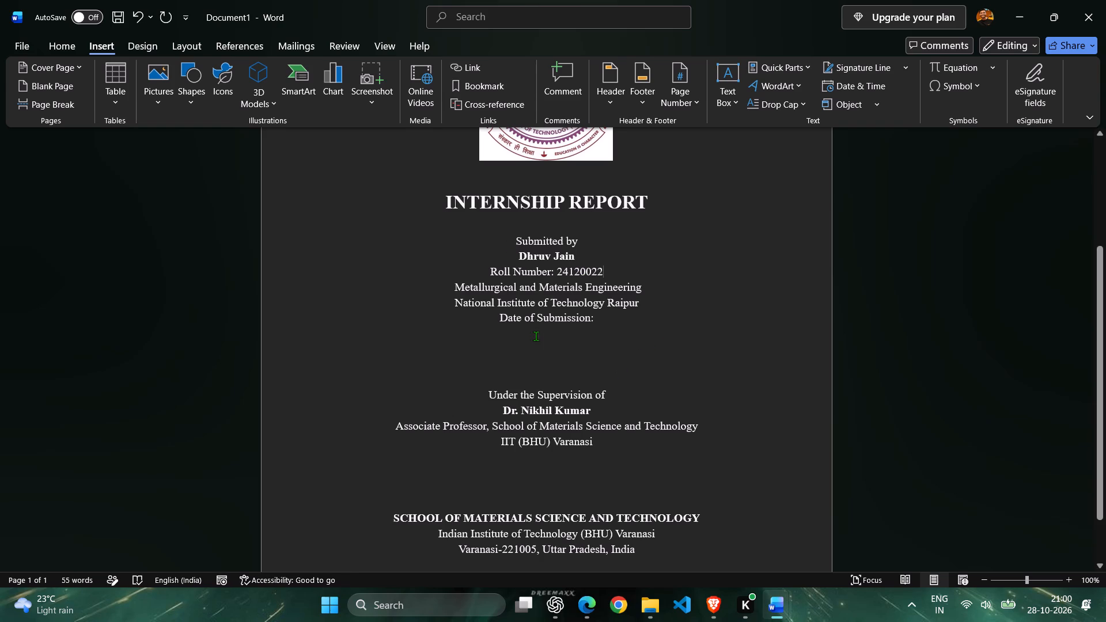
Enter 30/10/26 after the "Date of Submission:" label.
left_click(605, 319)
key("space")
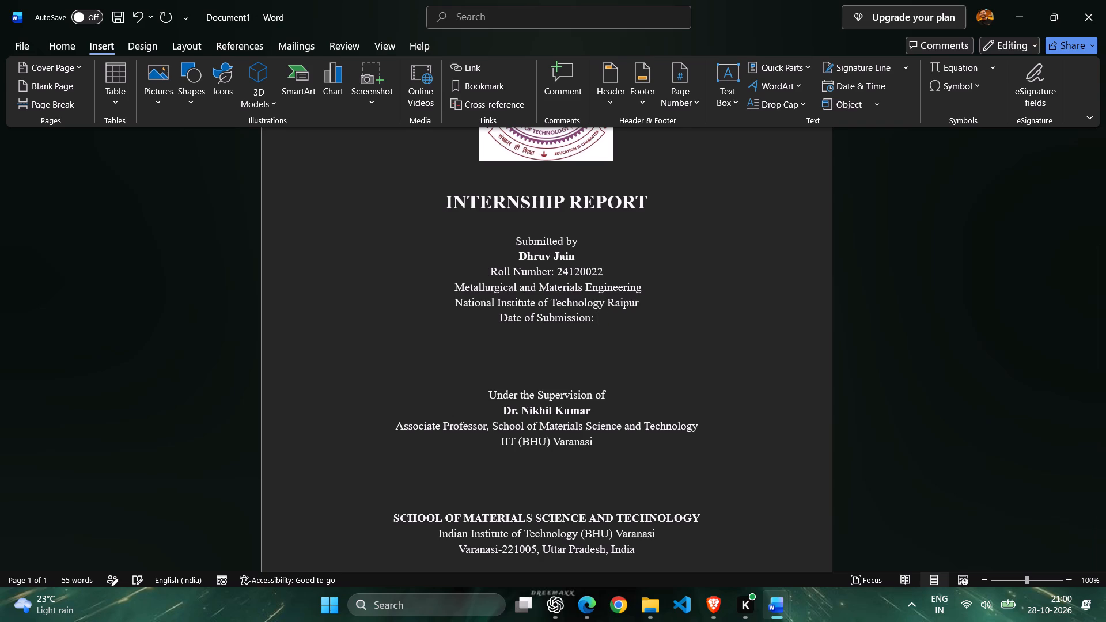
key("BackSpace")
key("3")
key("BackSpace")
key("space")
type("30")
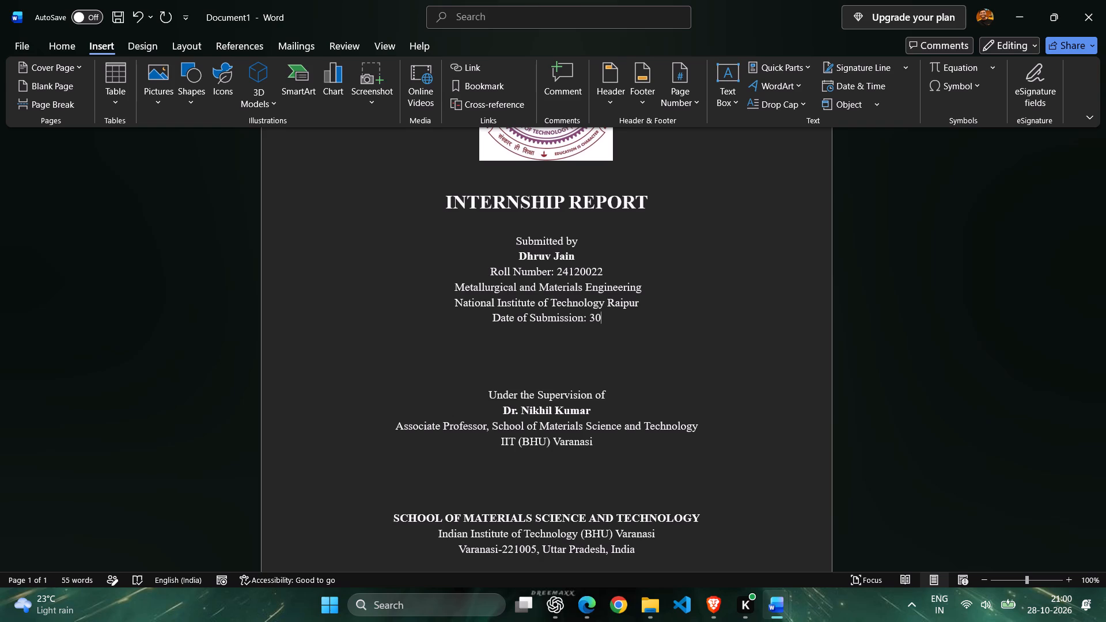
key("minus")
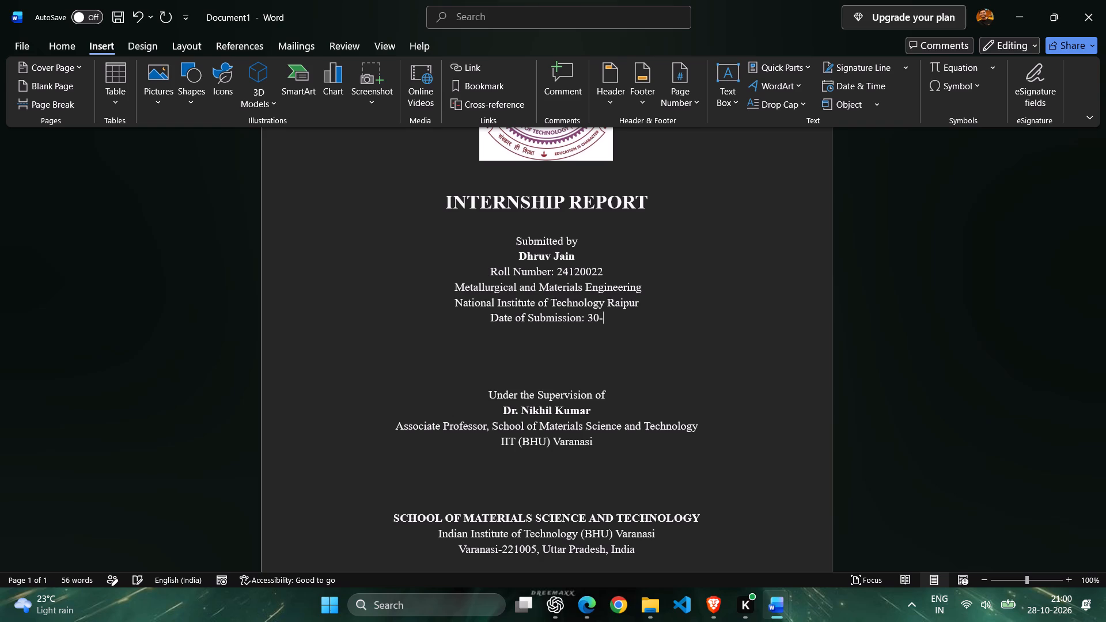
type("10")
key("BackSpace")
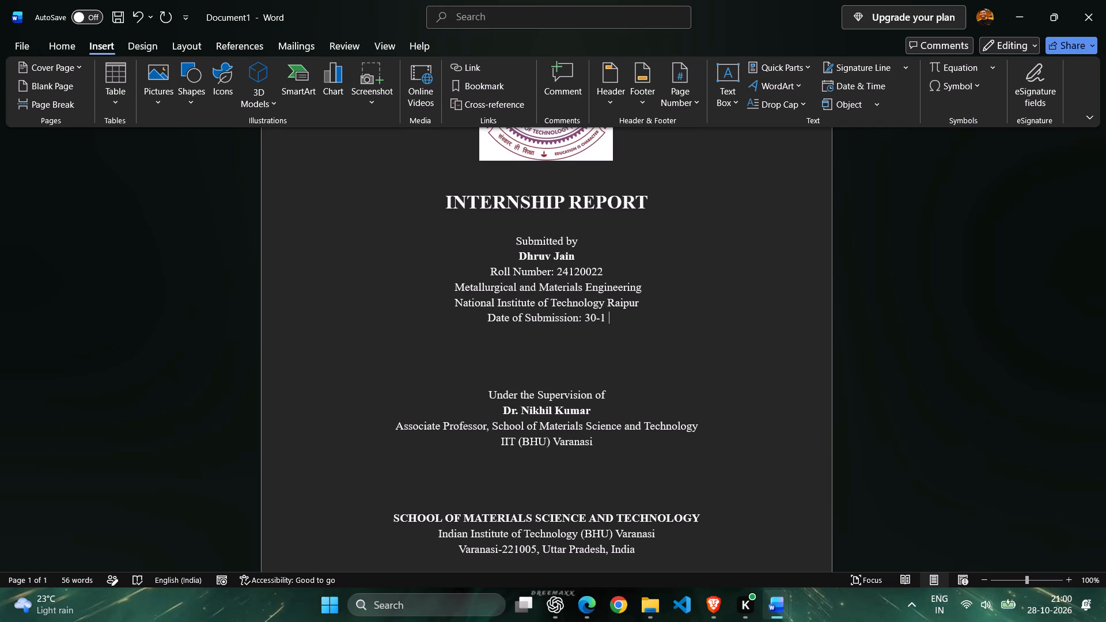
key("BackSpace")
key("BackSpace")
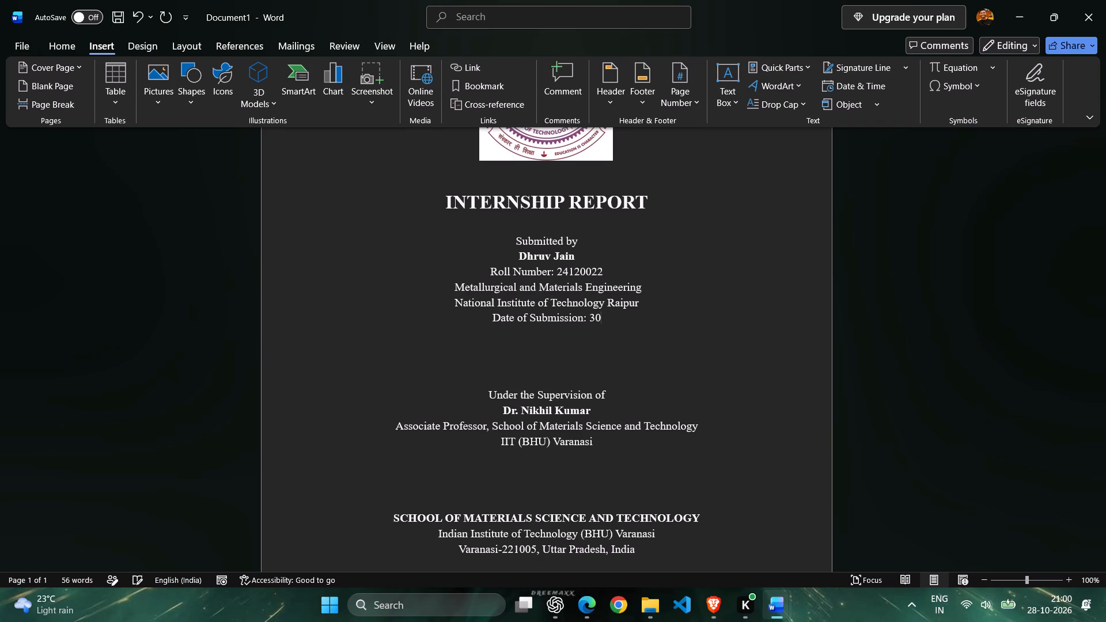
type("__")
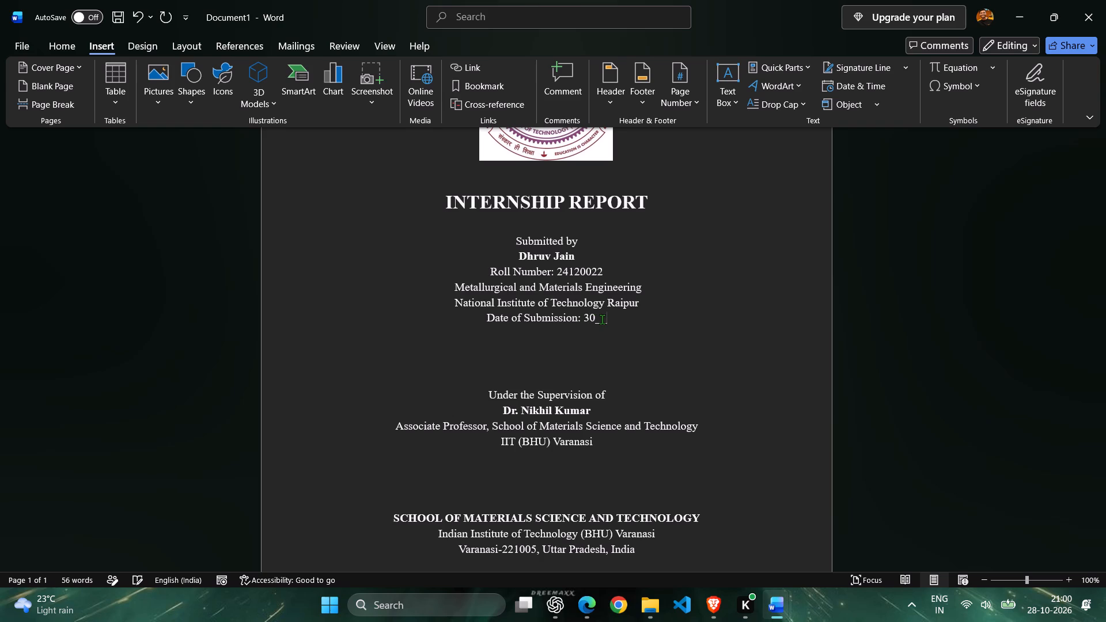
key("BackSpace")
key("BackSpace")
key("minus")
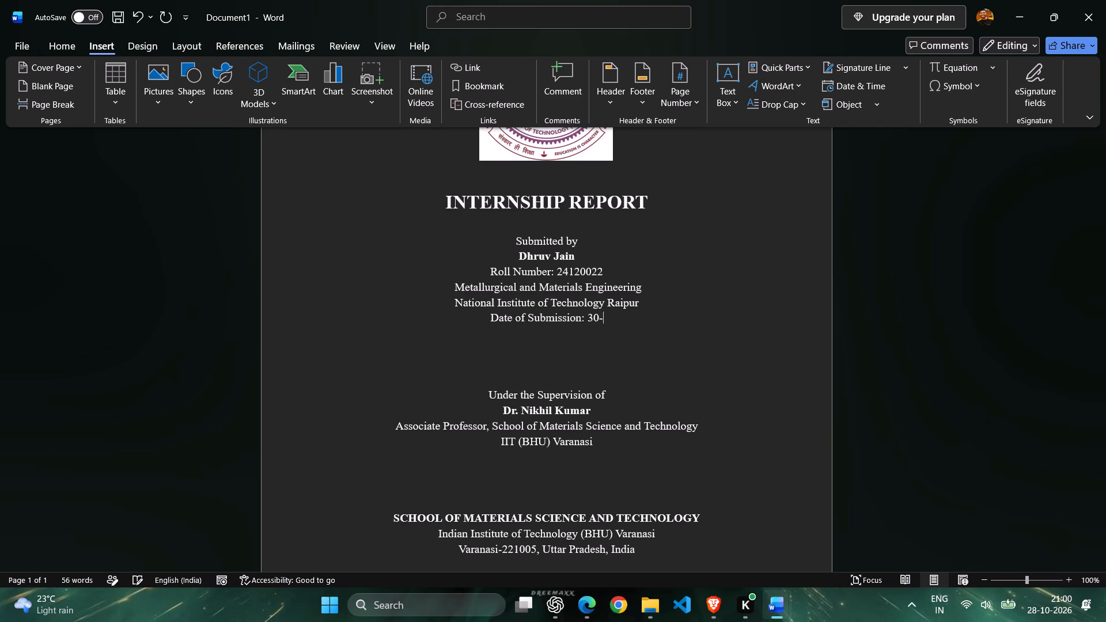
key("BackSpace")
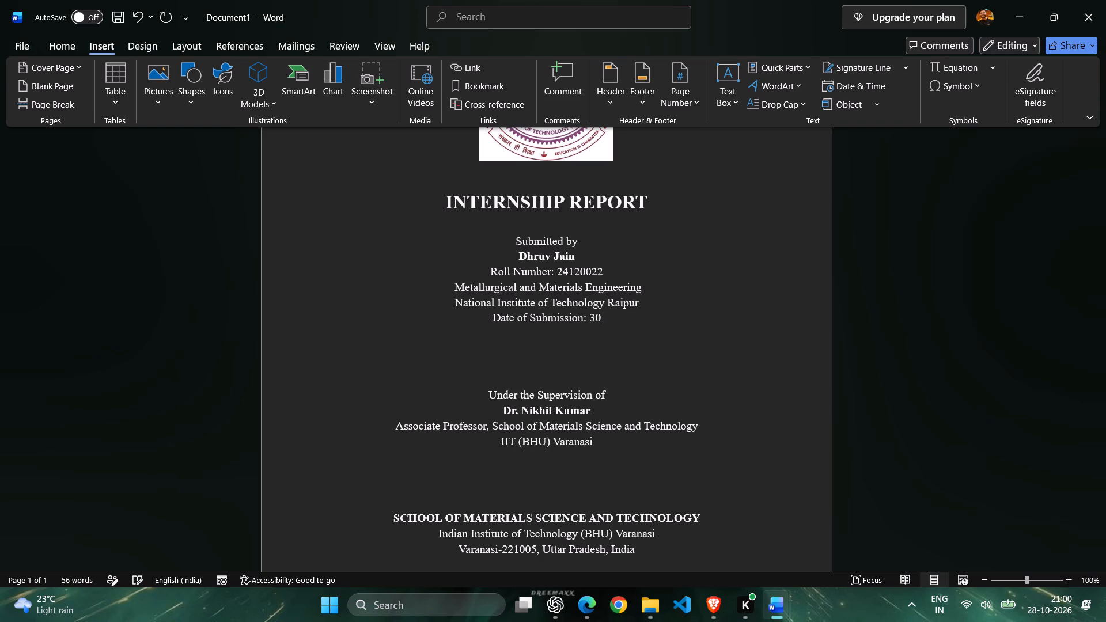
Complete the date of submission on the cover page so it reads 30/10/26.
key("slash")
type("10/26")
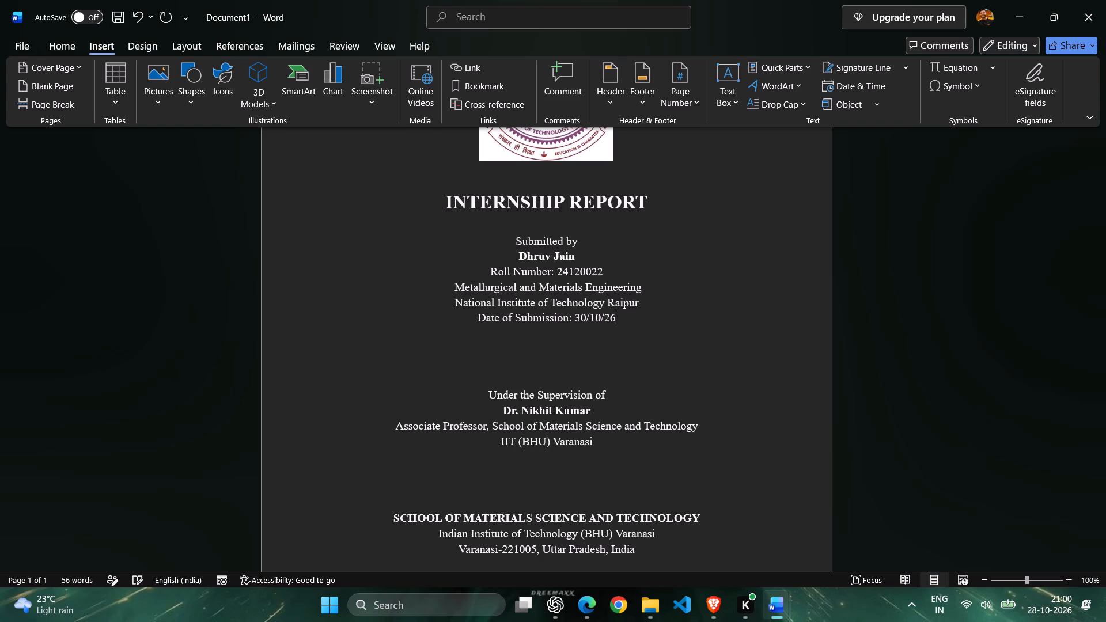
Replace the supervisor's name after "Dr." under "Under the Supervision of" with the report author's own supervisor's name.
scroll(514, 334, "down", 1)
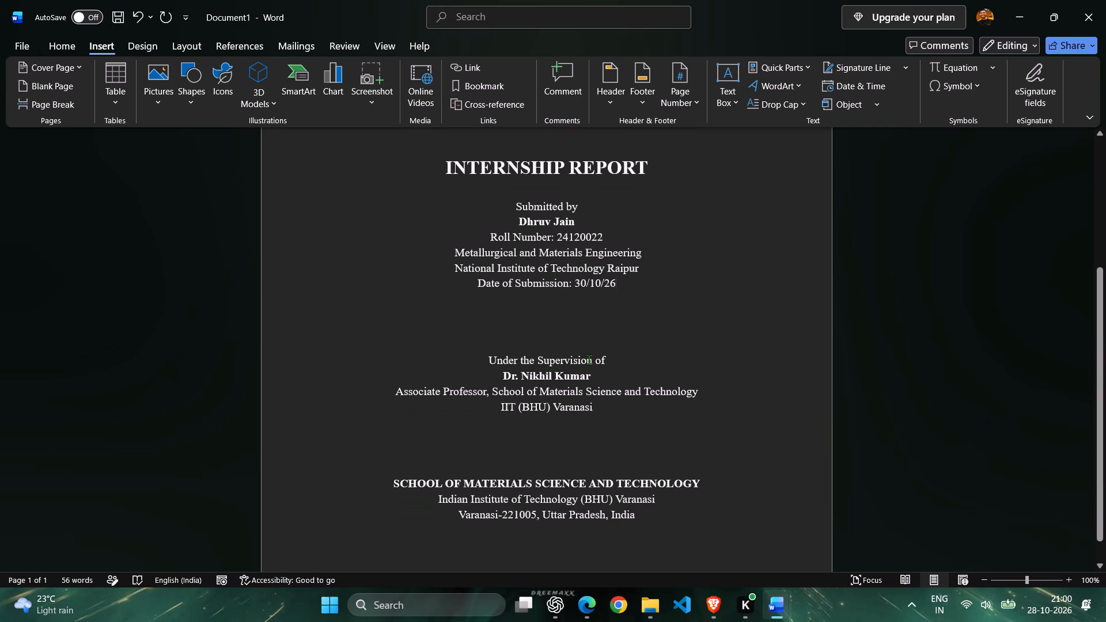
left_click_drag(609, 374, 538, 378)
key("BackSpace")
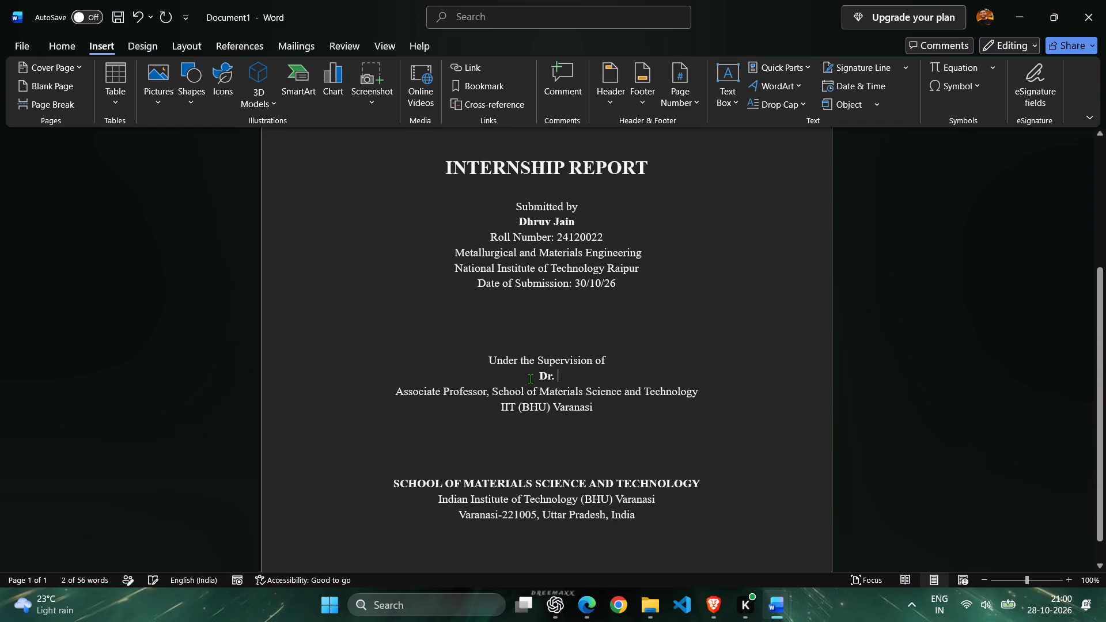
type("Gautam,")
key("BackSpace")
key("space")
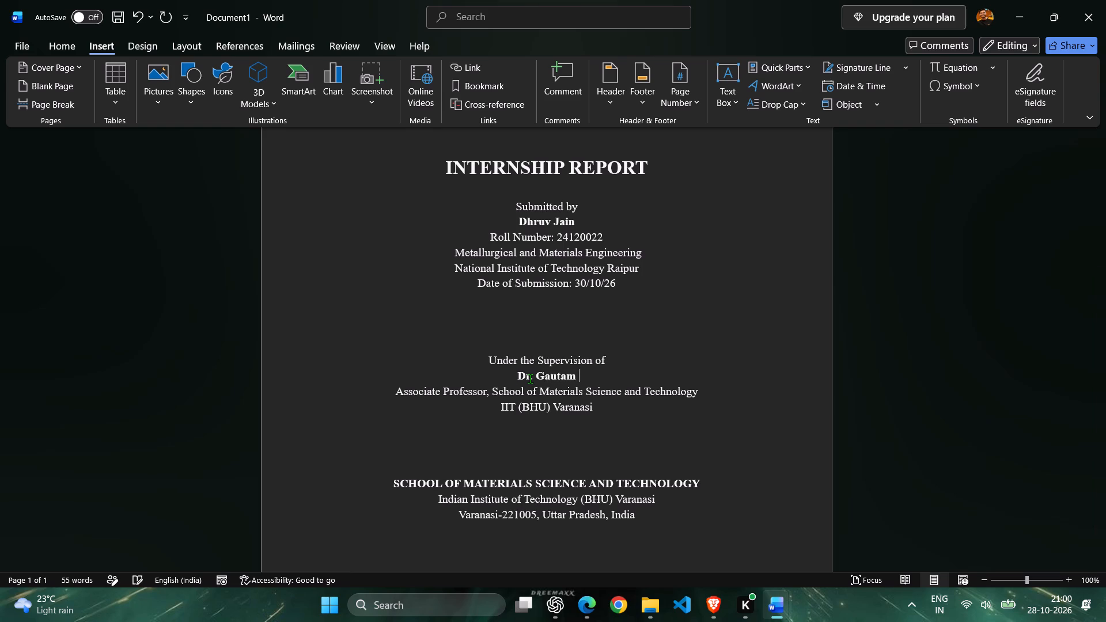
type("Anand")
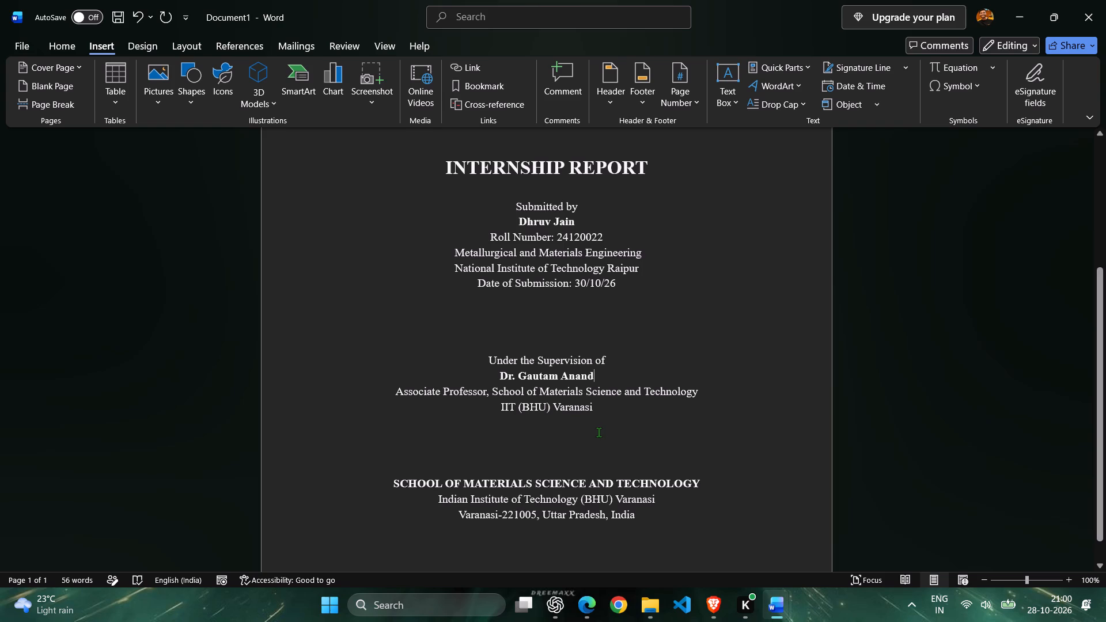
Select the letters "ociate" of "Associate" in the supervisor's "Associate Professor" title line for editing.
left_click(437, 389)
left_click_drag(438, 392, 411, 394)
Change the supervisor's designation to Assistant Professor in the line below the supervisor's name.
left_click_drag(411, 394, 415, 388)
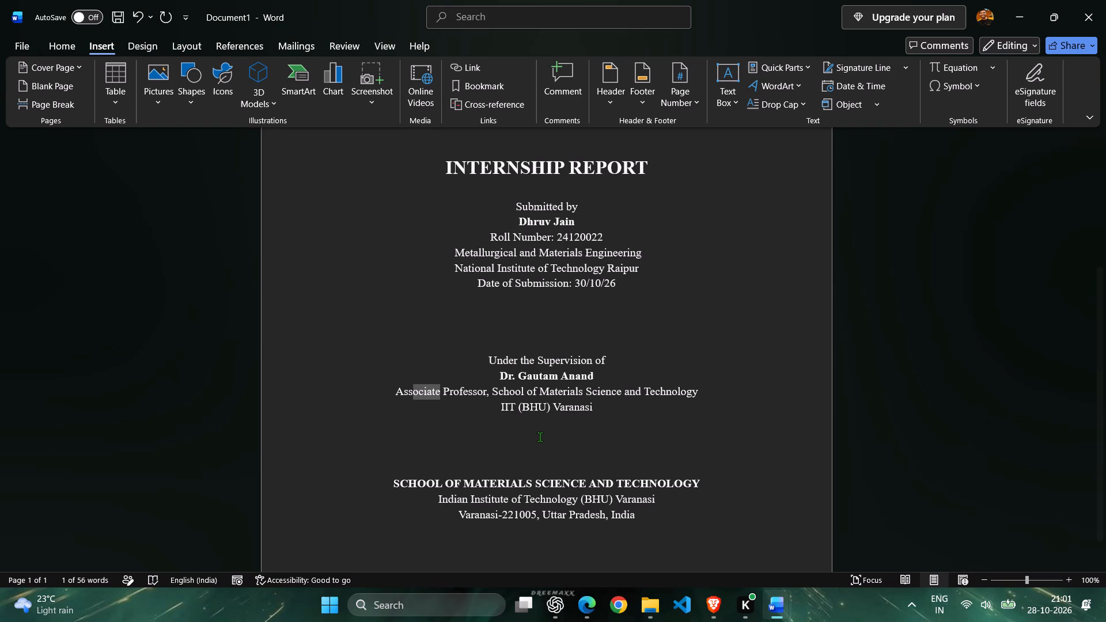
type("is")
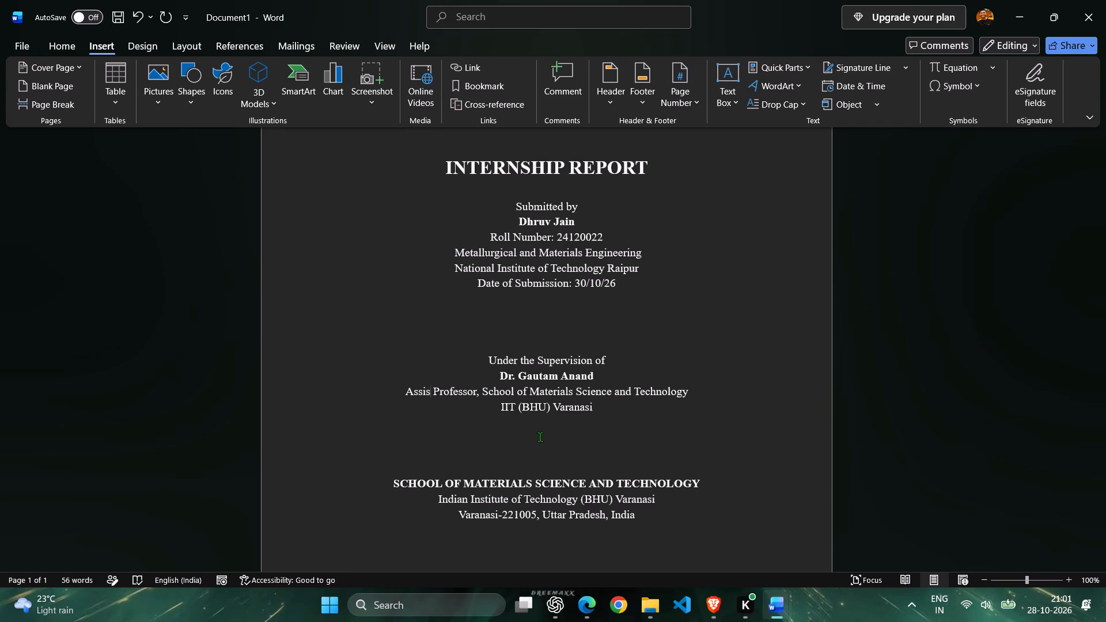
type("tat")
key("BackSpace")
type("nrt")
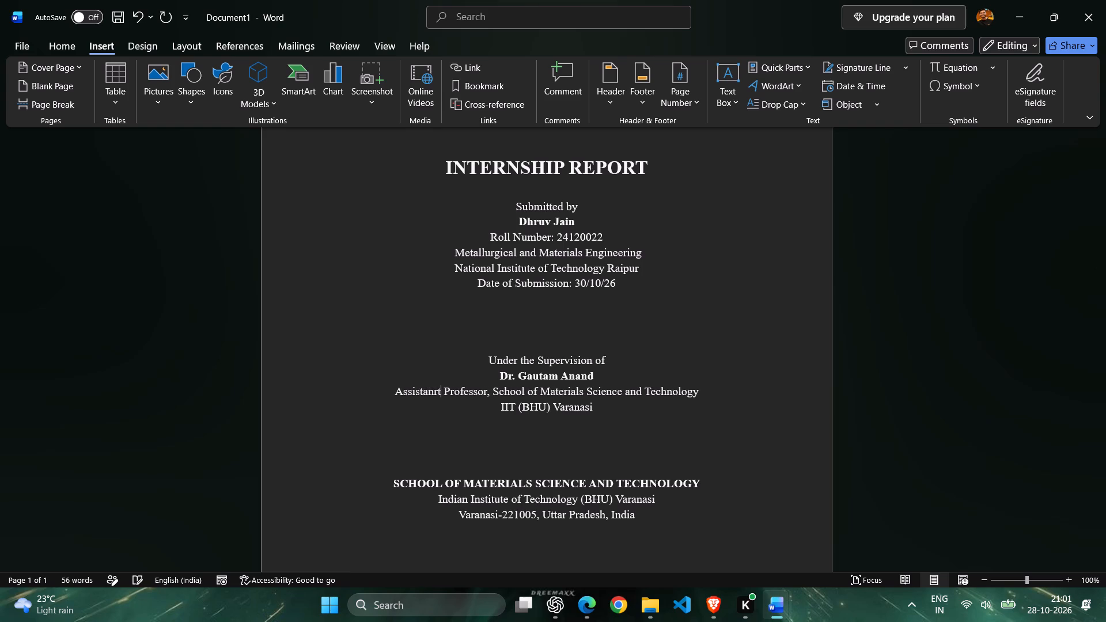
key("equal")
key("BackSpace")
key("BackSpace")
key("BackSpace")
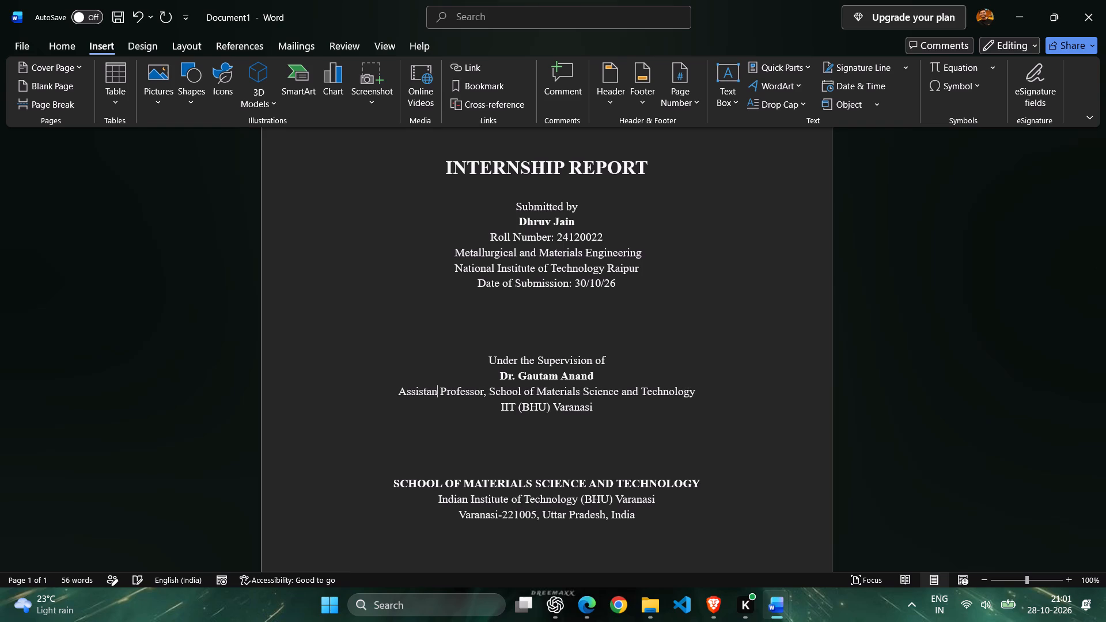
key("t")
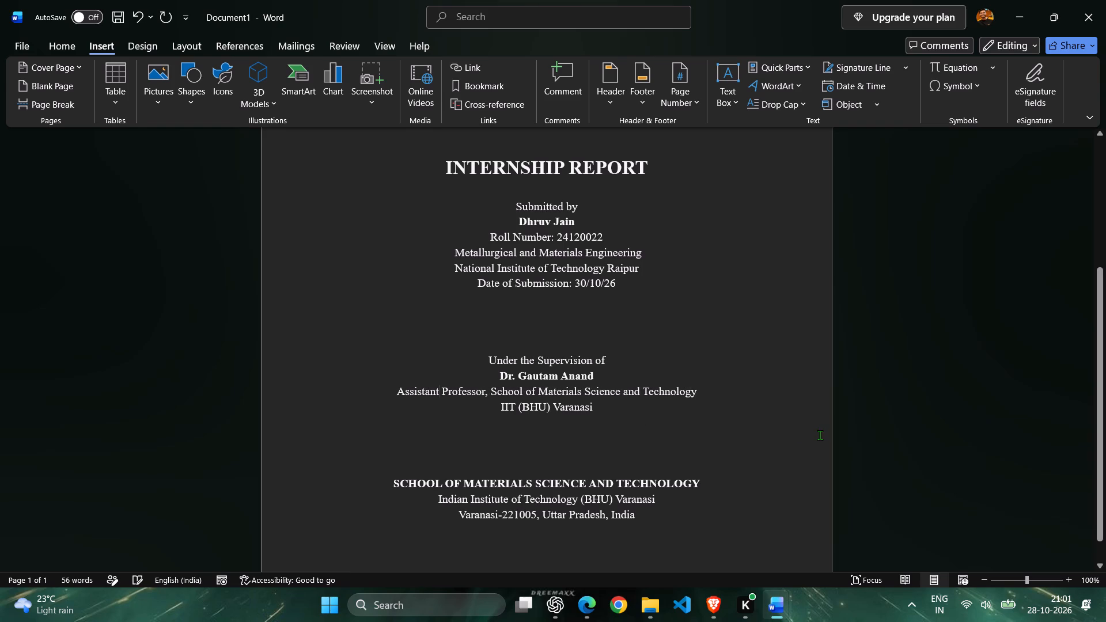
Review the edited cover page from the institute address at its foot up to the logo.
scroll(581, 417, "down", 2)
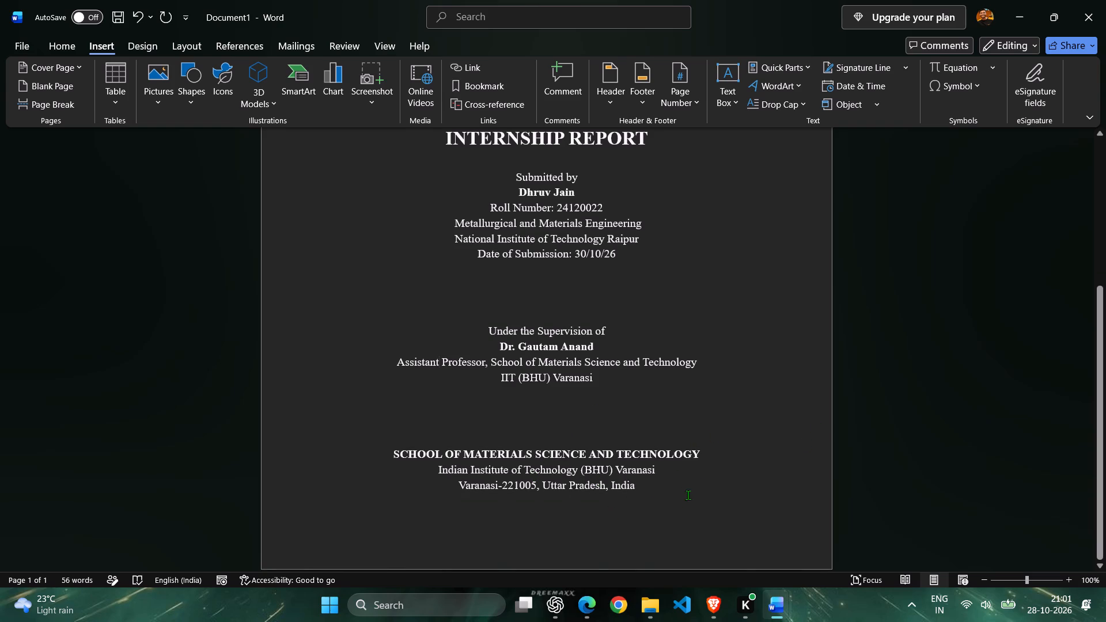
left_click(733, 513)
scroll(749, 542, "up", 9)
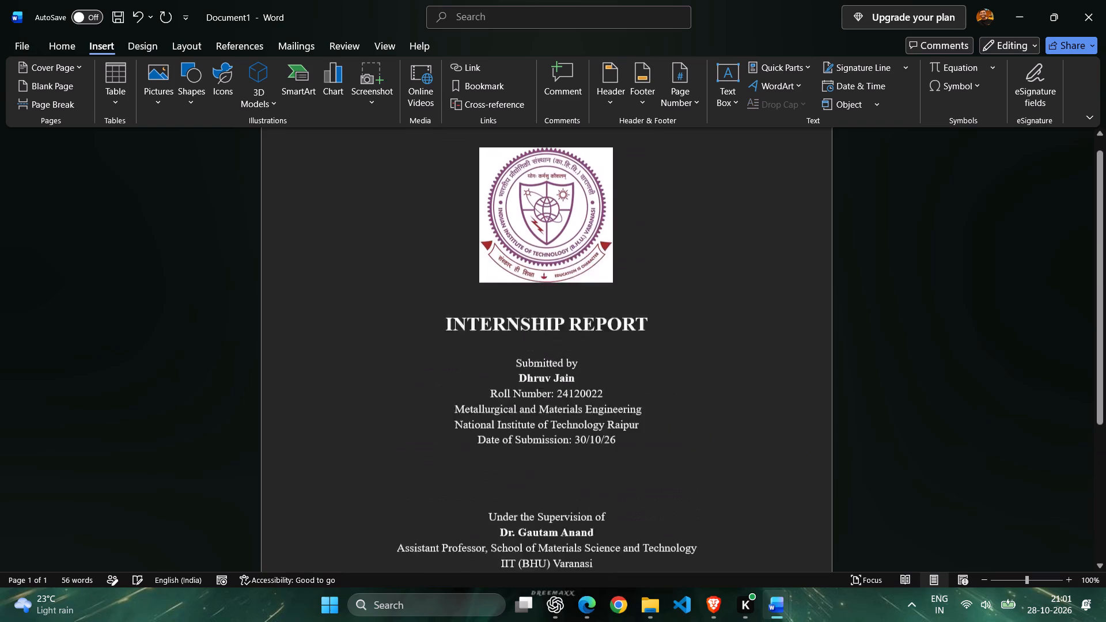
scroll(749, 538, "up", 12)
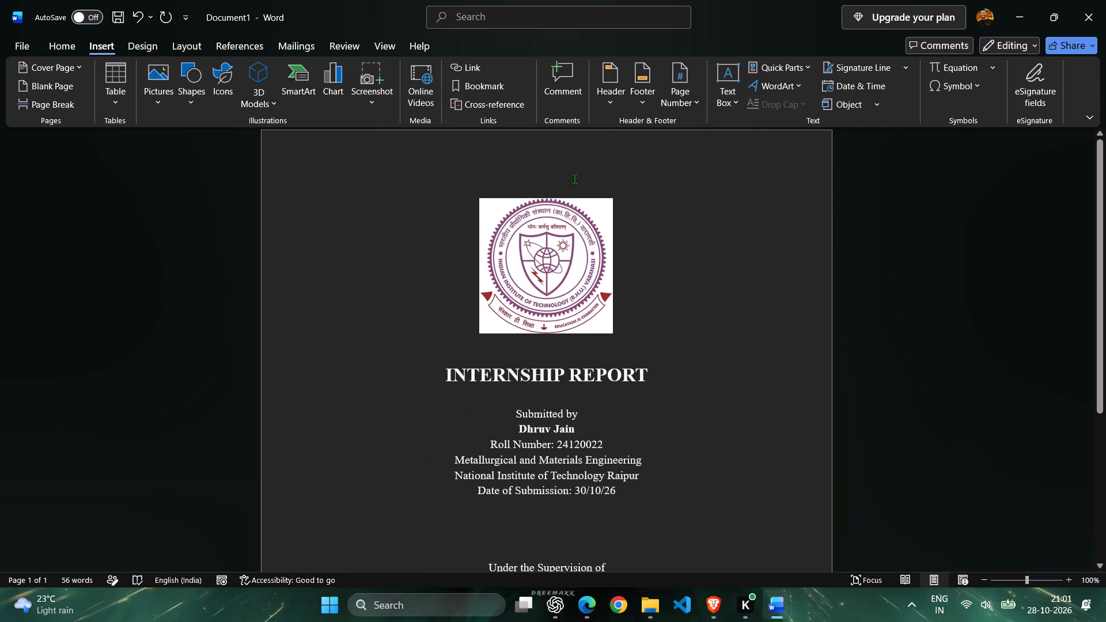
left_click(574, 174)
left_click(735, 304)
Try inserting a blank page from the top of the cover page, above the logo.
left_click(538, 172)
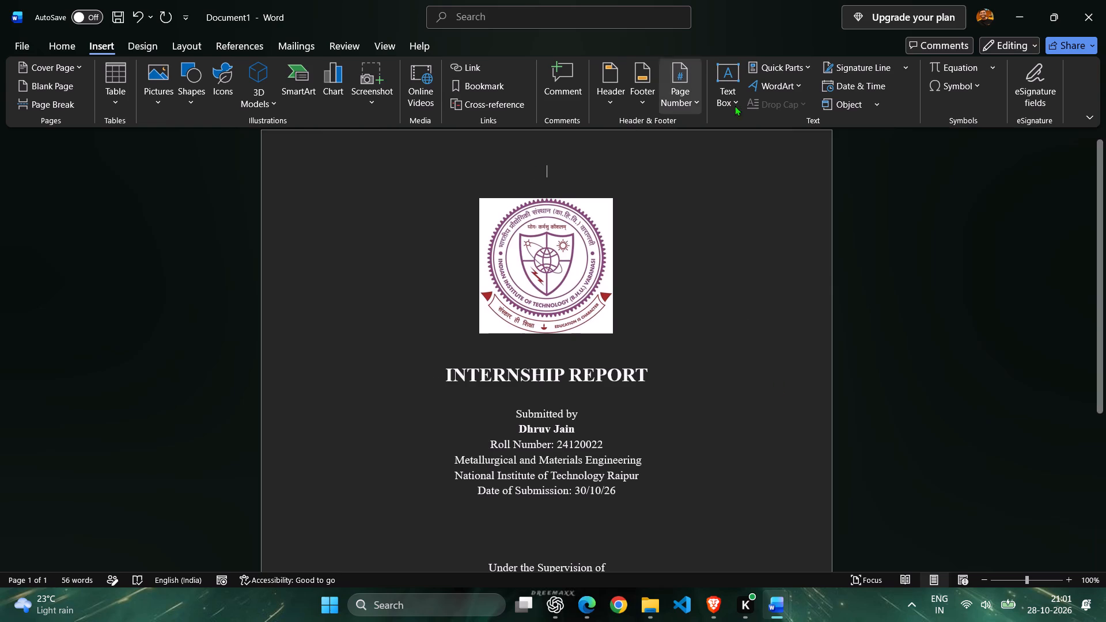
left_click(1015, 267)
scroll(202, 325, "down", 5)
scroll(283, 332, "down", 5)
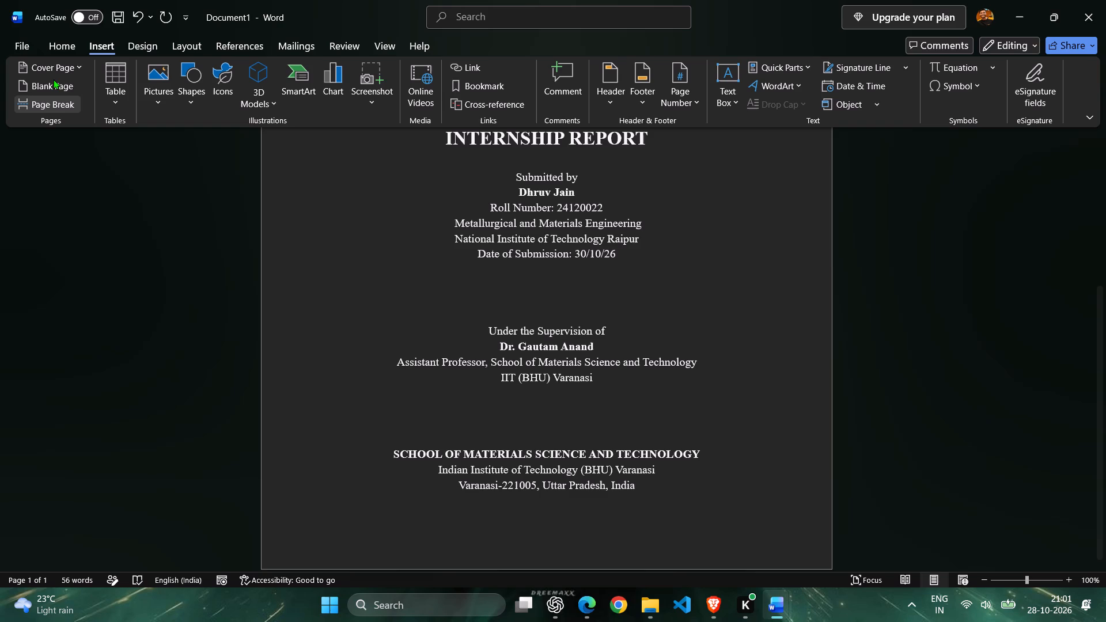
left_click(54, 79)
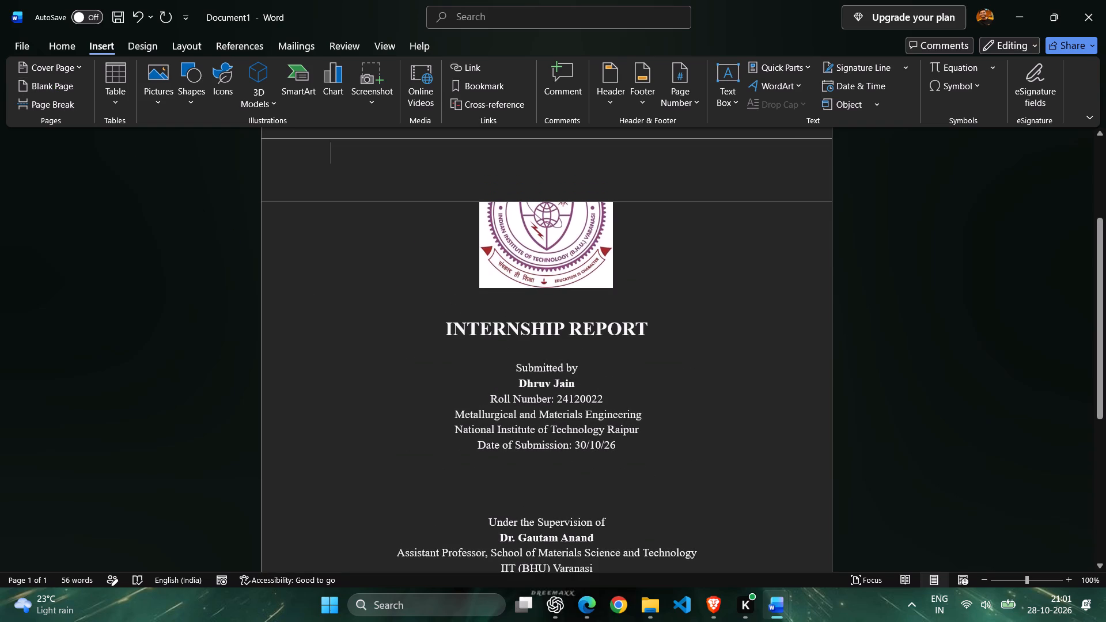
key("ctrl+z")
Place the insertion point on the empty line below the institute address at the foot of the cover page.
scroll(425, 302, "down", 6)
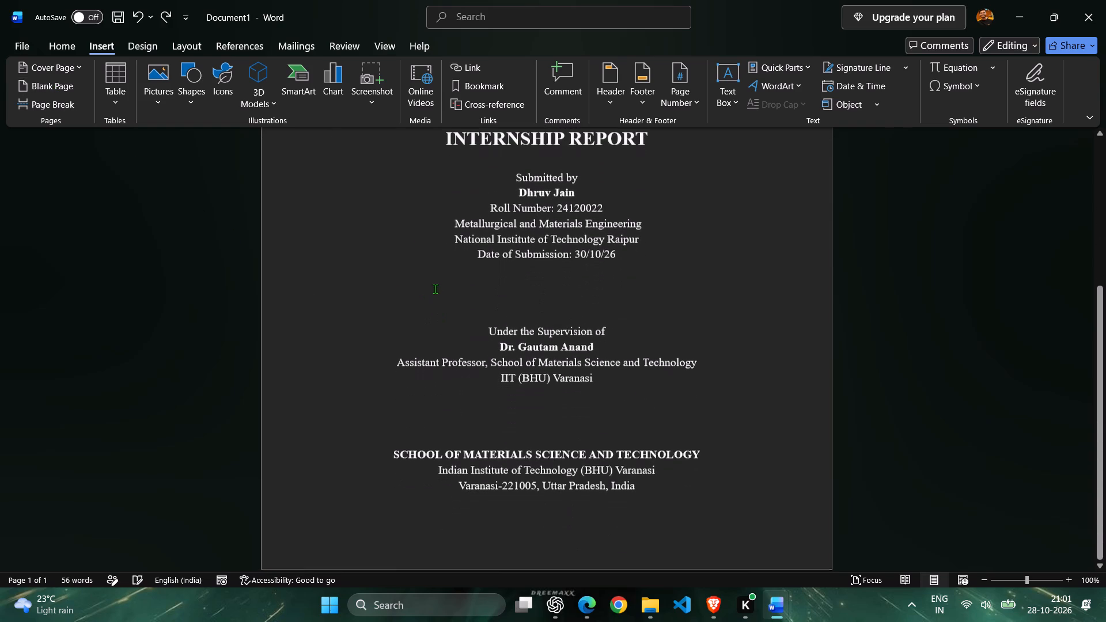
scroll(437, 285, "down", 7)
left_click(991, 299)
left_click(774, 432)
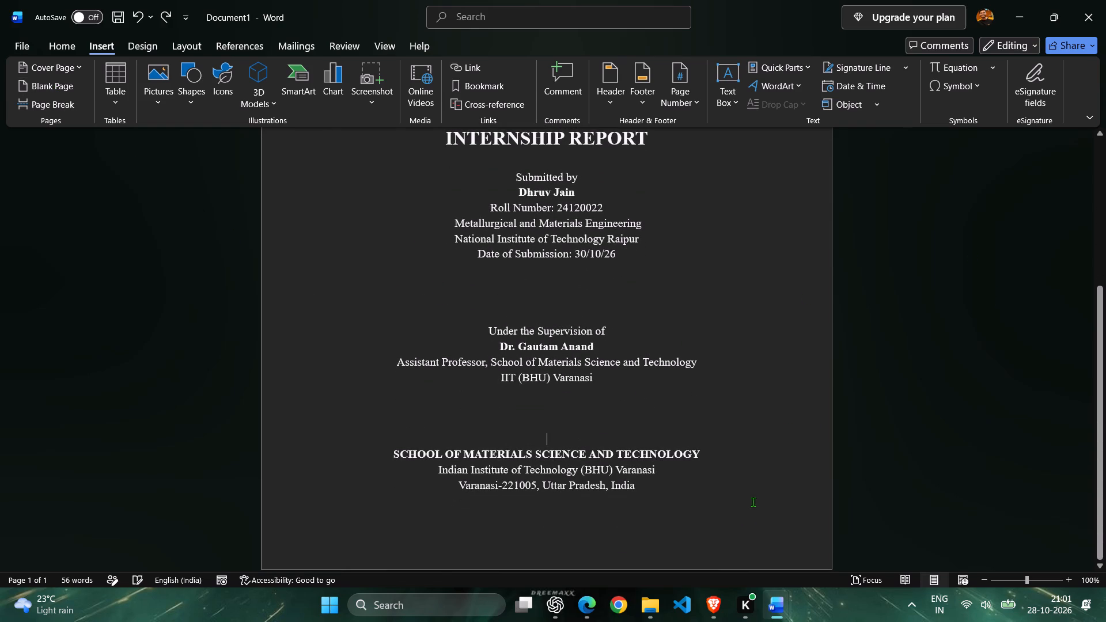
left_click(740, 536)
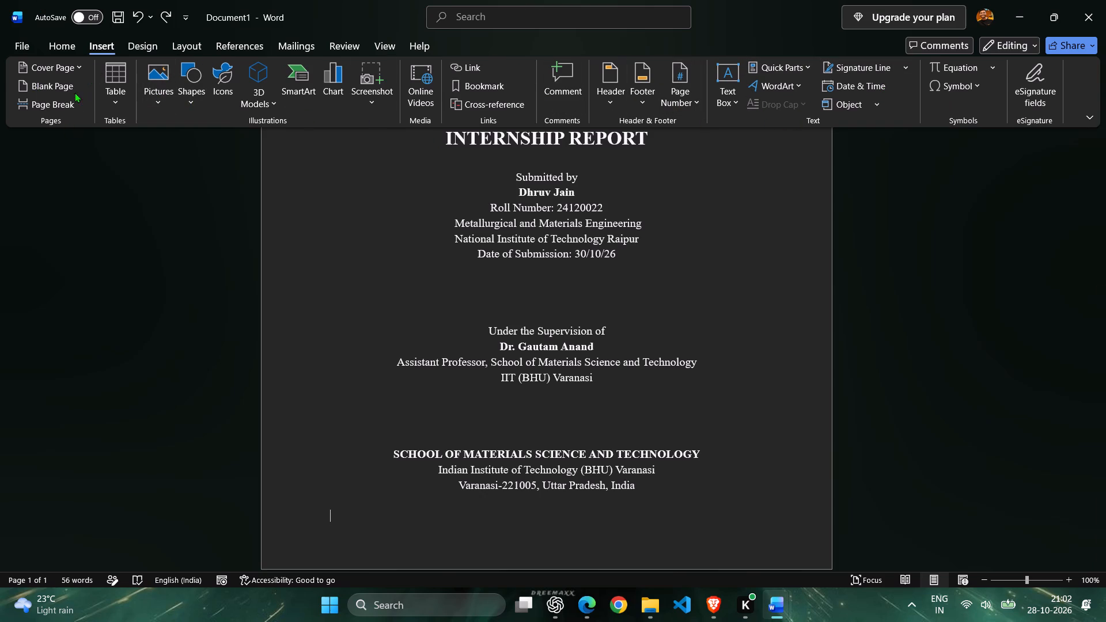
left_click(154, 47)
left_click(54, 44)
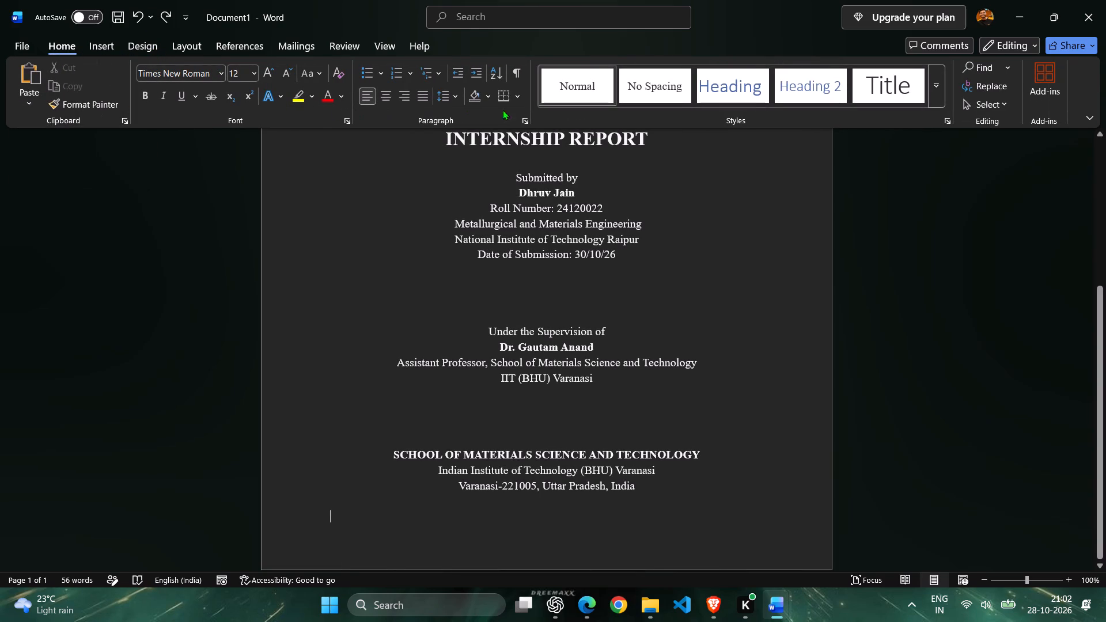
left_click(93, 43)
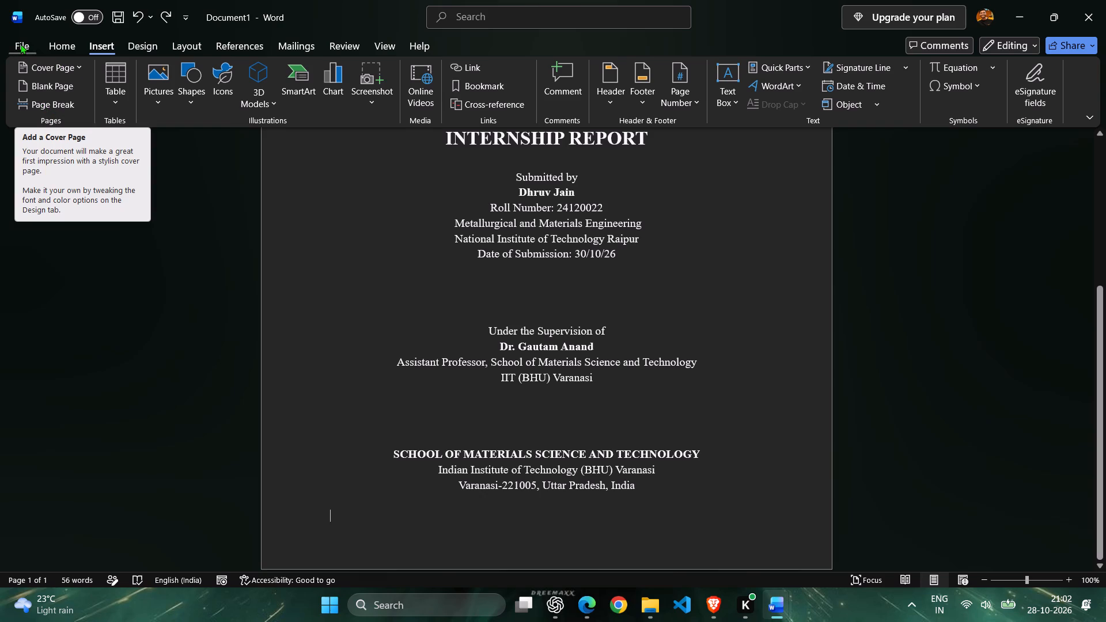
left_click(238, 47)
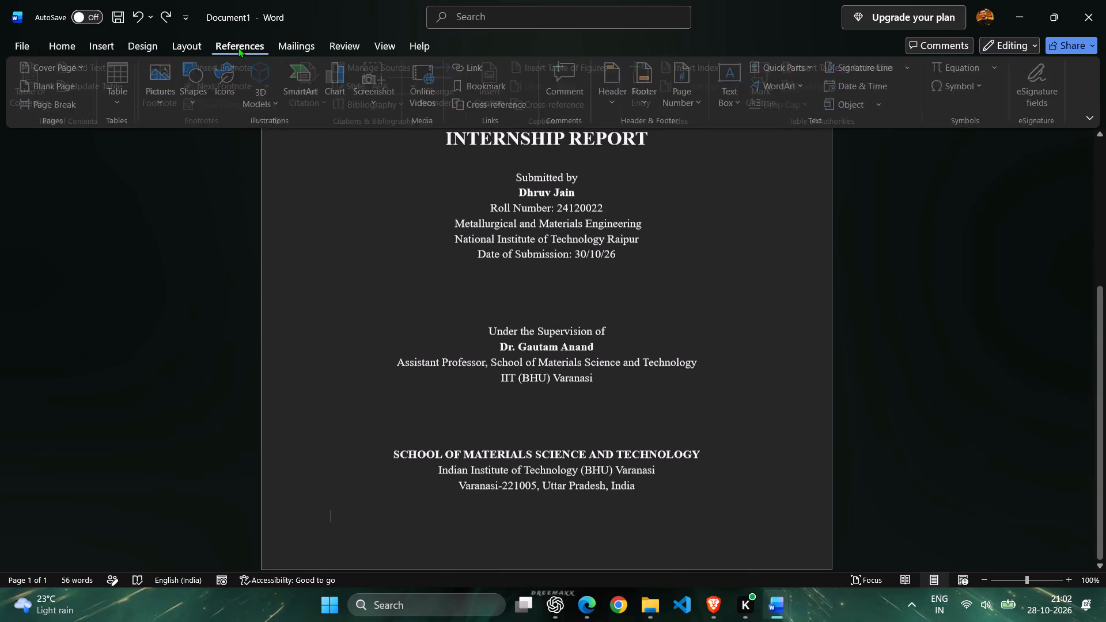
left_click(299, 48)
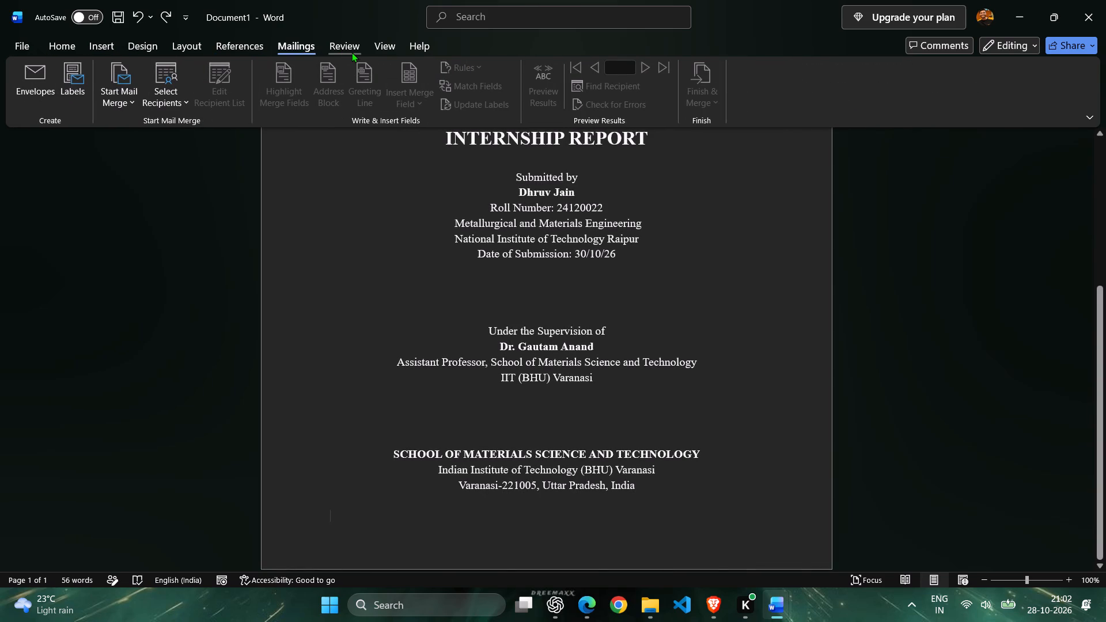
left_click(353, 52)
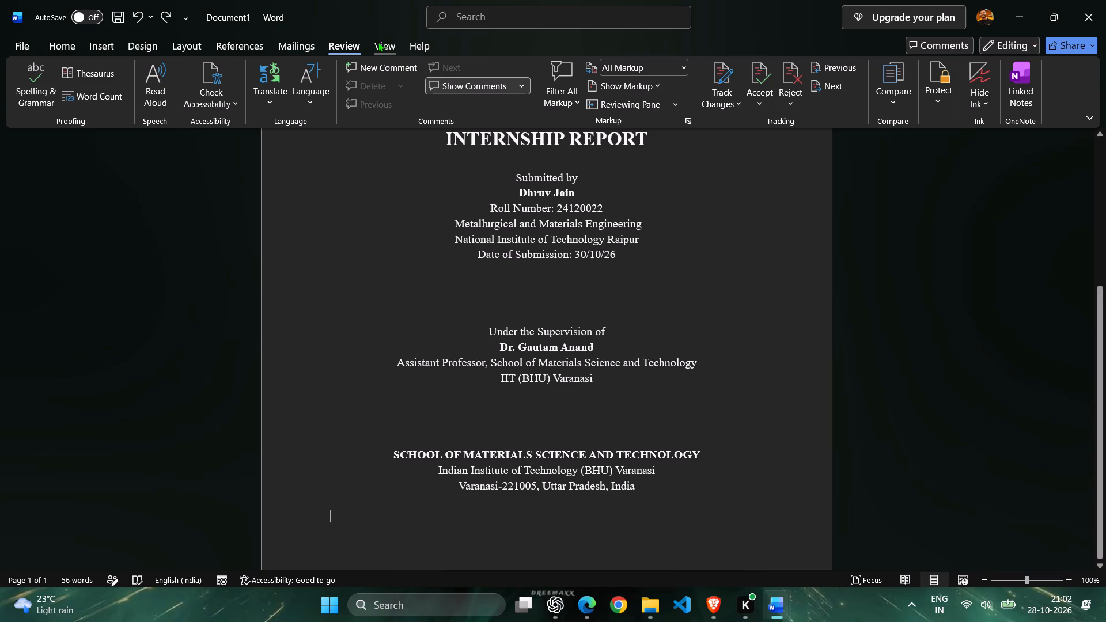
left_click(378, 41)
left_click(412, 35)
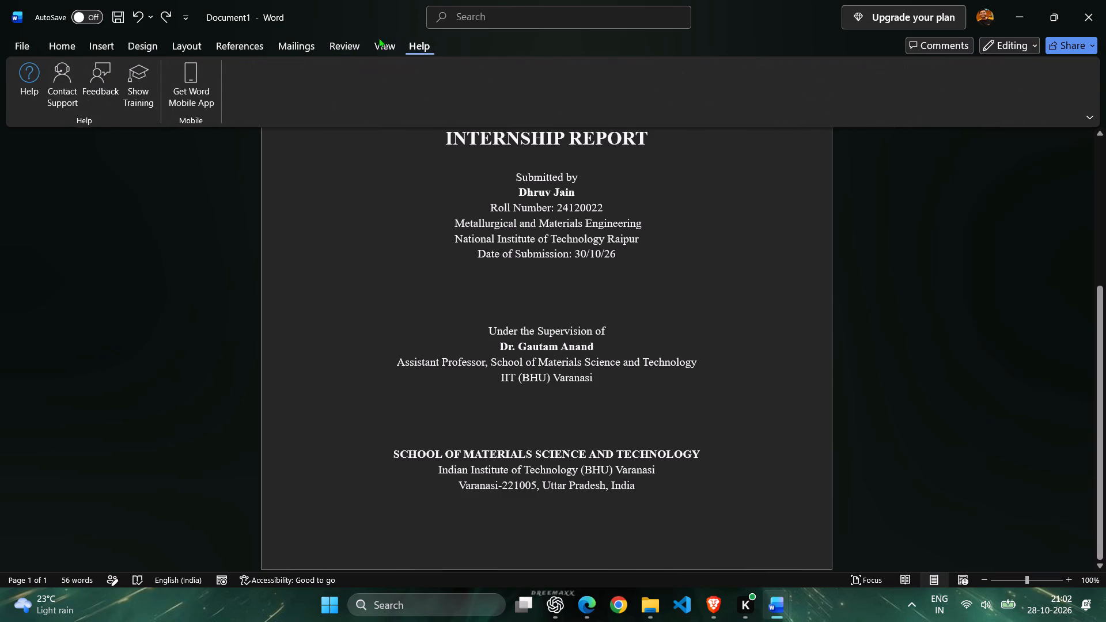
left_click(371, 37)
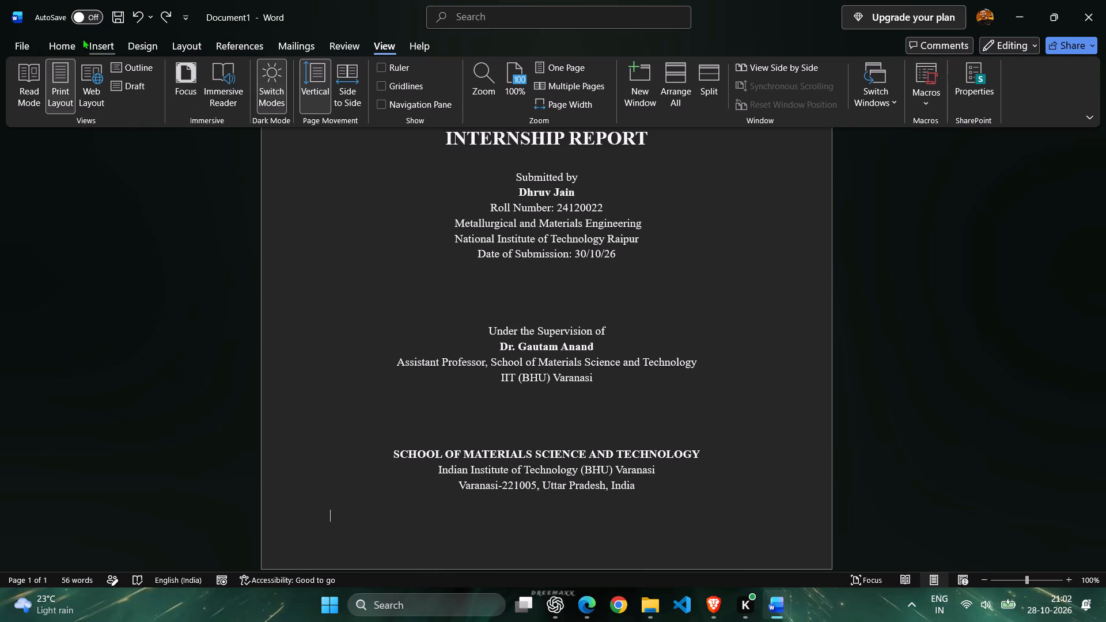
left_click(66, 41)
Search the commands for "add page" and add a blank page after the cover page.
left_click(498, 15)
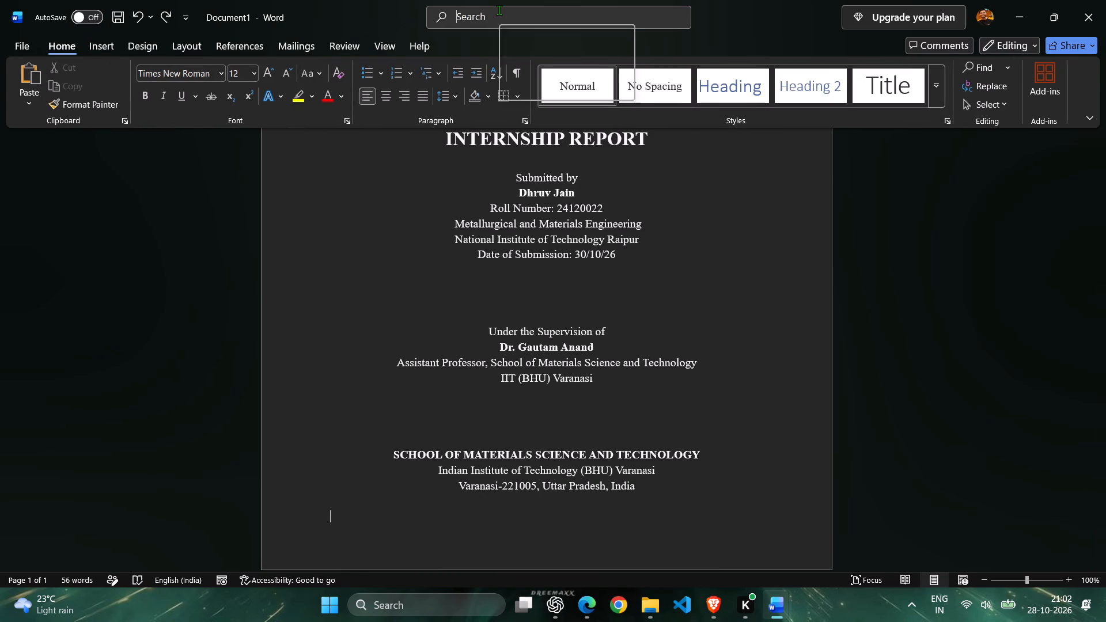
type("add page")
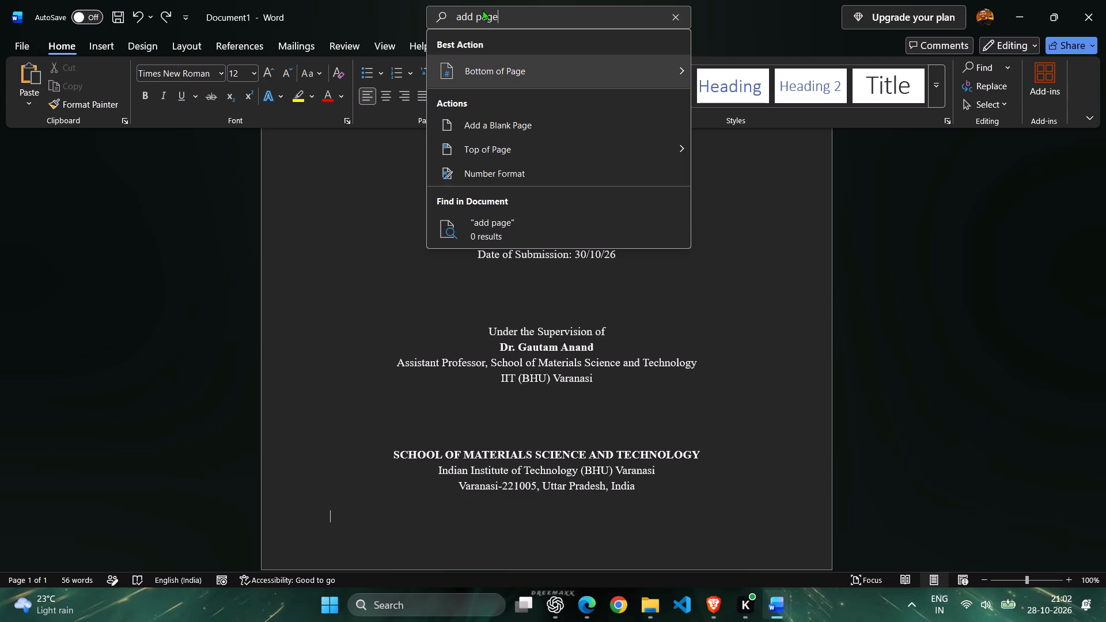
left_click(552, 128)
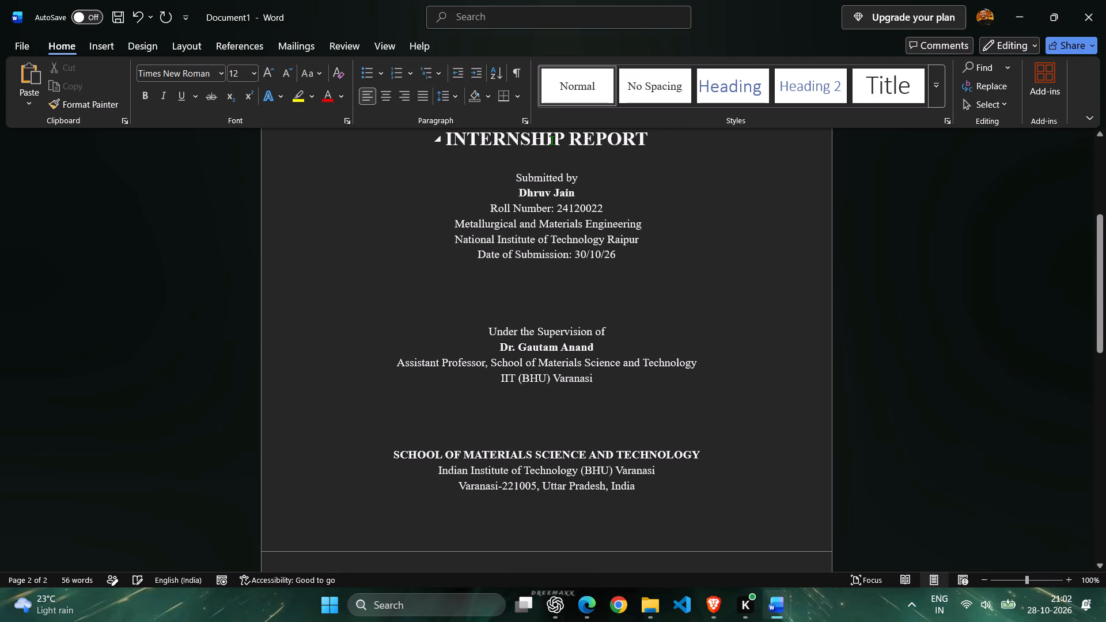
scroll(548, 340, "down", 6)
scroll(581, 385, "down", 3)
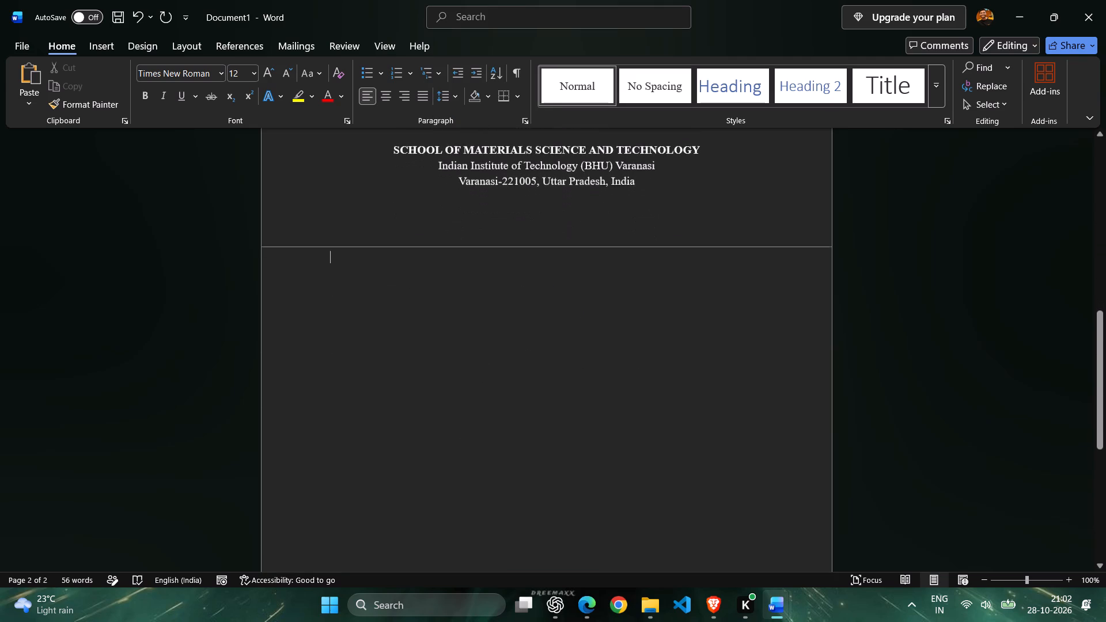
Switch to the GAASP_Full_Report document.
key("alt+Tab")
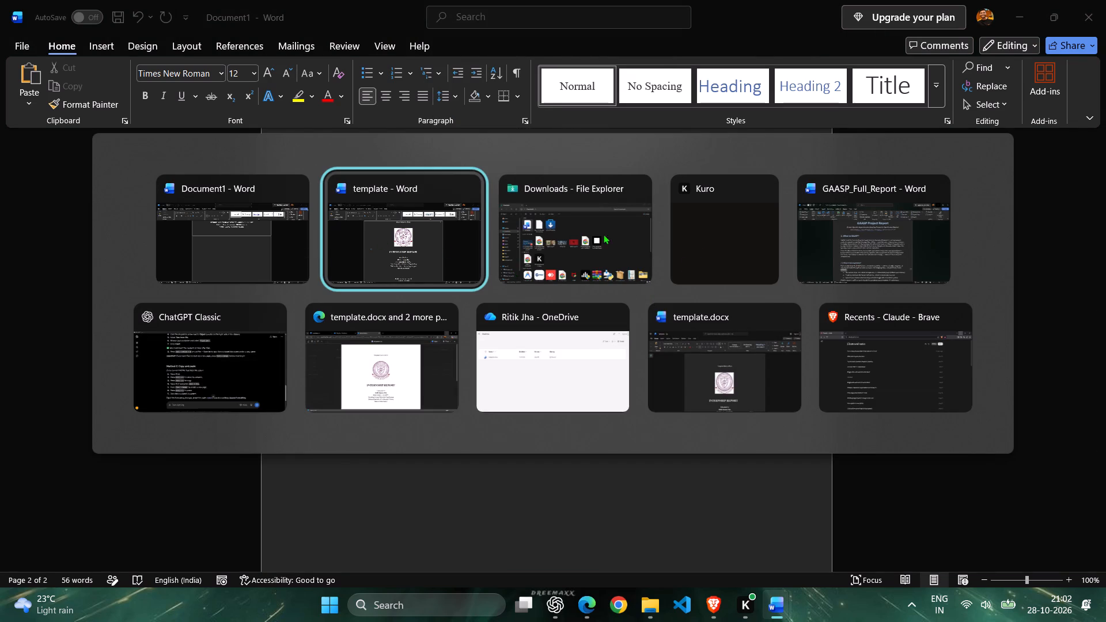
left_click(641, 177, "alt")
left_click(756, 215, "alt")
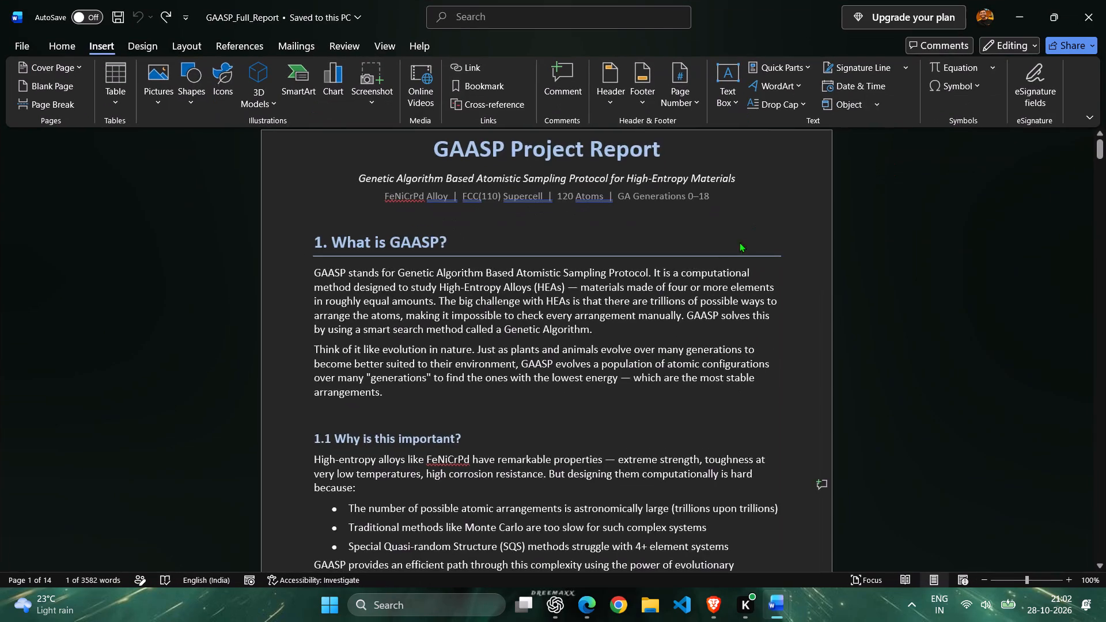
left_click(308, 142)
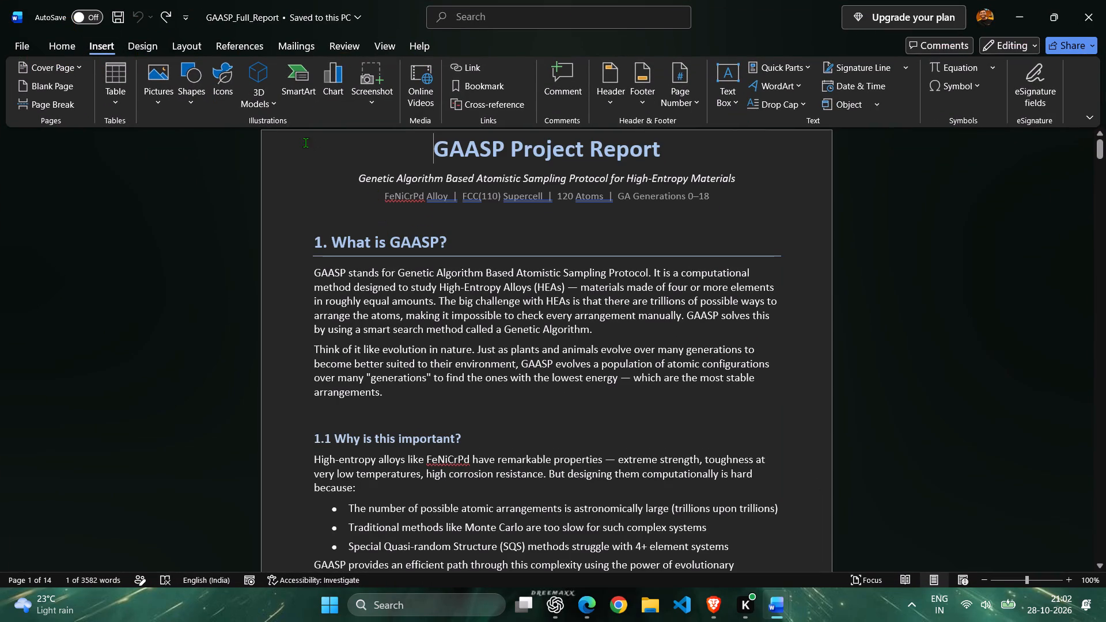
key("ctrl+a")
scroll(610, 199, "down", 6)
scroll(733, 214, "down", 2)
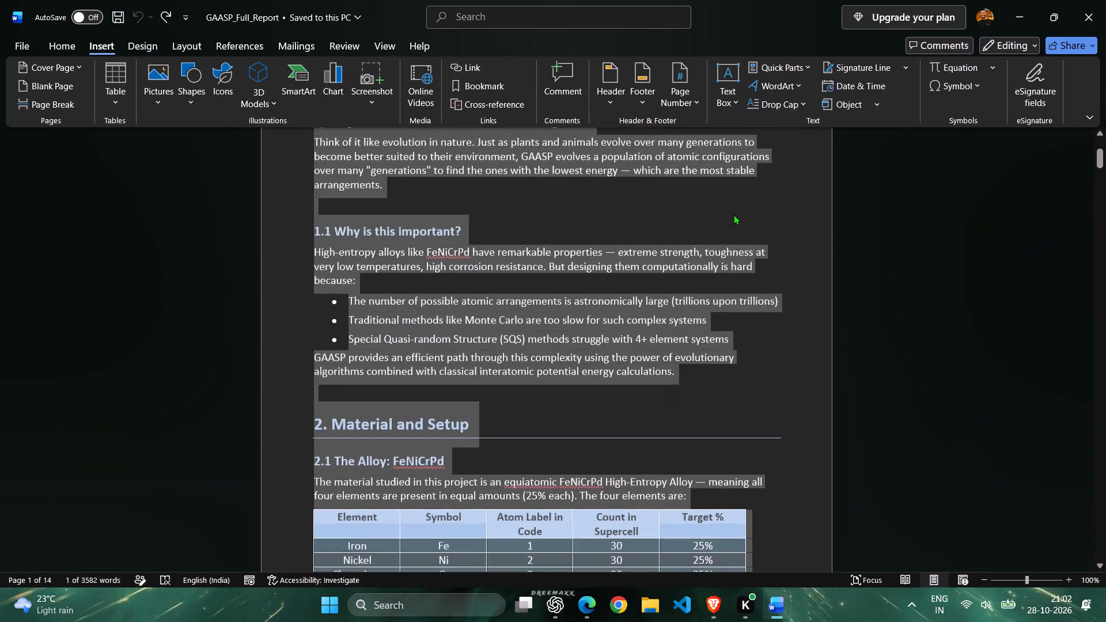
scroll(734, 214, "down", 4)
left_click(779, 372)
Copy the report content from the "GAASP Project Report" title through the element table in section 2.1.
scroll(770, 366, "up", 4)
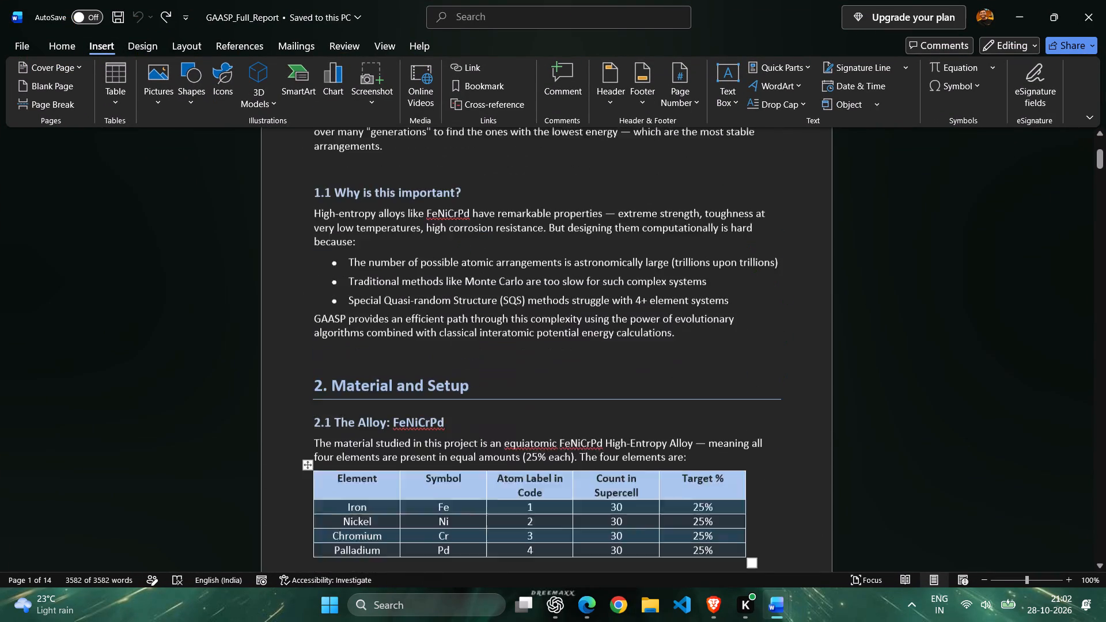
scroll(769, 359, "up", 19)
left_click_drag(298, 142, 567, 357)
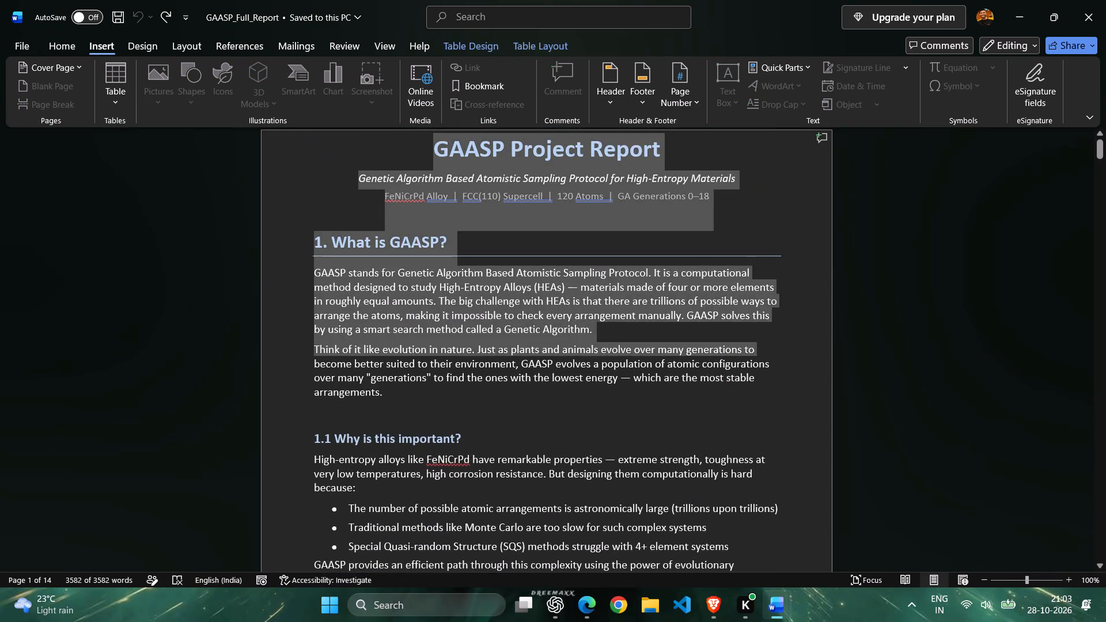
left_click_drag(567, 357, 635, 462)
scroll(637, 384, "down", 5)
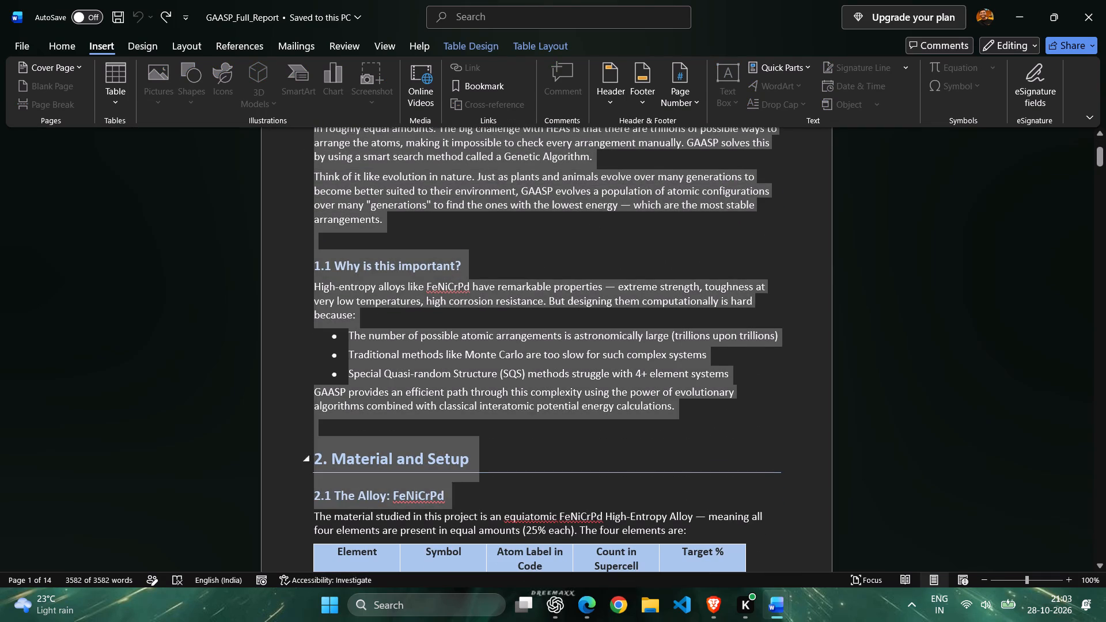
left_click_drag(635, 462, 668, 433)
scroll(625, 395, "down", 6)
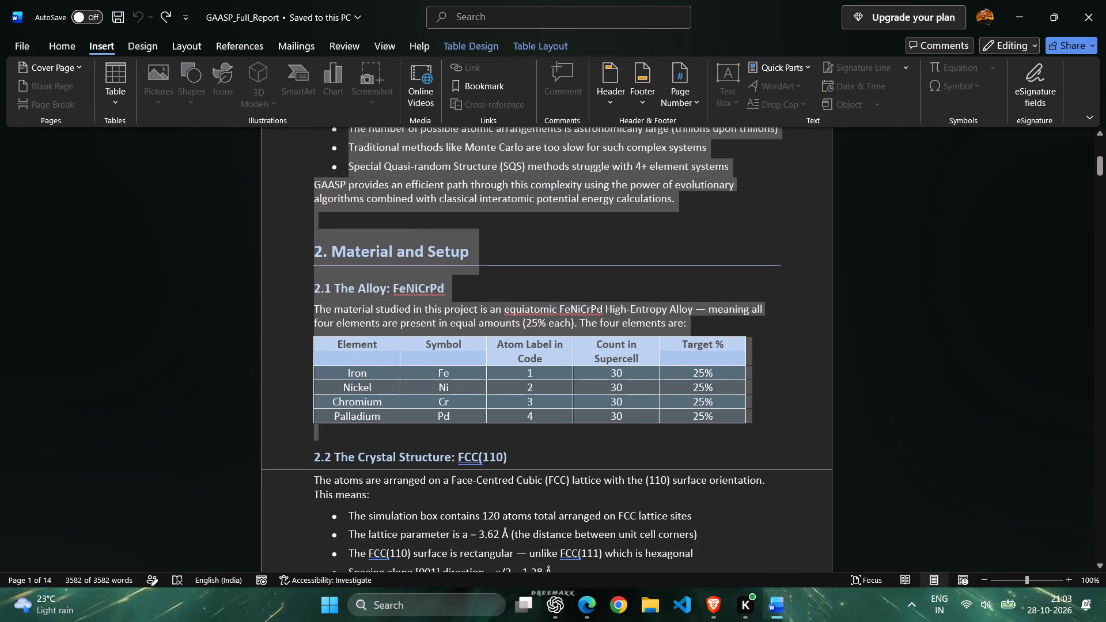
left_click_drag(668, 433, 777, 421)
key("ctrl+c")
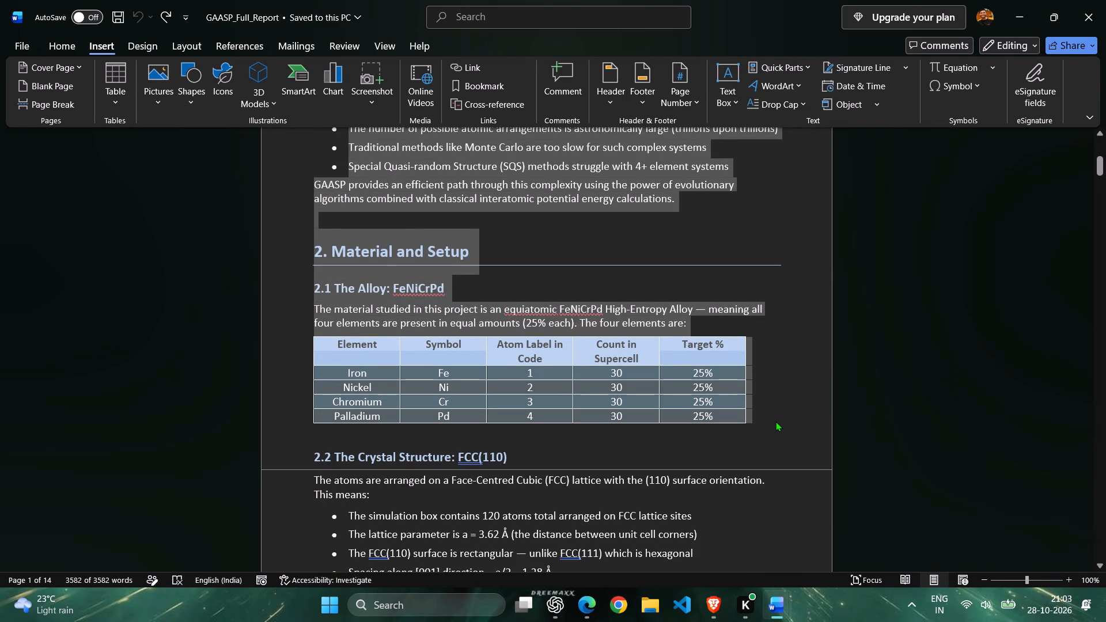
Paste the copied report content onto the blank second page of Document1 and check how it is laid out.
key("alt+Tab")
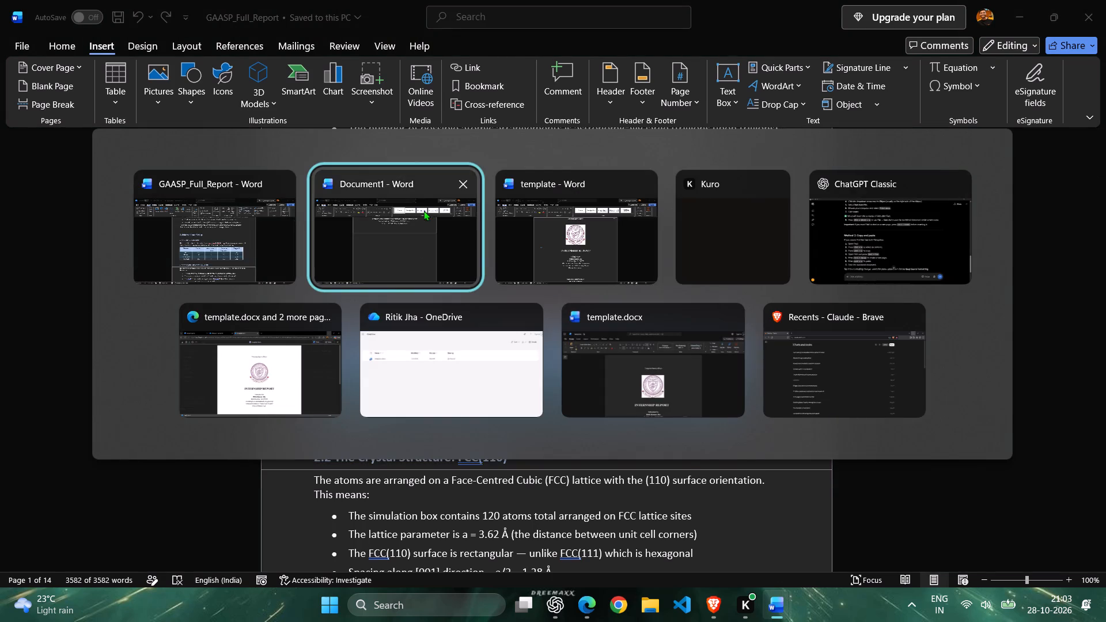
key("ctrl+v")
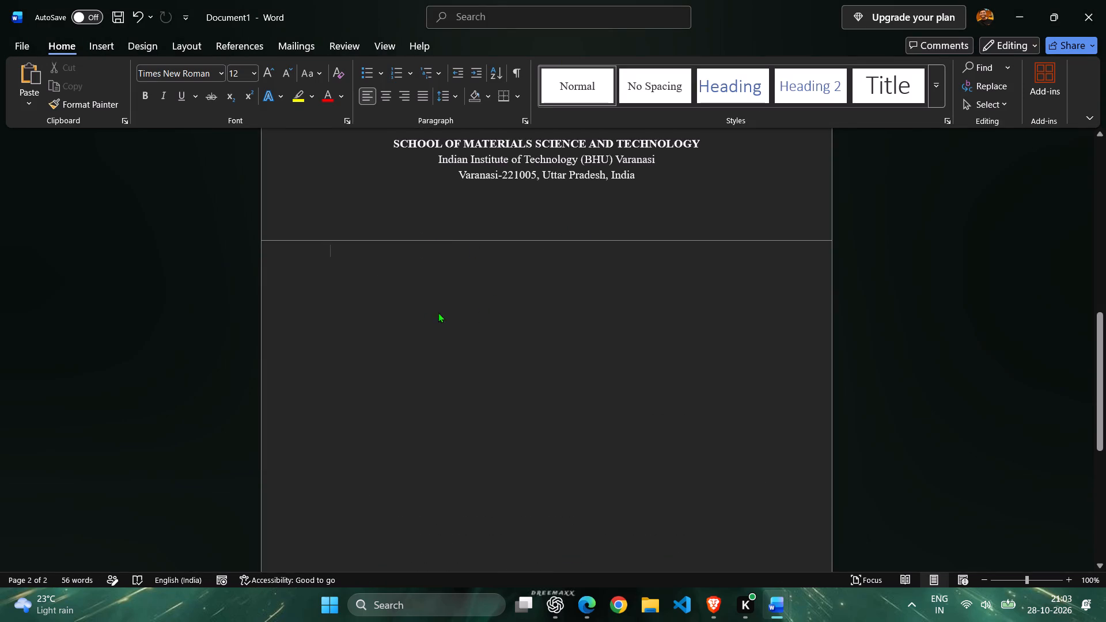
scroll(584, 293, "up", 3)
scroll(586, 293, "down", 4)
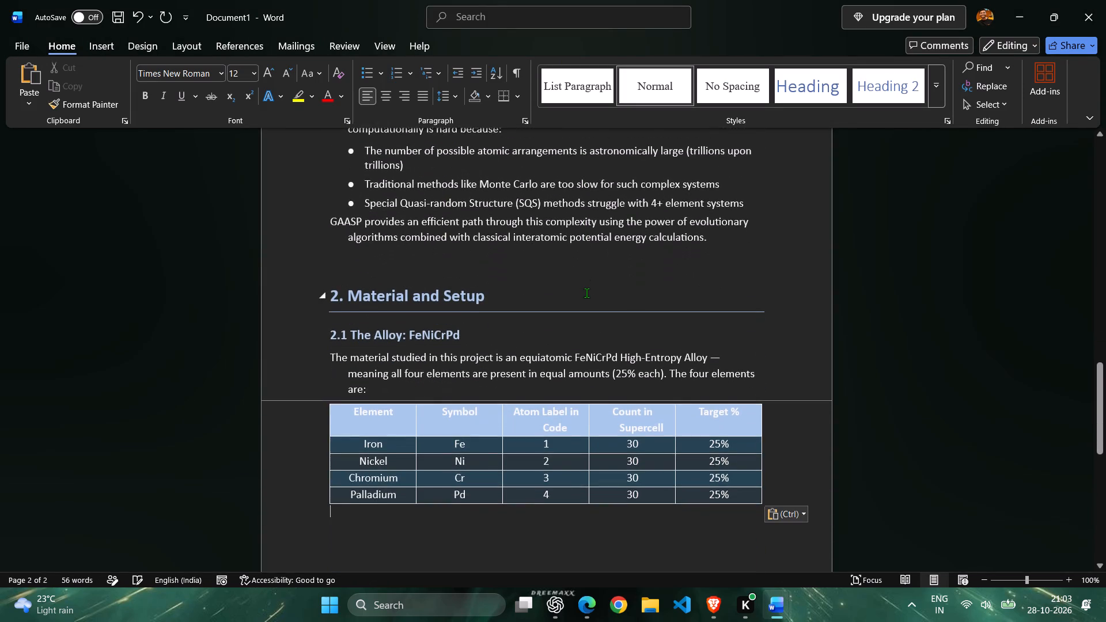
scroll(588, 293, "down", 4)
scroll(665, 355, "up", 12)
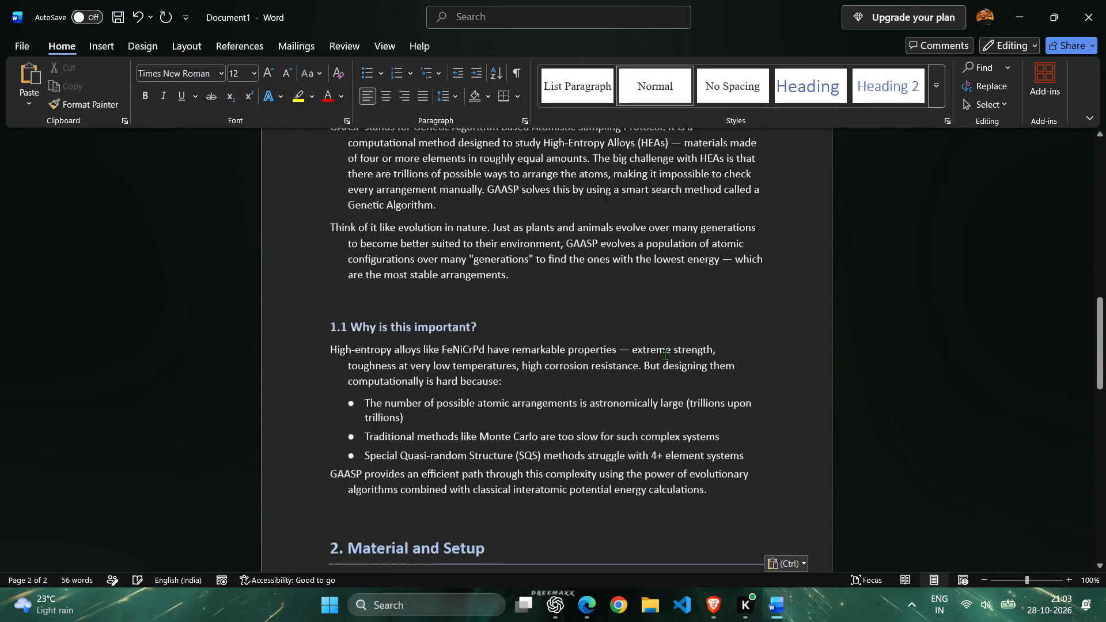
scroll(665, 355, "up", 7)
Delete the "GAASP Project Report" title on the second page and leave an empty line above the italic subtitle.
left_click(415, 245)
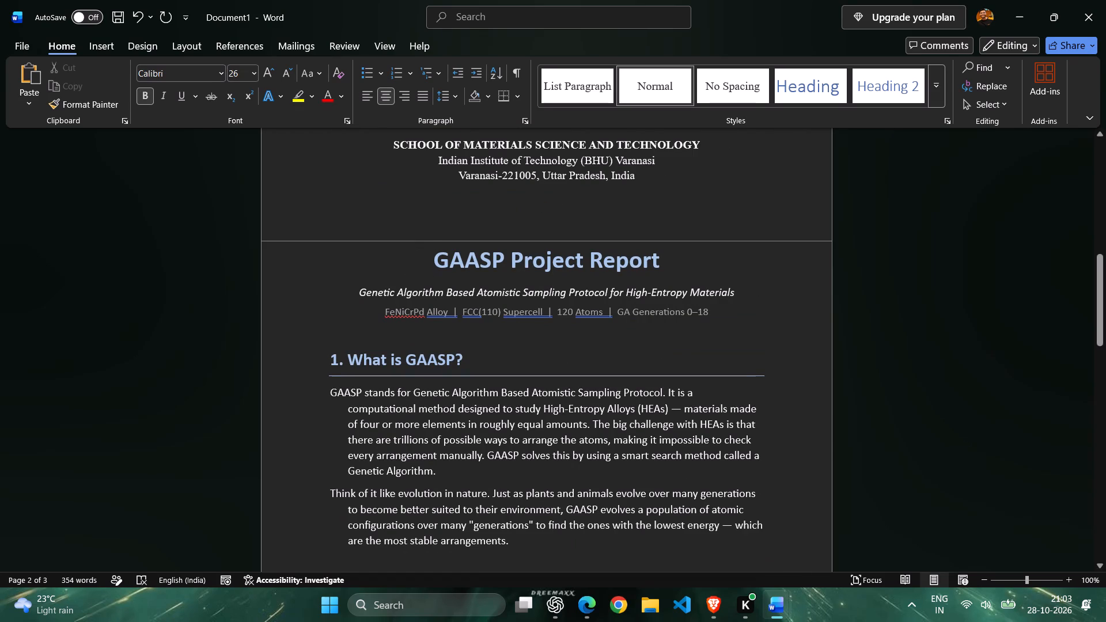
left_click_drag(713, 267, 496, 244)
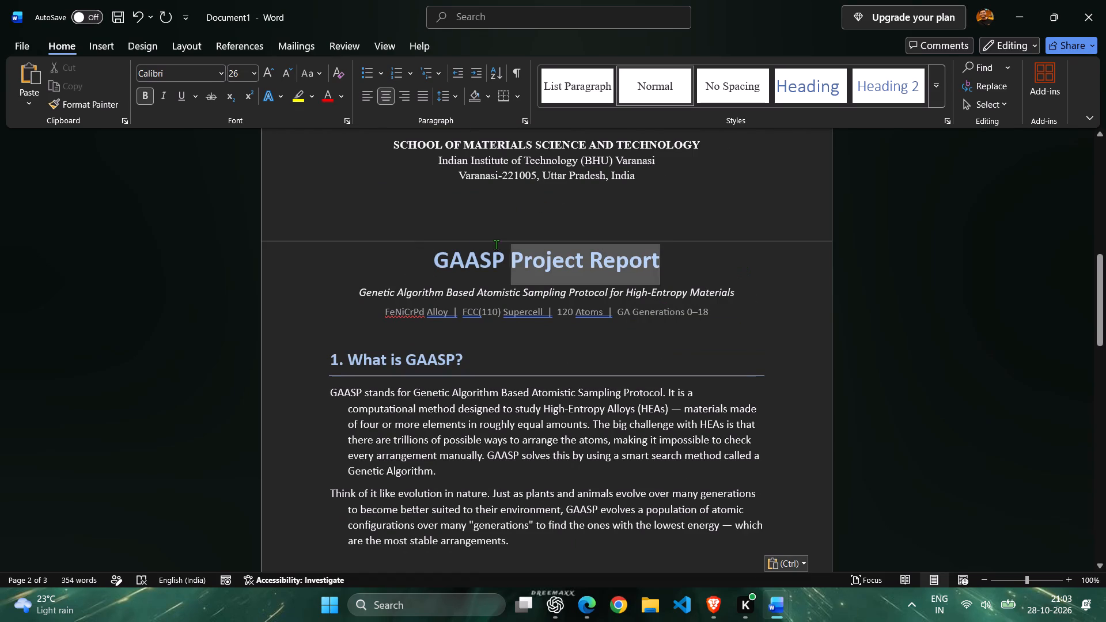
left_click_drag(496, 244, 452, 243)
key("BackSpace")
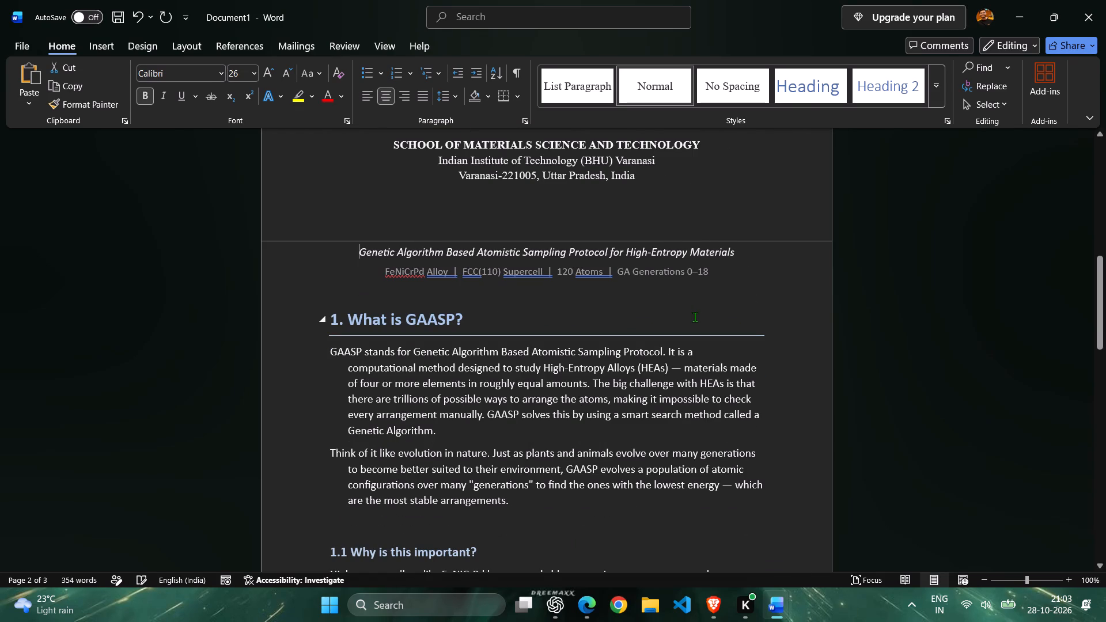
key("Return")
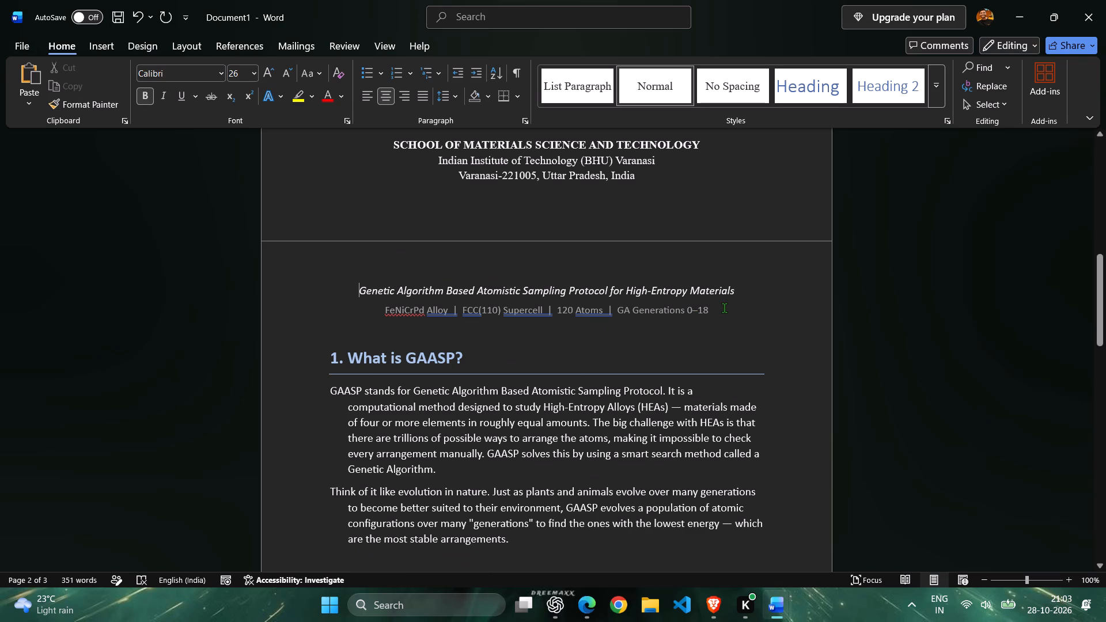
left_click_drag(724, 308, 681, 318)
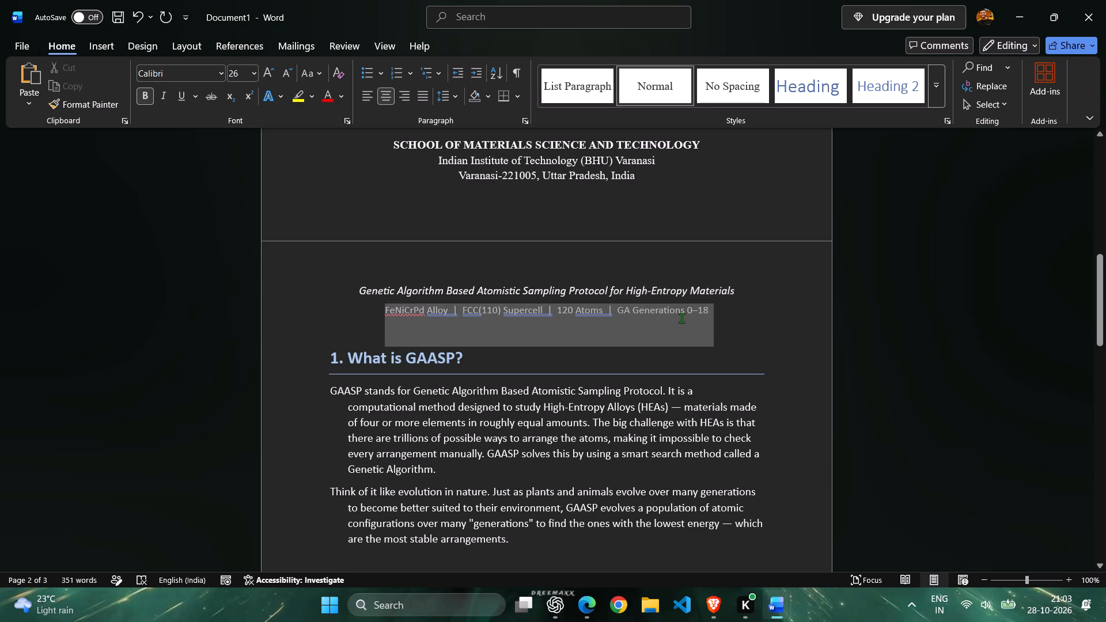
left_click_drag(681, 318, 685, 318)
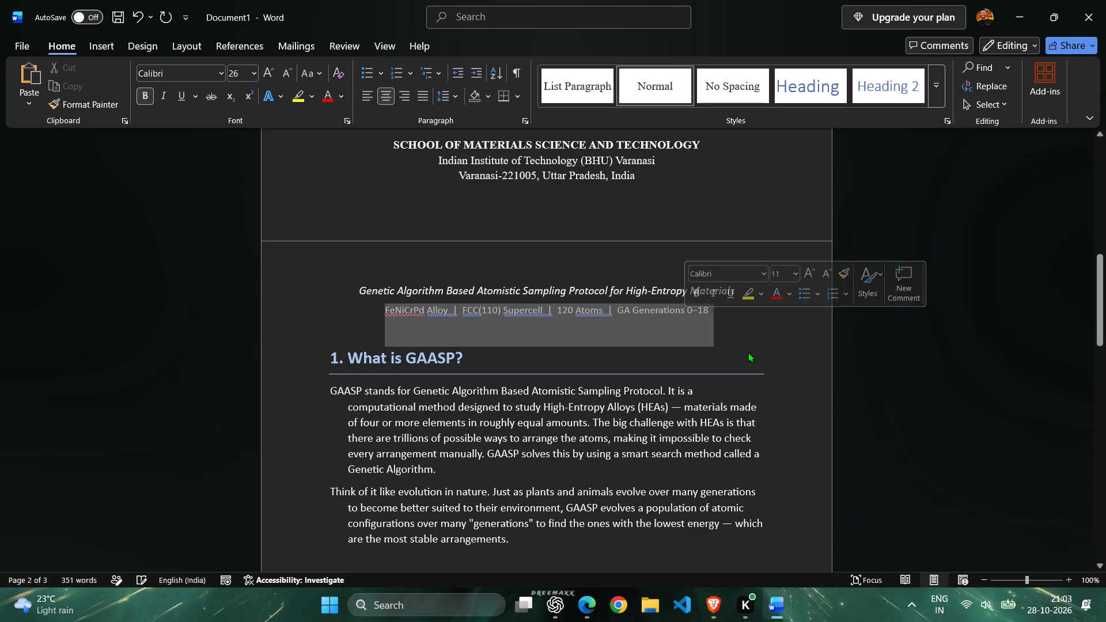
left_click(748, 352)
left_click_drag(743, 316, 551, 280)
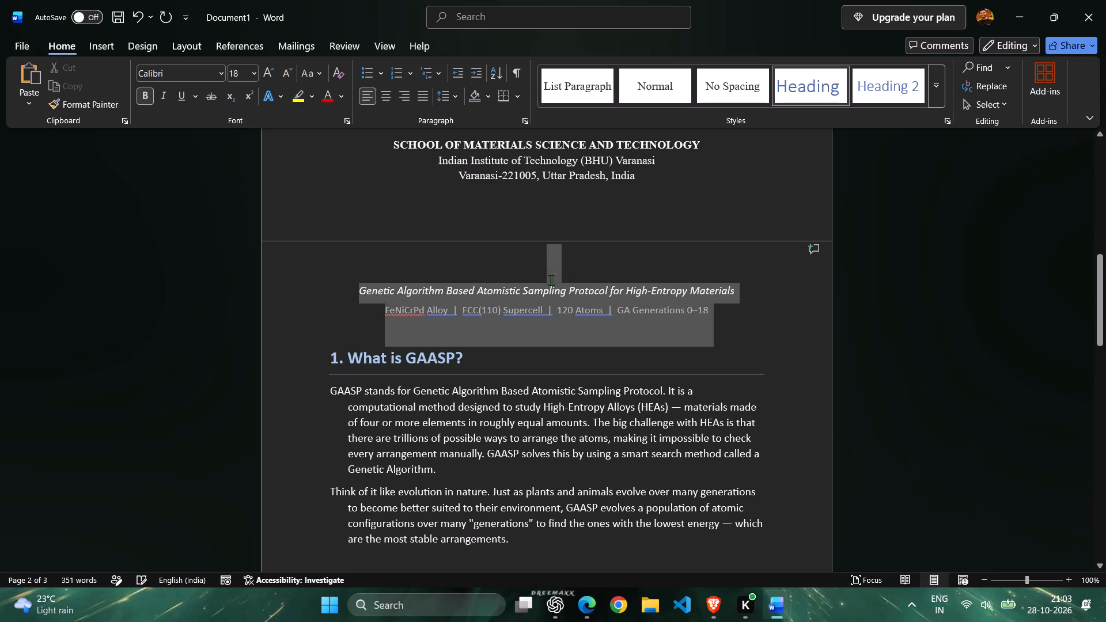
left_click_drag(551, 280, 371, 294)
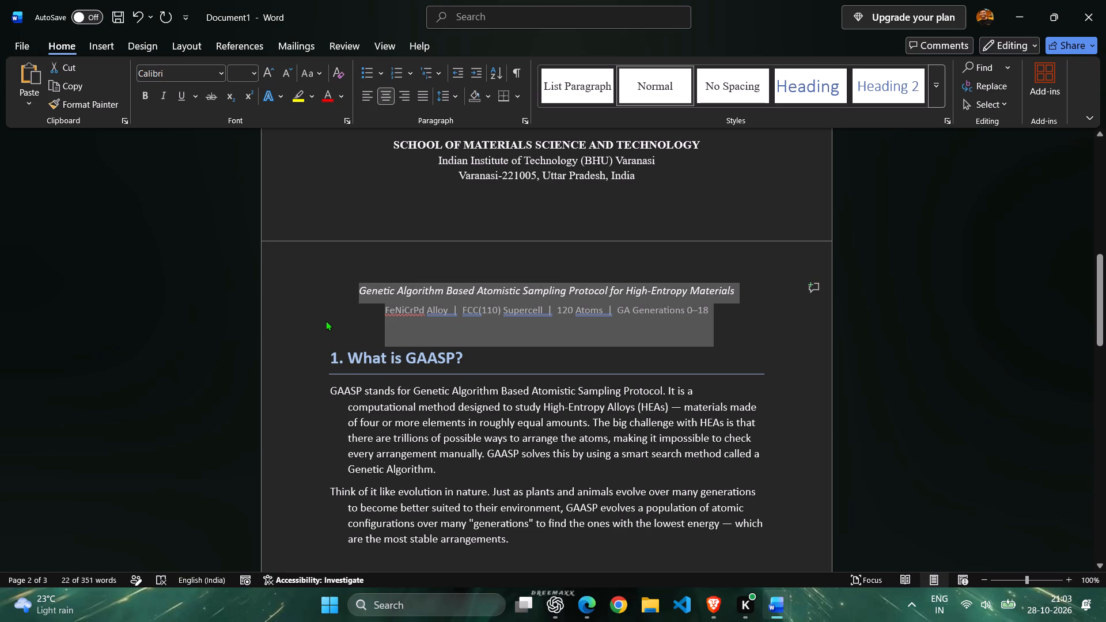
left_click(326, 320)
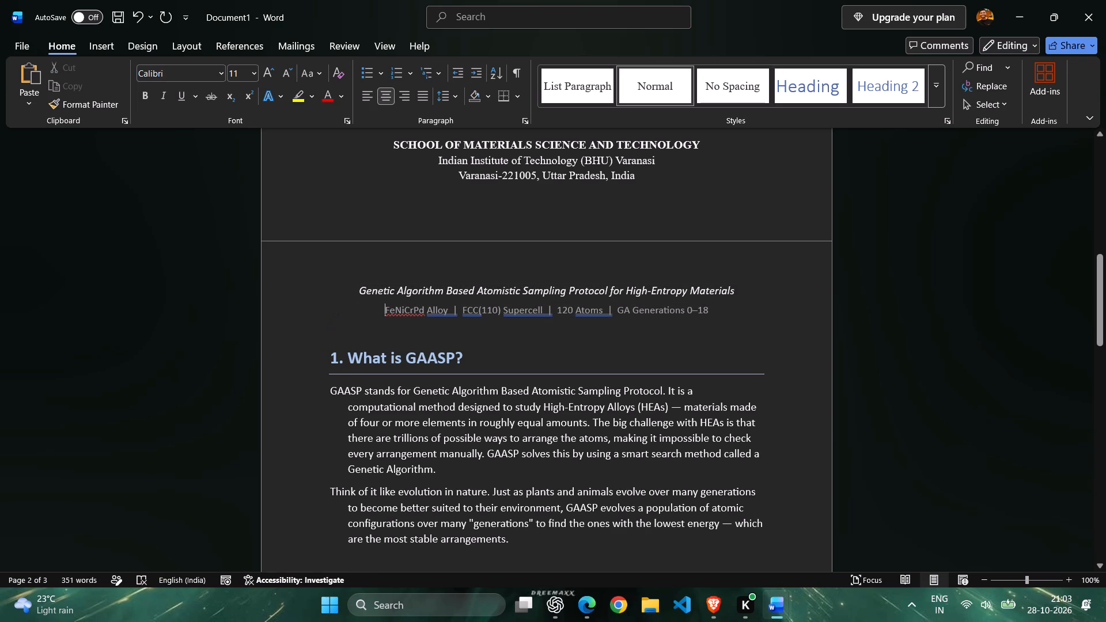
Cut the italic subtitle "Genetic Algorithm Based Atomistic Sampling Protocol for High-Entropy Materials" out of the second page, keeping it copied.
left_click_drag(348, 283, 597, 283)
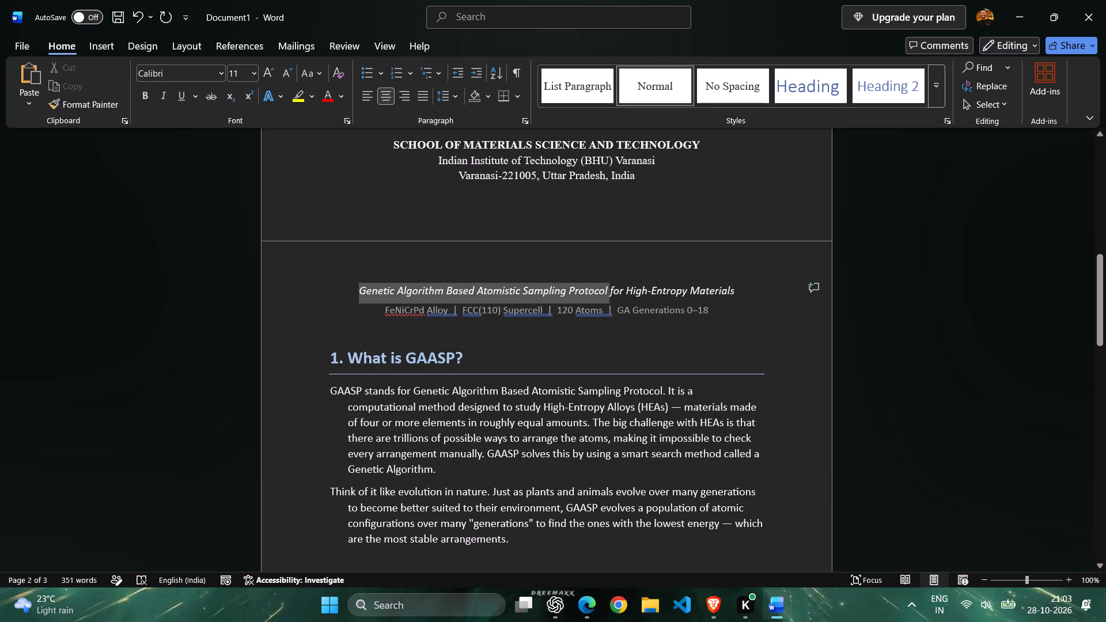
left_click_drag(597, 283, 720, 310)
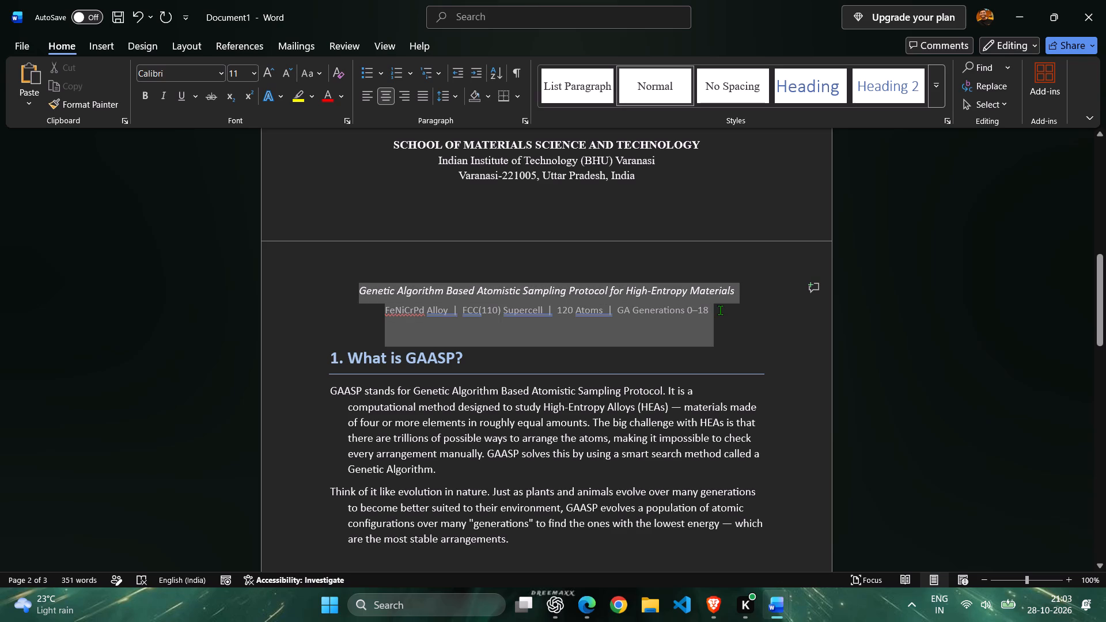
left_click_drag(720, 310, 729, 291)
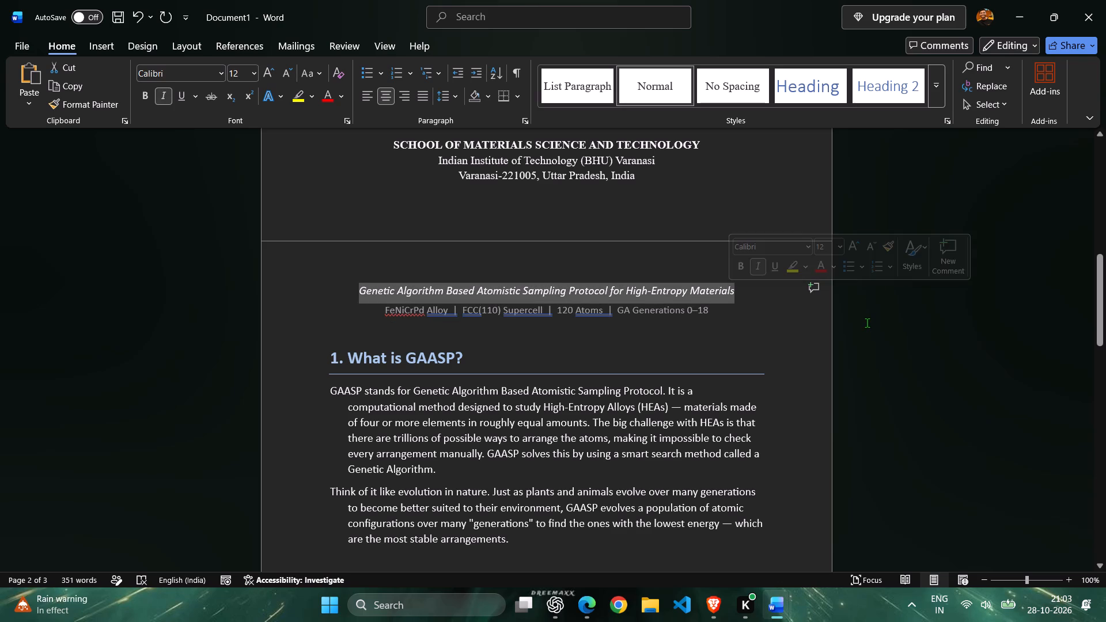
key("ctrl+c")
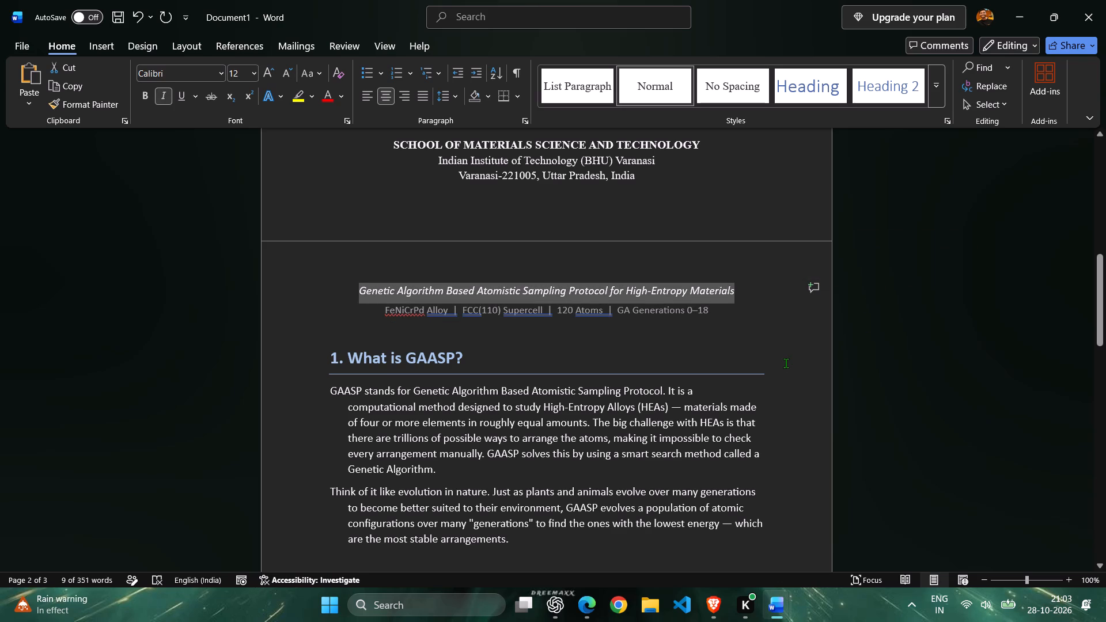
key("BackSpace")
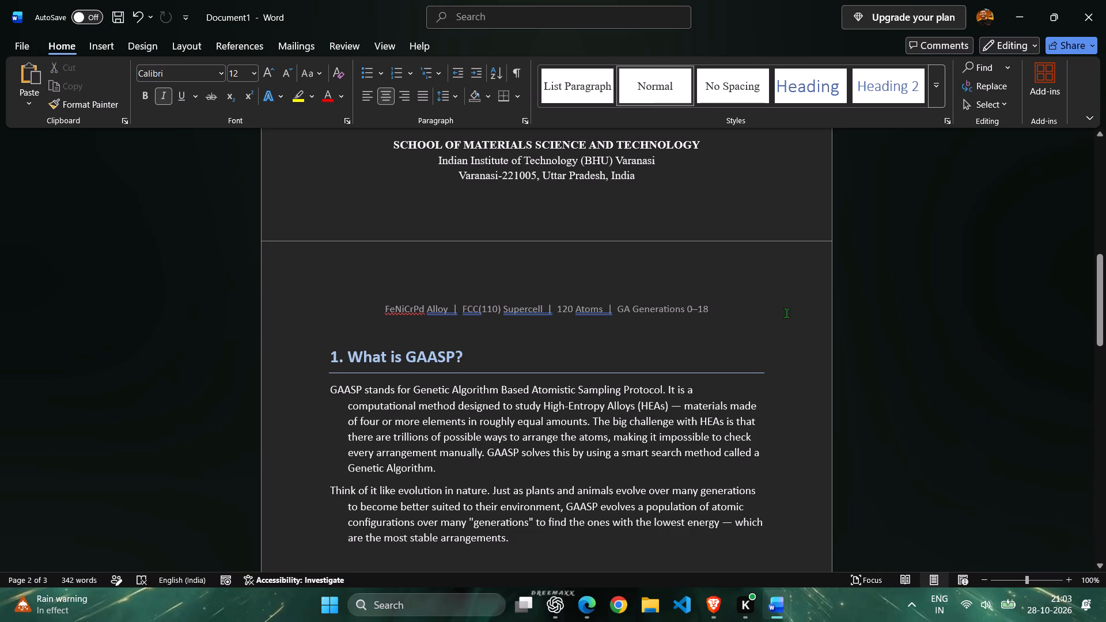
Delete the "FeNiCrPd Alloy | FCC(110) Supercell" details line above the heading "1. What is GAASP?".
left_click_drag(786, 313, 378, 298)
key("BackSpace")
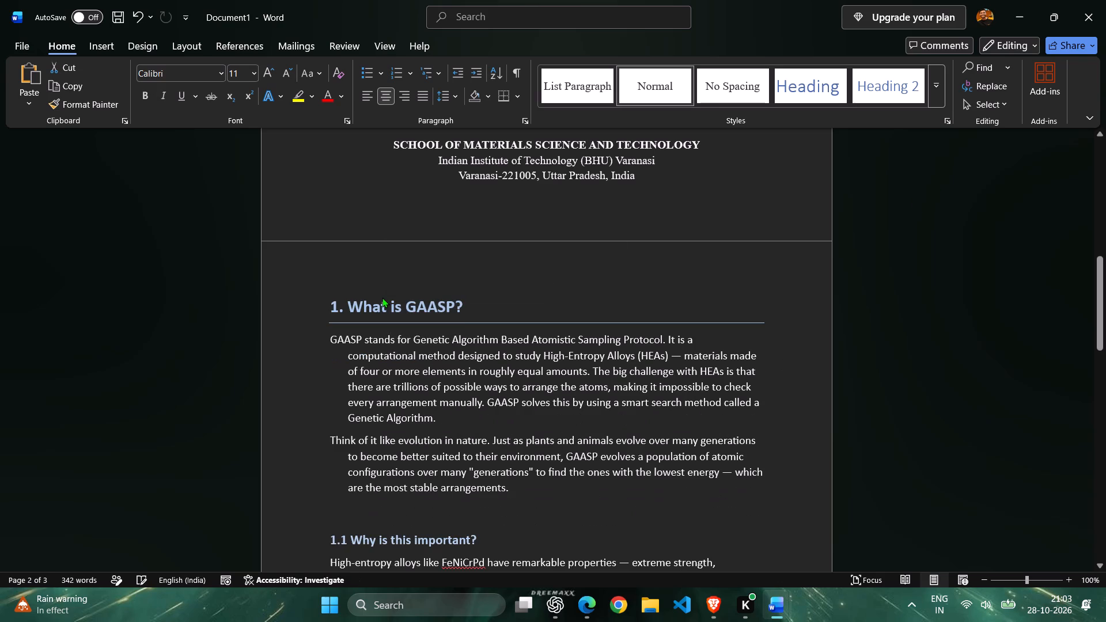
left_click(979, 302)
Paste the copied subtitle on the empty first line of the cover page, above the institute logo.
scroll(729, 276, "up", 4)
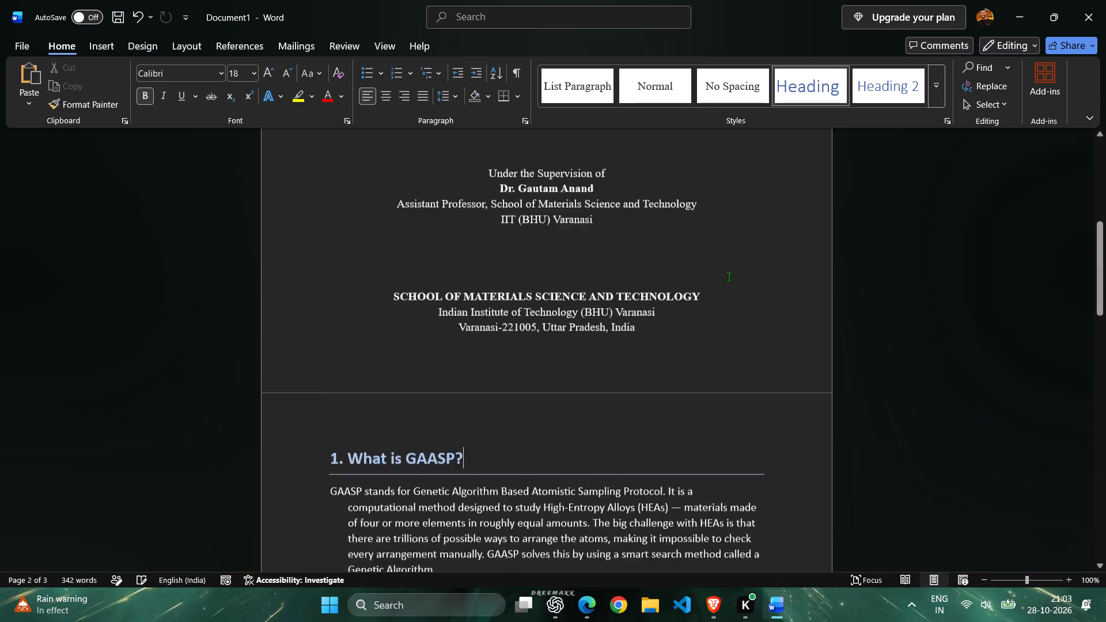
scroll(729, 276, "up", 17)
left_click(476, 138)
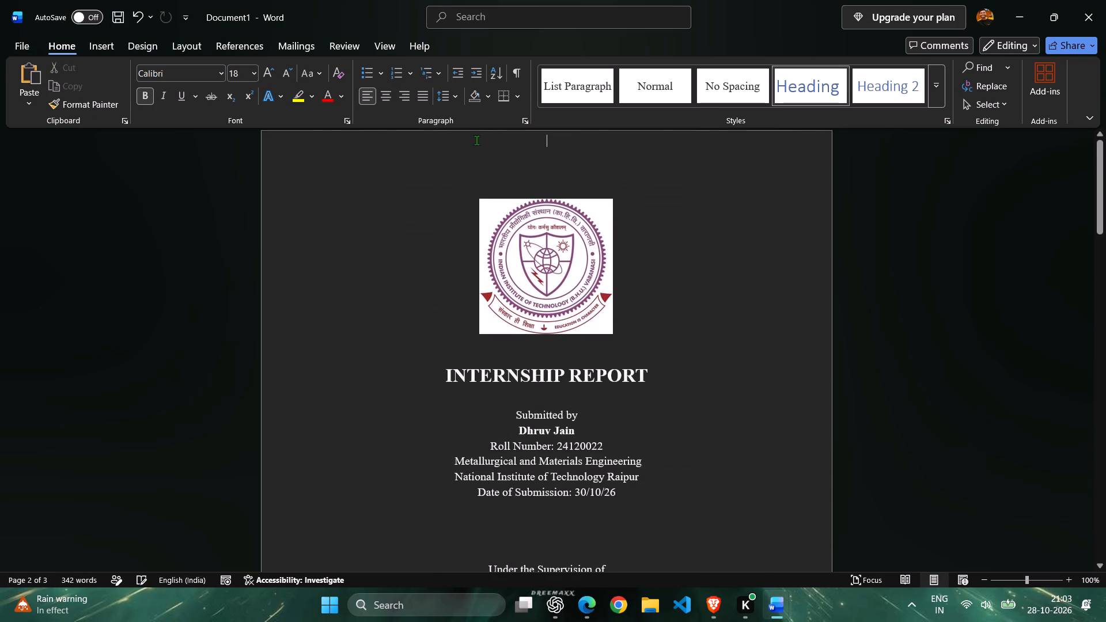
key("ctrl+v")
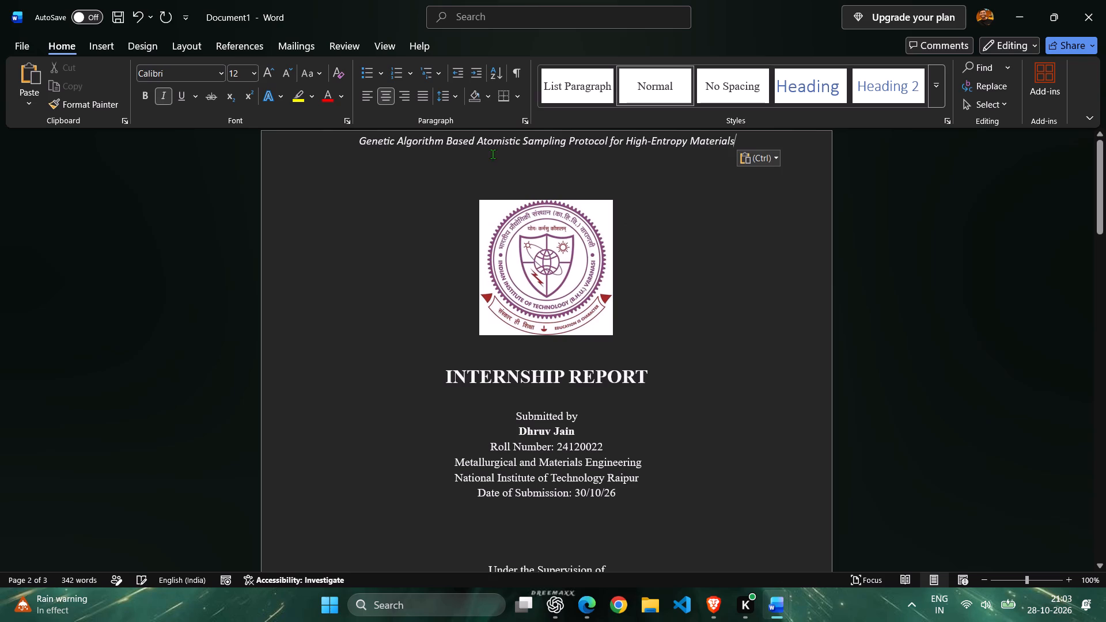
Change the font of the pasted subtitle to Times New Roman, matching the rest of the cover page.
left_click(515, 465)
left_click(448, 142)
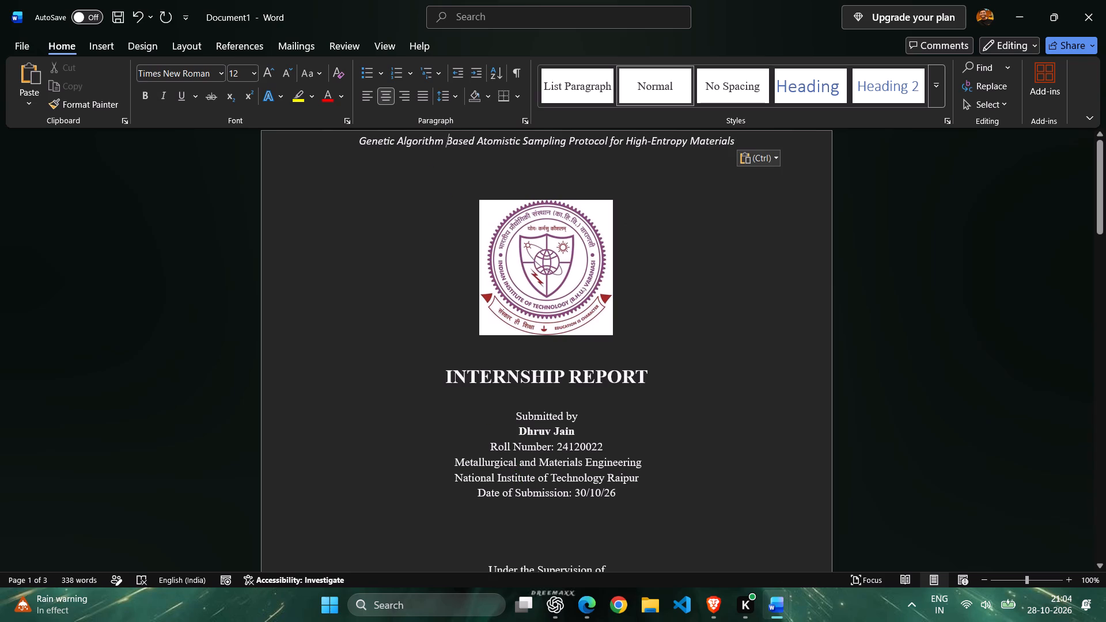
left_click_drag(343, 148, 806, 143)
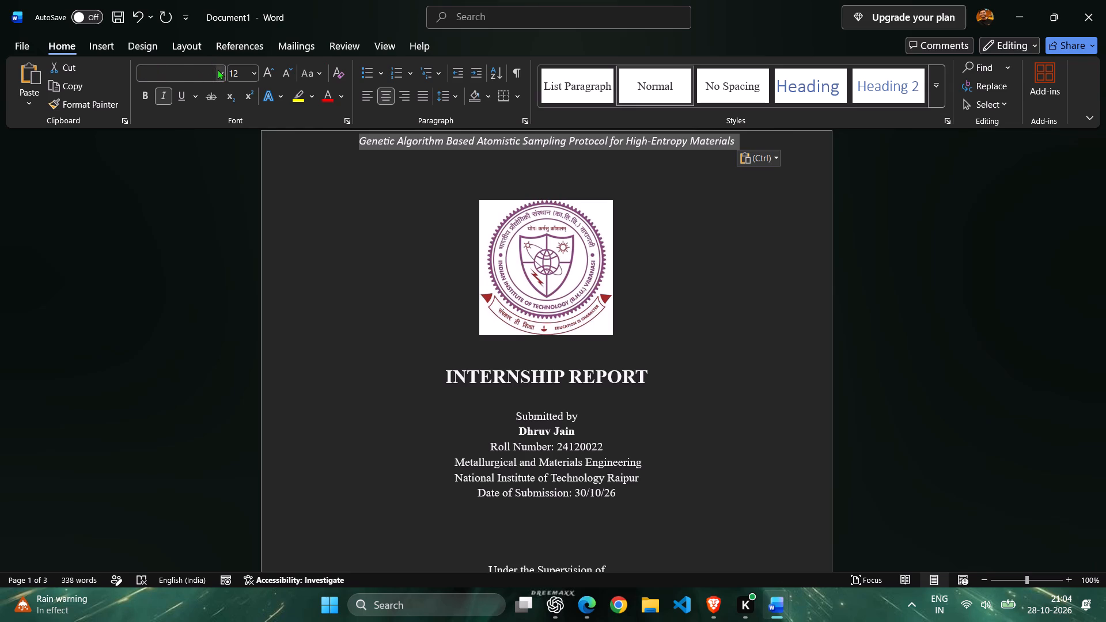
left_click(218, 69)
scroll(240, 188, "up", 3)
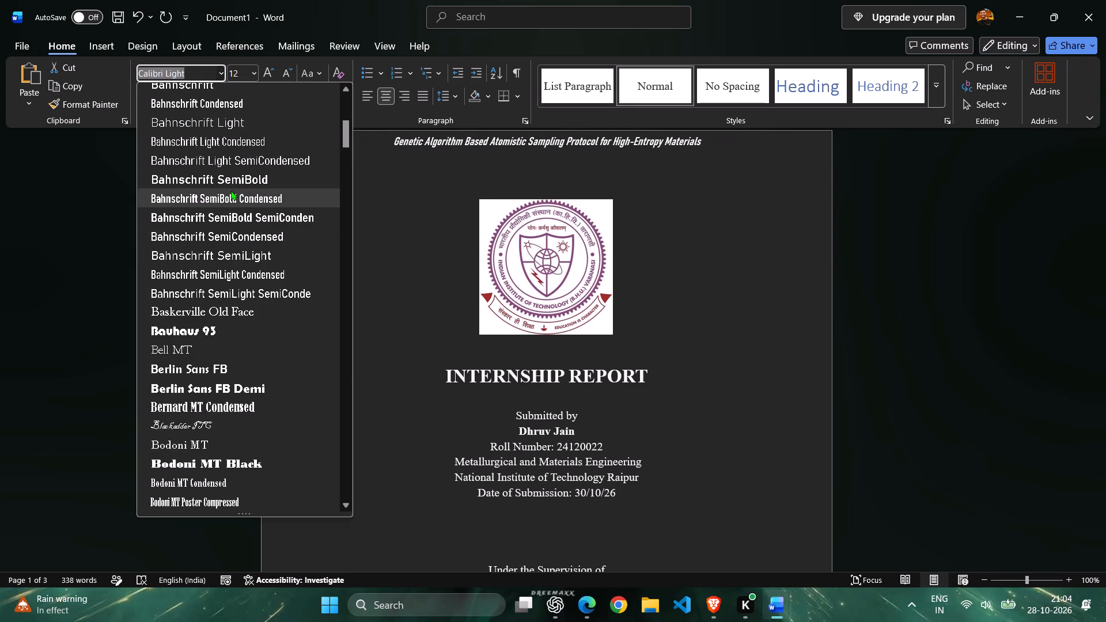
scroll(211, 243, "down", 6)
scroll(211, 249, "up", 17)
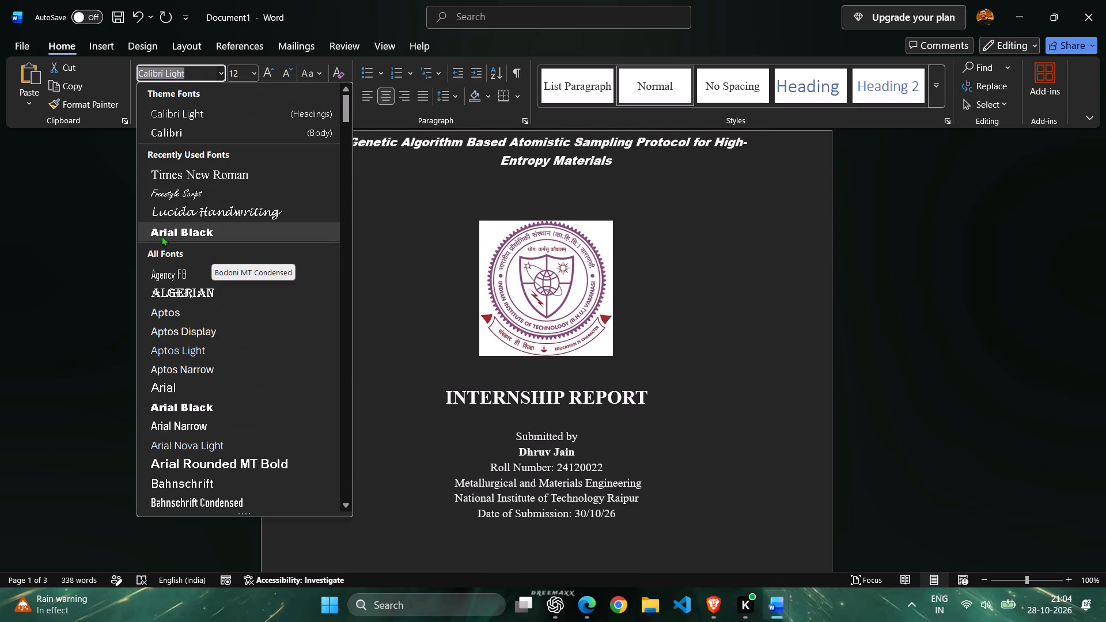
left_click(207, 176)
left_click(336, 151)
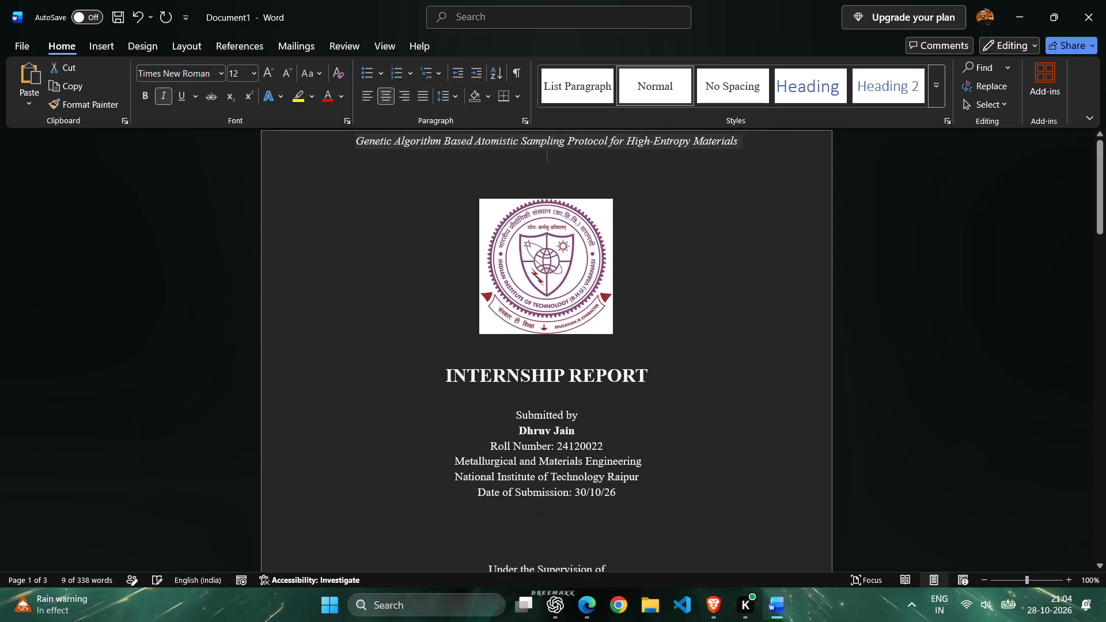
Move the cover page subtitle down one line by adding an empty line above it and removing one below it.
left_click(339, 145)
key("Return")
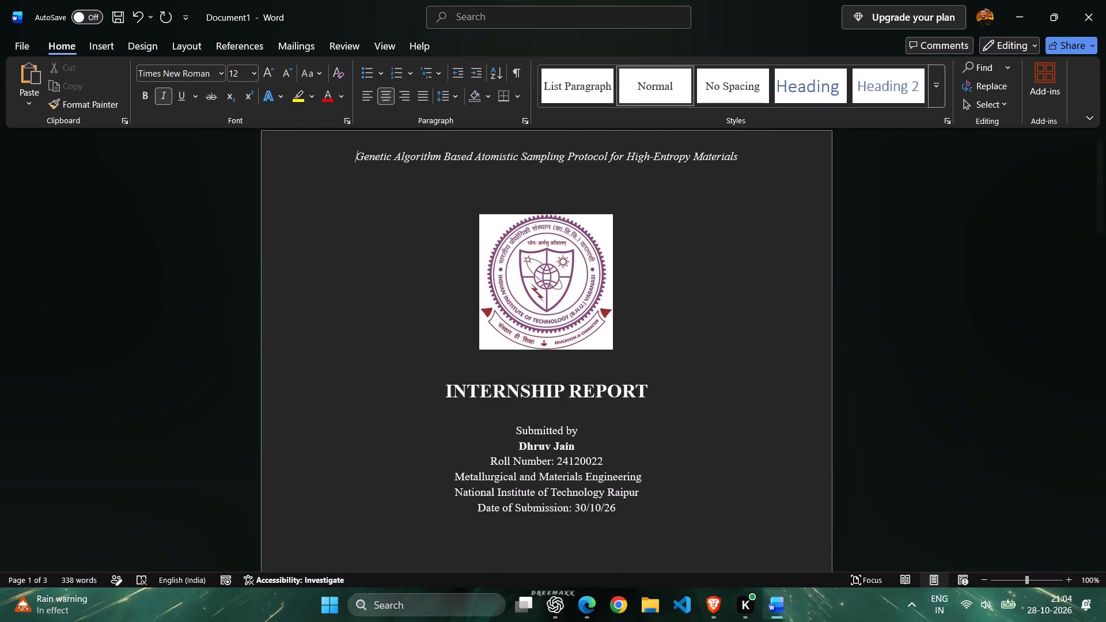
left_click(509, 190)
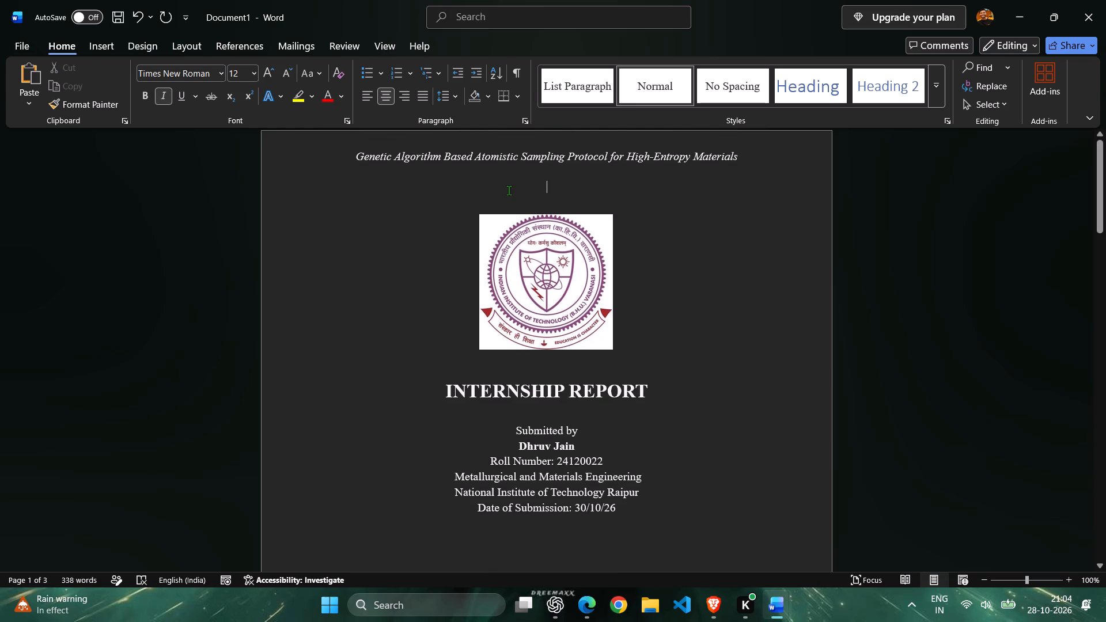
key("BackSpace")
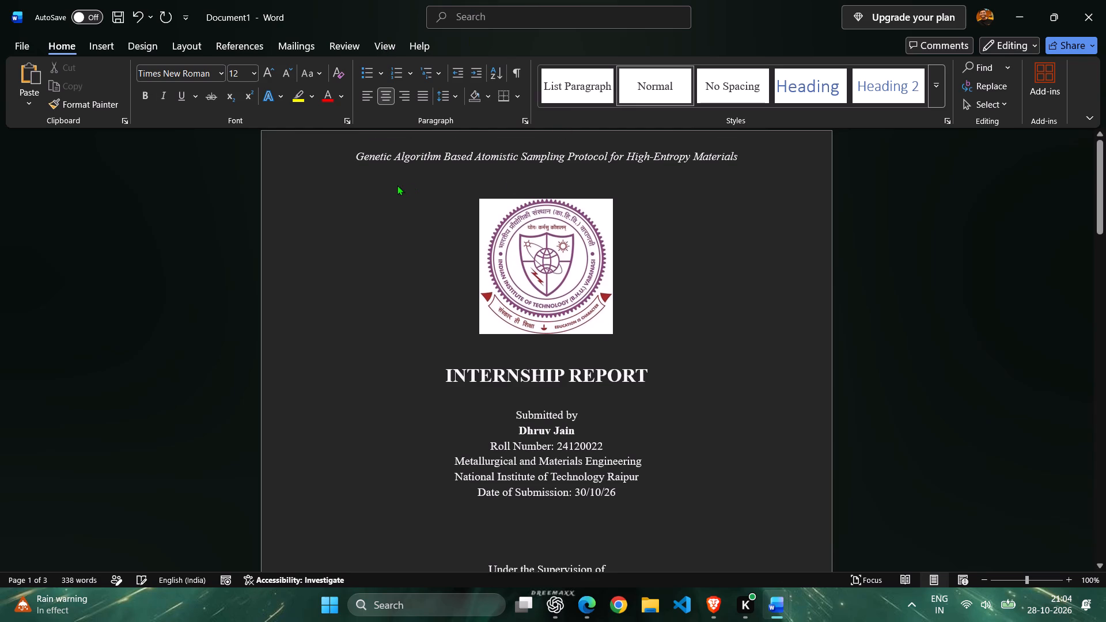
Remove the italic formatting from the cover page subtitle.
left_click_drag(351, 161, 777, 179)
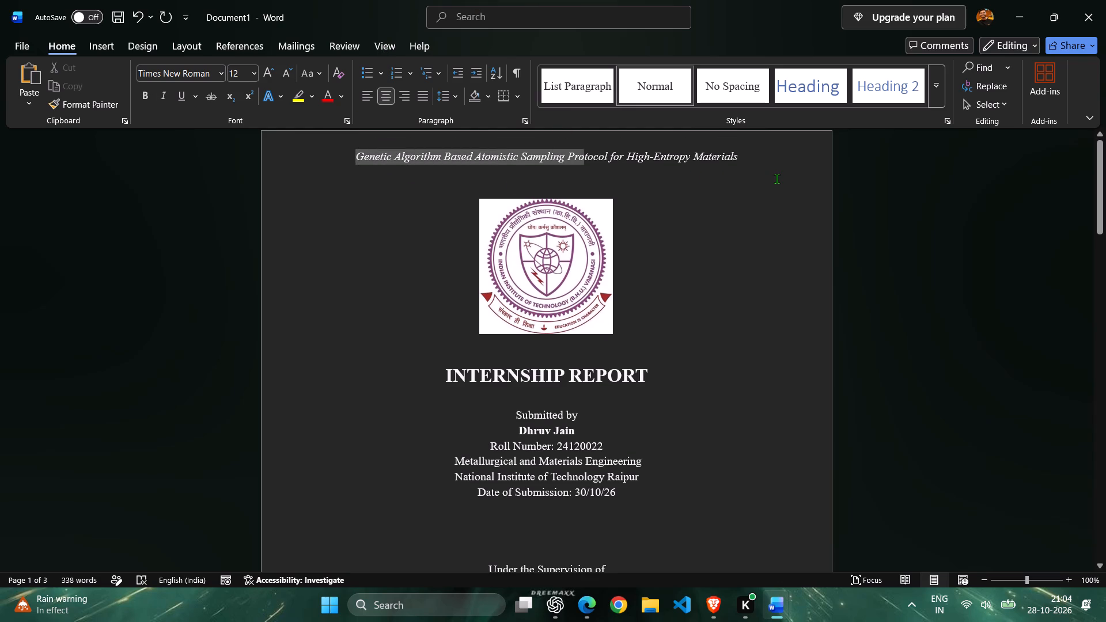
left_click_drag(777, 179, 774, 164)
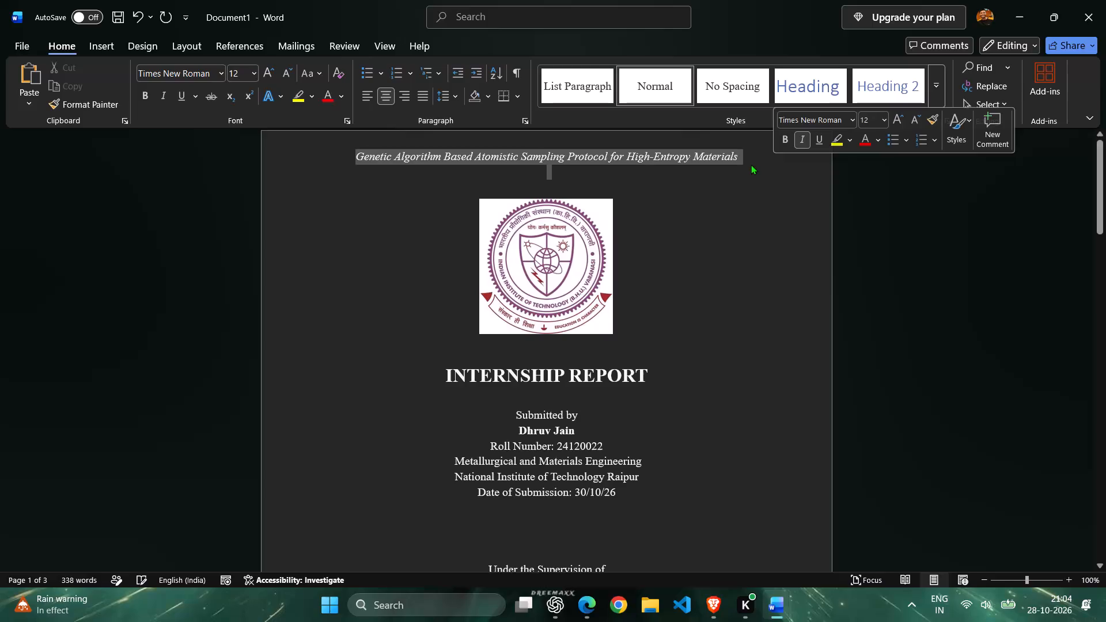
left_click(160, 100)
left_click(288, 234)
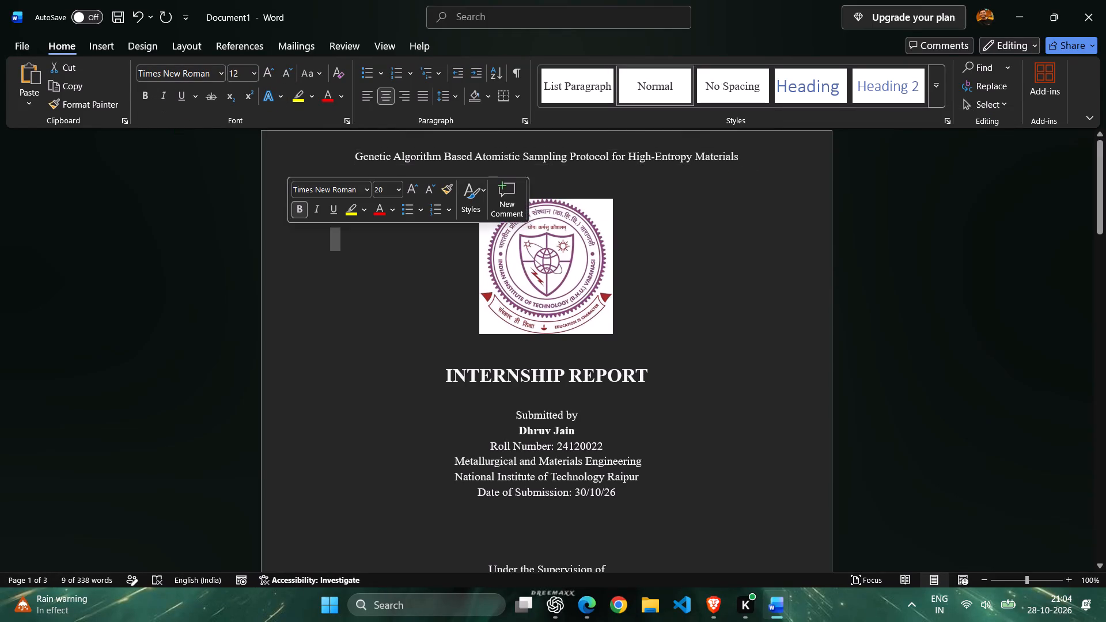
left_click(225, 358)
left_click(112, 329)
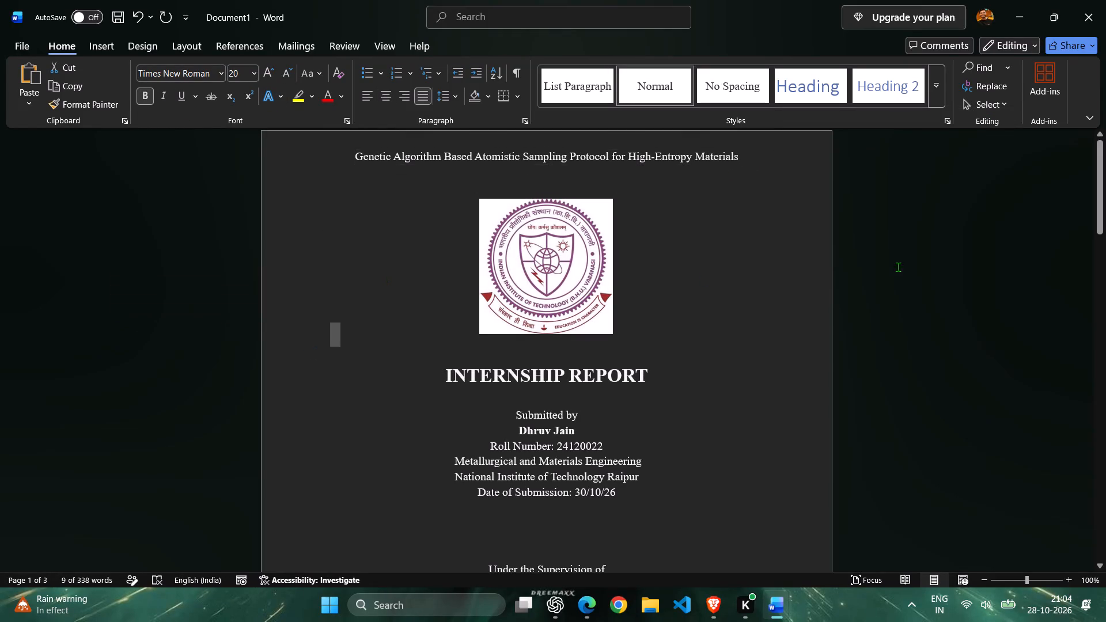
left_click(925, 255)
Set the text from the heading "1. What is GAASP?" through the section 2.1 paragraph above the element table to Times New Roman.
scroll(925, 255, "down", 16)
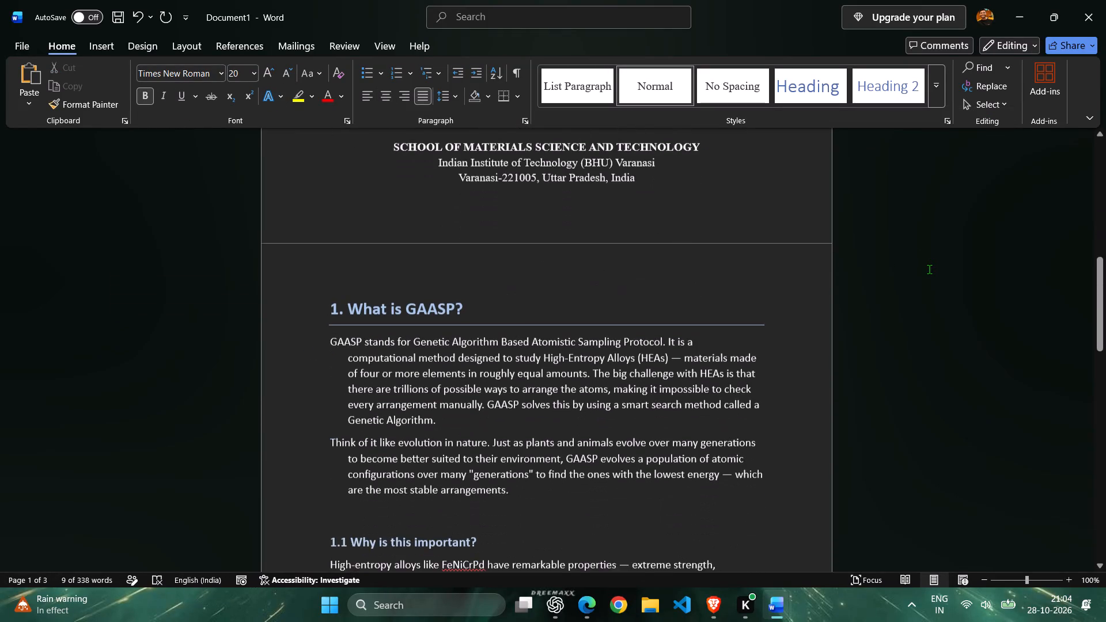
left_click(316, 293)
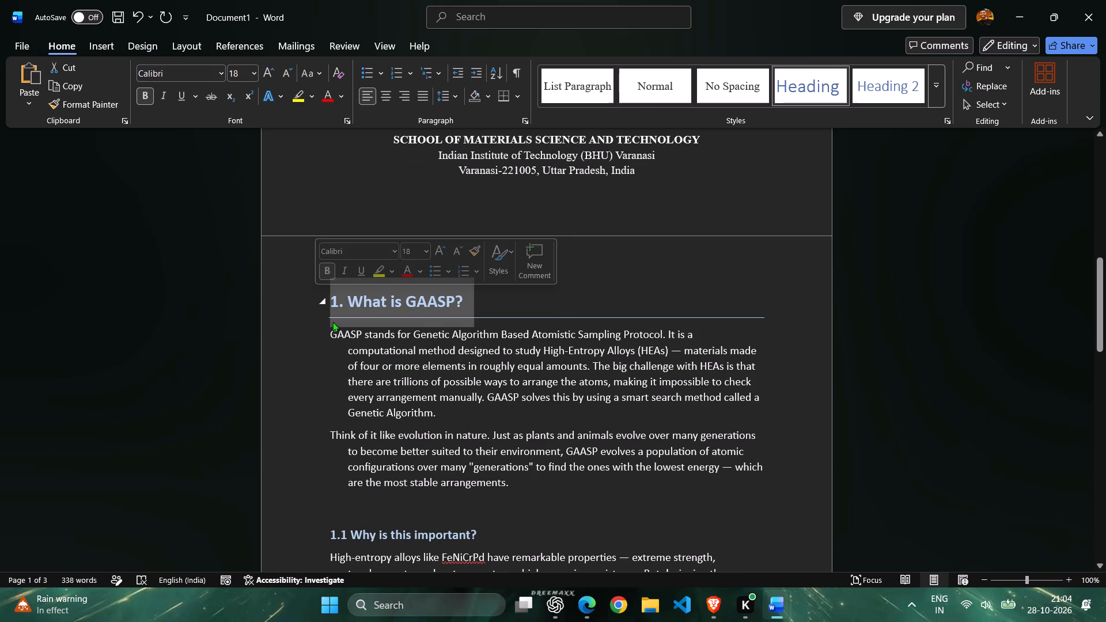
left_click(290, 326)
left_click_drag(302, 279, 507, 472)
scroll(482, 445, "down", 12)
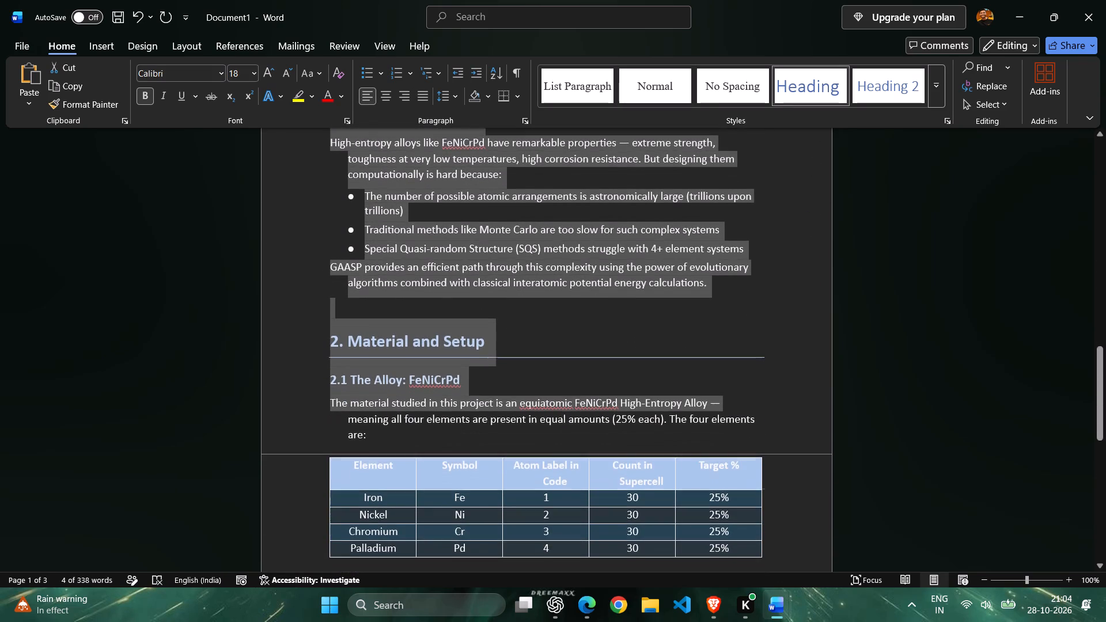
left_click_drag(507, 472, 370, 397)
scroll(507, 472, "down", 1)
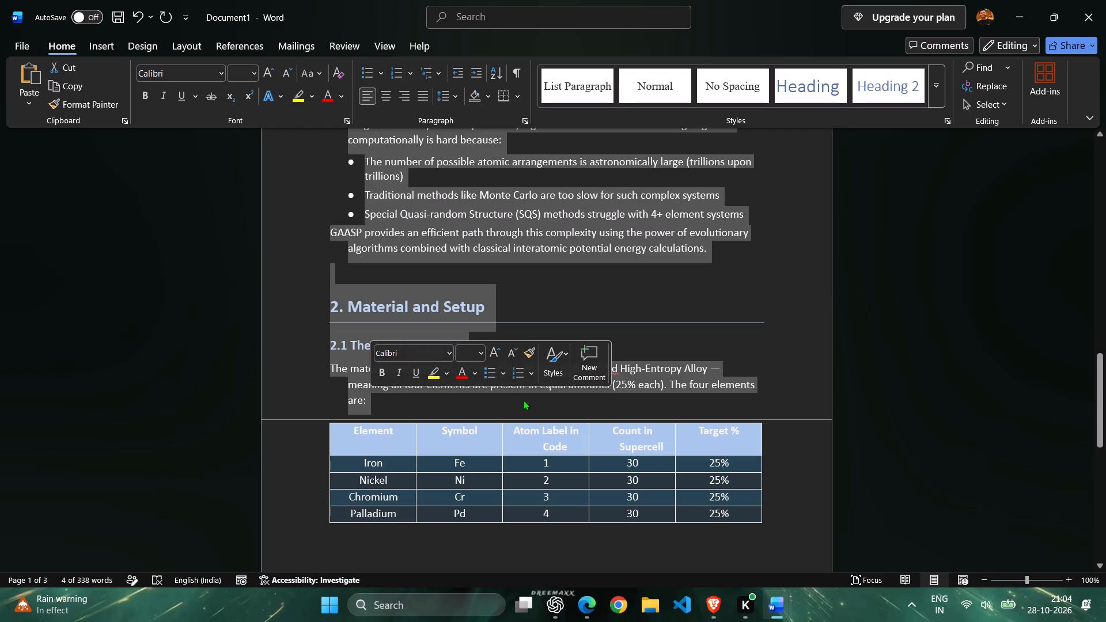
left_click(220, 70)
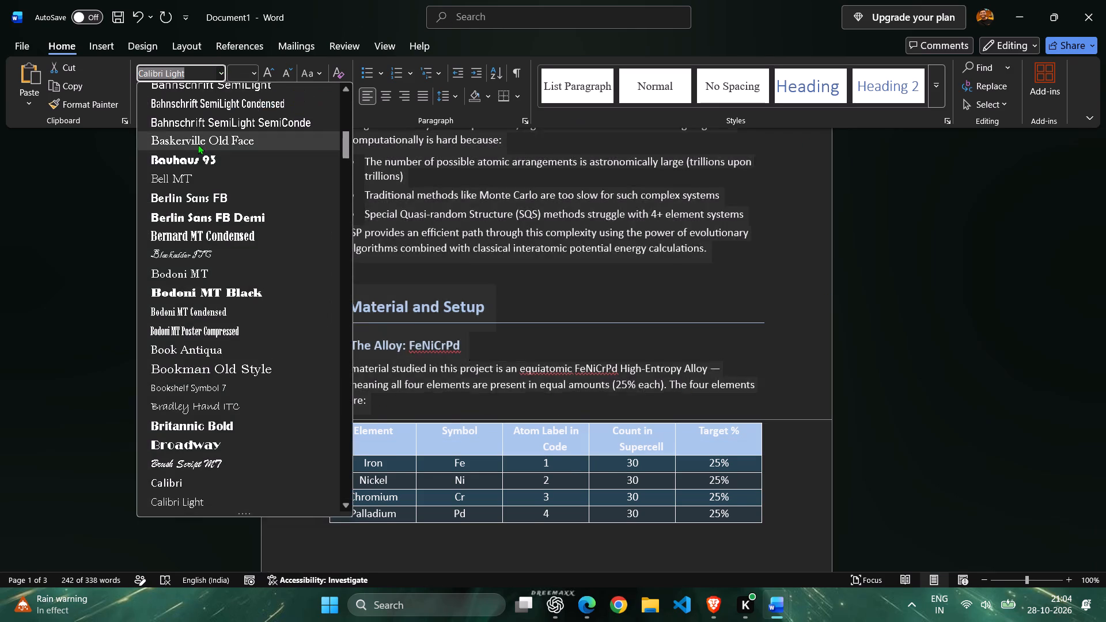
scroll(206, 161, "up", 14)
left_click(190, 170)
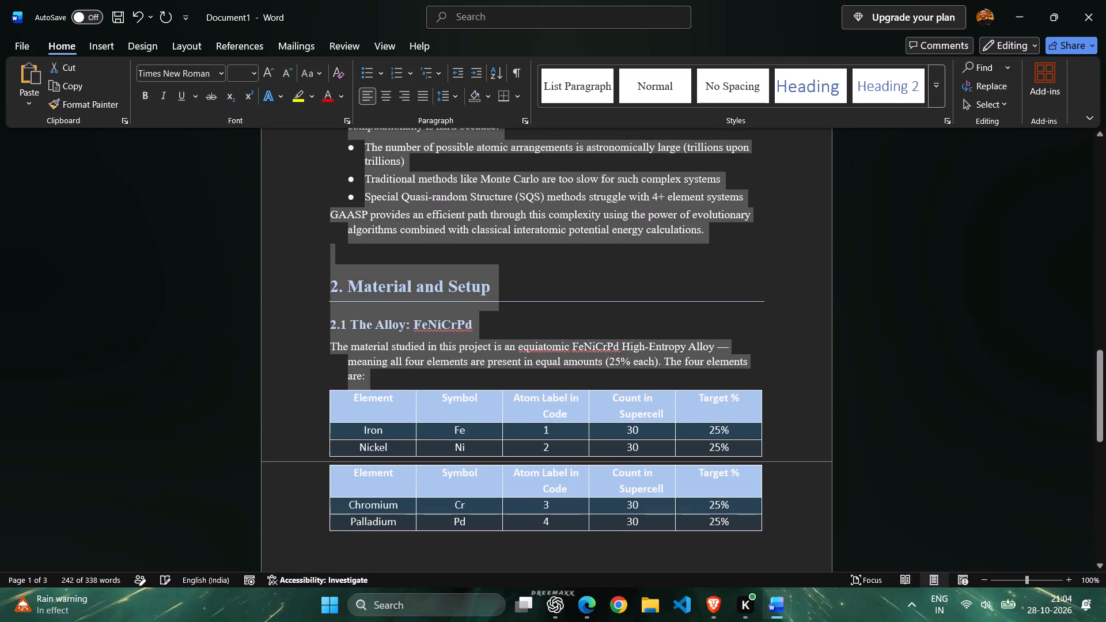
left_click(224, 299)
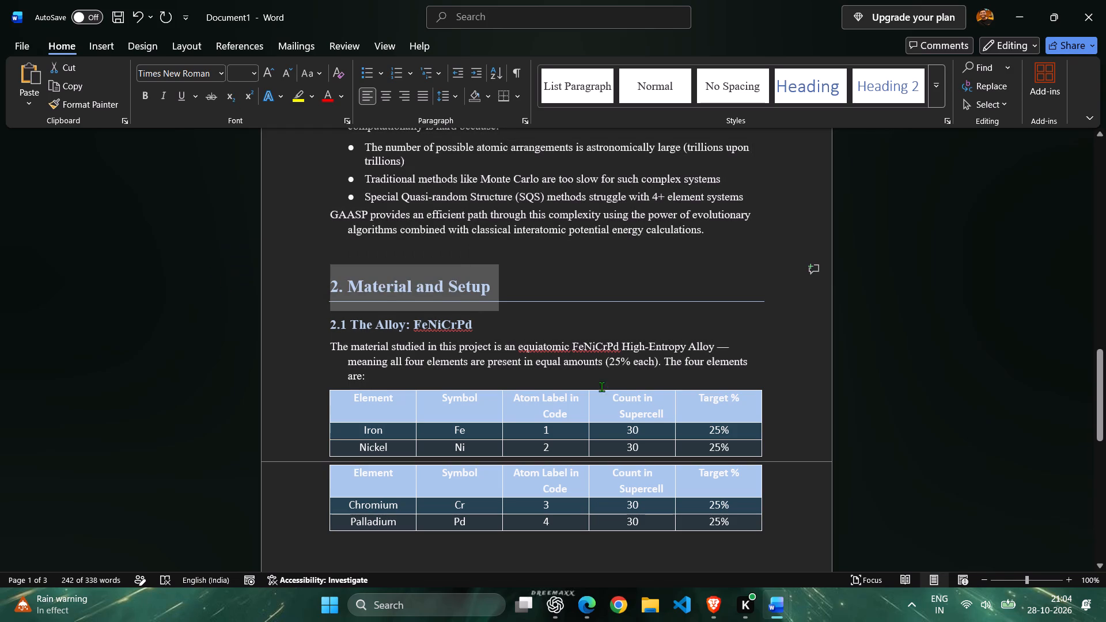
left_click(1068, 321)
Add one empty line below the section 2.1 paragraph so the whole element table starts on the next page.
left_click(385, 373)
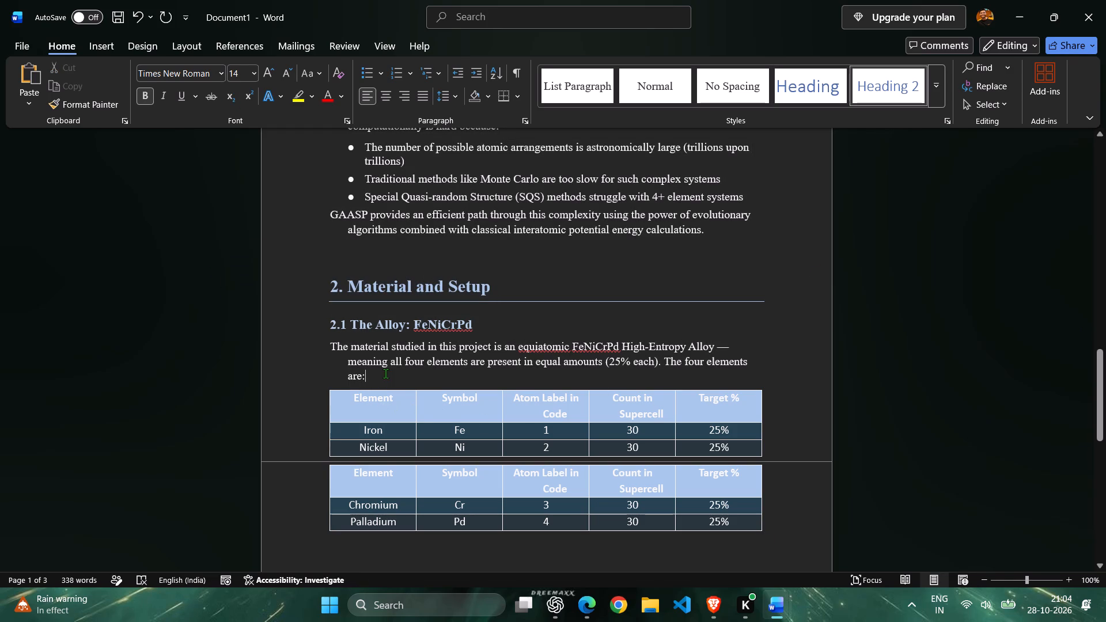
key("Return")
key("Return")
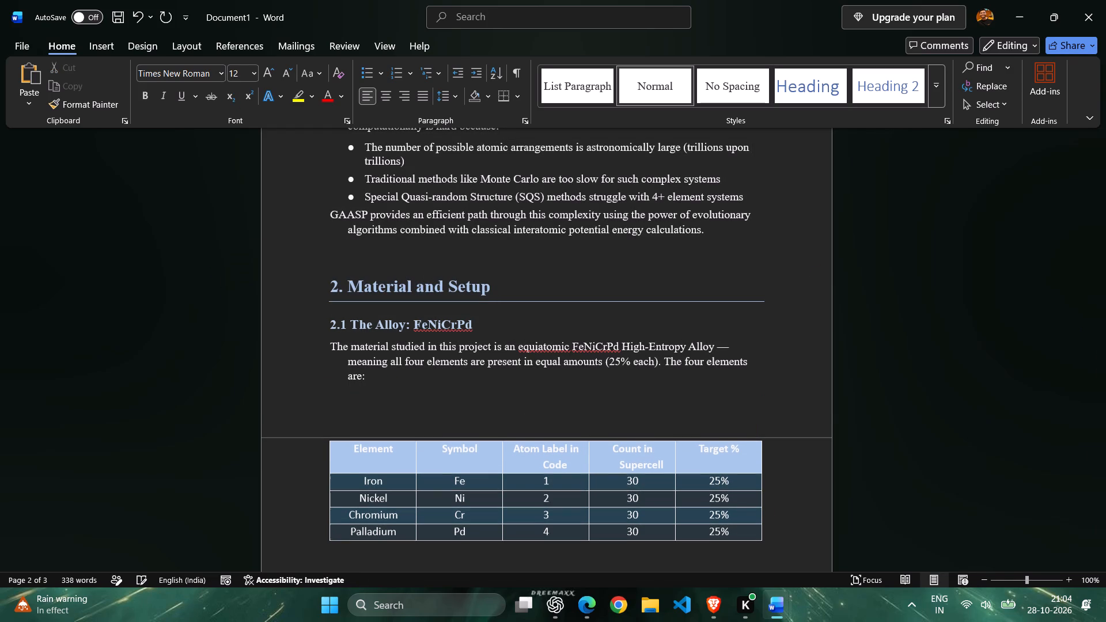
key("BackSpace")
key("BackSpace")
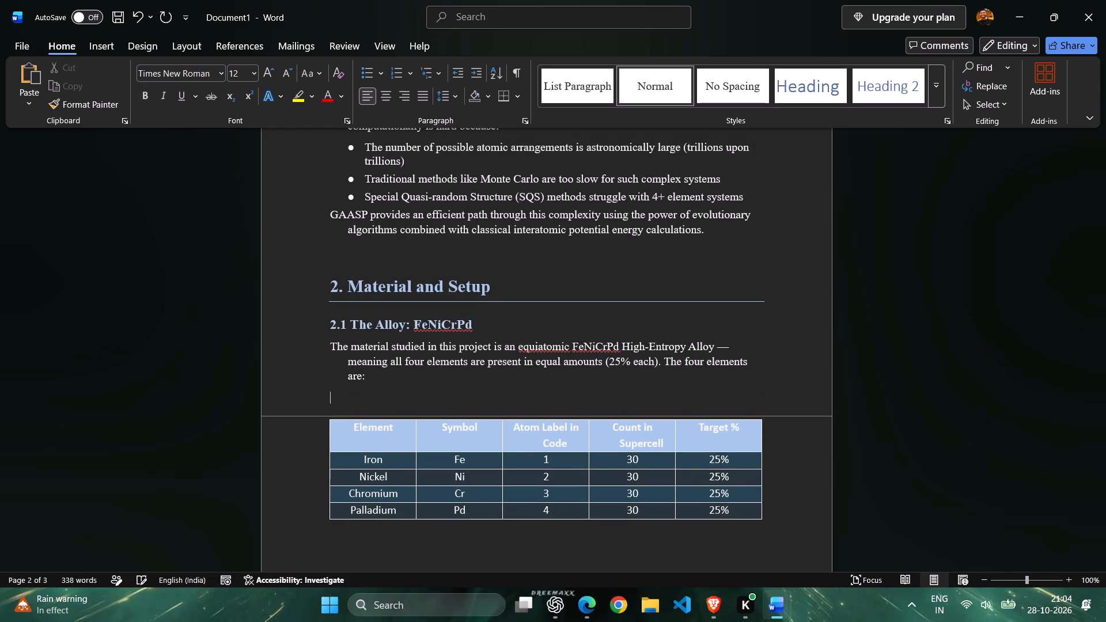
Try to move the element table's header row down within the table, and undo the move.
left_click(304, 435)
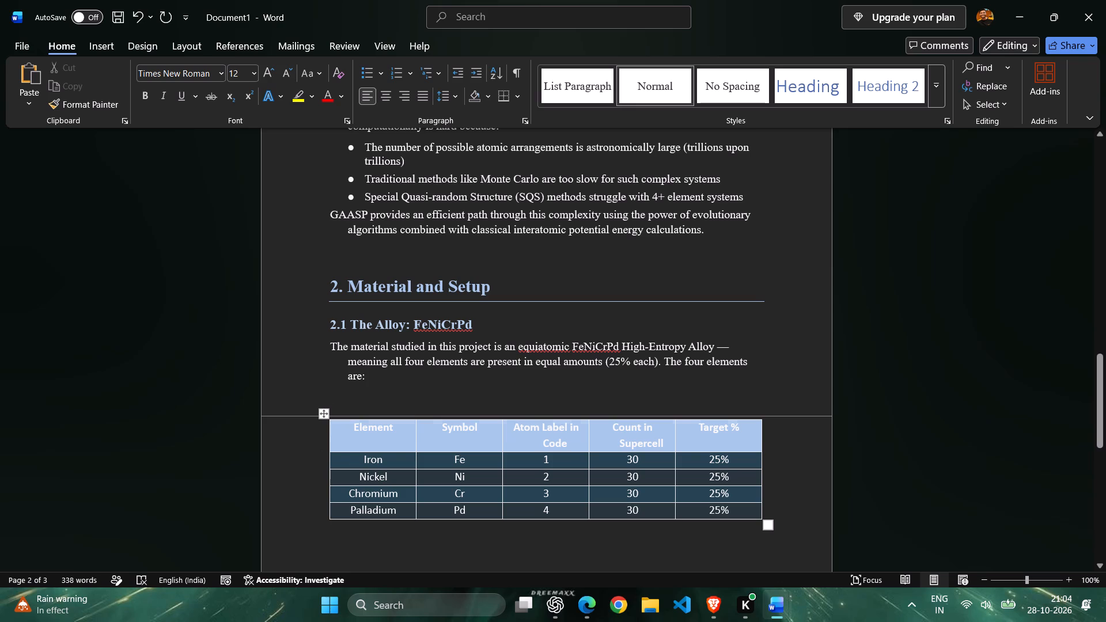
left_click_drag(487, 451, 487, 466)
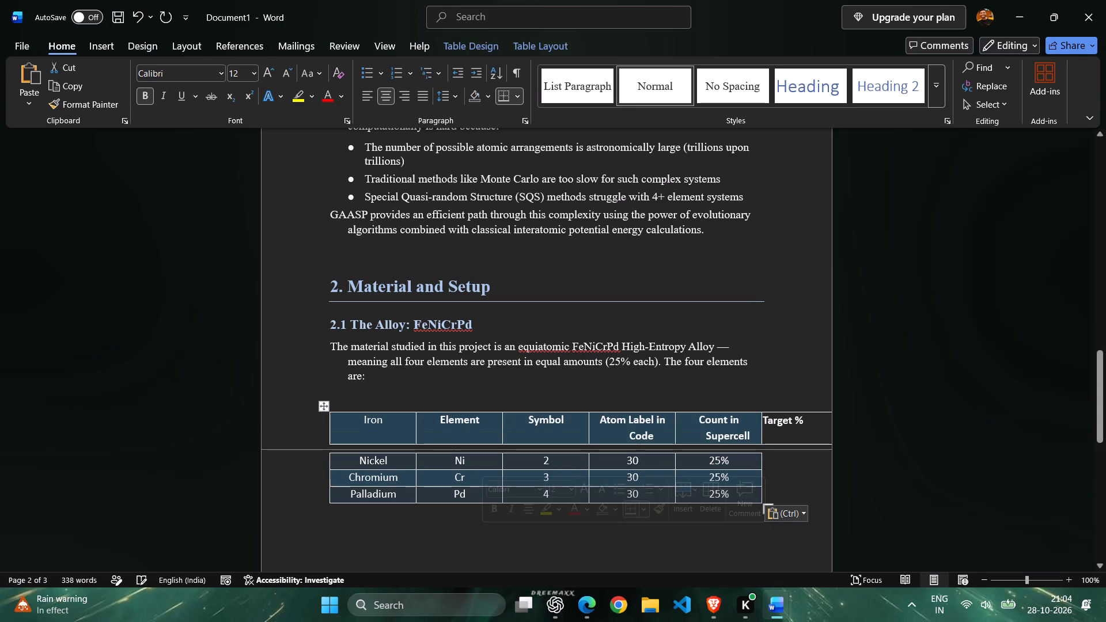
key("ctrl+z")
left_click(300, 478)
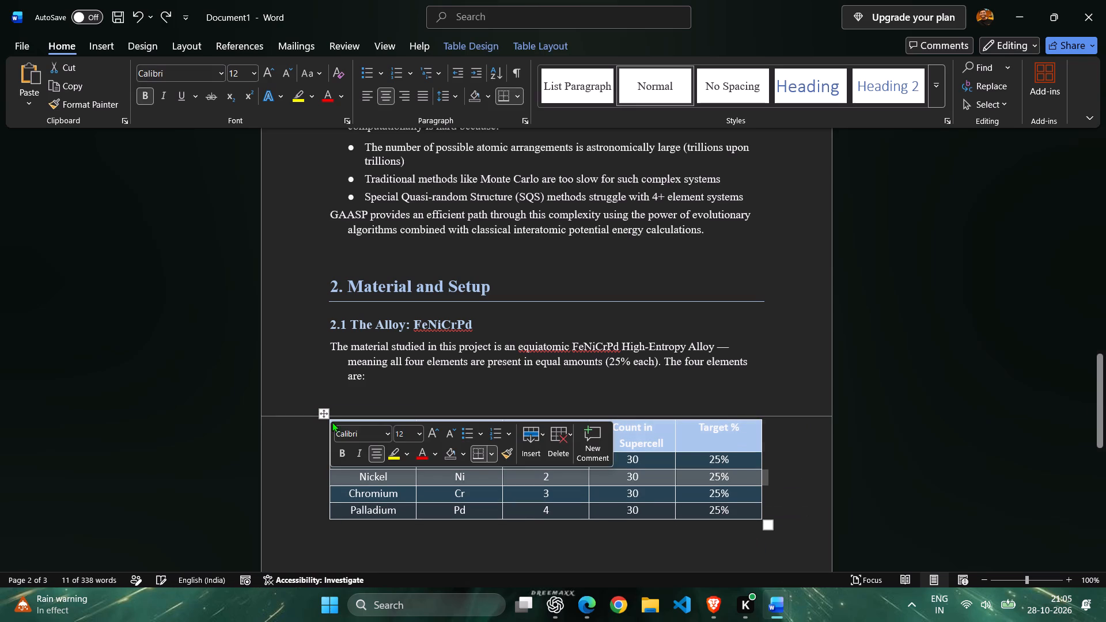
Move the whole element table slightly down from the top edge of its page.
left_click_drag(320, 416, 306, 442)
left_click(1052, 388)
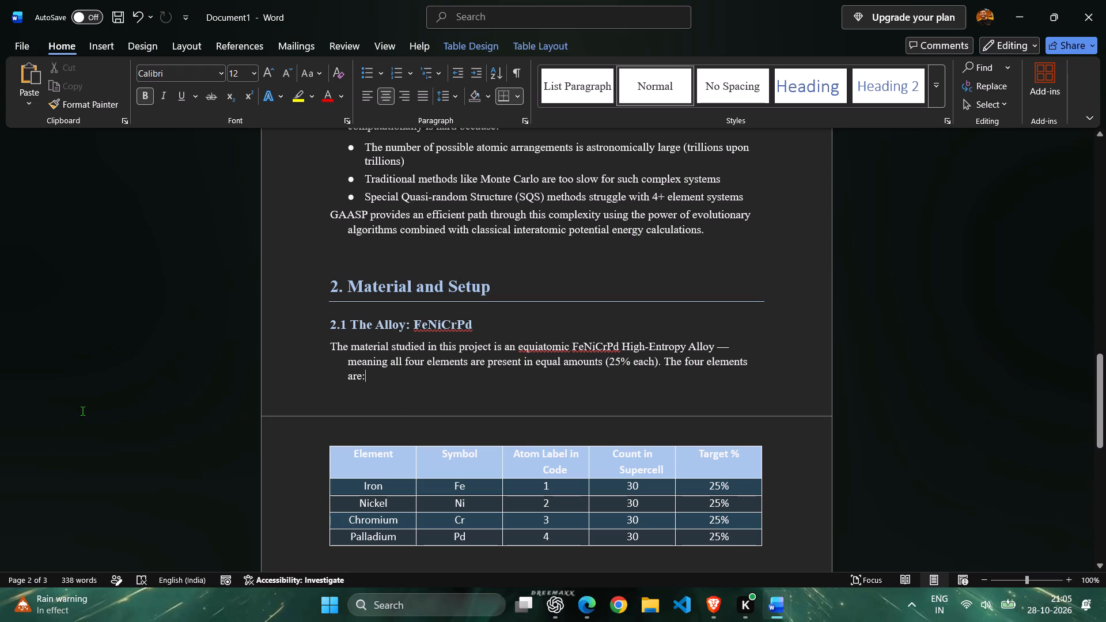
Review the layout and formatting of sections 1 and 2 and the cover page.
left_click(308, 282)
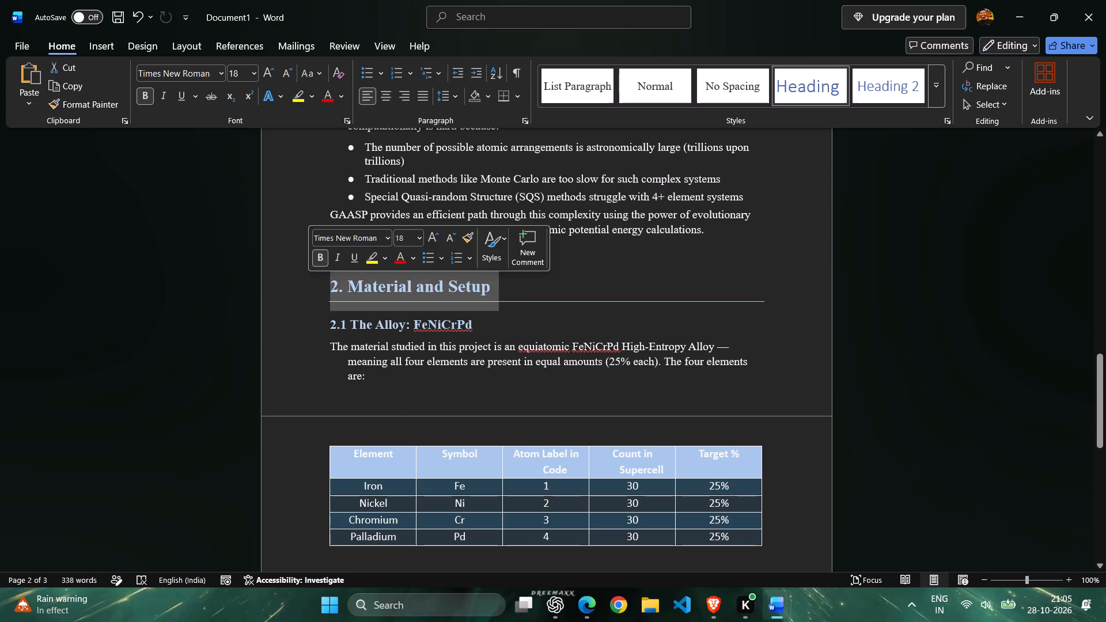
left_click(271, 354)
scroll(267, 355, "up", 4)
scroll(326, 293, "up", 9)
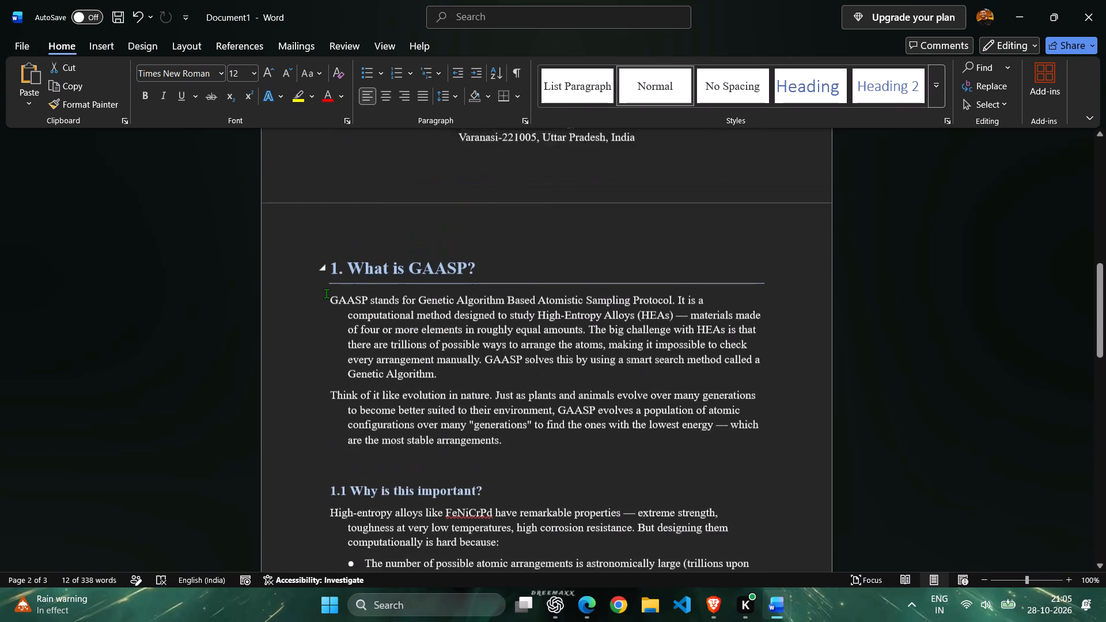
scroll(326, 295, "down", 7)
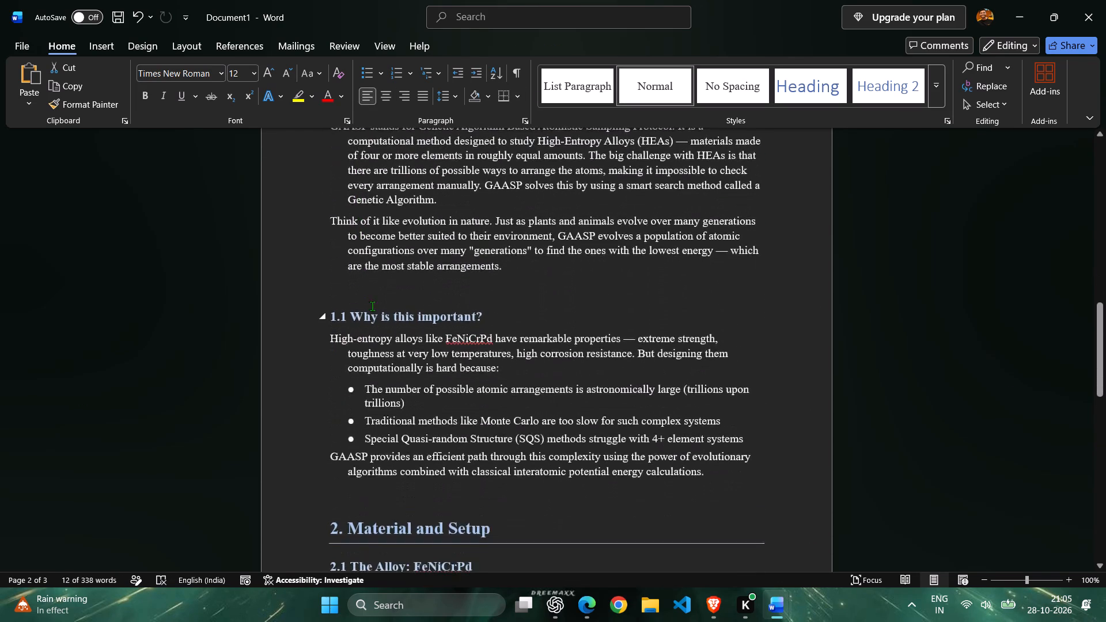
scroll(372, 306, "down", 1)
scroll(376, 307, "up", 4)
scroll(377, 307, "down", 5)
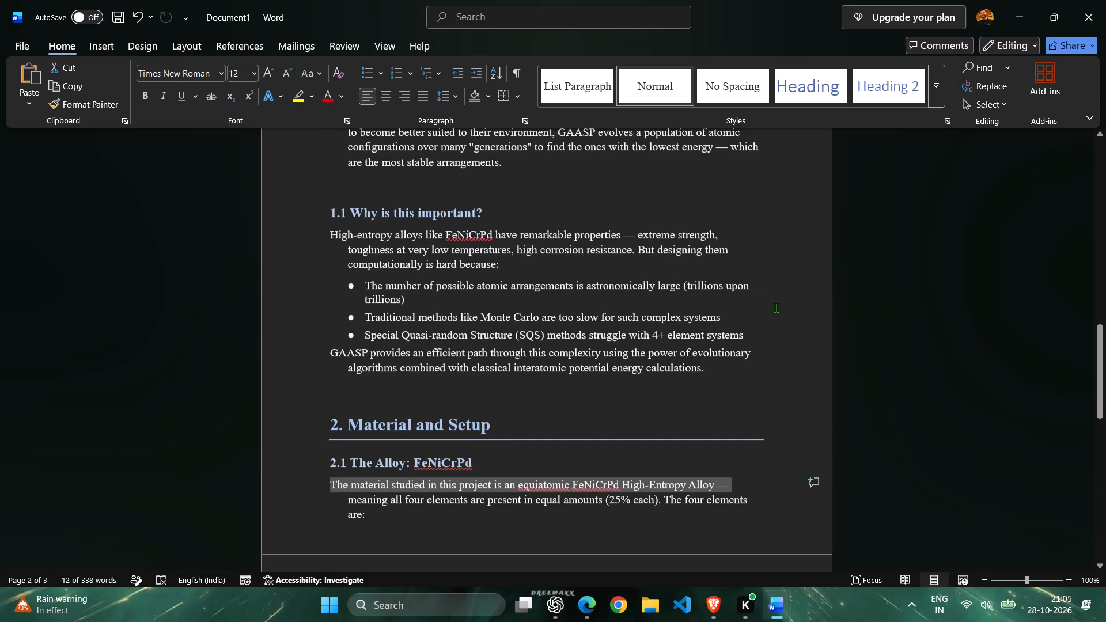
scroll(877, 423, "up", 6)
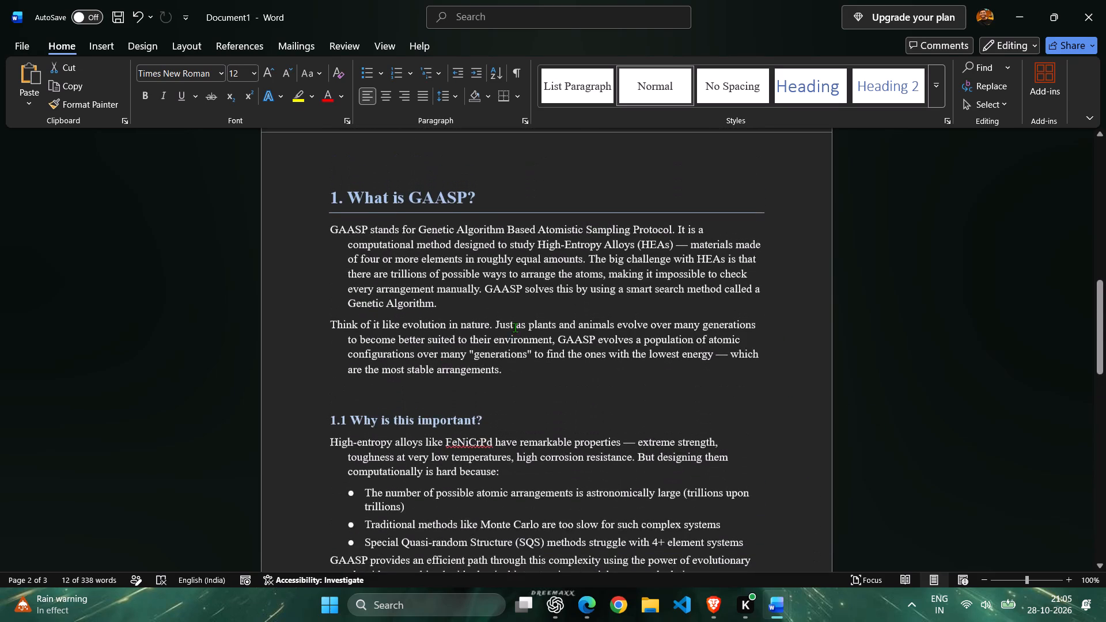
scroll(514, 308, "up", 2)
scroll(560, 236, "up", 4)
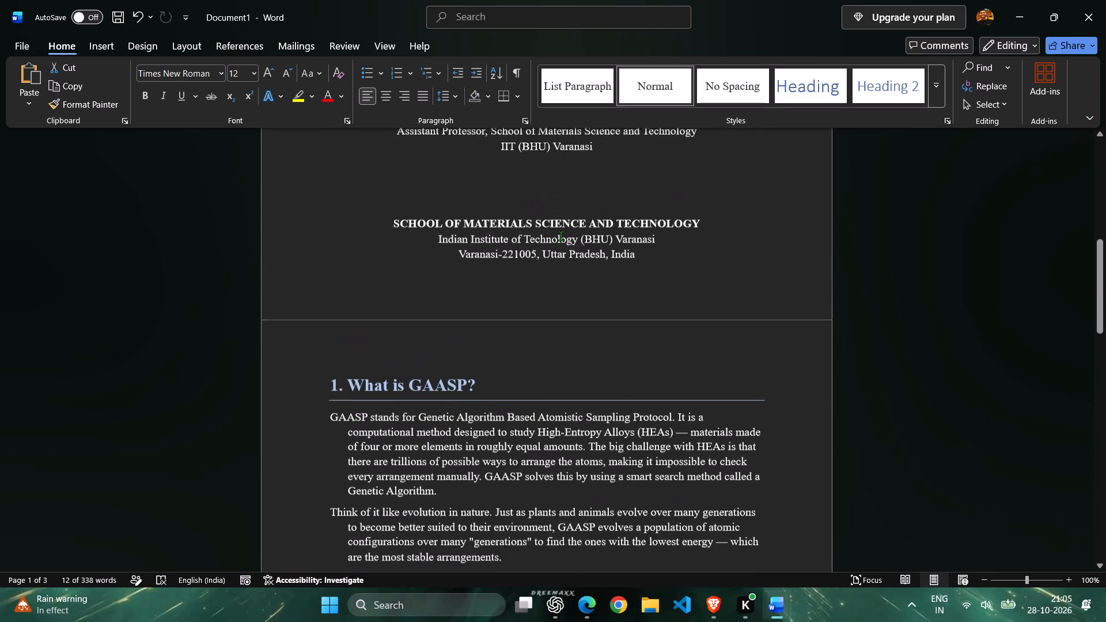
scroll(560, 236, "up", 3)
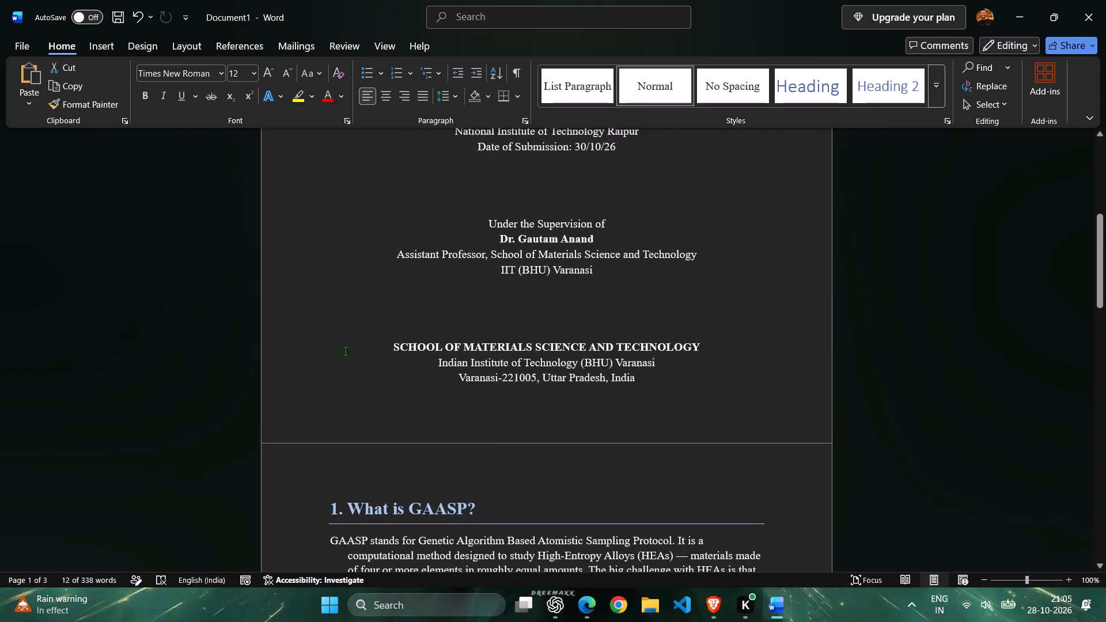
scroll(647, 312, "up", 10)
scroll(654, 308, "down", 3)
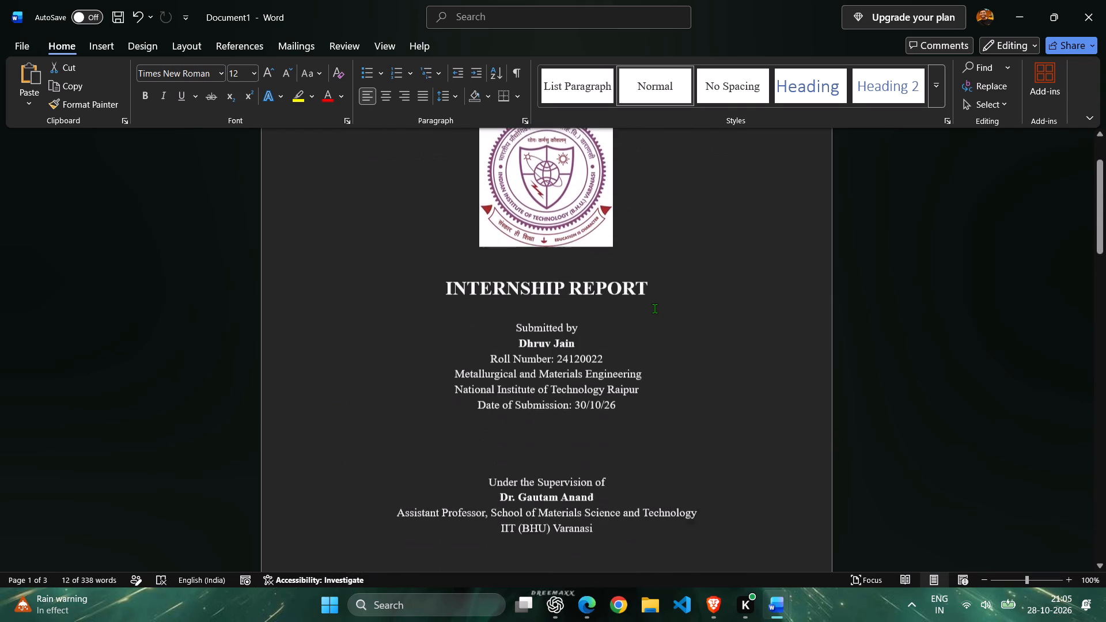
scroll(649, 263, "down", 3)
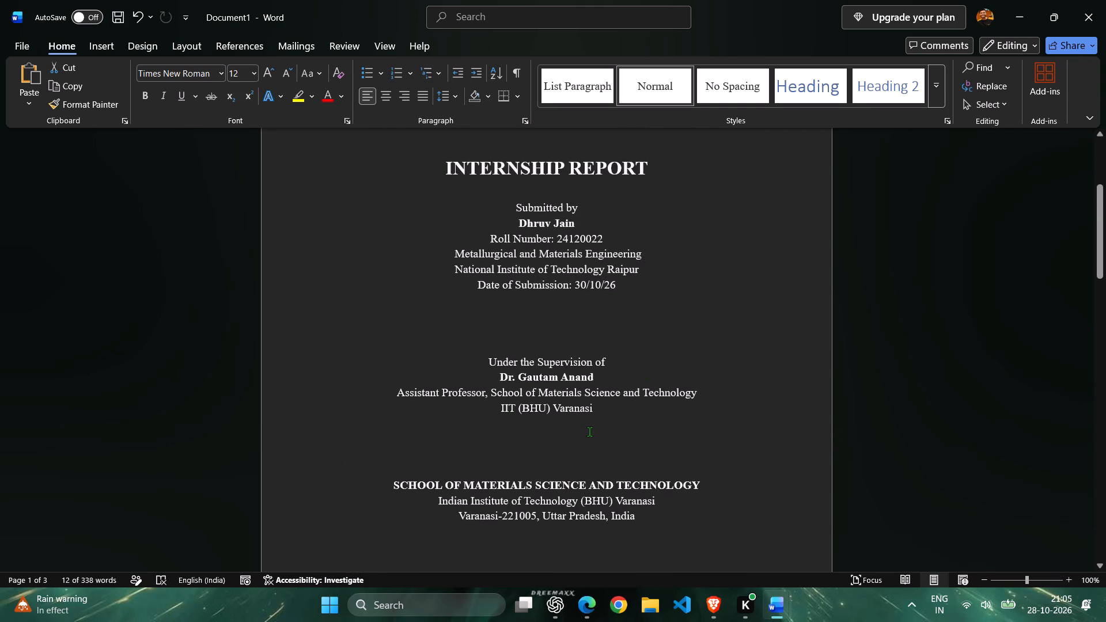
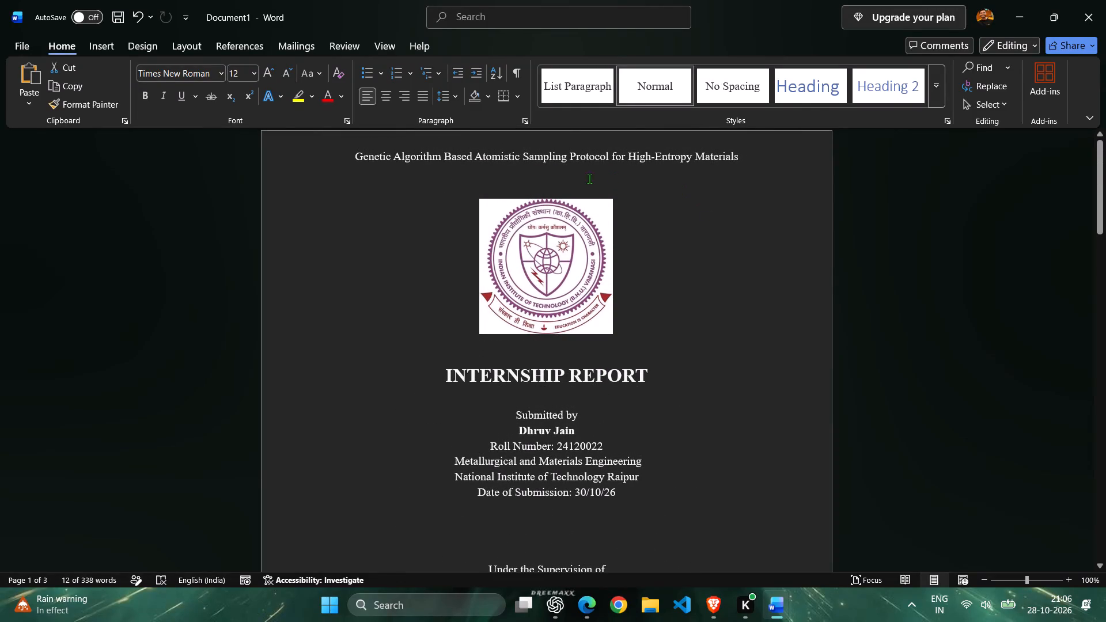
Review the cover page from the project title and logo to the institute details and its transition into section 1.
left_click_drag(349, 158, 491, 158)
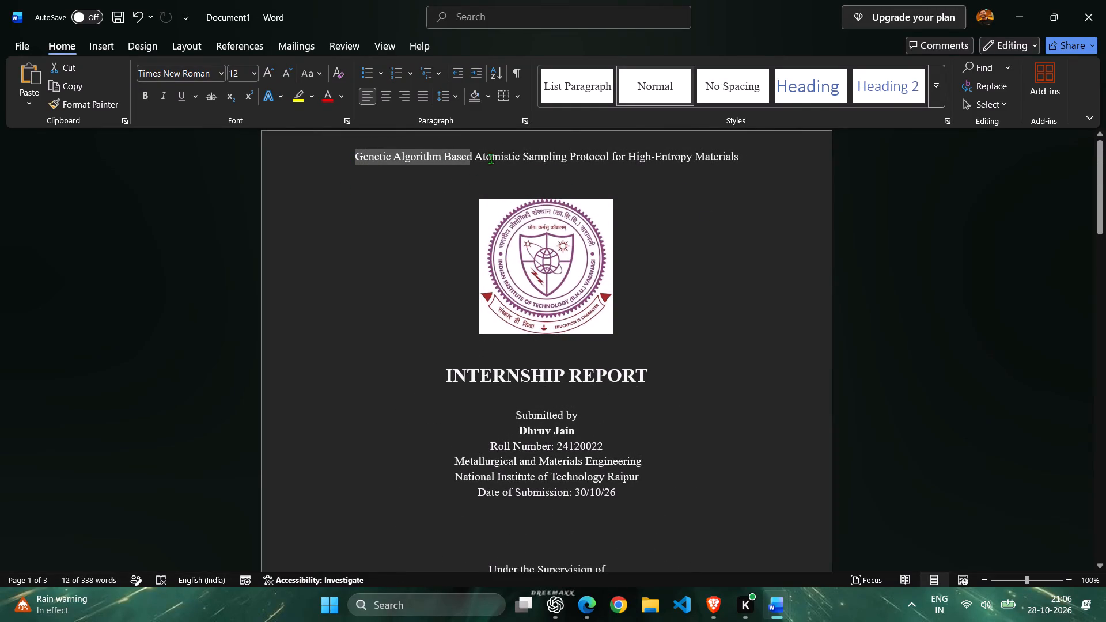
left_click_drag(491, 158, 742, 149)
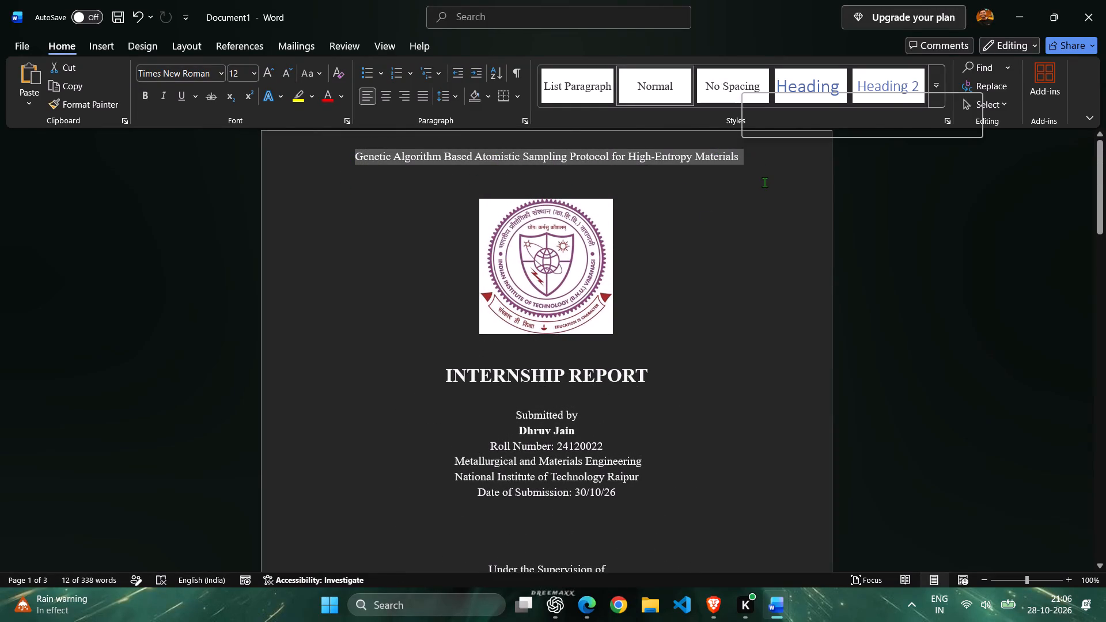
left_click(766, 184)
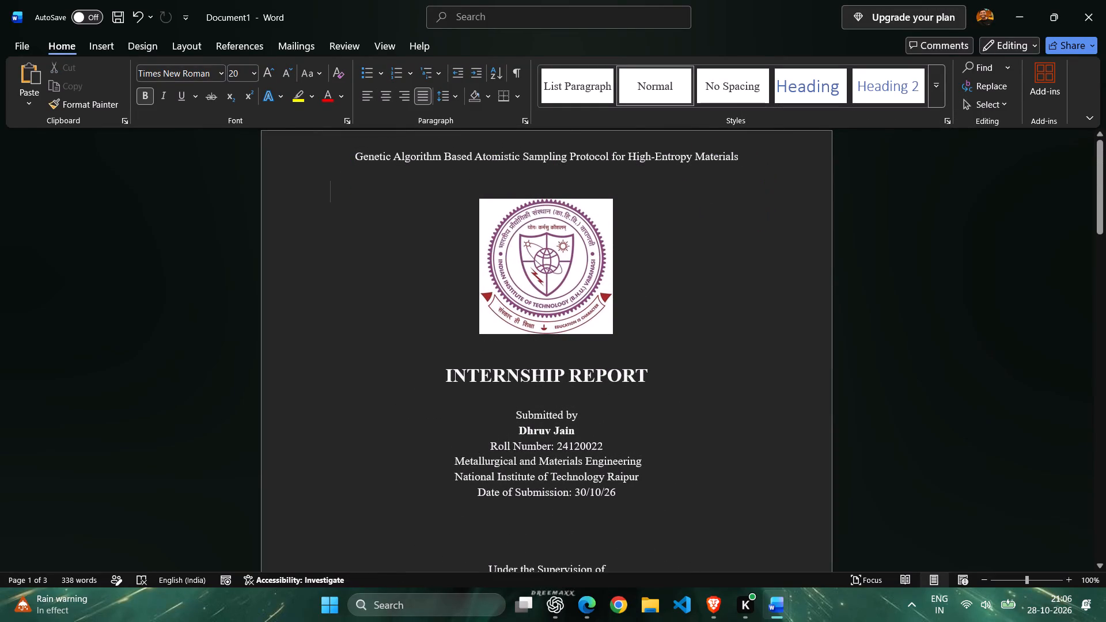
scroll(644, 284, "down", 2)
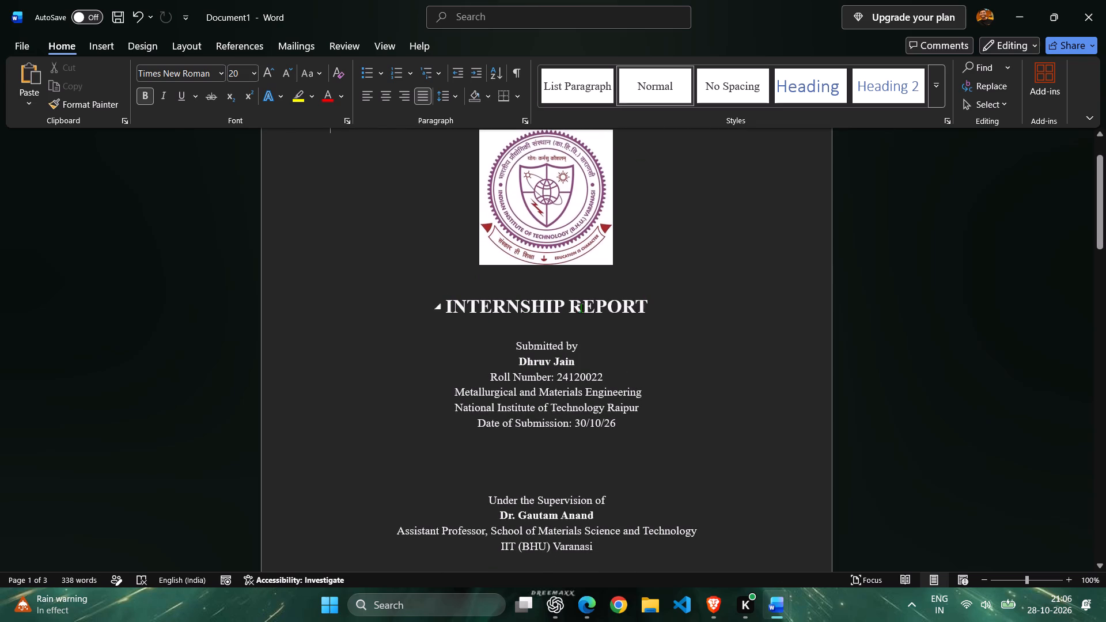
scroll(664, 374, "down", 1)
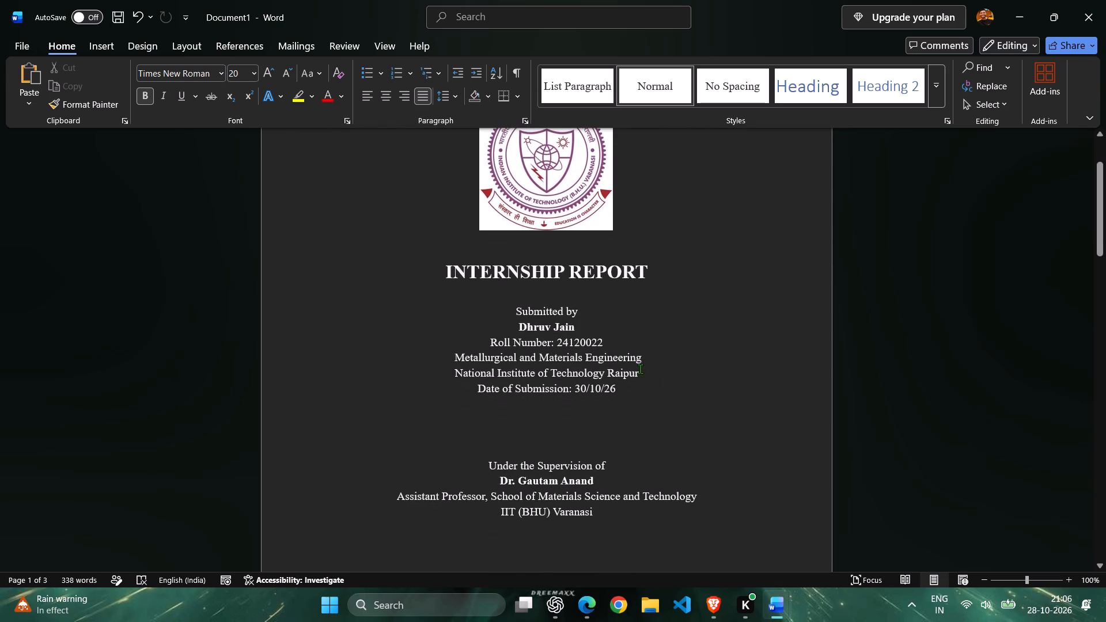
scroll(543, 305, "down", 1)
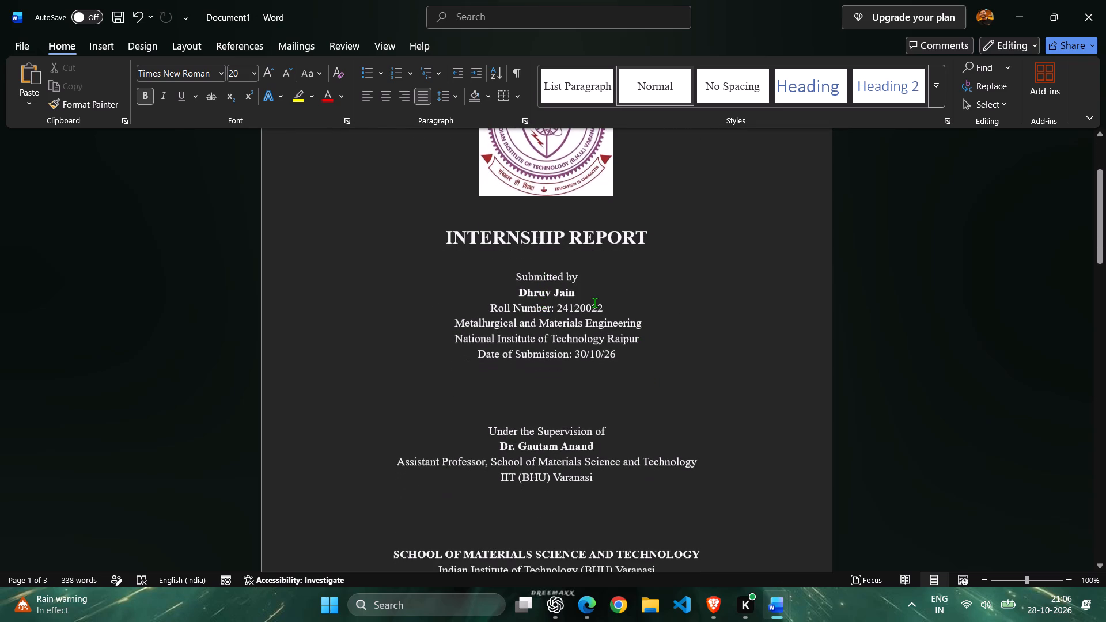
scroll(594, 302, "up", 1)
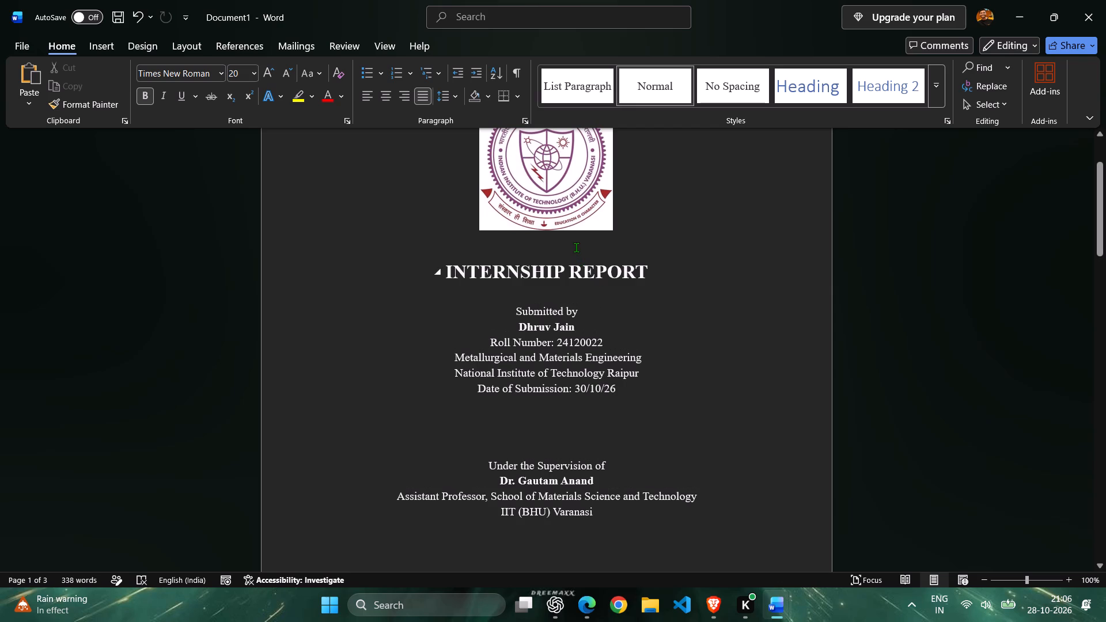
scroll(727, 234, "up", 7)
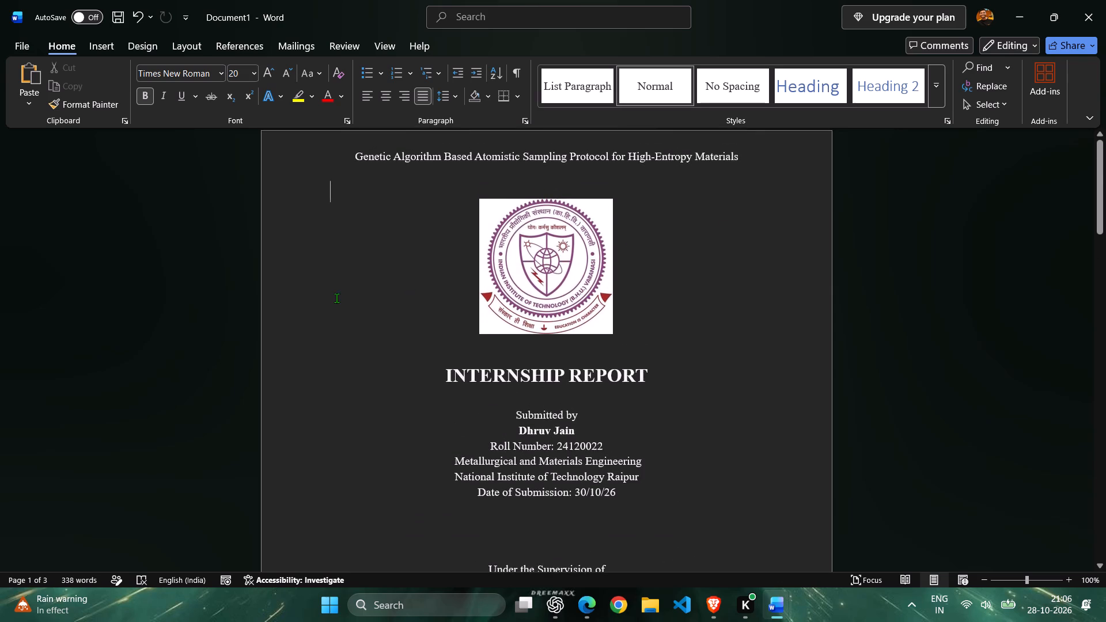
scroll(368, 276, "down", 5)
scroll(438, 280, "down", 1)
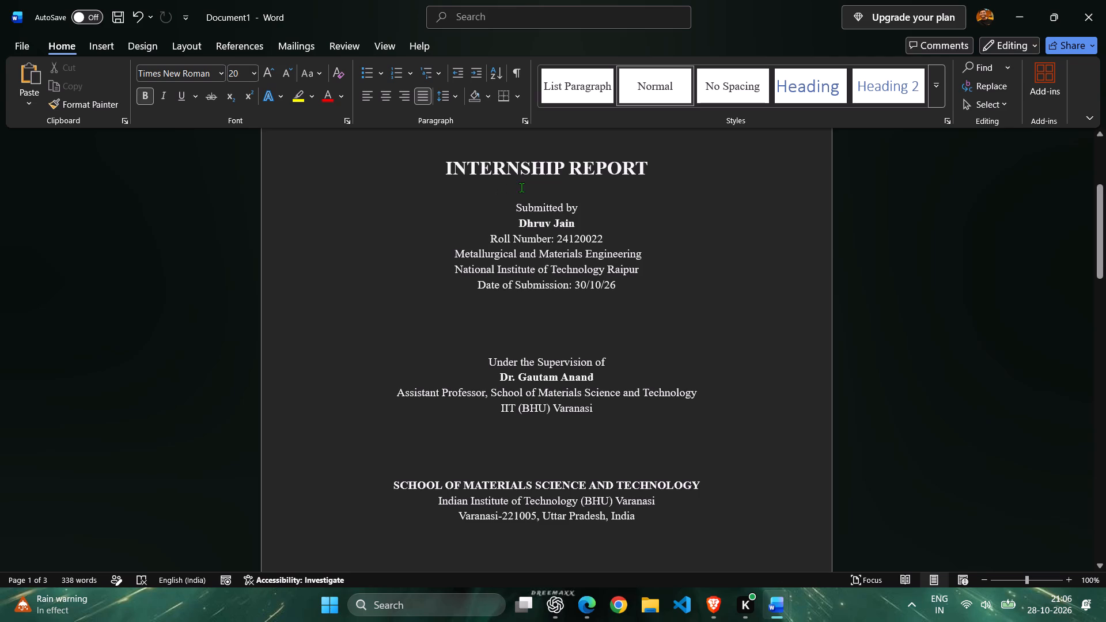
left_click(684, 170)
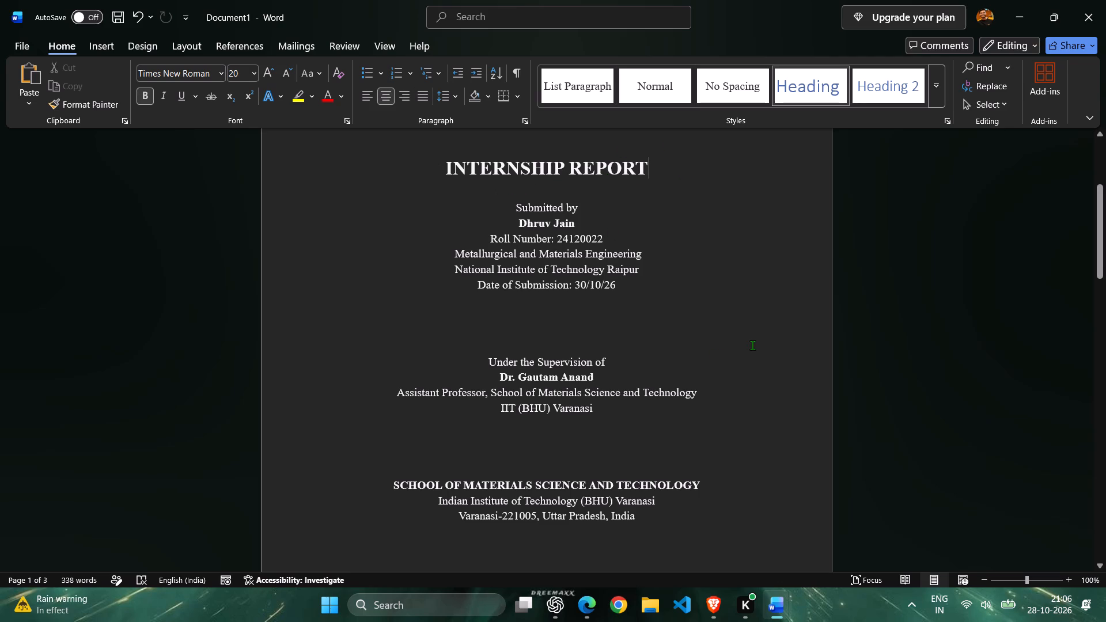
scroll(923, 323, "down", 5)
scroll(825, 409, "up", 4)
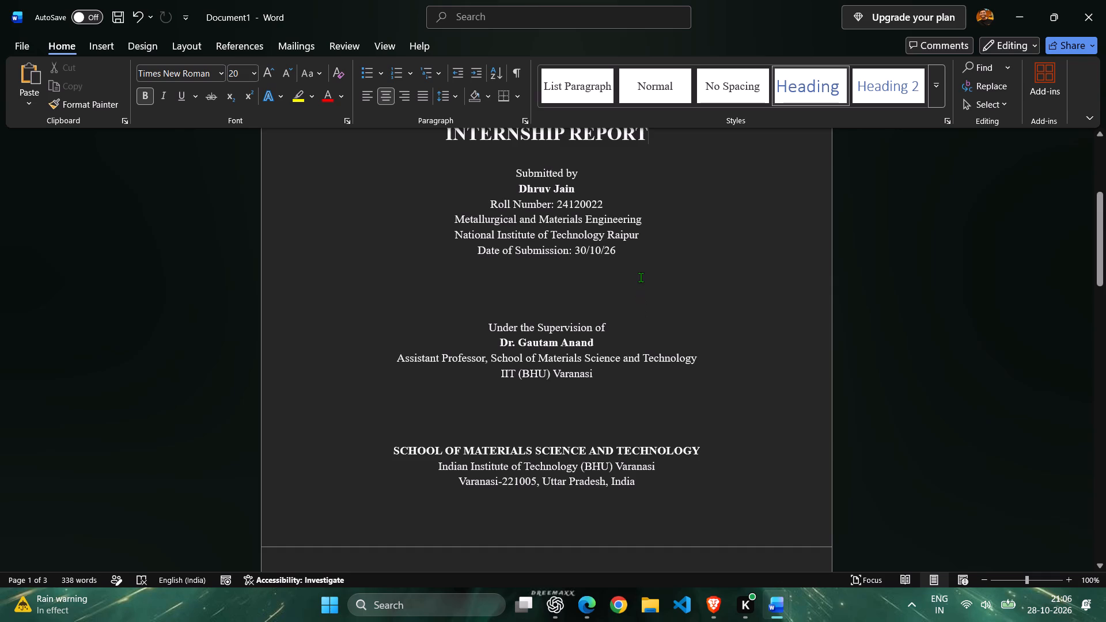
scroll(641, 277, "down", 6)
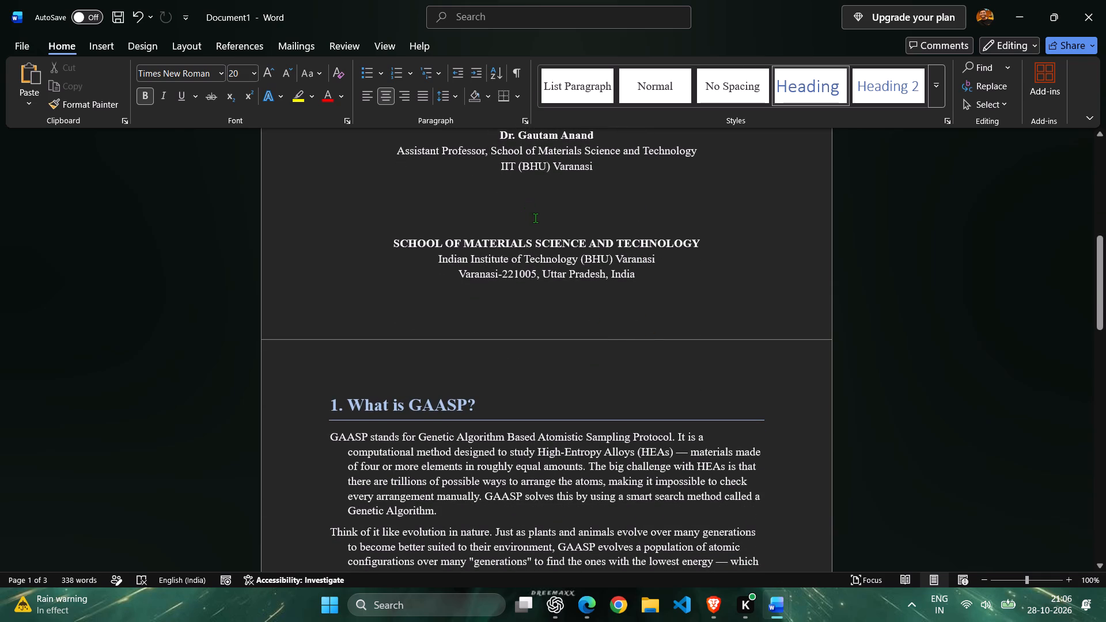
scroll(535, 218, "up", 4)
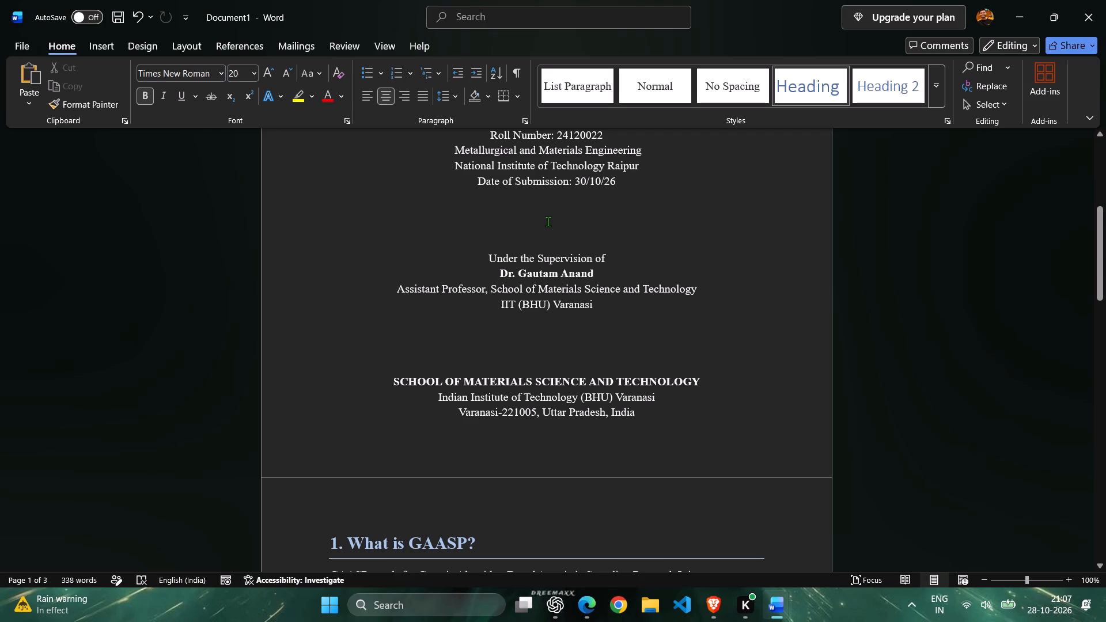
Show the hidden white space between the pages at the boundary between the cover page and section 1.
left_click(297, 475)
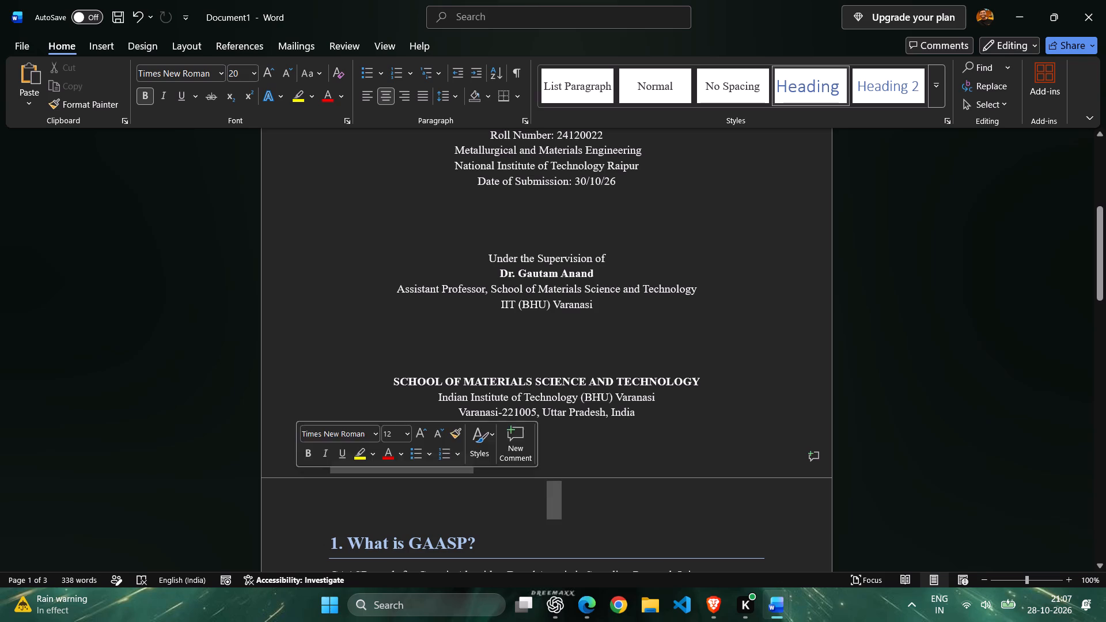
left_click(289, 502)
left_click(289, 502)
left_click(974, 355)
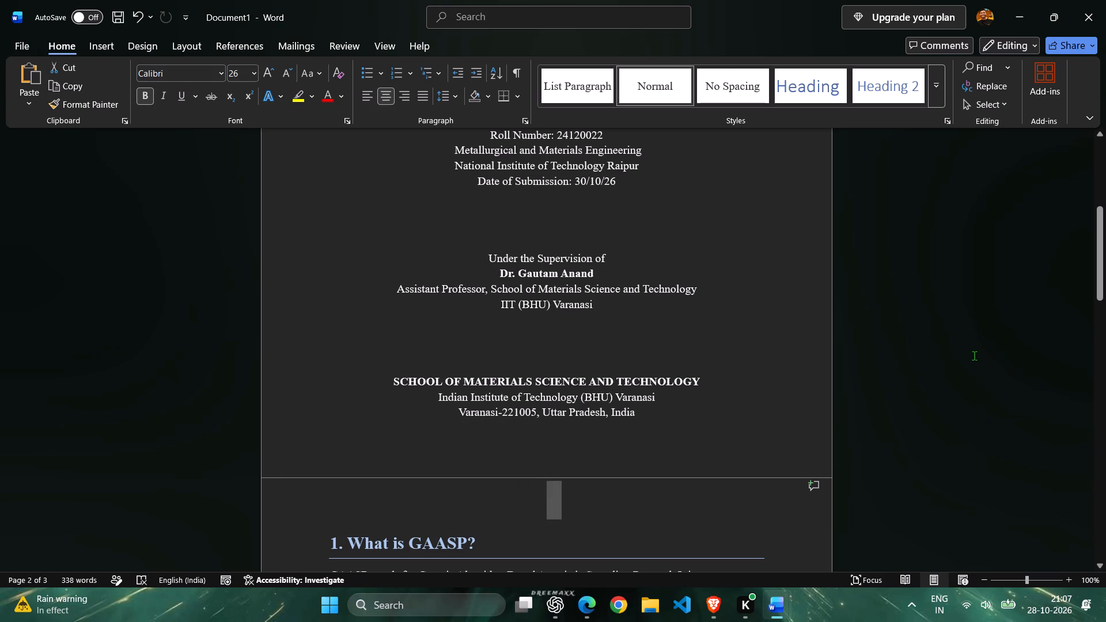
scroll(826, 391, "up", 9)
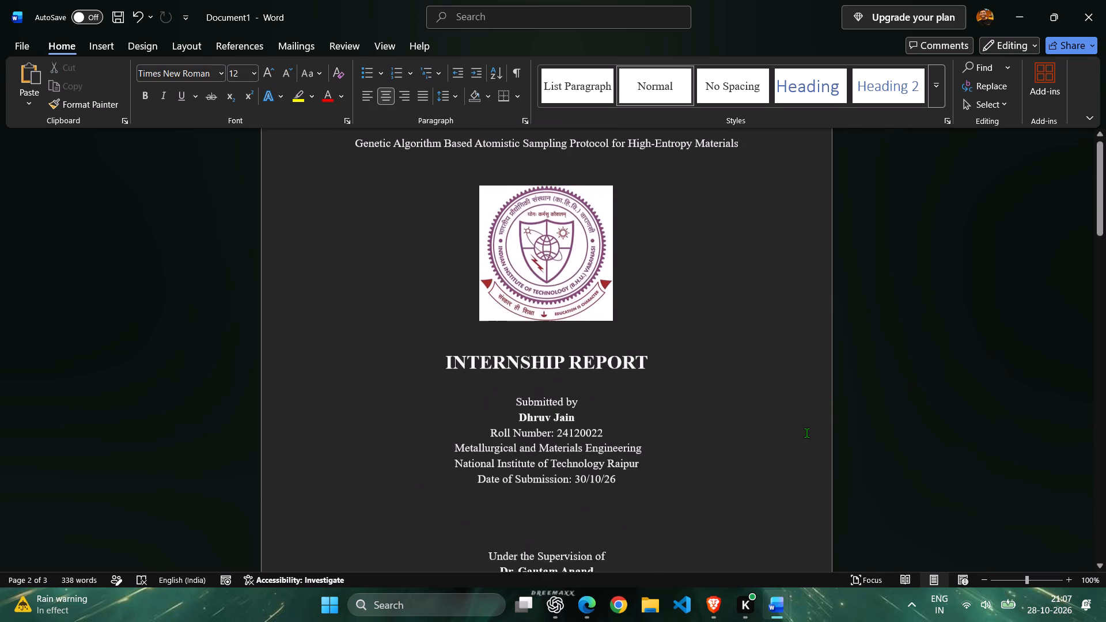
scroll(806, 433, "up", 5)
scroll(806, 433, "down", 1)
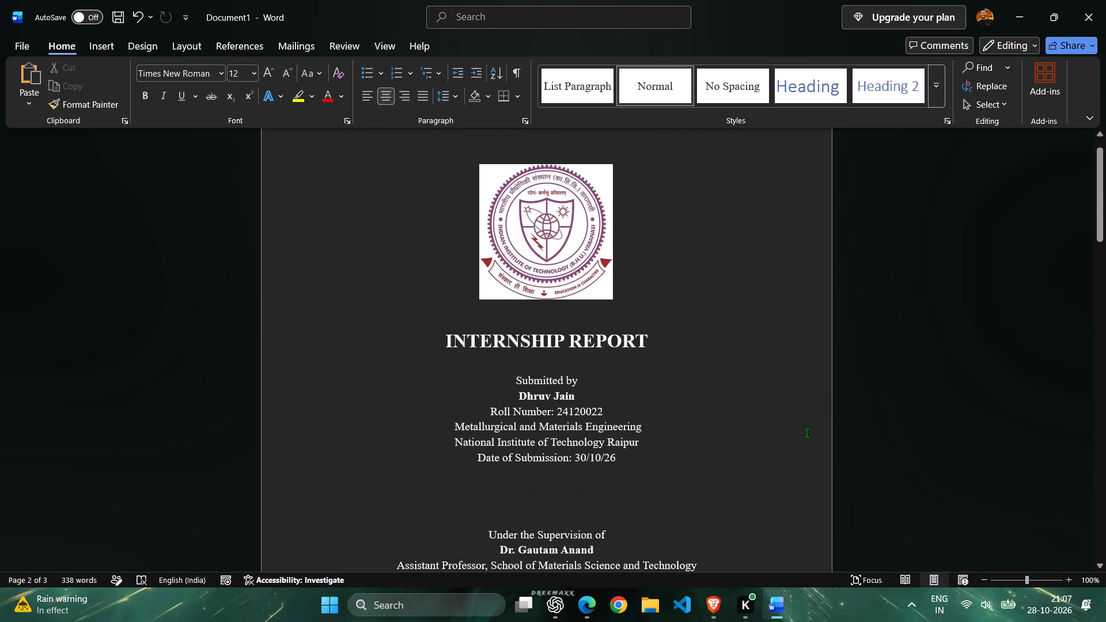
scroll(806, 433, "down", 9)
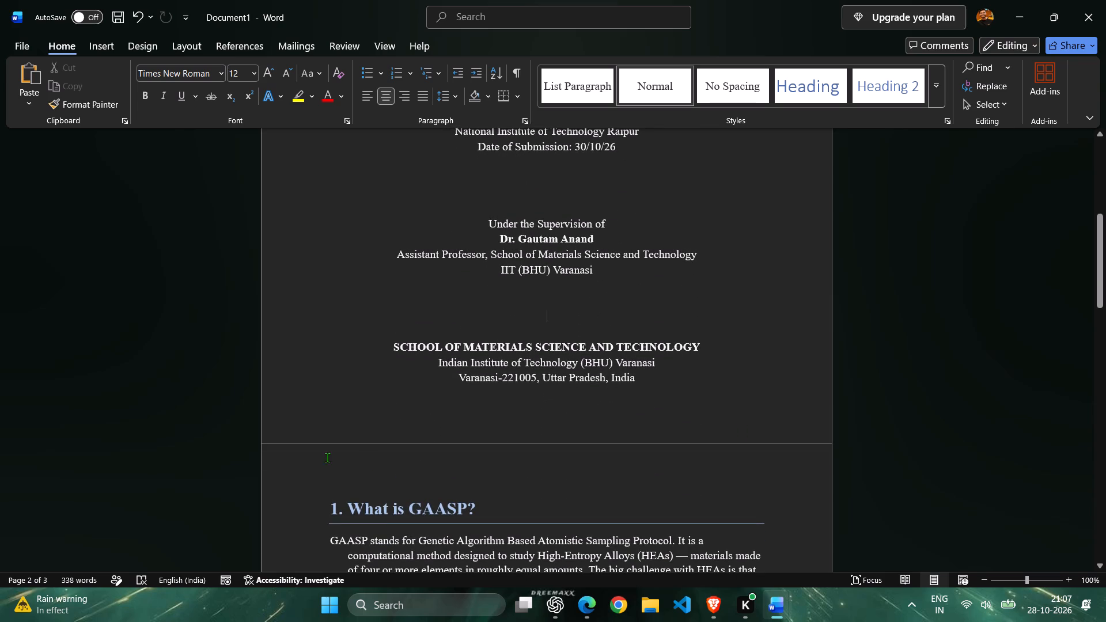
double_click(275, 441)
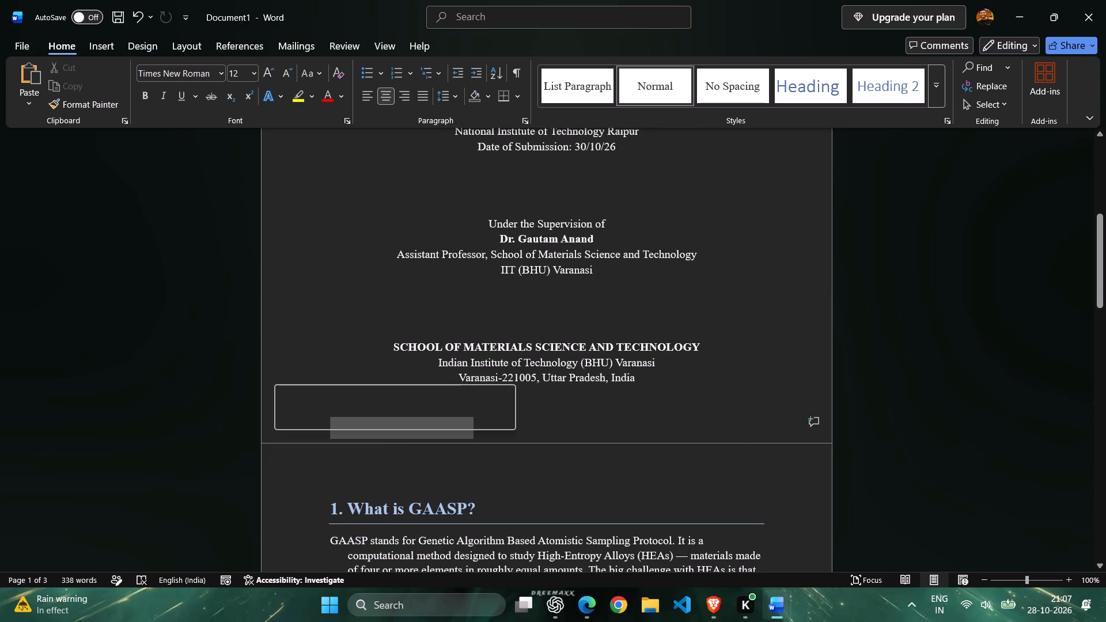
Check the page breaks and spacing from the cover page through sections 1 and 2.1.
scroll(473, 485, "down", 4)
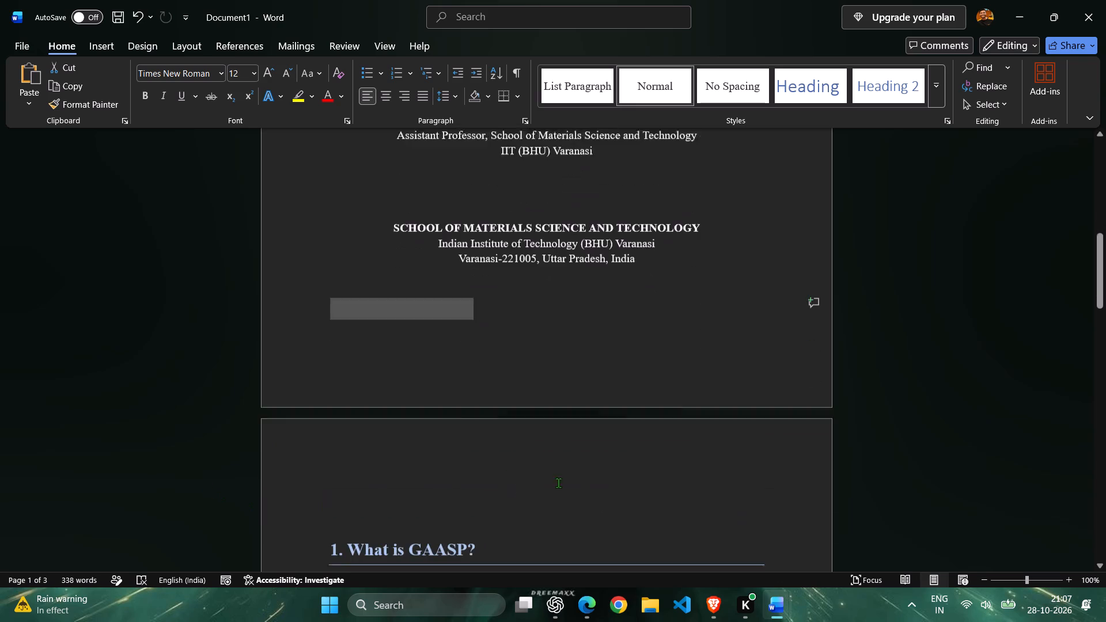
scroll(758, 443, "down", 5)
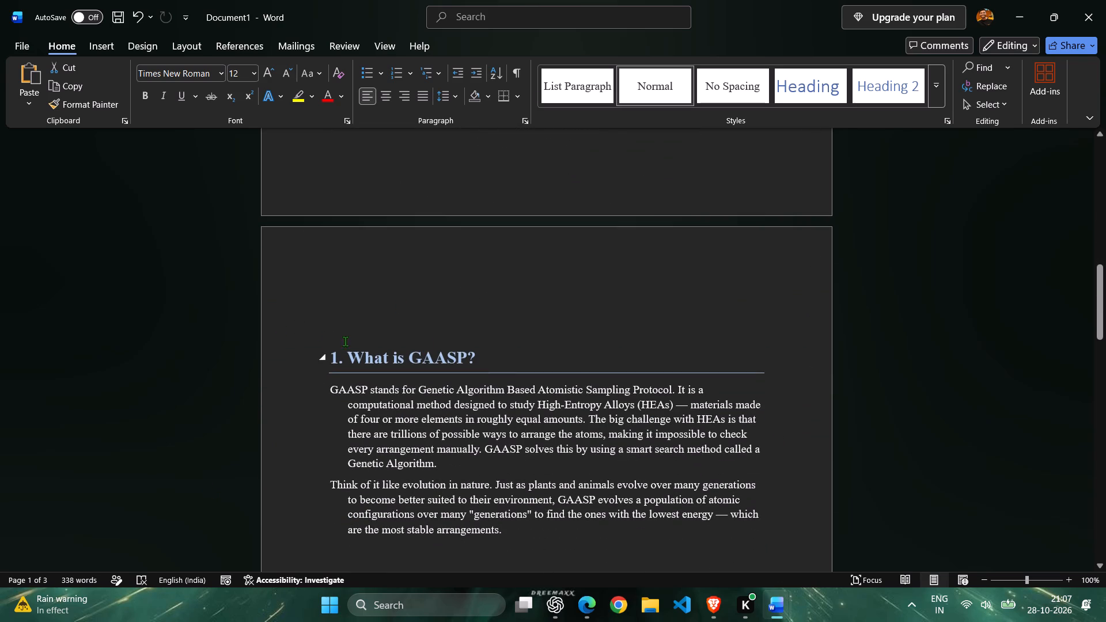
scroll(495, 336, "up", 17)
scroll(518, 321, "down", 5)
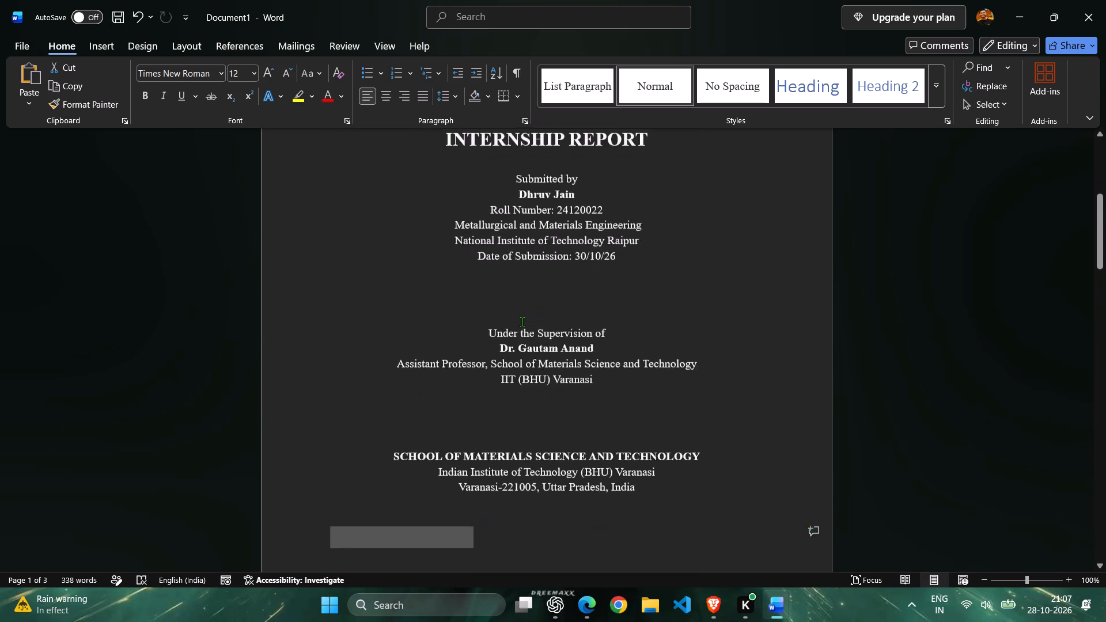
scroll(526, 321, "down", 15)
scroll(529, 321, "down", 12)
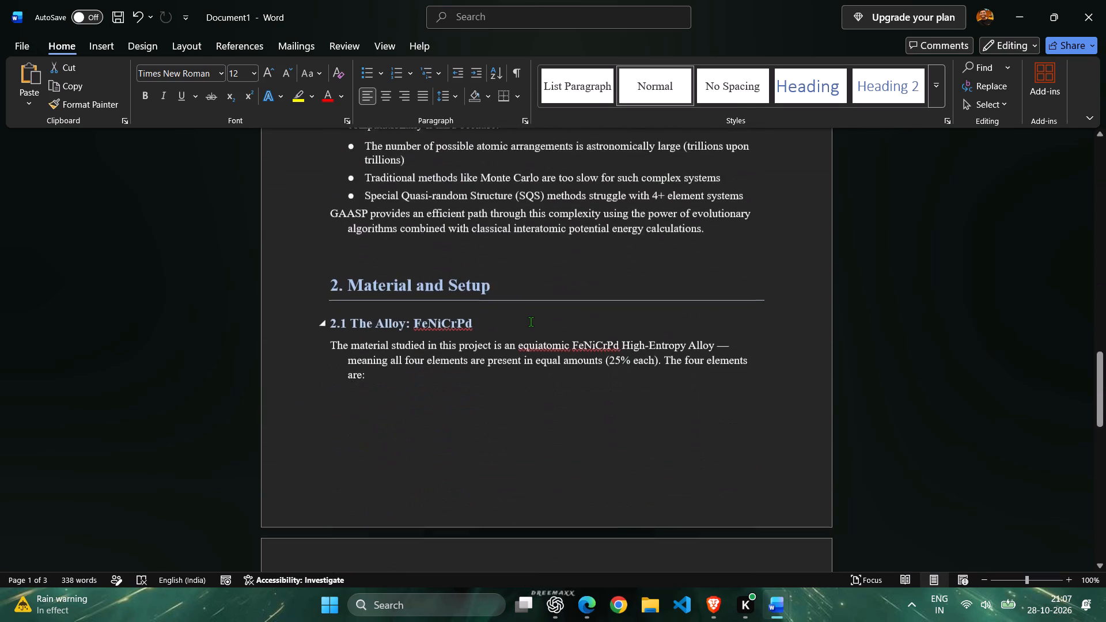
scroll(531, 321, "down", 6)
scroll(531, 321, "up", 17)
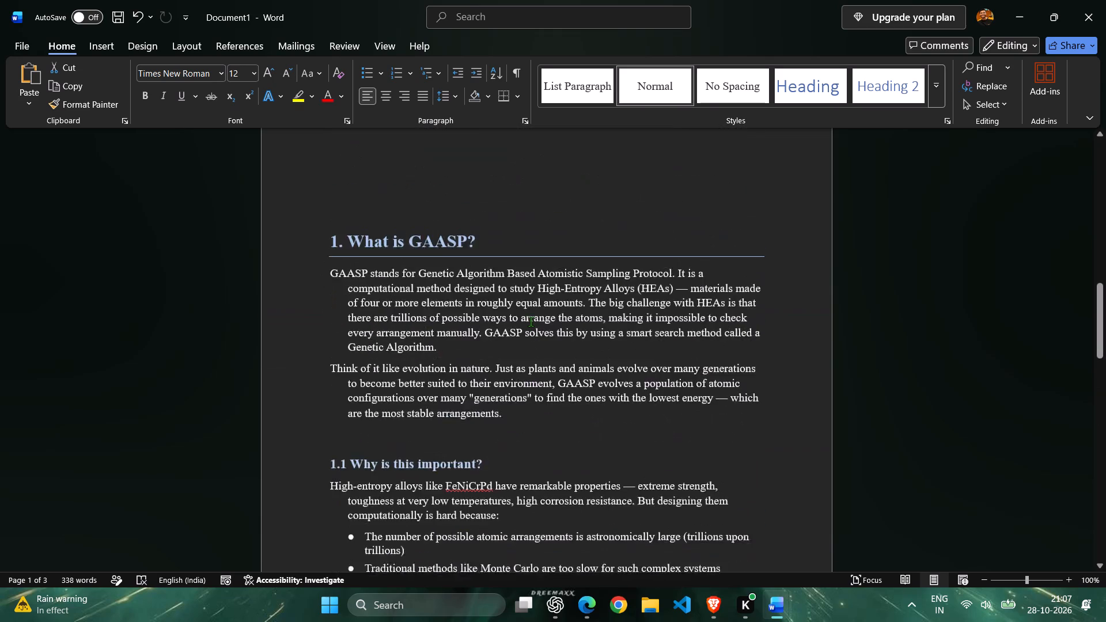
Remove the empty paragraph above the "1. What is GAASP?" heading so the heading starts at the top of its page.
scroll(531, 321, "up", 4)
left_click(294, 318)
left_click(320, 367)
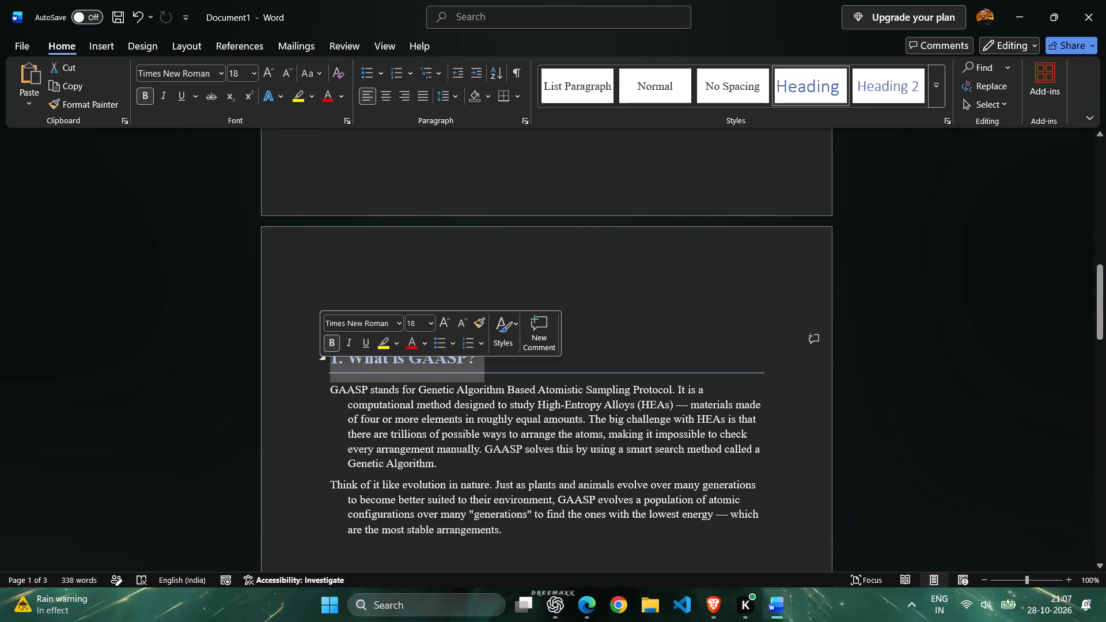
left_click(302, 369)
left_click(291, 337)
left_click(291, 337)
left_click(353, 290)
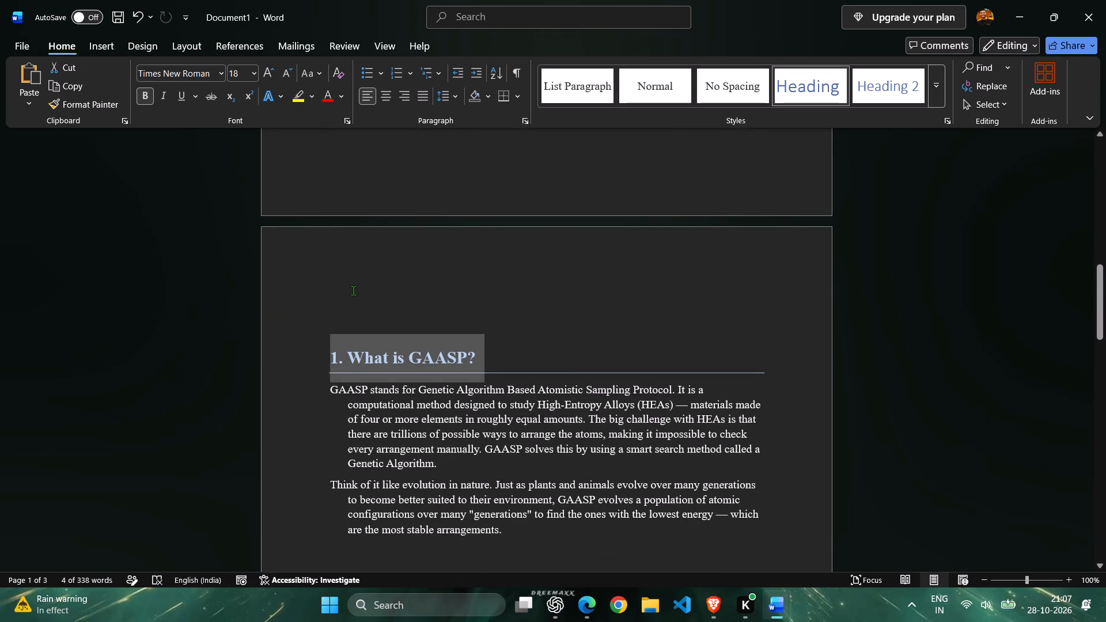
key("BackSpace")
key("BackSpace")
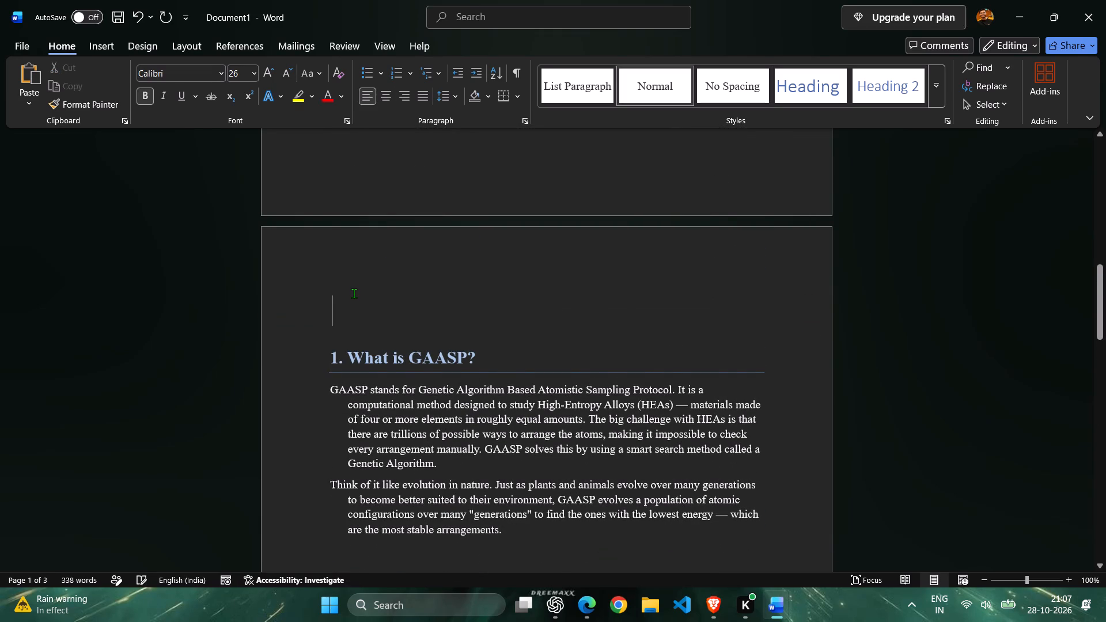
key("BackSpace")
key("BackSpace")
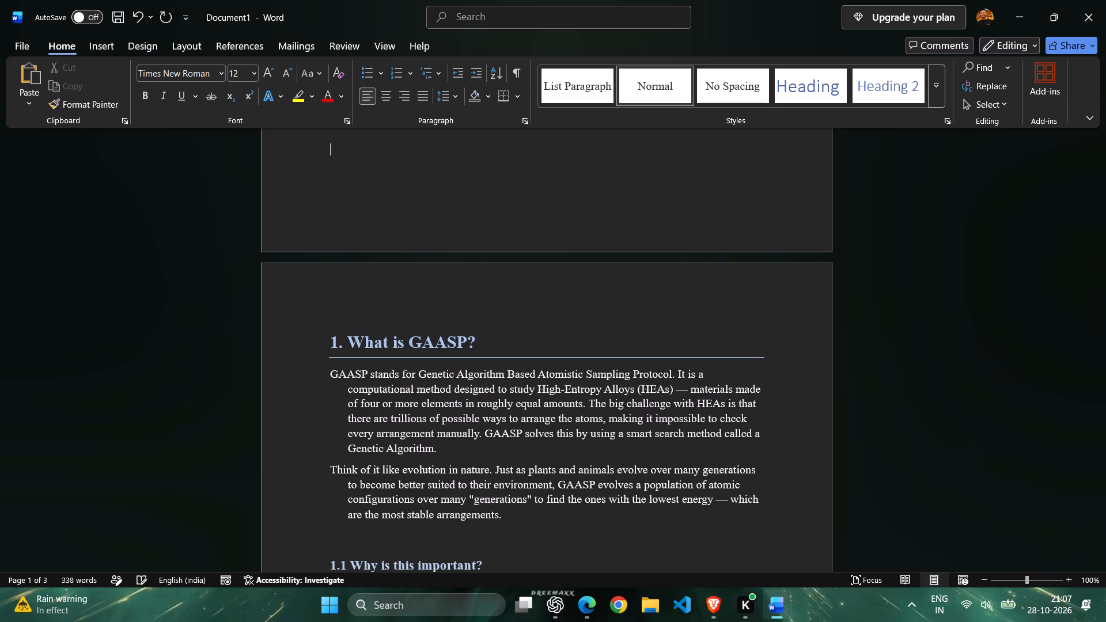
Move the whole element table back to the previous page, directly below the section 2.1 paragraph ending "The four elements are:".
scroll(399, 293, "up", 5)
scroll(446, 303, "down", 4)
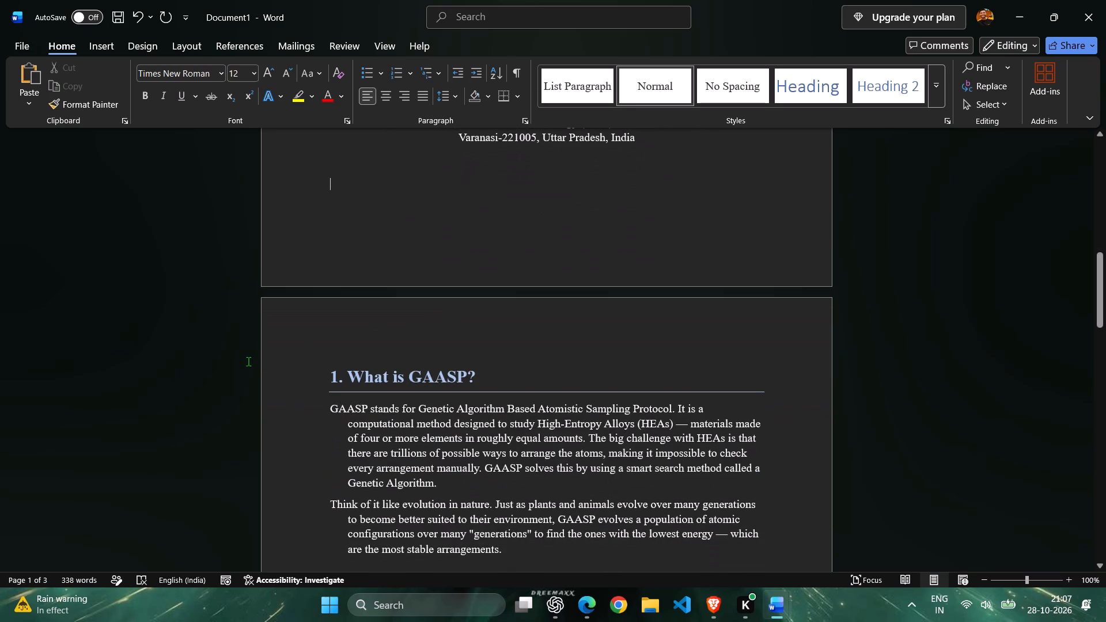
scroll(424, 327, "down", 5)
scroll(488, 338, "down", 8)
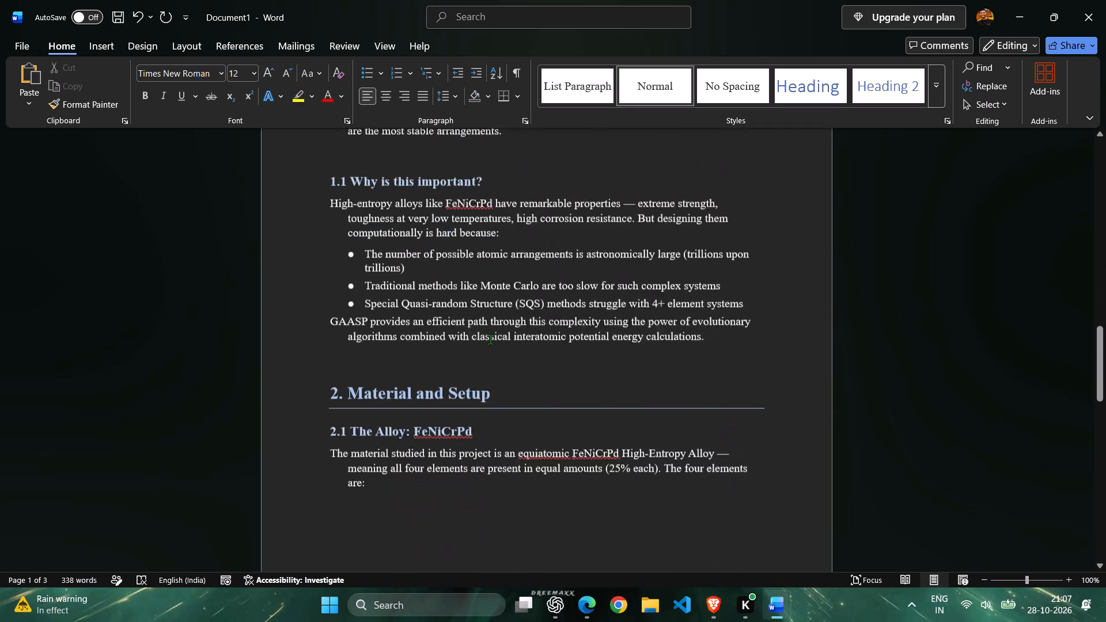
scroll(490, 346, "down", 9)
left_click(301, 462)
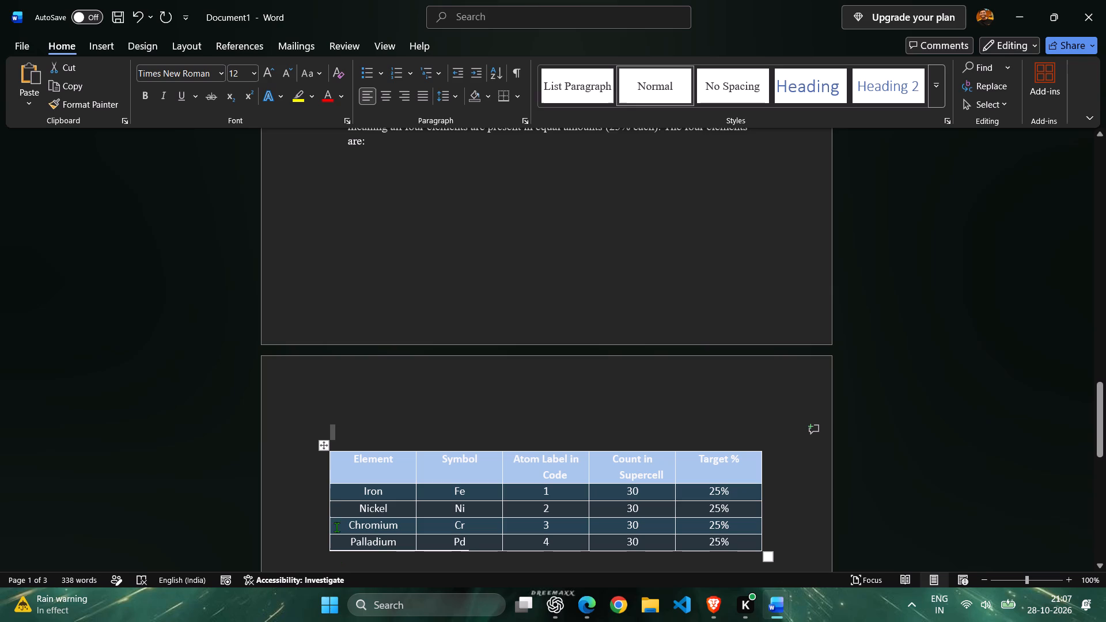
left_click_drag(323, 443, 320, 385)
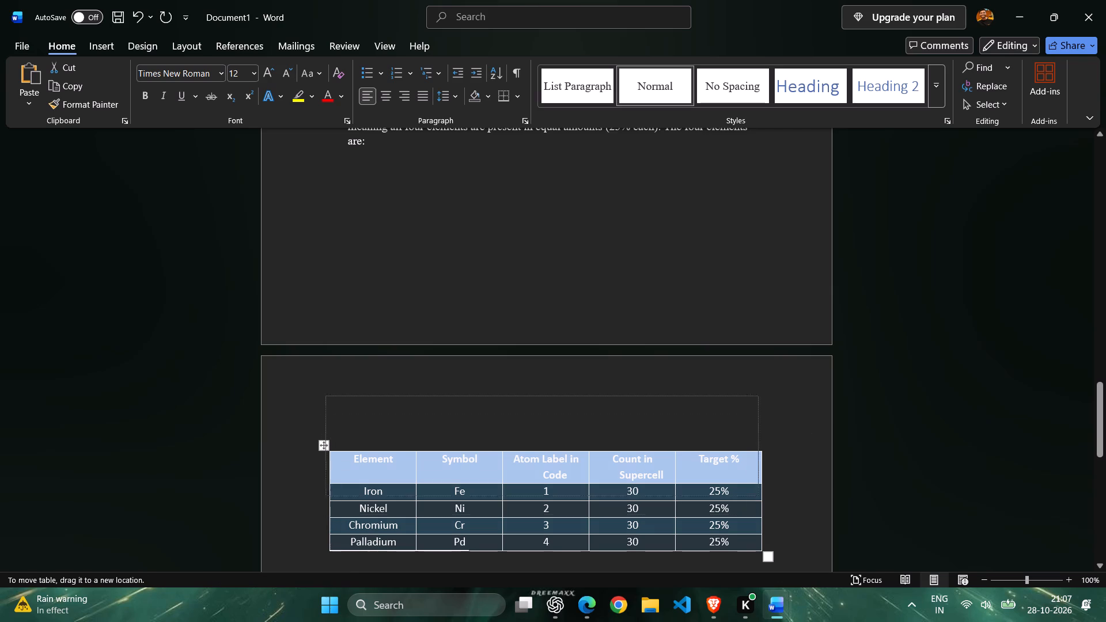
left_click_drag(320, 385, 324, 191)
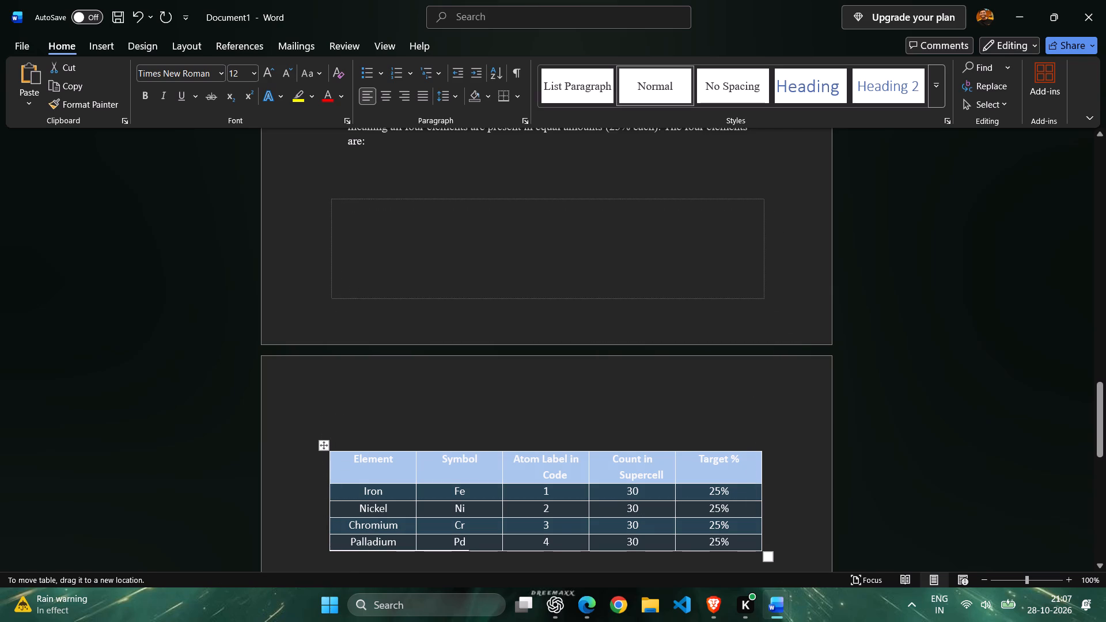
left_click_drag(324, 191, 326, 187)
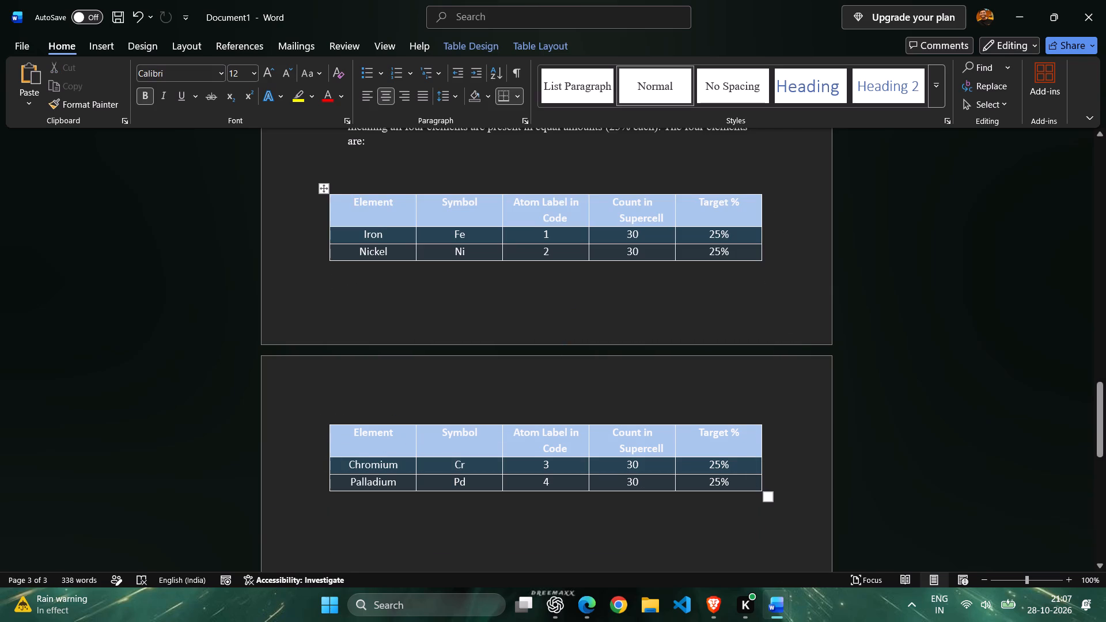
left_click_drag(328, 188, 324, 145)
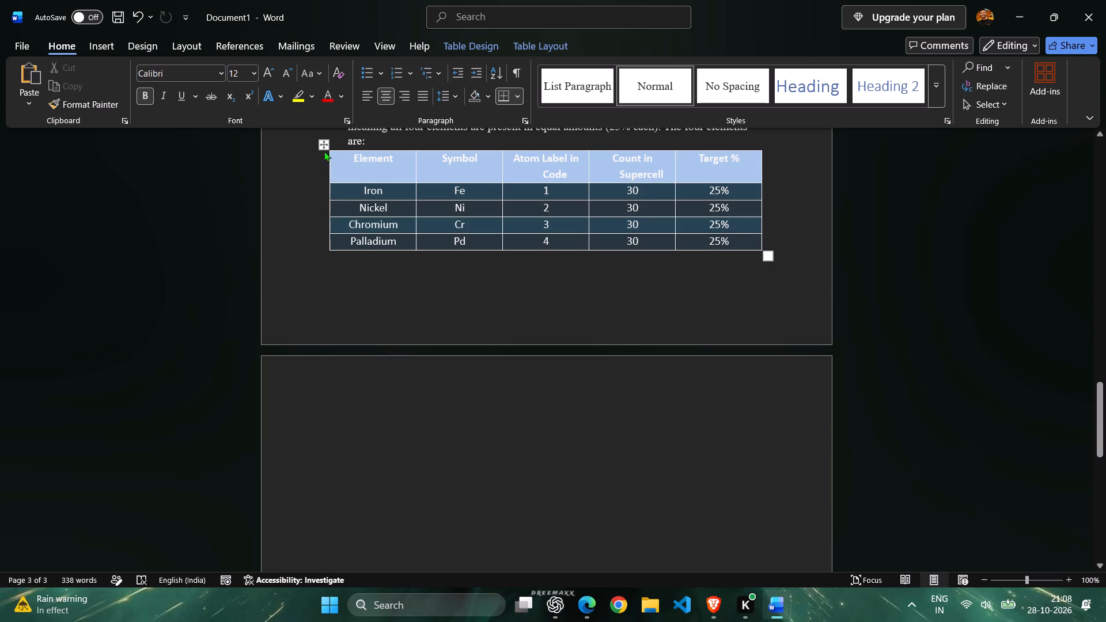
Add a new paragraph after the section 2.1 text ending "The four elements are:" to separate it from the element table.
scroll(485, 368, "up", 3)
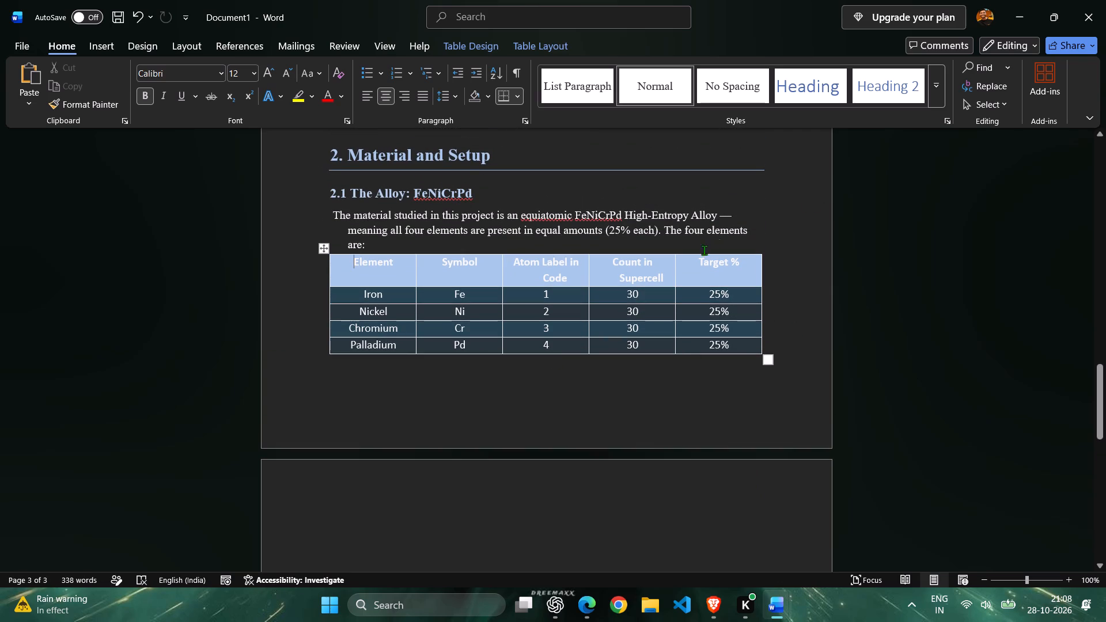
left_click(694, 244)
key("Return")
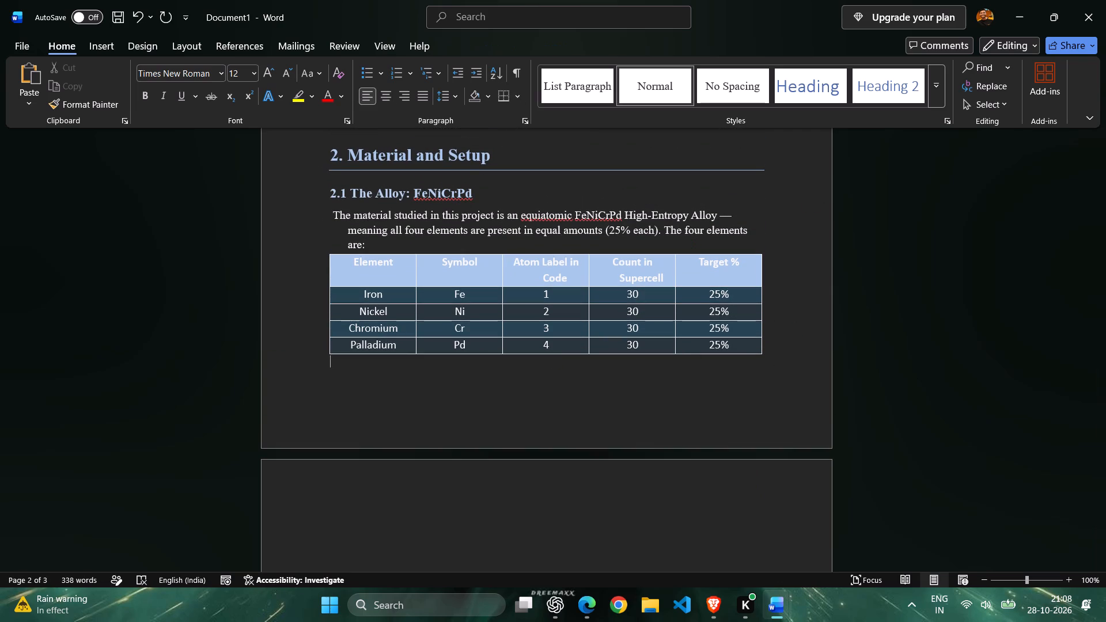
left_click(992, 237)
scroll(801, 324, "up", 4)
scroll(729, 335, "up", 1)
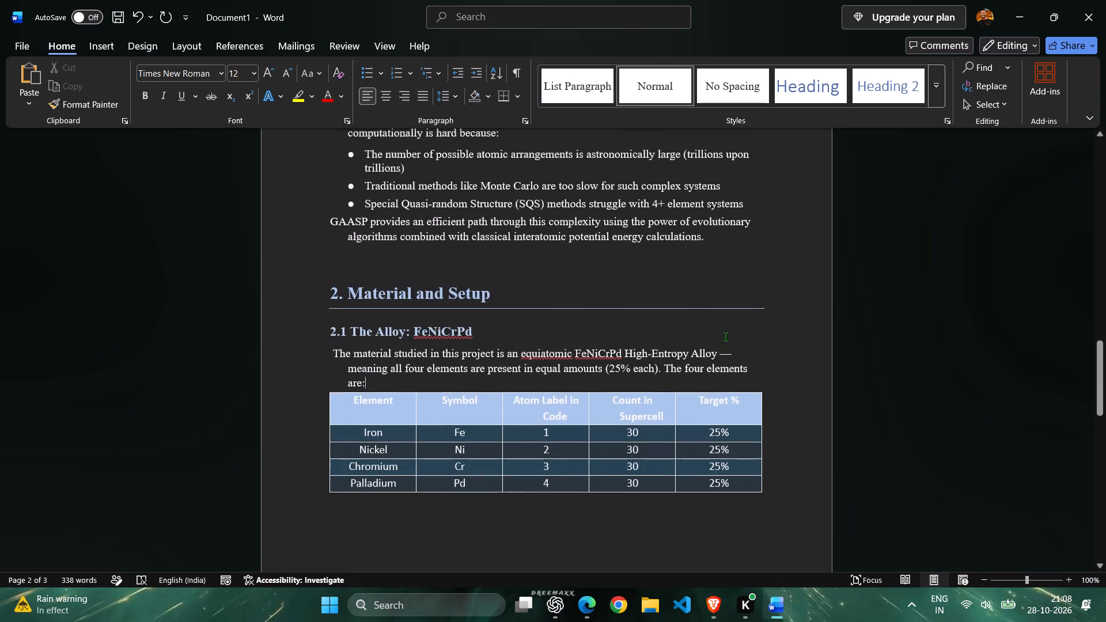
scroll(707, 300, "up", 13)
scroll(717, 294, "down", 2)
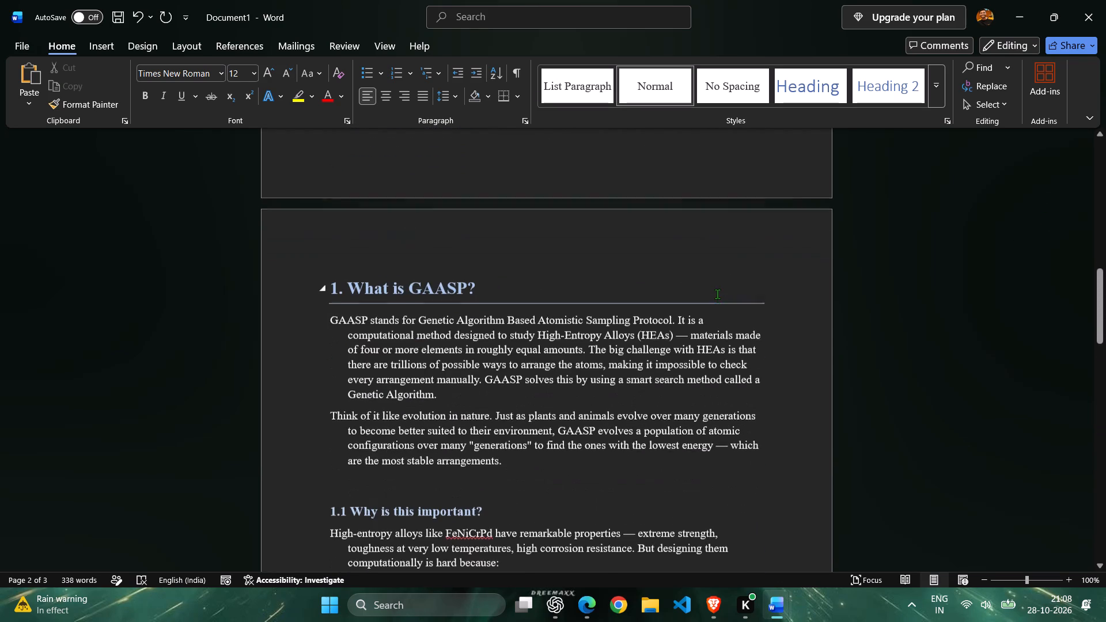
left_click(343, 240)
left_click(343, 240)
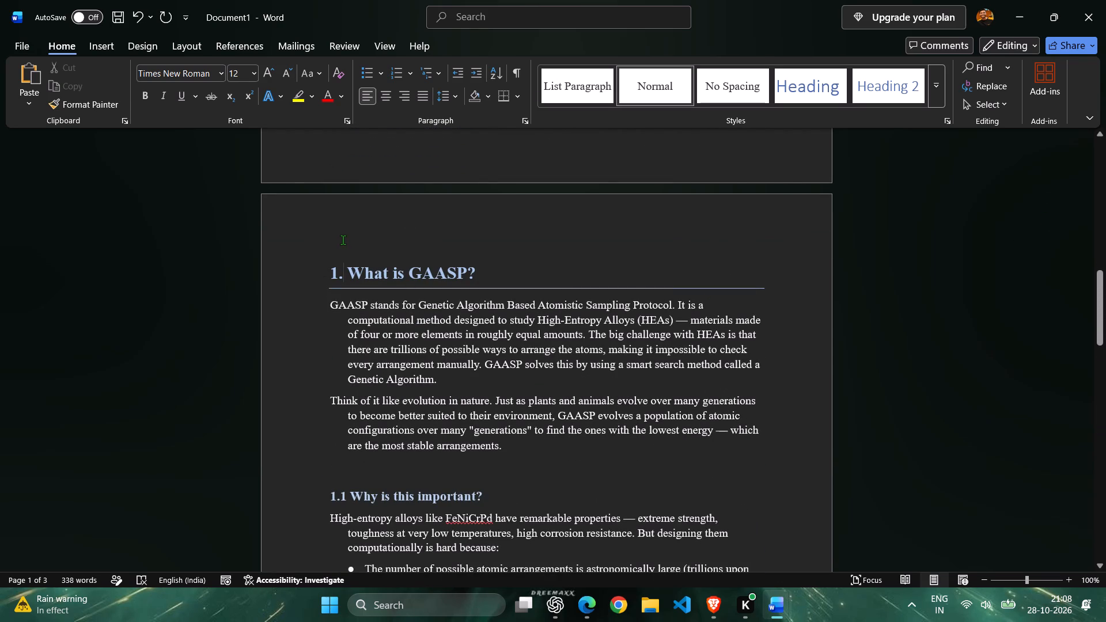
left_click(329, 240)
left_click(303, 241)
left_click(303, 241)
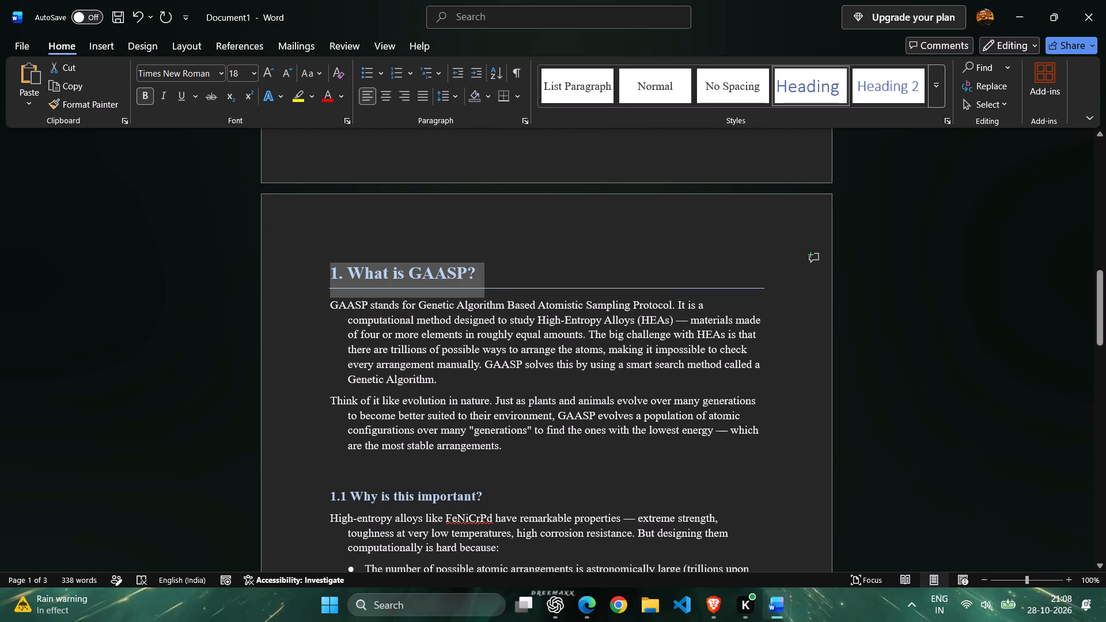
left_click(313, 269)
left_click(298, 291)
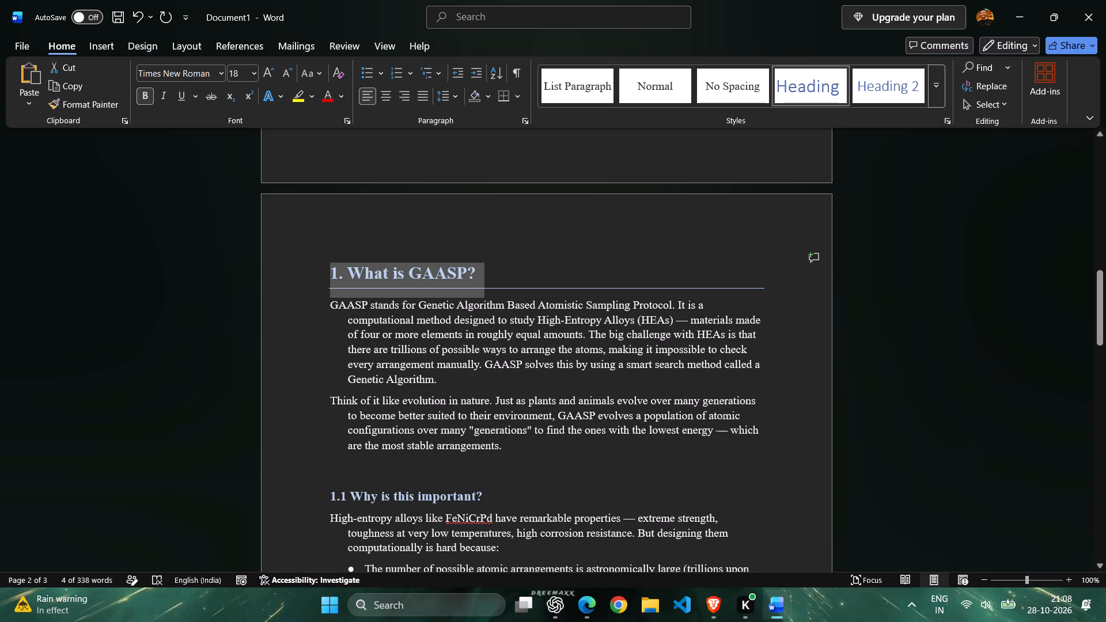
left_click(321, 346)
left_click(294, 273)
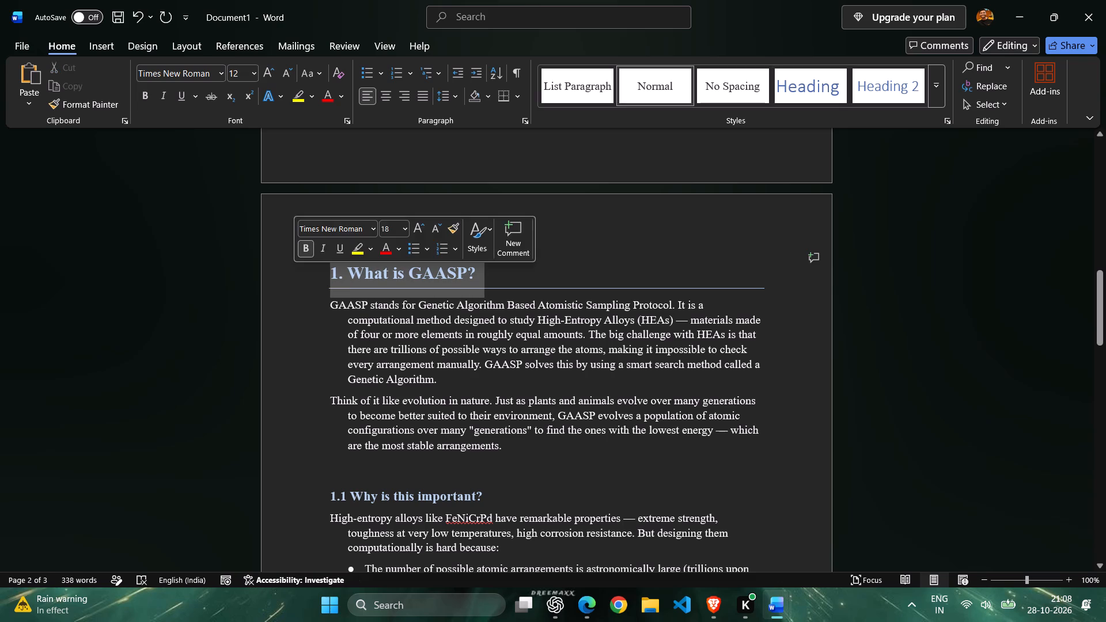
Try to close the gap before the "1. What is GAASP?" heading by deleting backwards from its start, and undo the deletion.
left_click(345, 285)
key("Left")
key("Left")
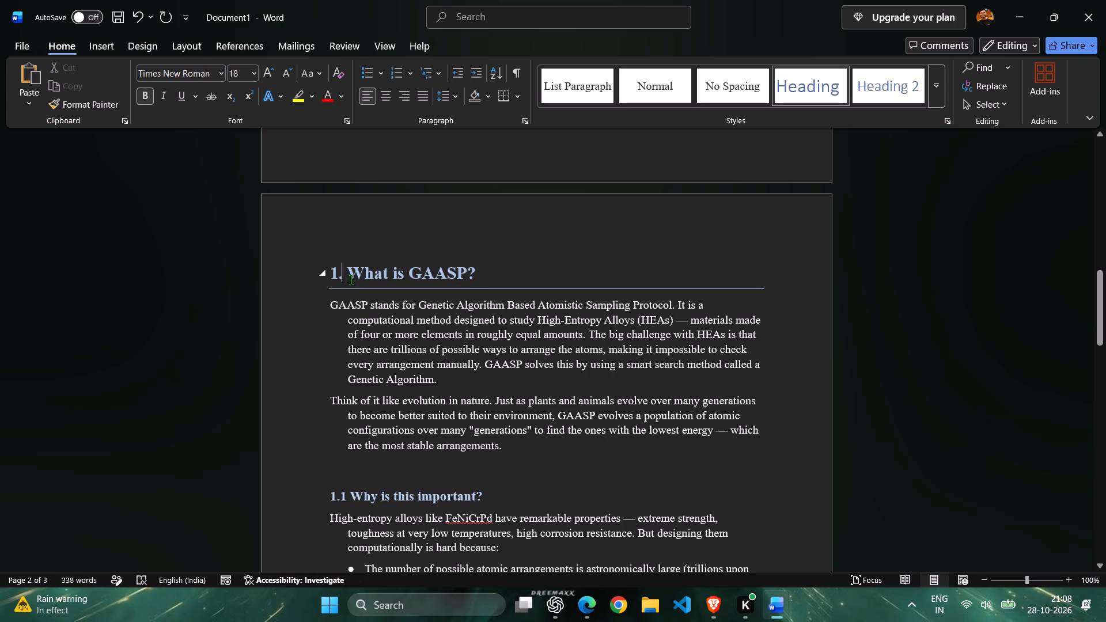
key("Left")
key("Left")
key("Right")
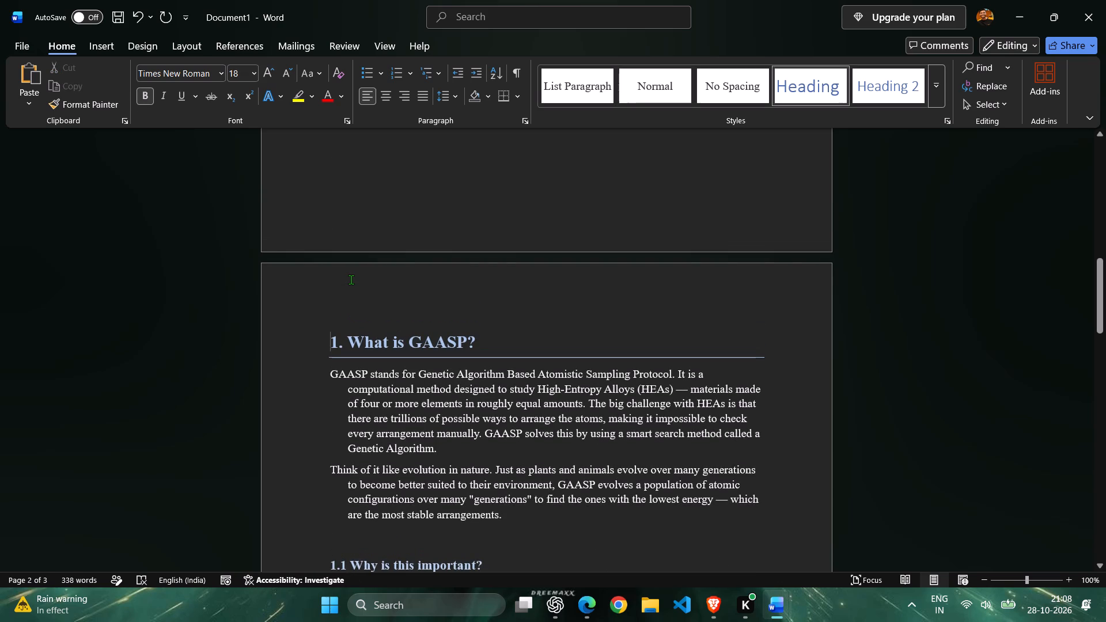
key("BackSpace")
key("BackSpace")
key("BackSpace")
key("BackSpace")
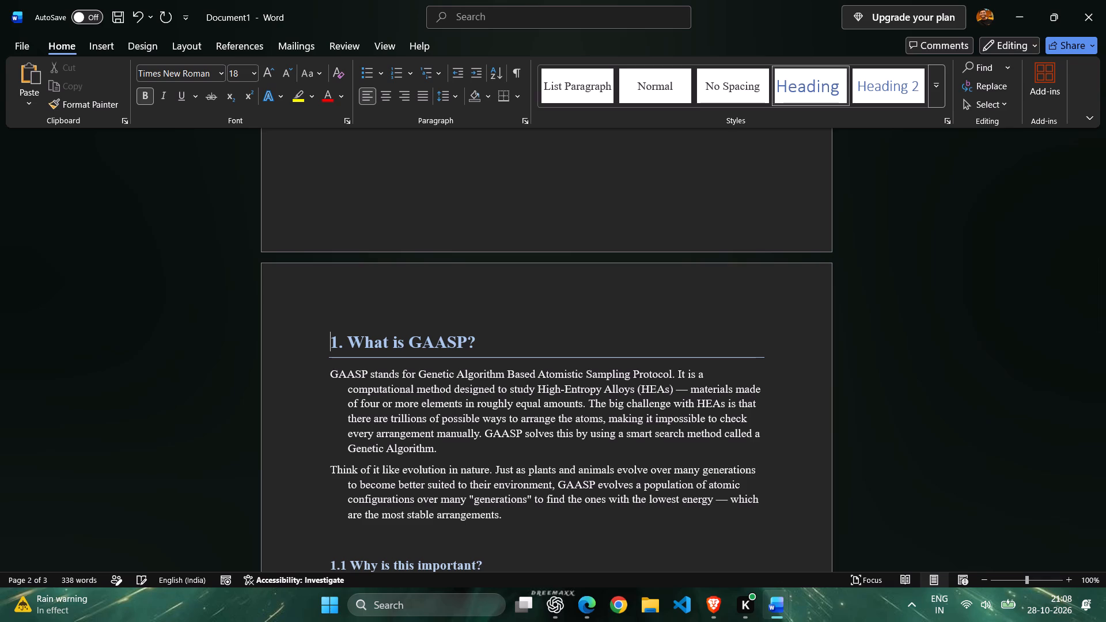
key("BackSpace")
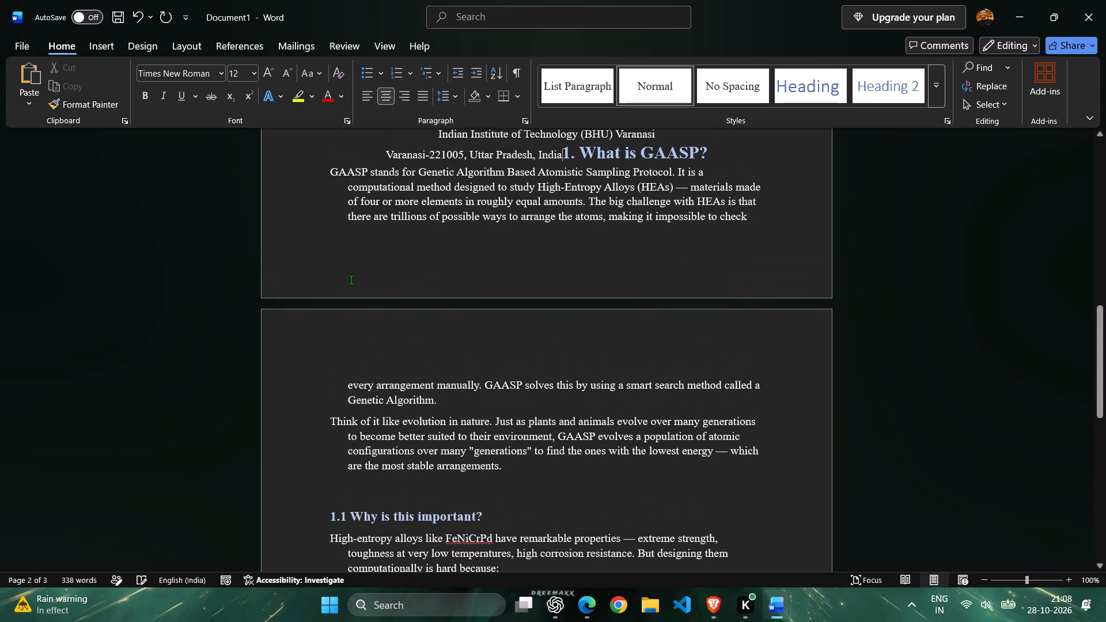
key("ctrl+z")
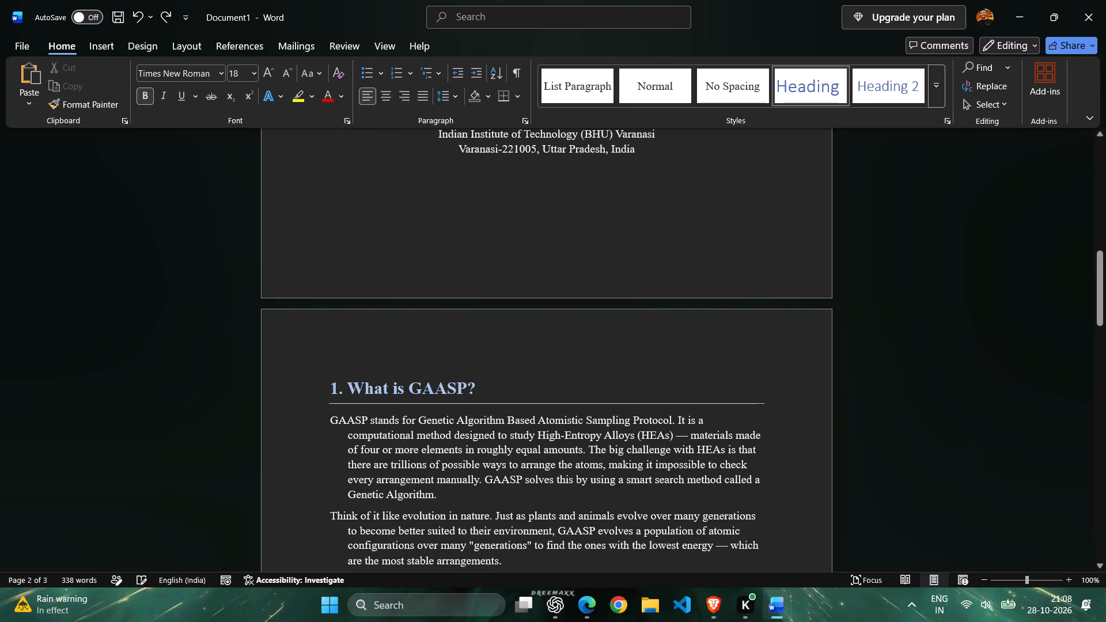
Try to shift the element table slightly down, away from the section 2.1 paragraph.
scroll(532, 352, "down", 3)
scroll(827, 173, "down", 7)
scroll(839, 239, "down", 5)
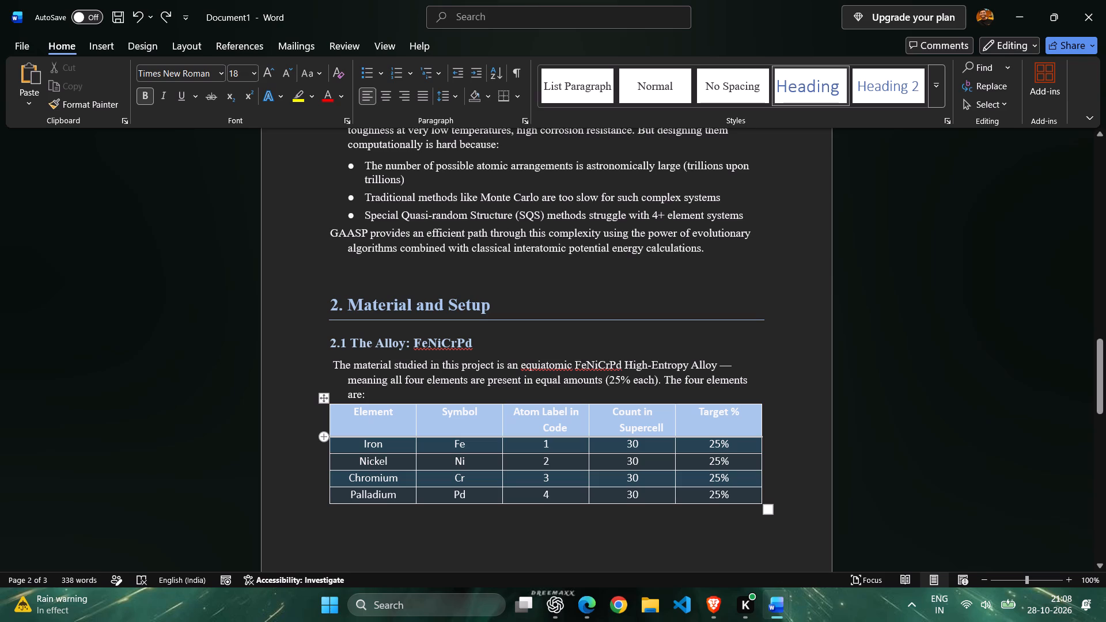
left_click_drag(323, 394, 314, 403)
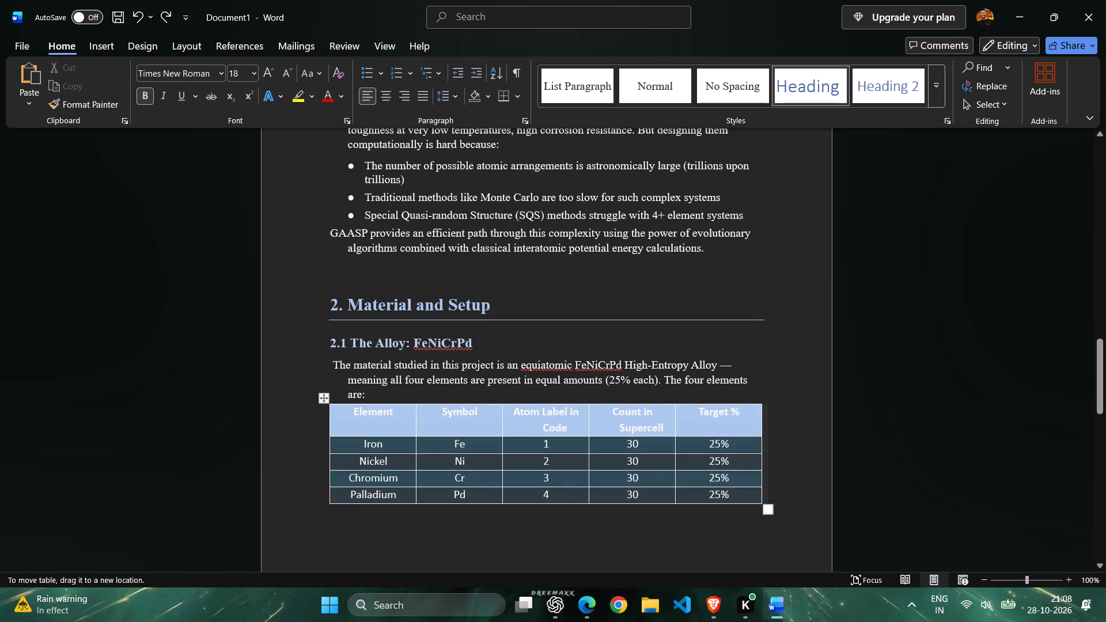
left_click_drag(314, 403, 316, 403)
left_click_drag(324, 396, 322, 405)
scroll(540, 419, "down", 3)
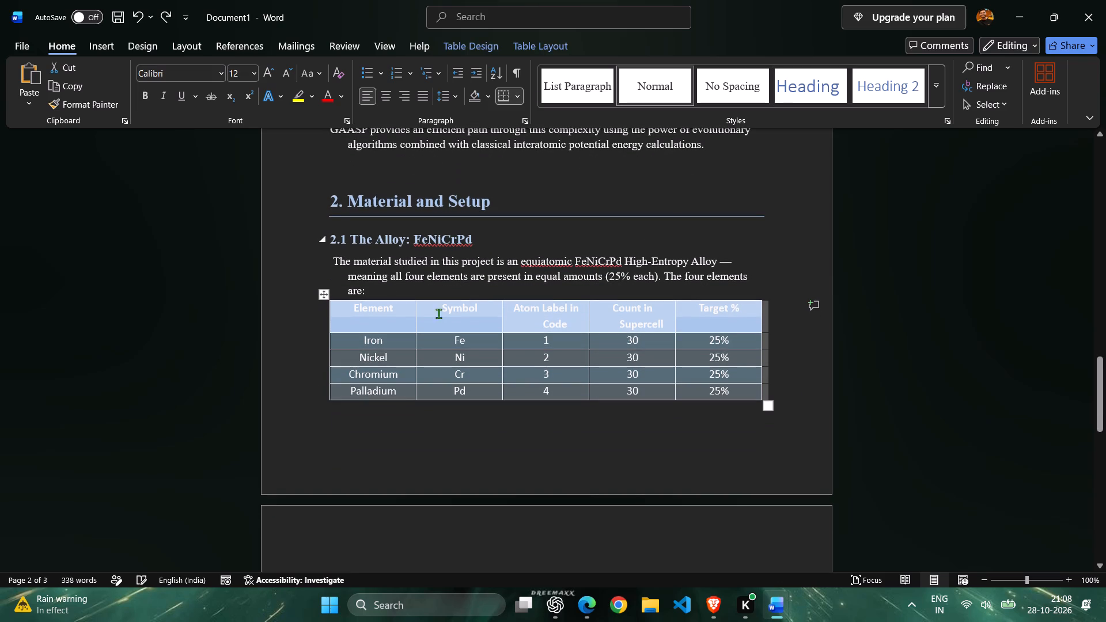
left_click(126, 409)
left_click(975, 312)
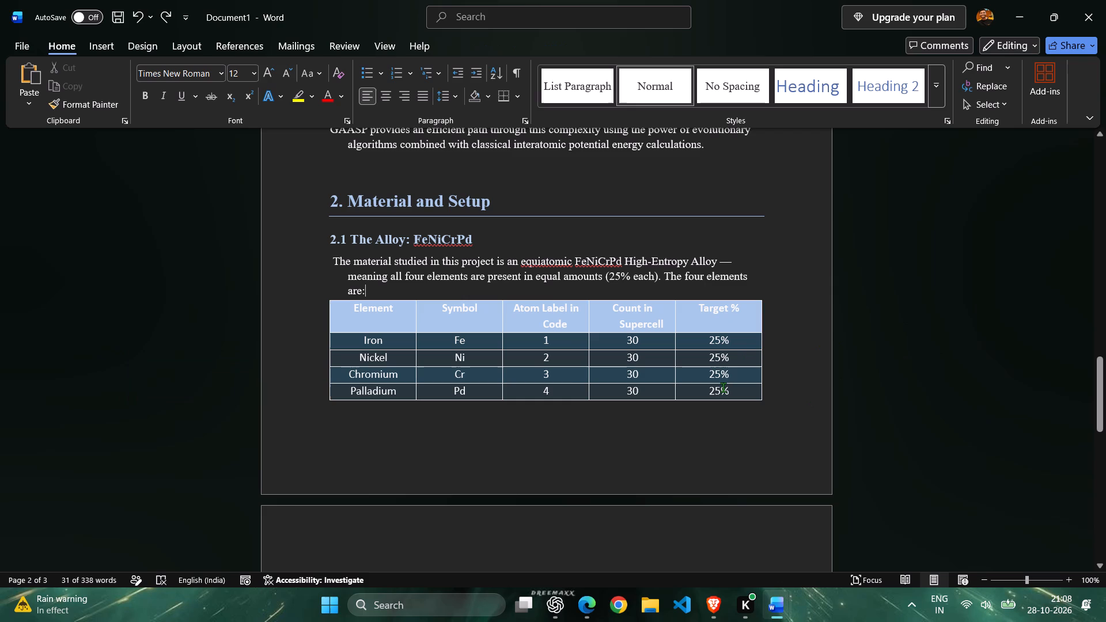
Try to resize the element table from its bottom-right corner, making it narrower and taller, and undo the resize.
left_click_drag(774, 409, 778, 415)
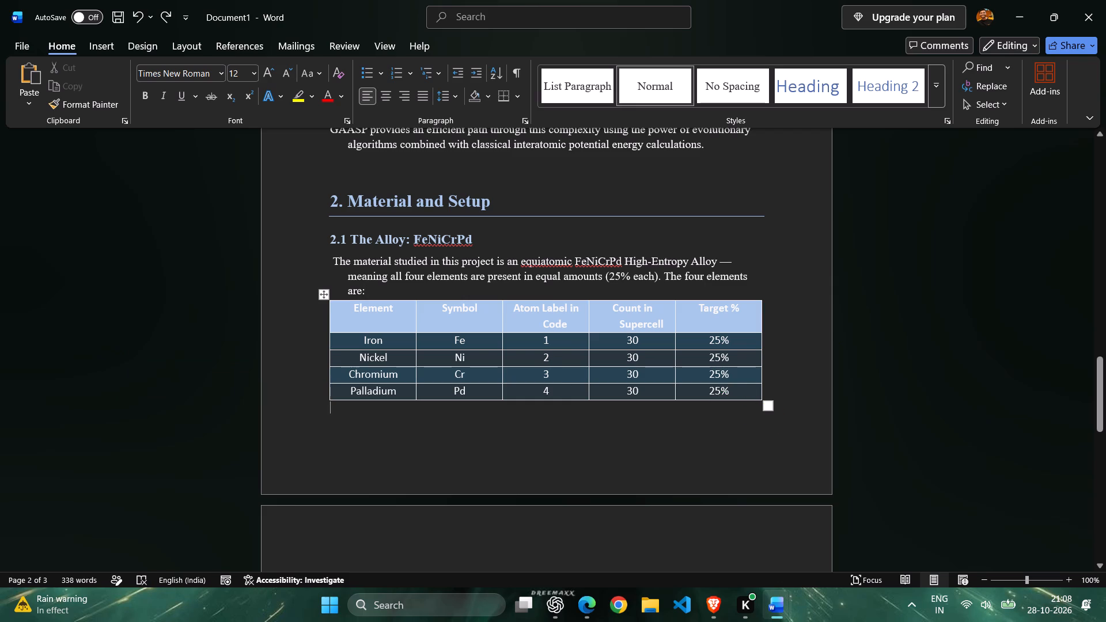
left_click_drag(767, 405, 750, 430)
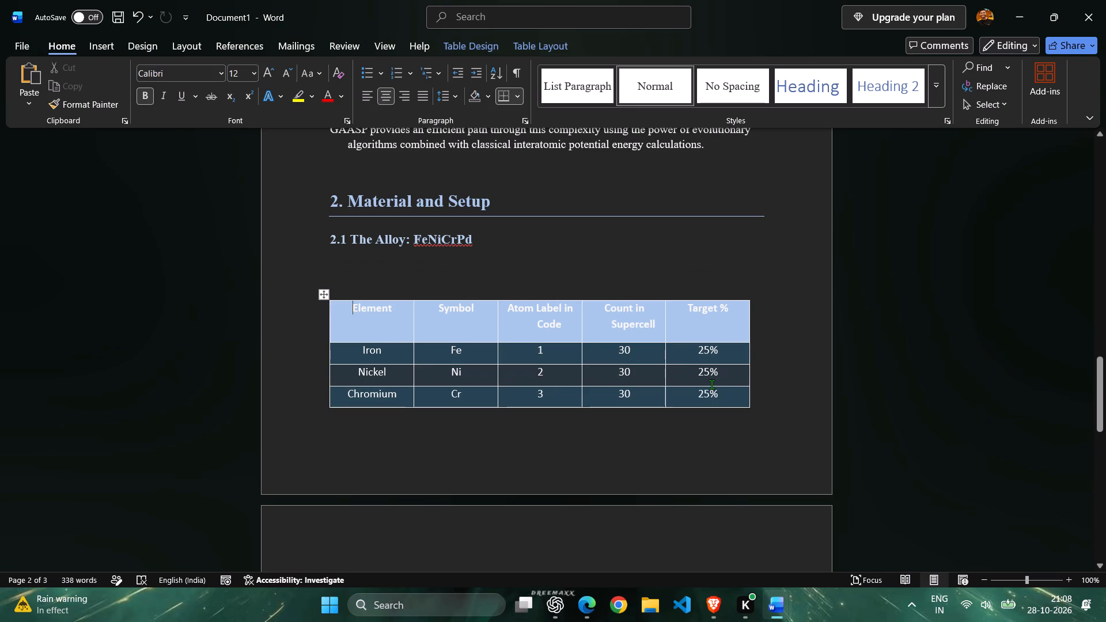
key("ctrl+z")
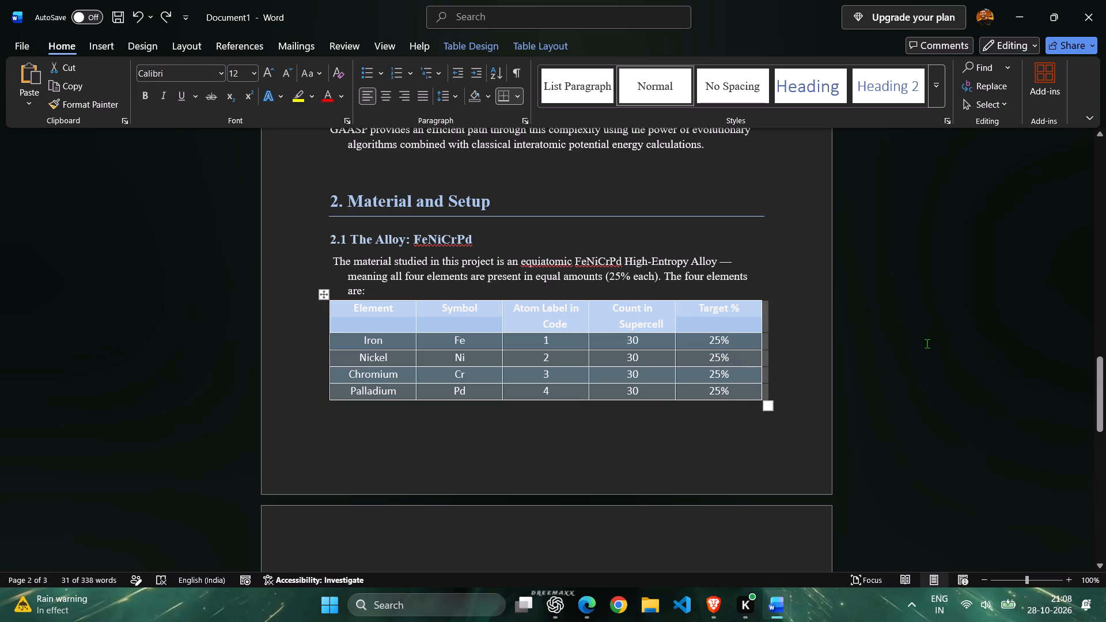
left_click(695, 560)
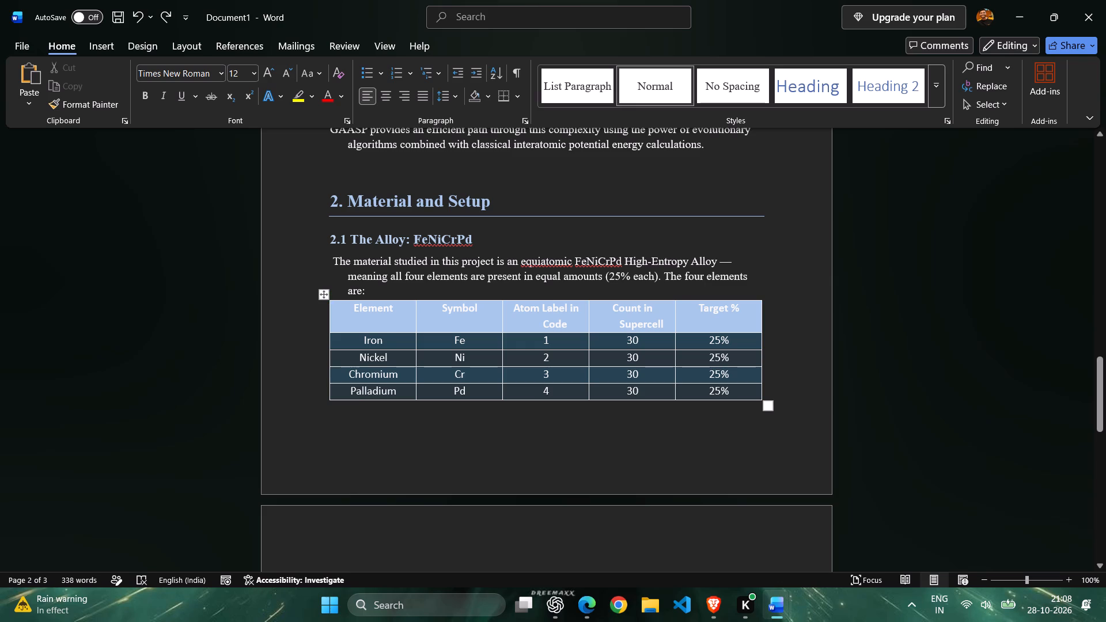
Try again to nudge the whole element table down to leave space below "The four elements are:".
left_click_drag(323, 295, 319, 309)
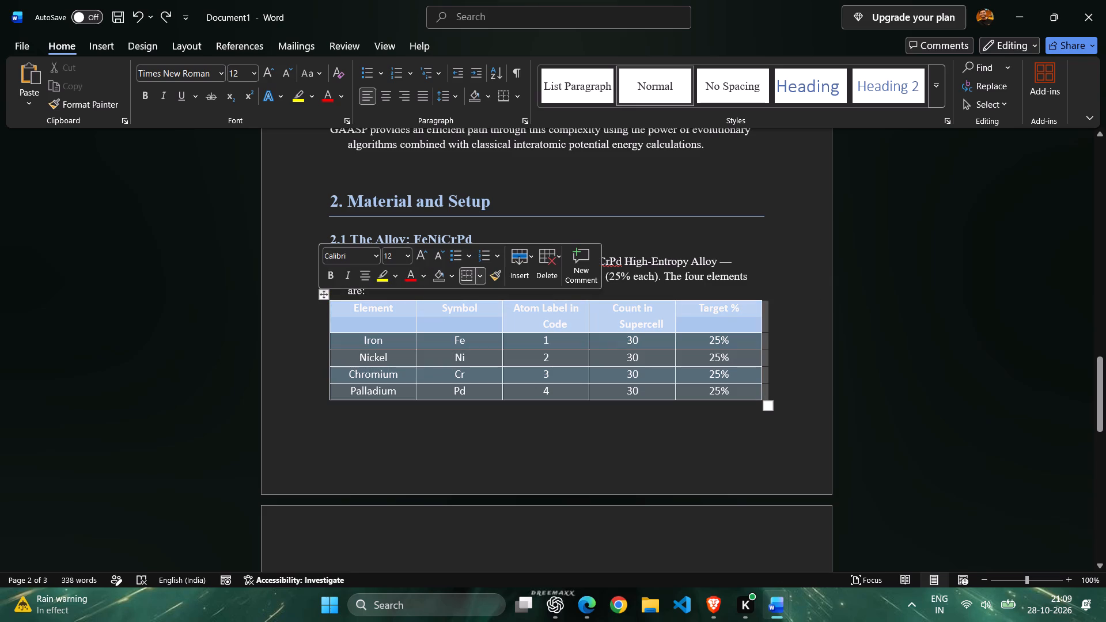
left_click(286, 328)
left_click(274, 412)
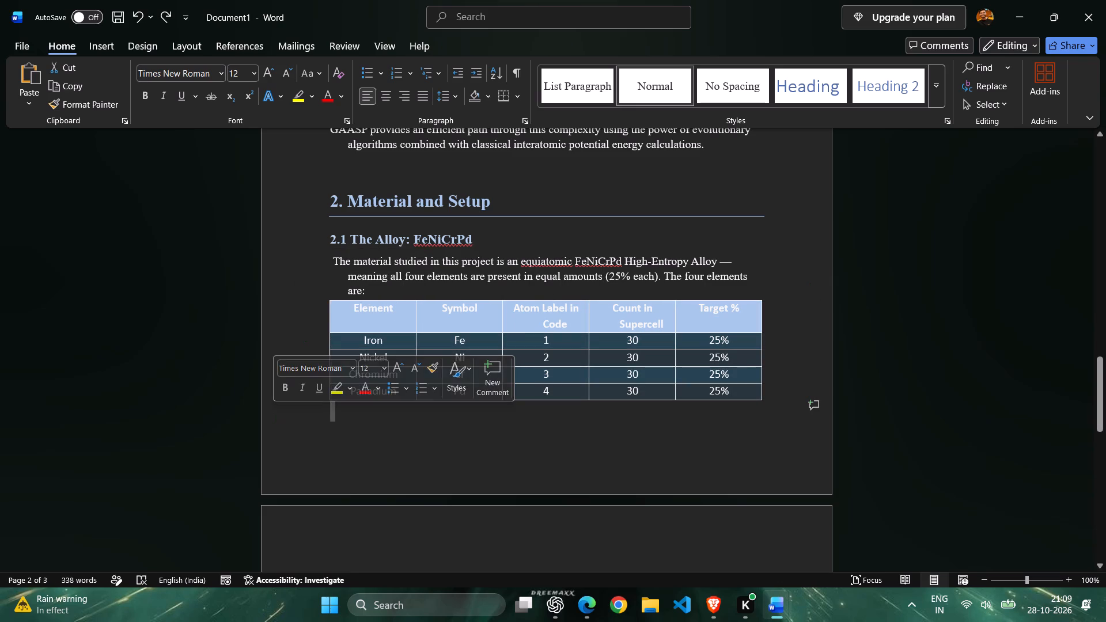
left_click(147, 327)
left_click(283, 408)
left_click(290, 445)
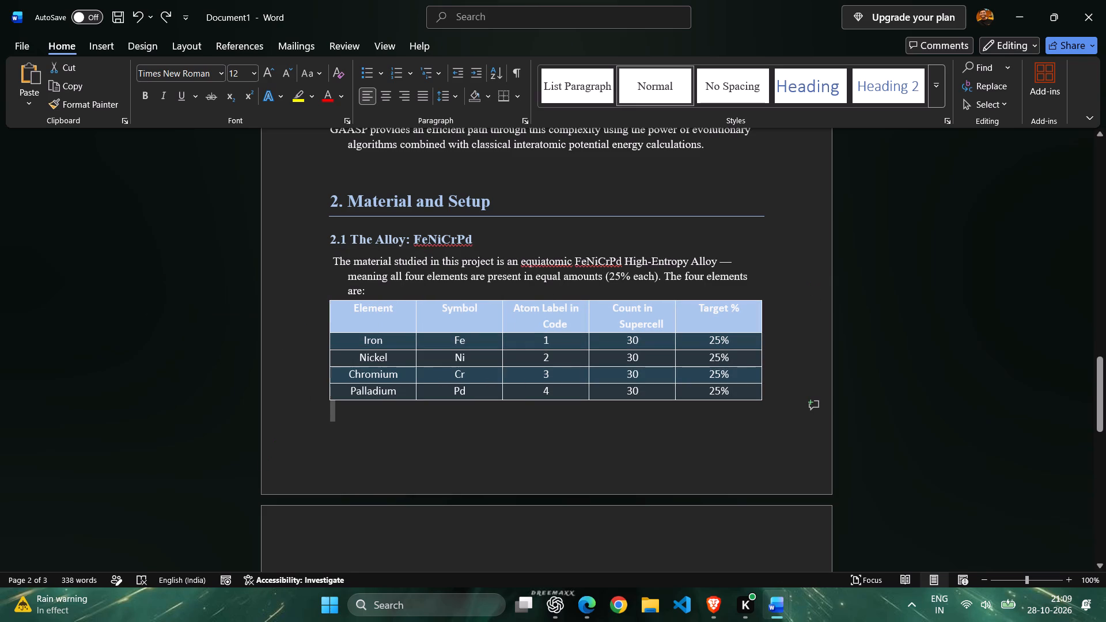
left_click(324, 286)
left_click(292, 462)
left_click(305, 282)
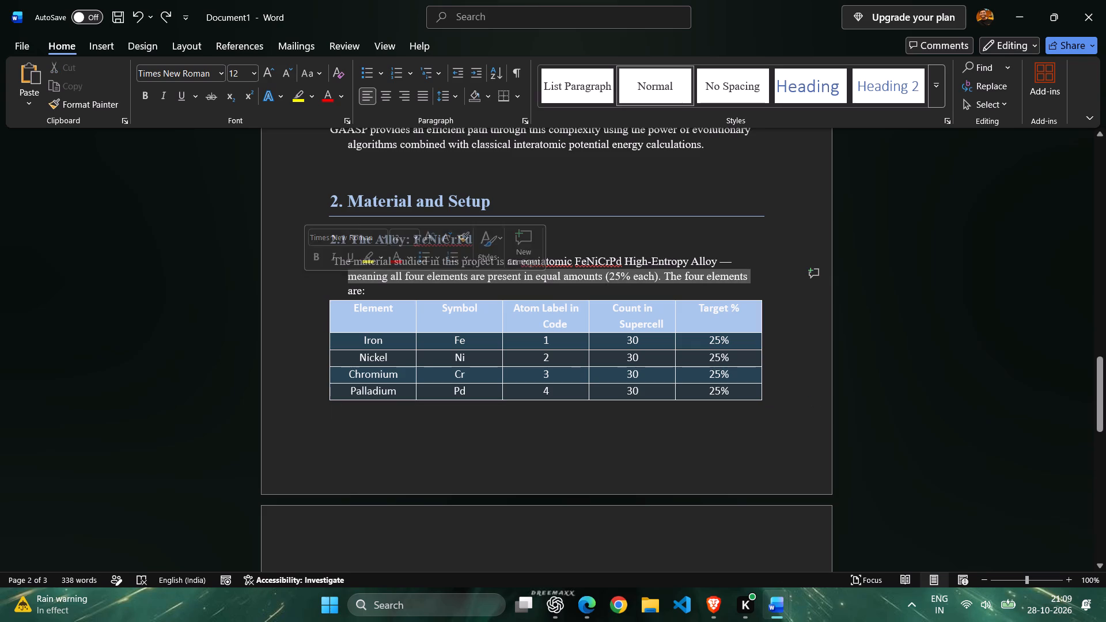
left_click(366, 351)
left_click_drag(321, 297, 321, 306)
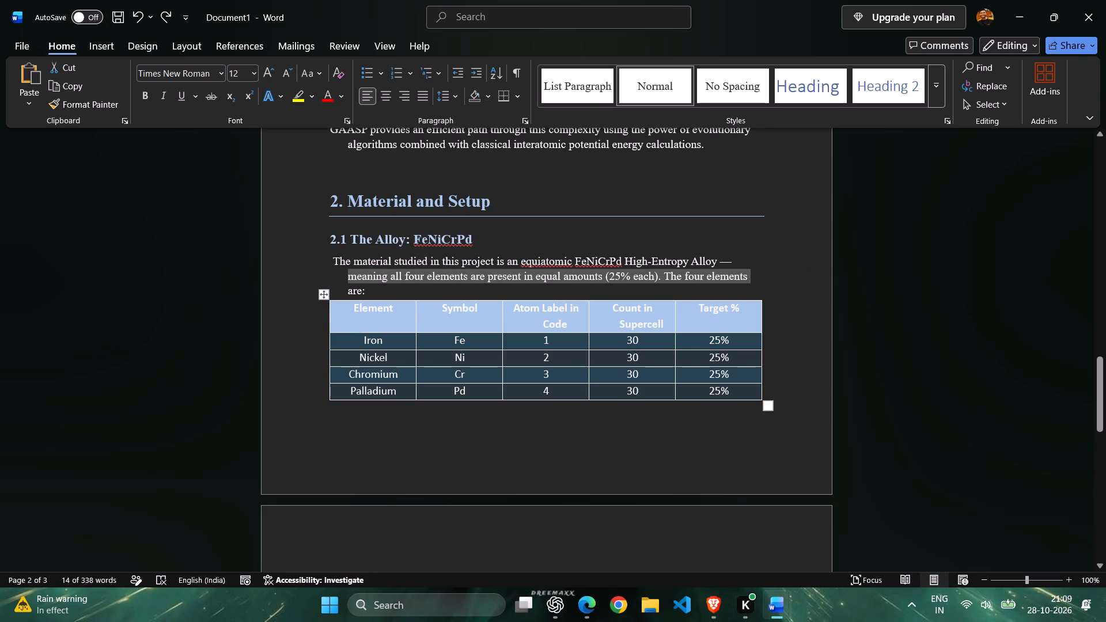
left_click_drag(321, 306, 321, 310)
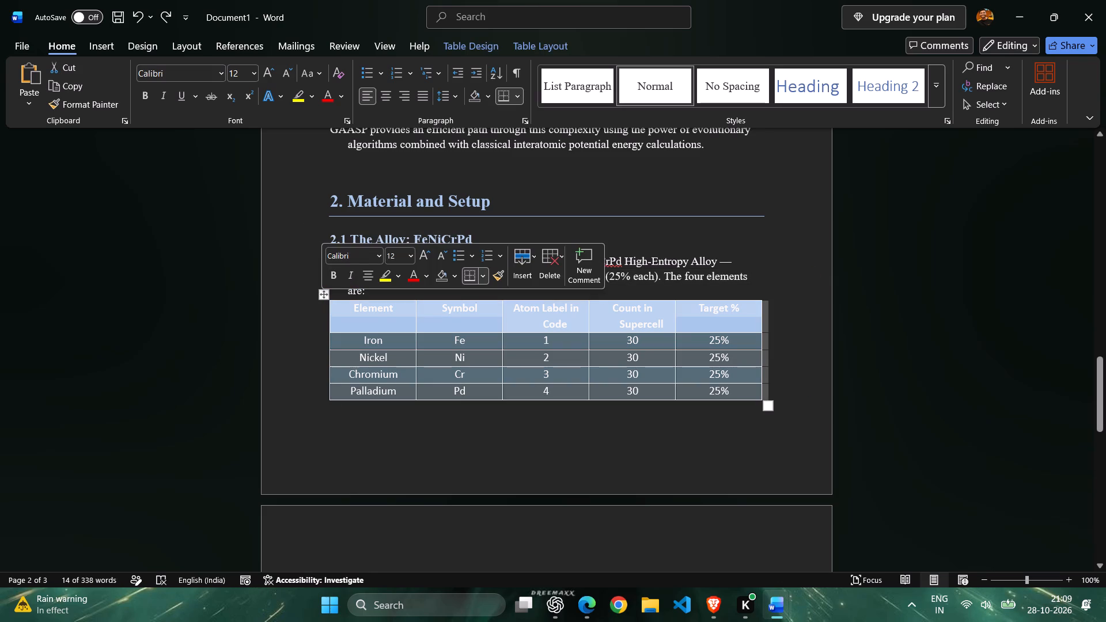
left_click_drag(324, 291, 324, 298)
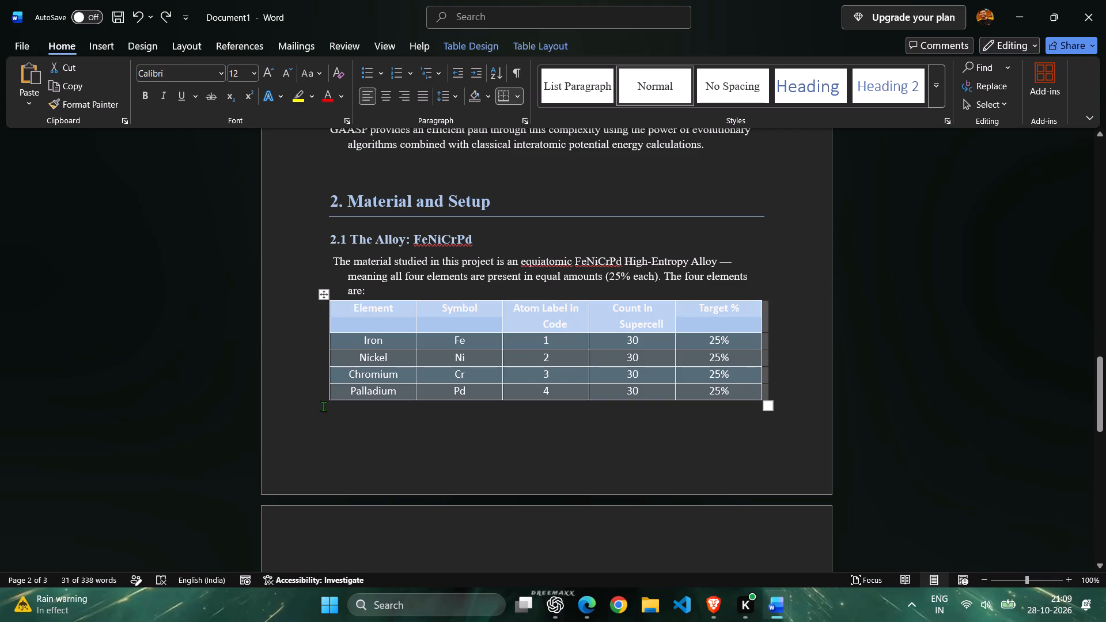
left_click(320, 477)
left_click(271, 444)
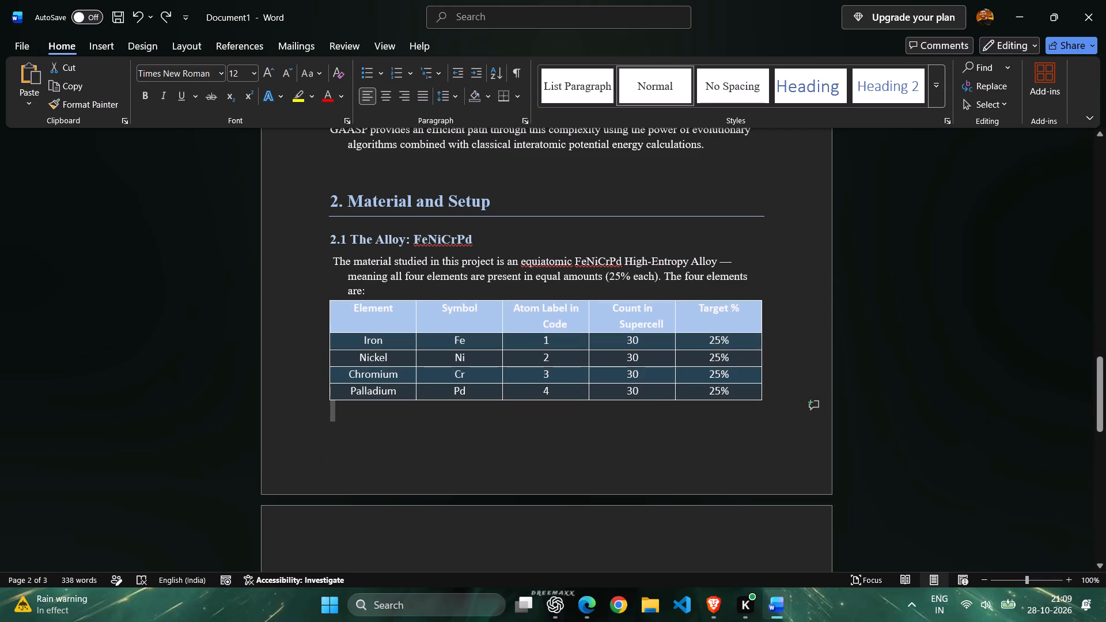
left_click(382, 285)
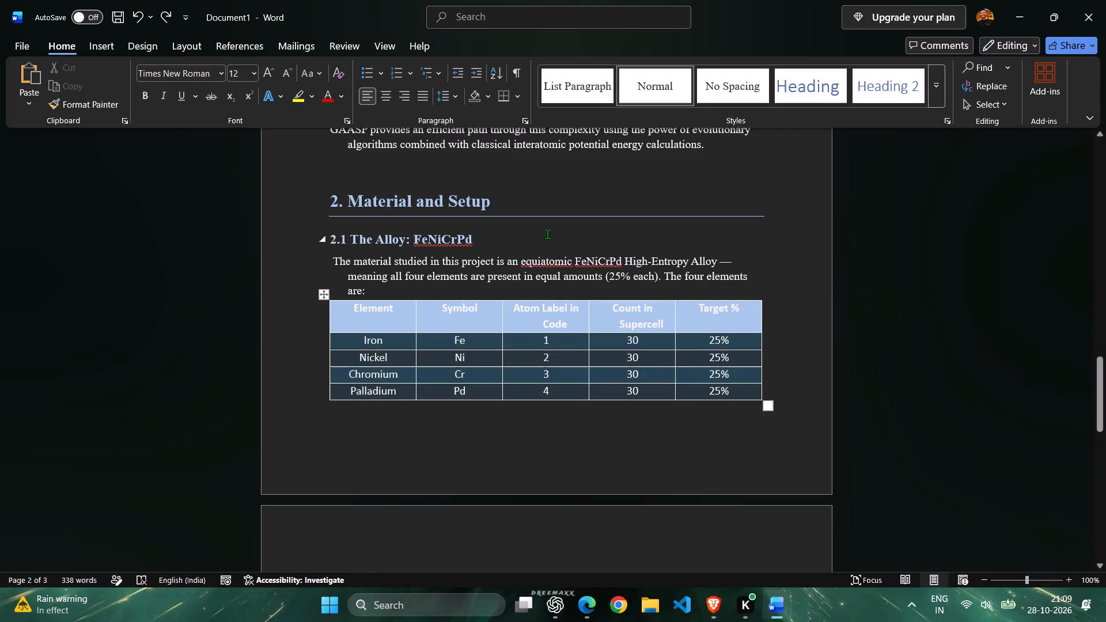
Check the page layout from the element table and following blank page back up to the cover page.
scroll(684, 279, "down", 5)
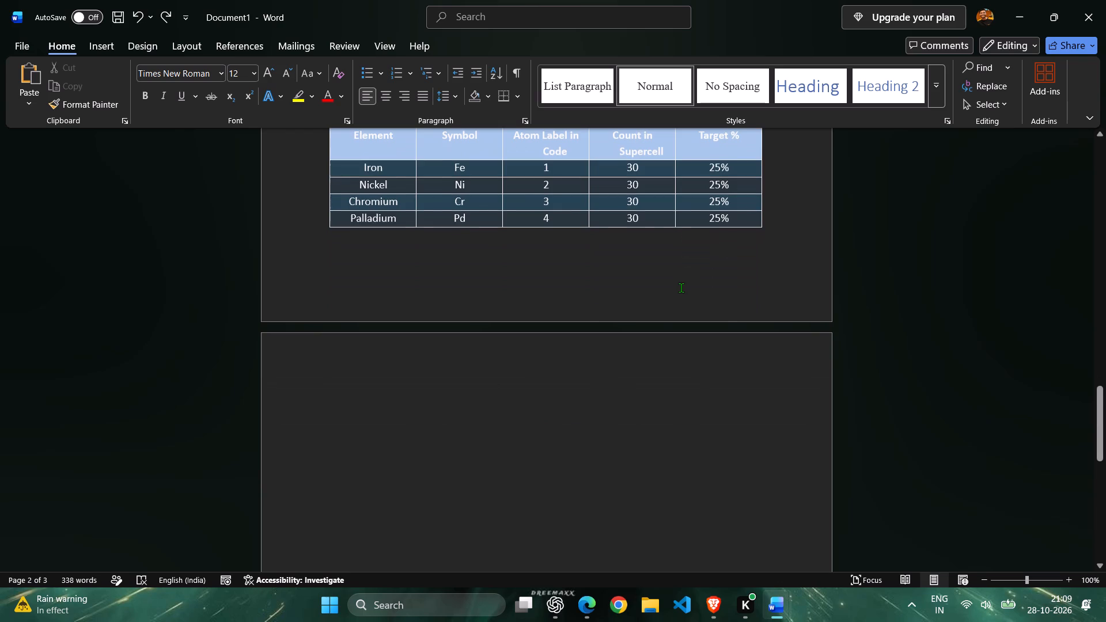
scroll(681, 287, "up", 20)
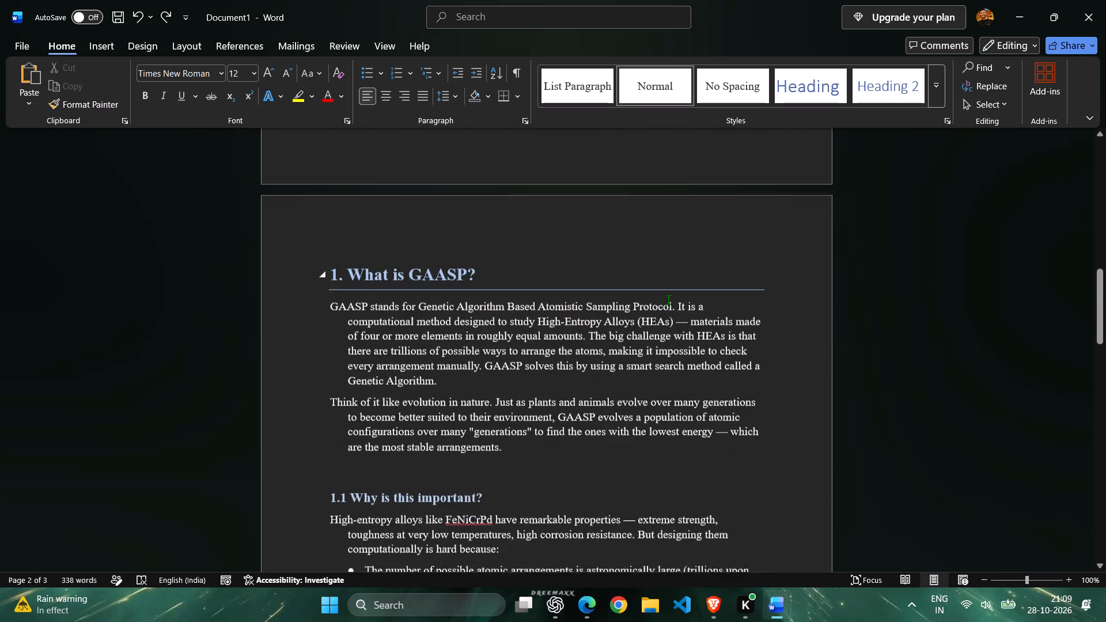
scroll(668, 299, "up", 6)
scroll(668, 299, "up", 18)
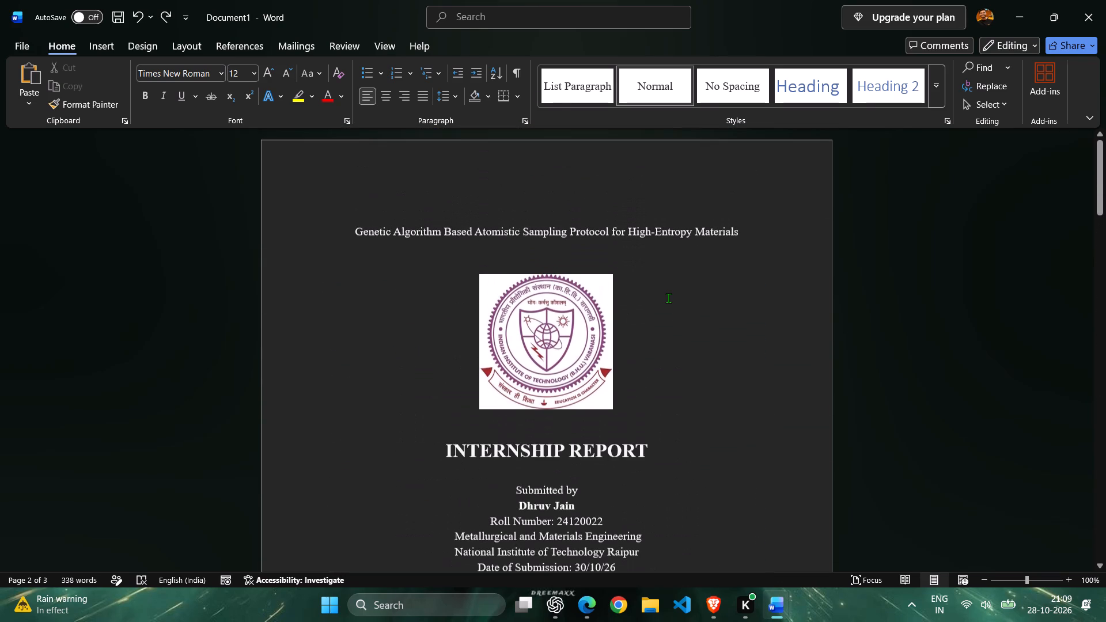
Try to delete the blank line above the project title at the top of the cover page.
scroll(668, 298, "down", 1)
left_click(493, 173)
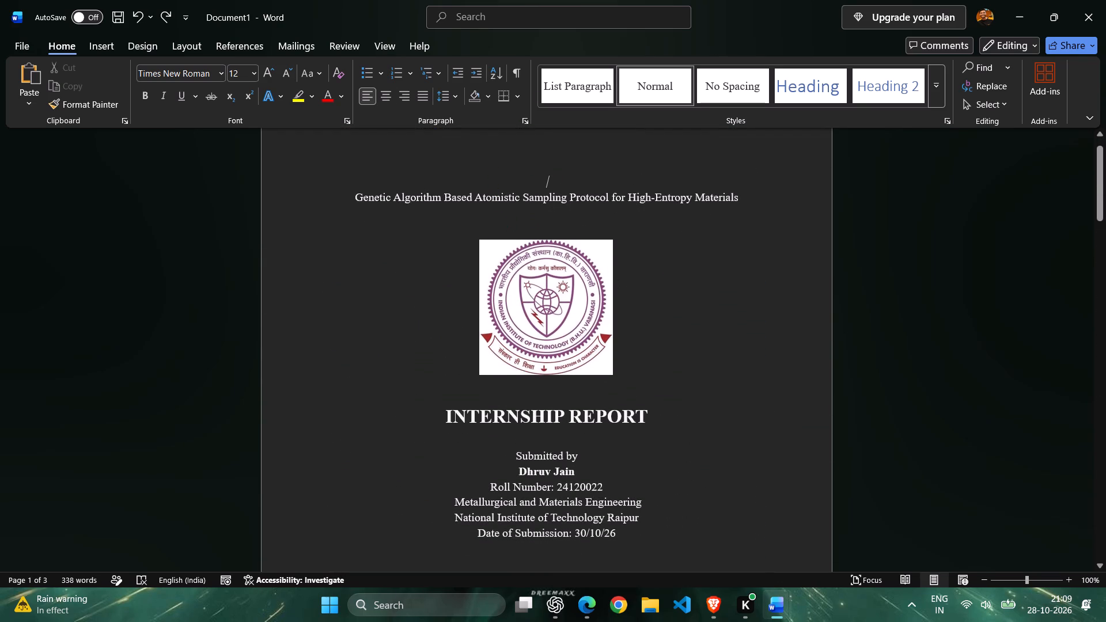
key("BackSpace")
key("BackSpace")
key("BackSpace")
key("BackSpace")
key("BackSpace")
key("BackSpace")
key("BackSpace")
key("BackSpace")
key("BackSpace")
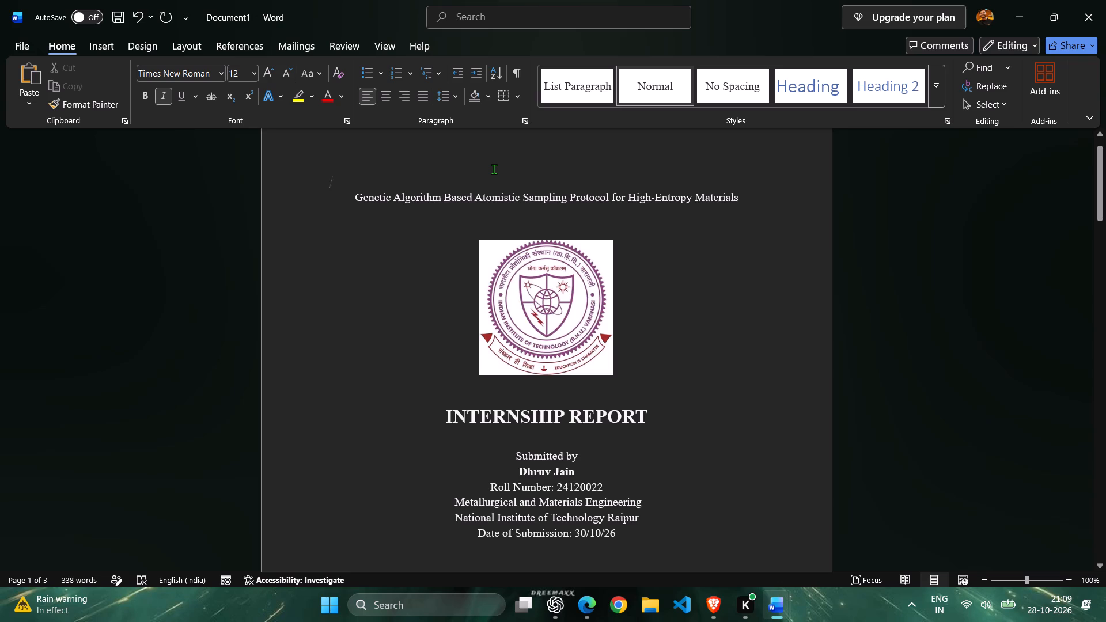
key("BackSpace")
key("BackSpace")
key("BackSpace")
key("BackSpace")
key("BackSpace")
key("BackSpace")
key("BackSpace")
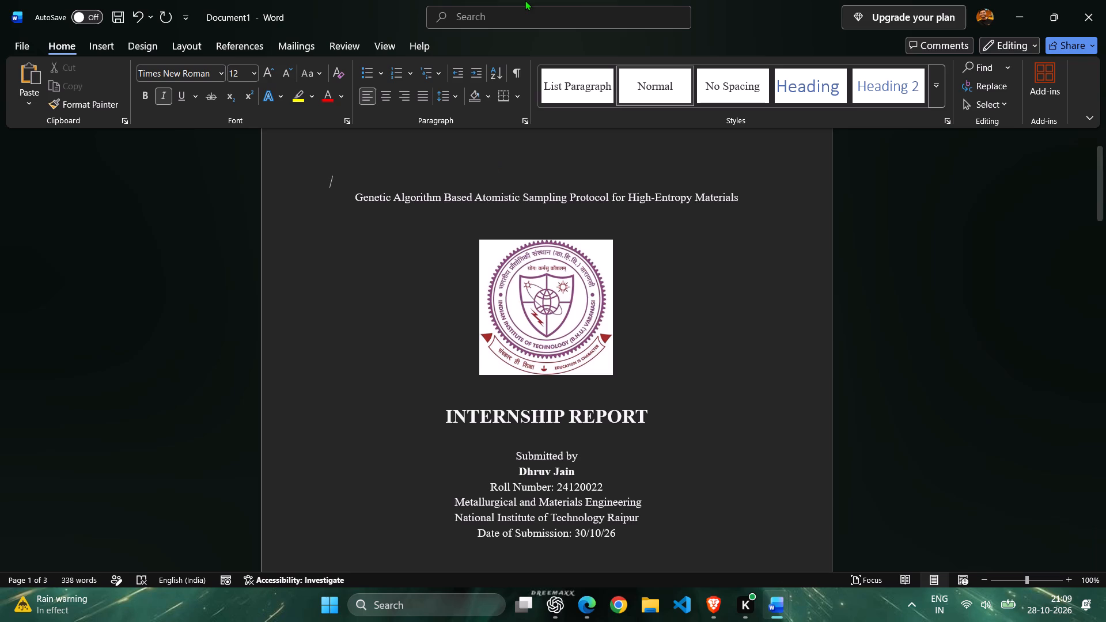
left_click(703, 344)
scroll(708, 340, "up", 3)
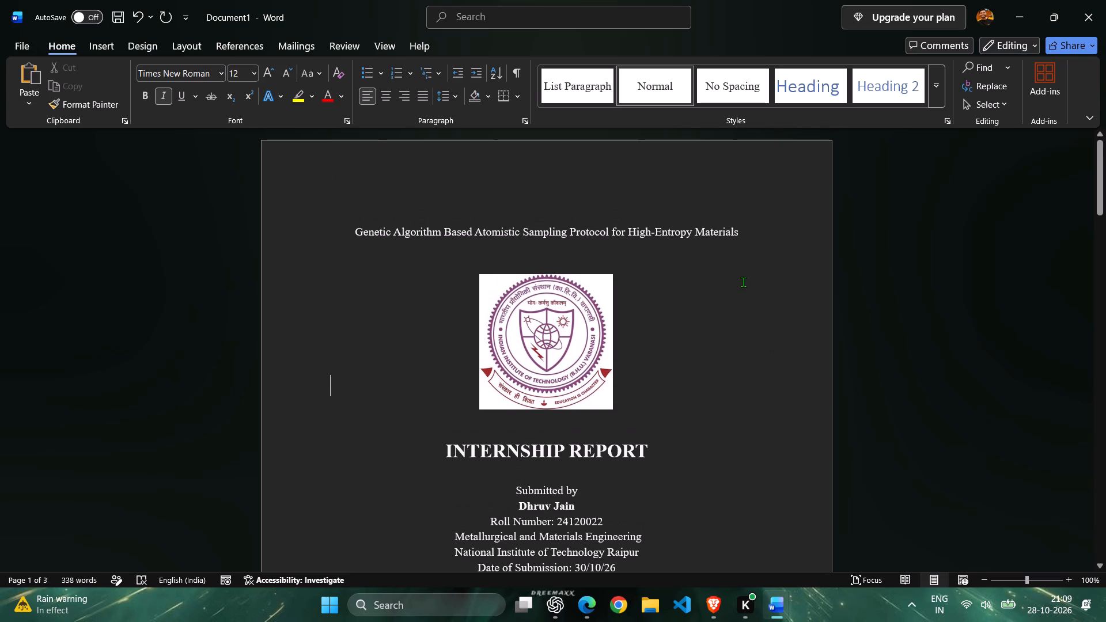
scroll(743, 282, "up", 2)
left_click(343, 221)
Remove the centre alignment from the project title line so it starts at the left margin.
left_click(349, 240)
key("BackSpace")
key("BackSpace")
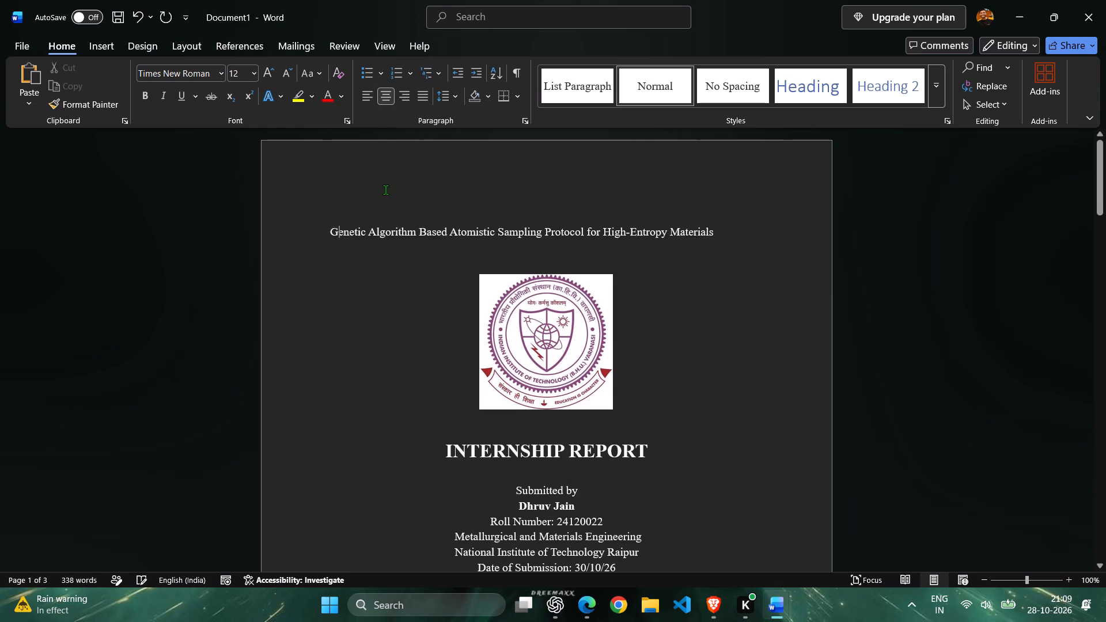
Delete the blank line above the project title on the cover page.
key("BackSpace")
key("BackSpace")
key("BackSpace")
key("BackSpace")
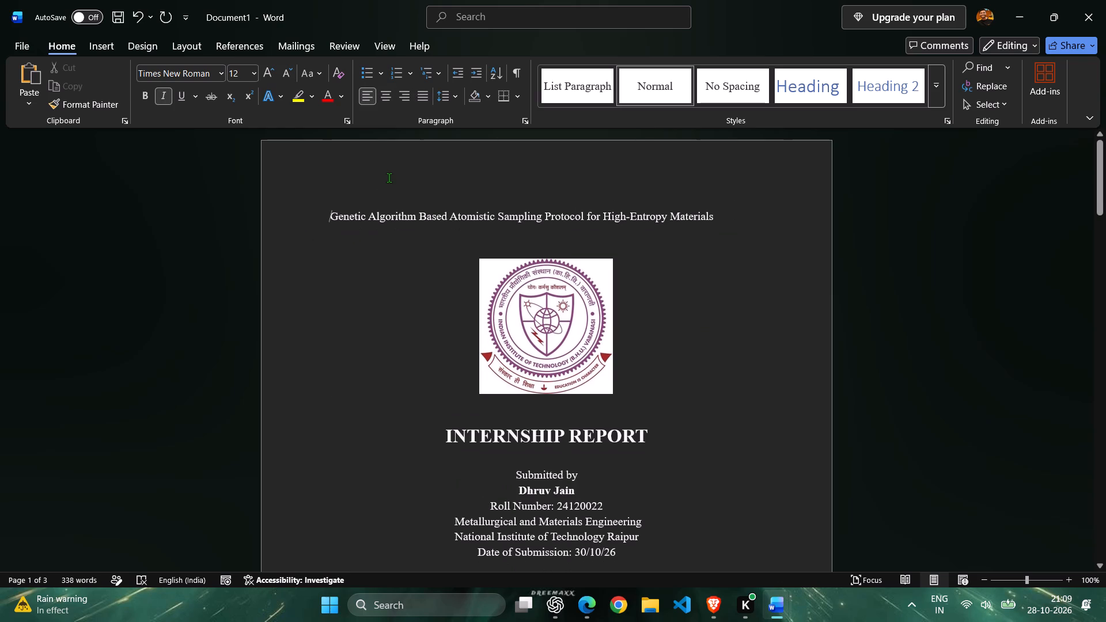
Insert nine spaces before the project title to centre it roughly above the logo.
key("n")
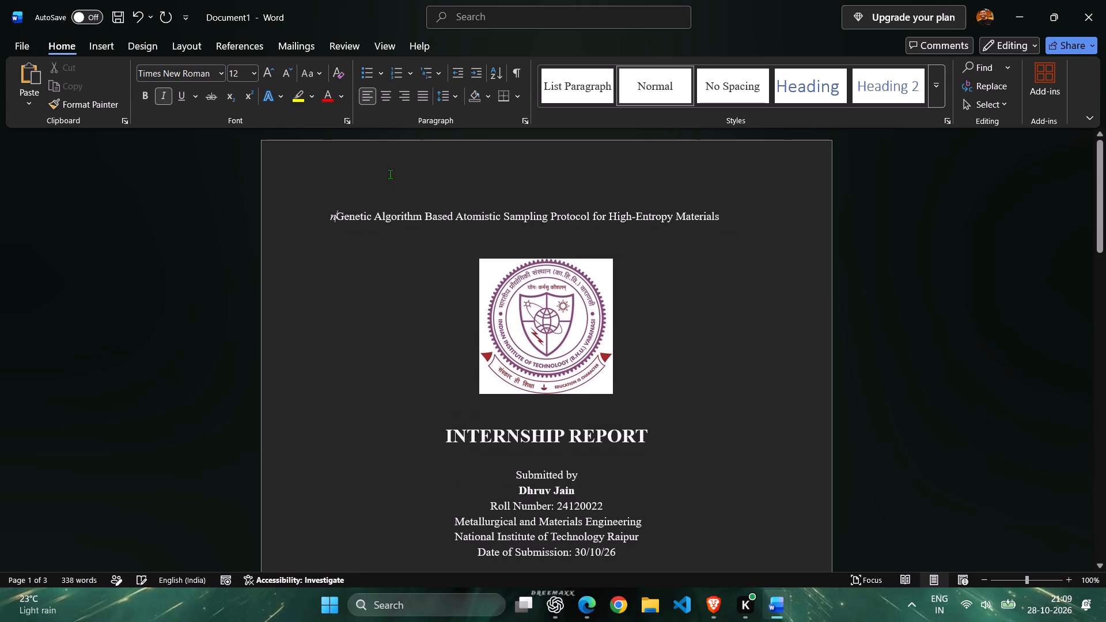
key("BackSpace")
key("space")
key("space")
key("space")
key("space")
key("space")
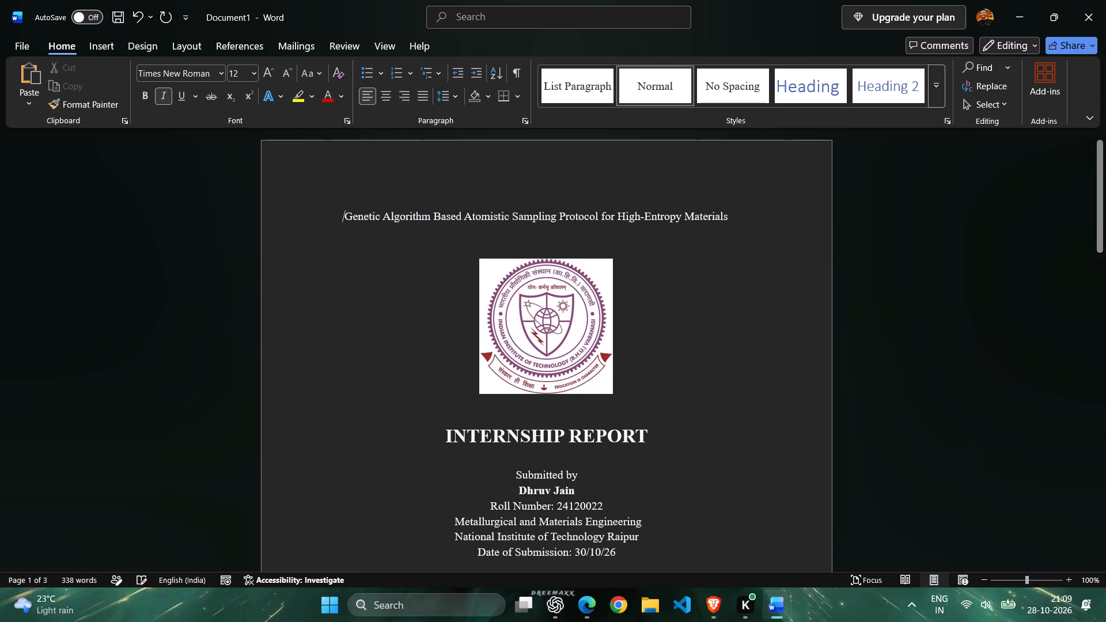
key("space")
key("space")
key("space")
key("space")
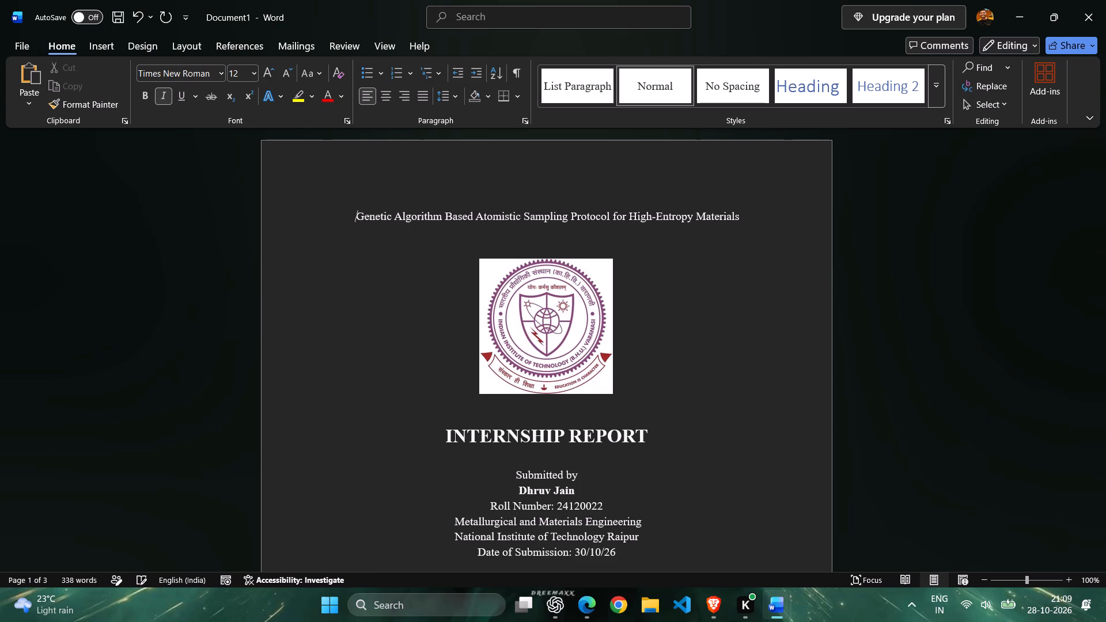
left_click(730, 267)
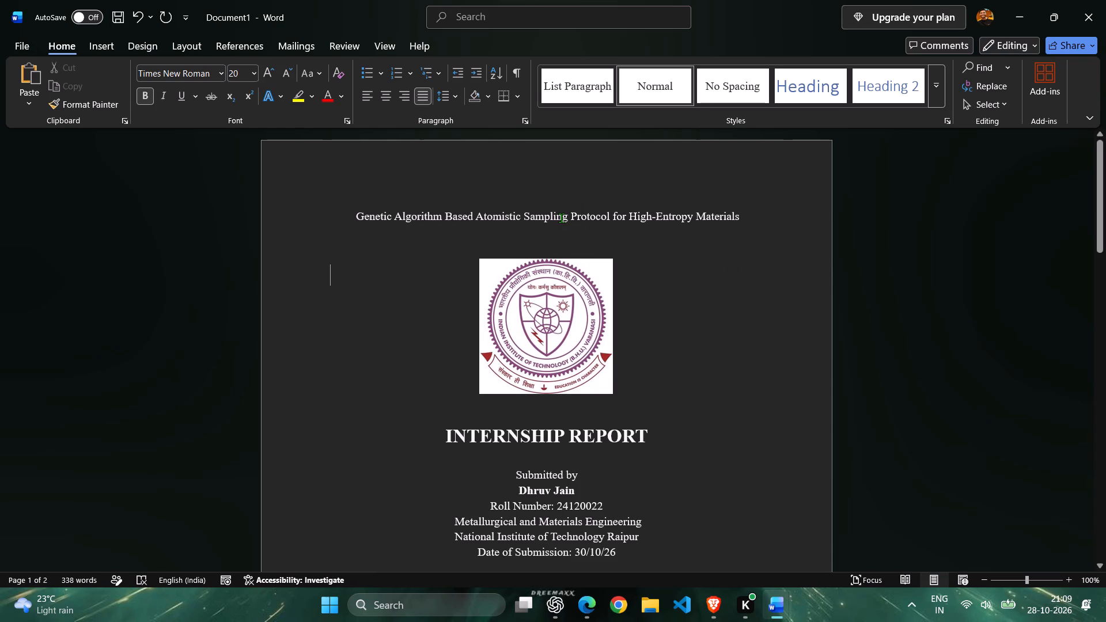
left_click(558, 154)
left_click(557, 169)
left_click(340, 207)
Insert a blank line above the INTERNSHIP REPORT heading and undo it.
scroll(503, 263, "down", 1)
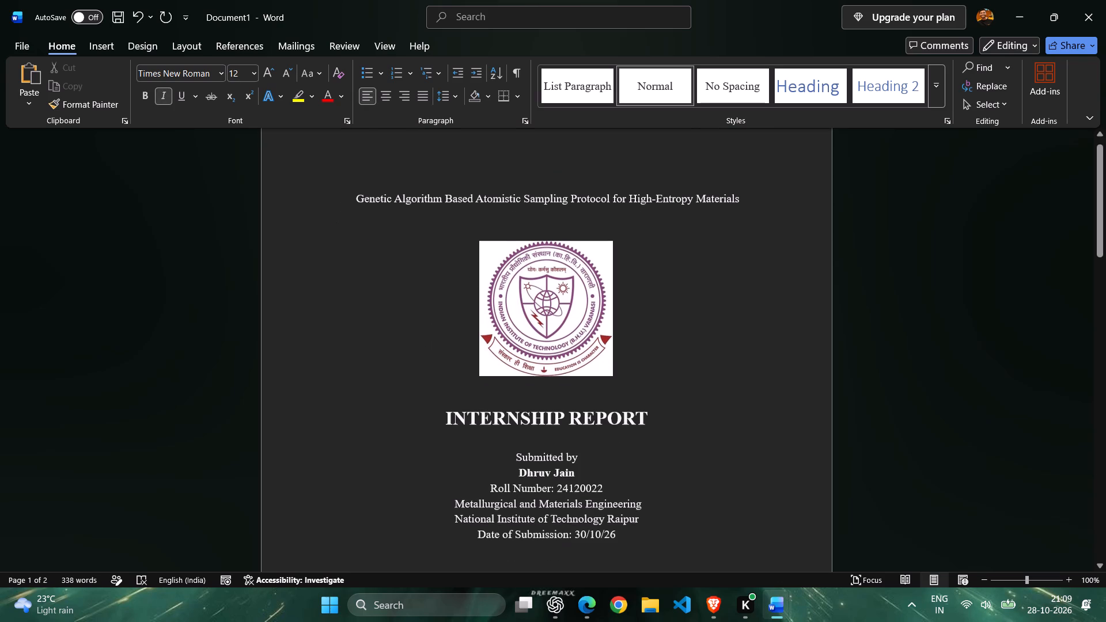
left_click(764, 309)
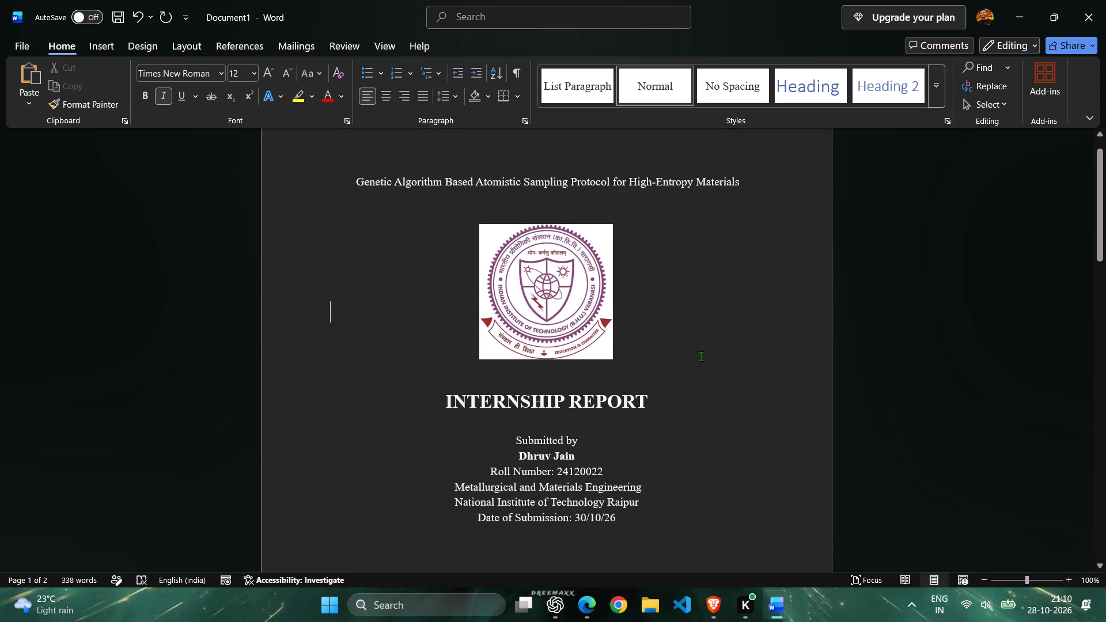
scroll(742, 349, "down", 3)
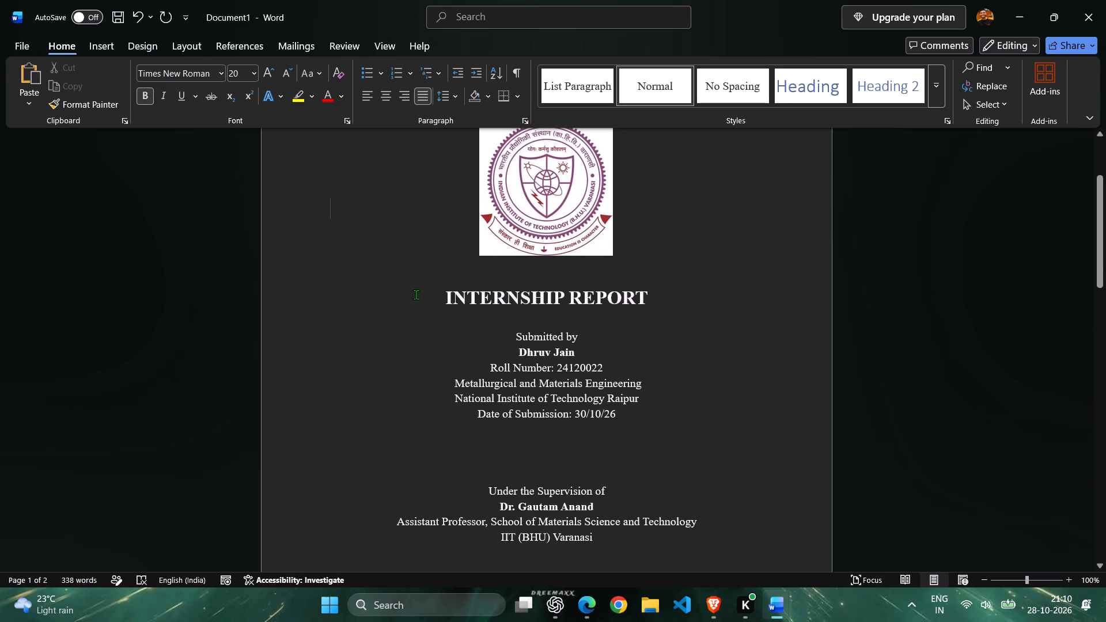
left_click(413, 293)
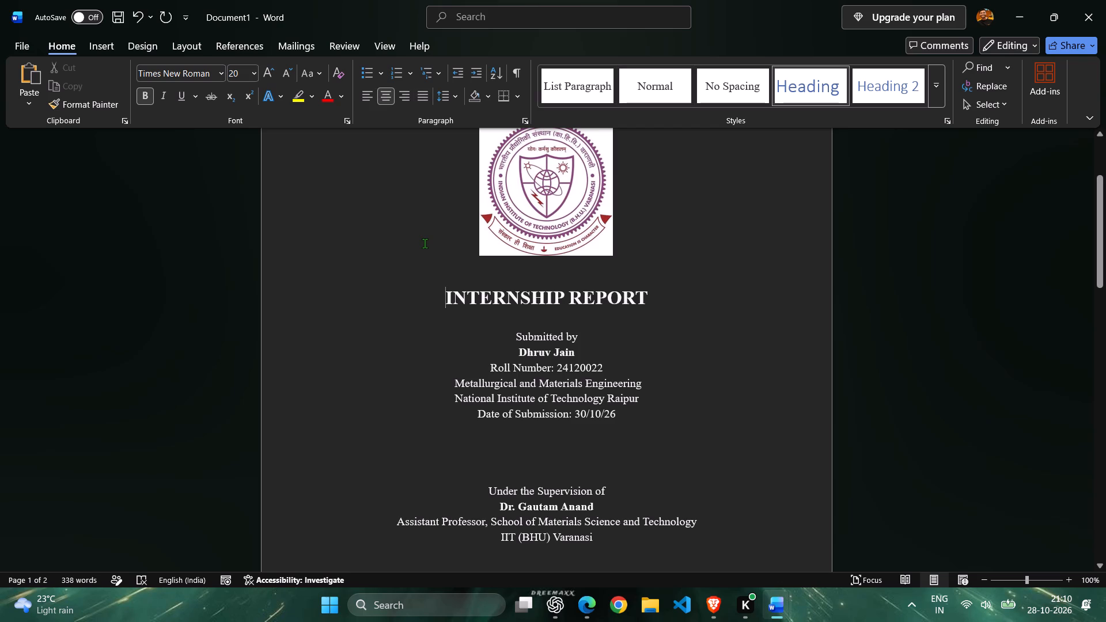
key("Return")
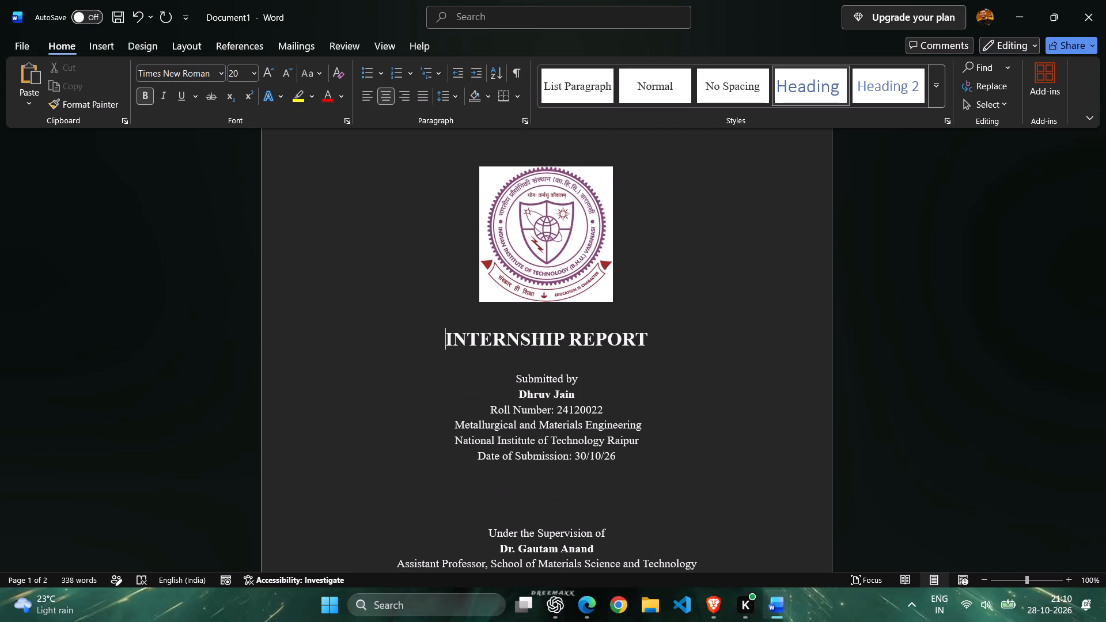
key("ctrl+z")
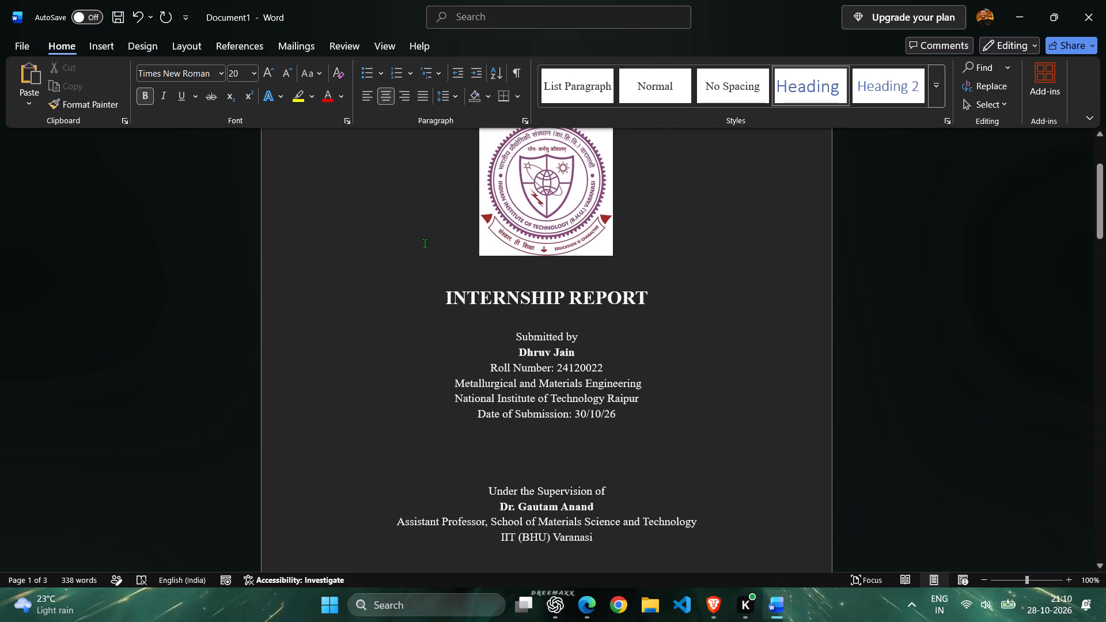
Check the page layout from the cover page down to section 1, "What is GAASP?", and the following page.
left_click(825, 437)
scroll(801, 435, "up", 2)
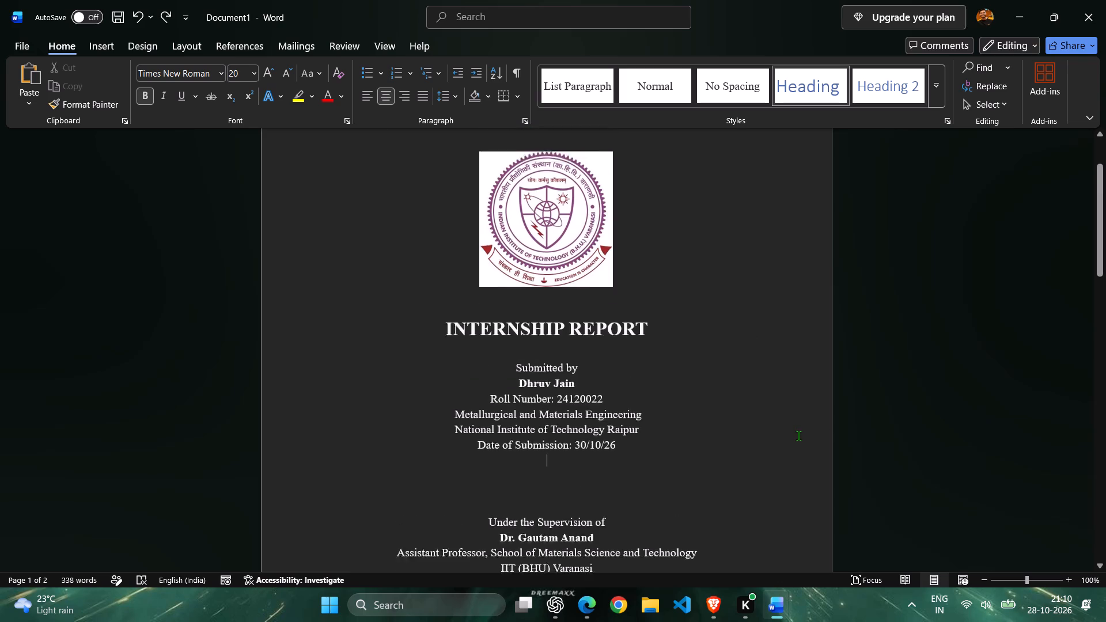
scroll(798, 435, "up", 4)
scroll(500, 339, "down", 7)
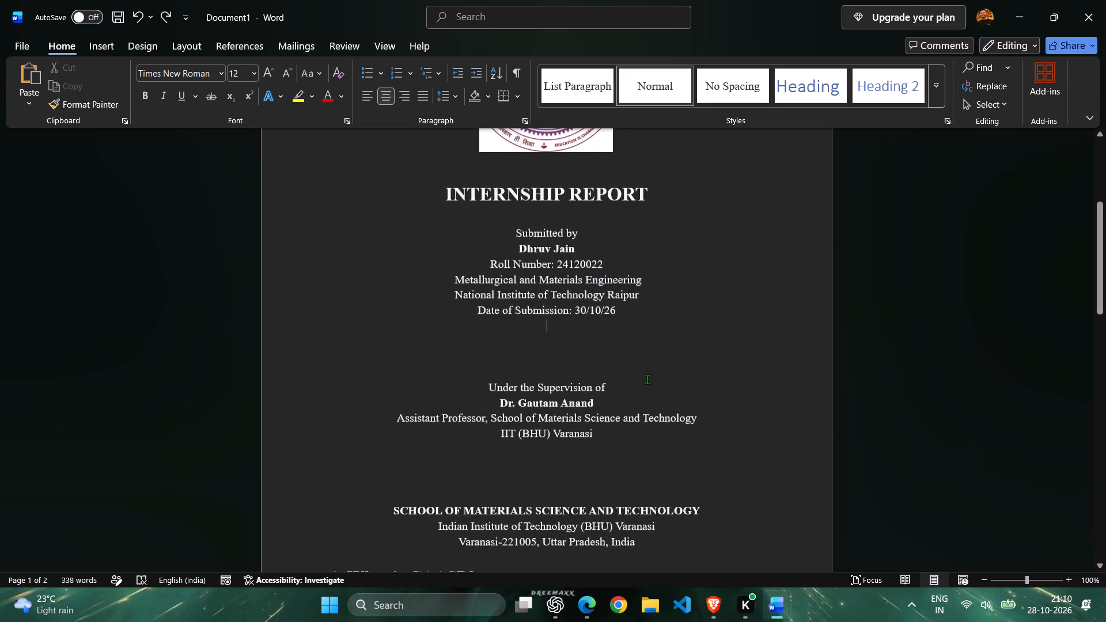
scroll(647, 380, "down", 3)
scroll(648, 381, "up", 3)
scroll(649, 381, "down", 8)
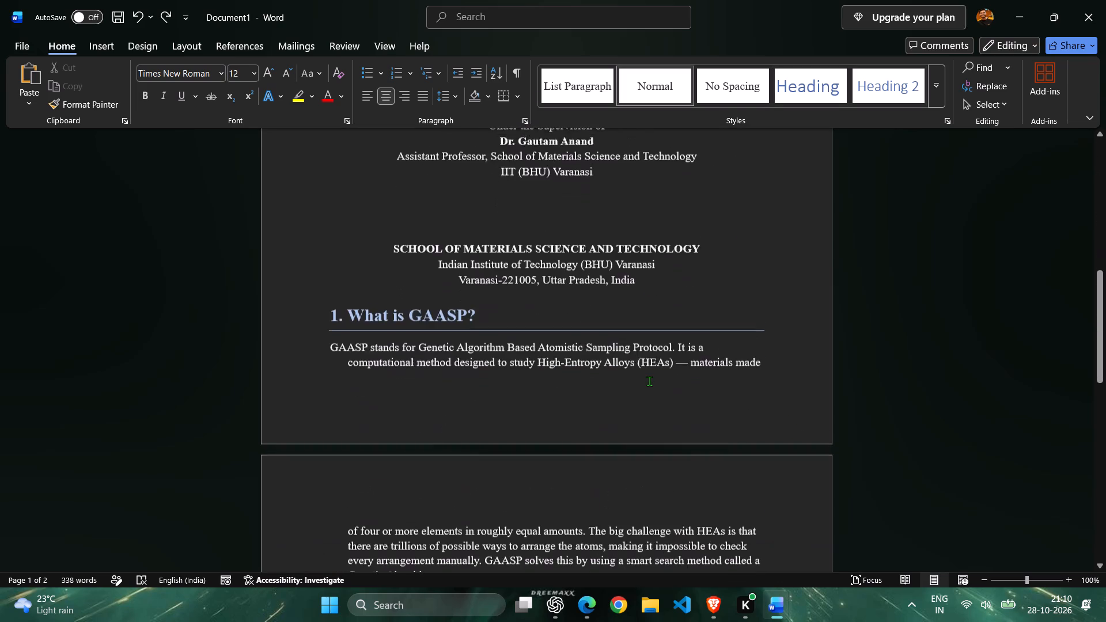
scroll(649, 381, "down", 3)
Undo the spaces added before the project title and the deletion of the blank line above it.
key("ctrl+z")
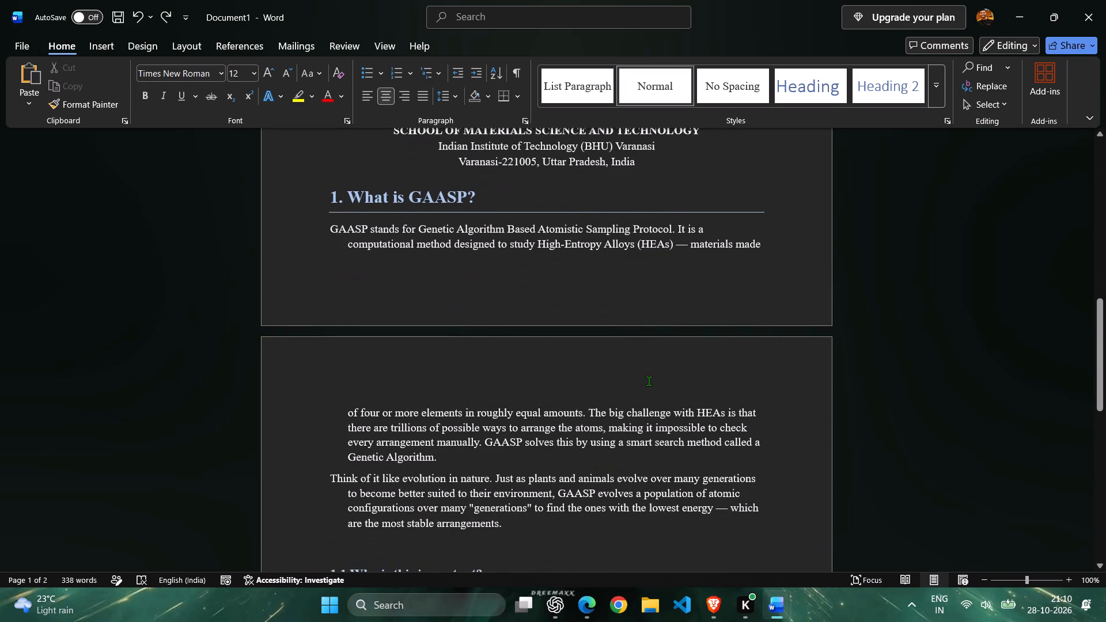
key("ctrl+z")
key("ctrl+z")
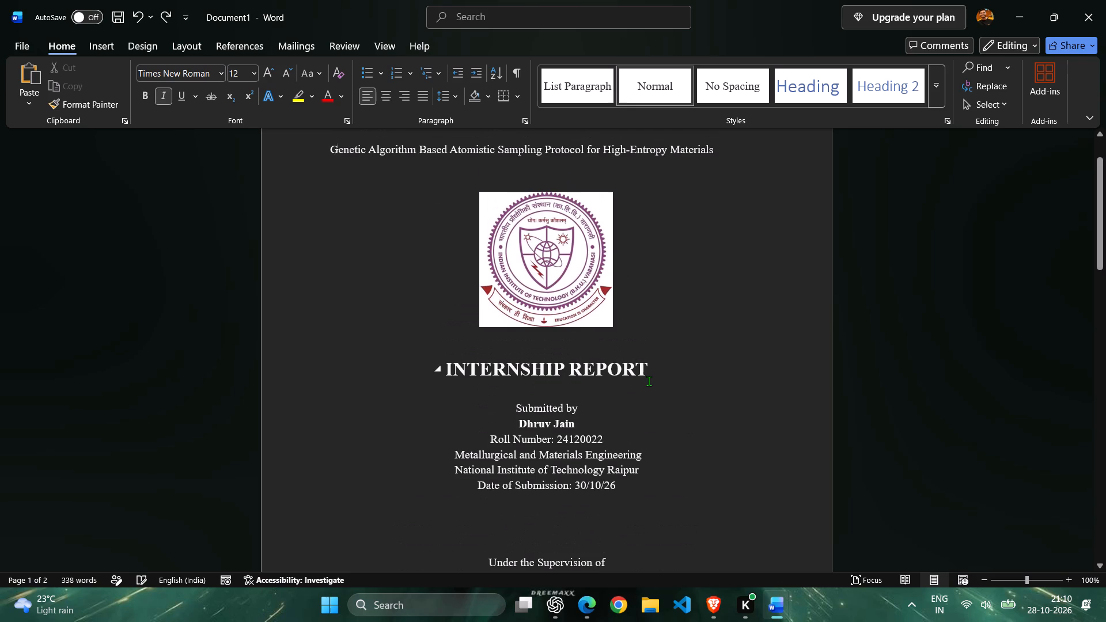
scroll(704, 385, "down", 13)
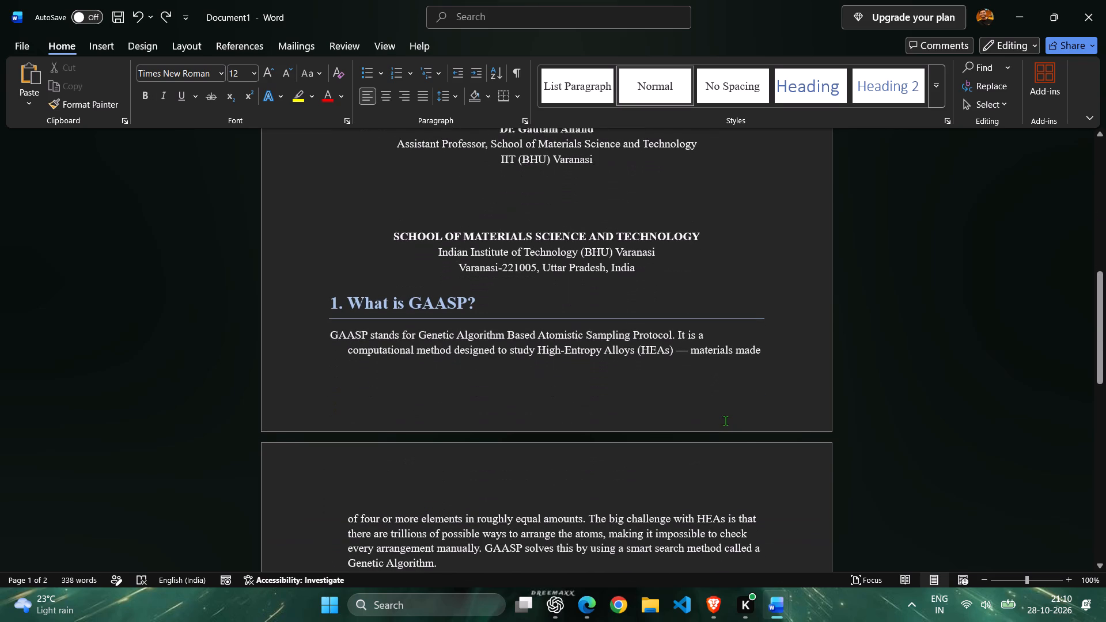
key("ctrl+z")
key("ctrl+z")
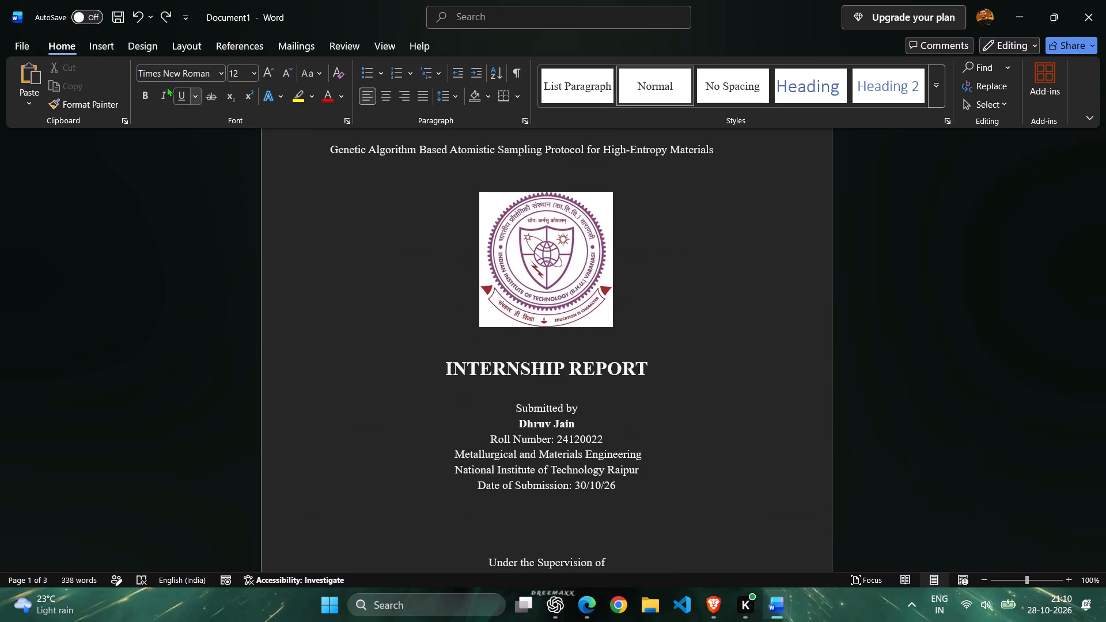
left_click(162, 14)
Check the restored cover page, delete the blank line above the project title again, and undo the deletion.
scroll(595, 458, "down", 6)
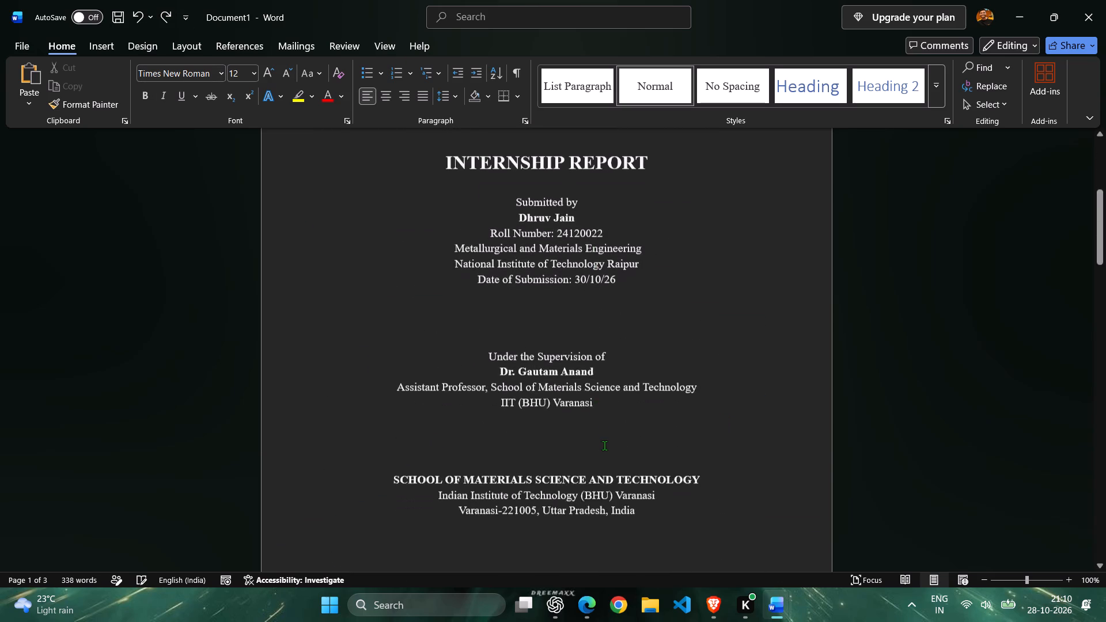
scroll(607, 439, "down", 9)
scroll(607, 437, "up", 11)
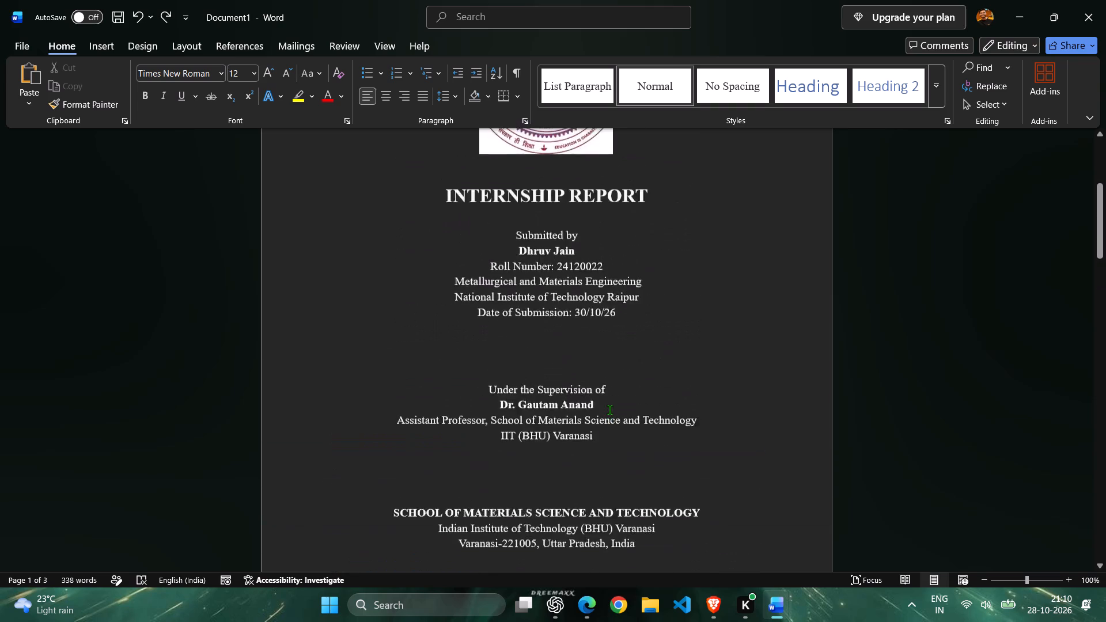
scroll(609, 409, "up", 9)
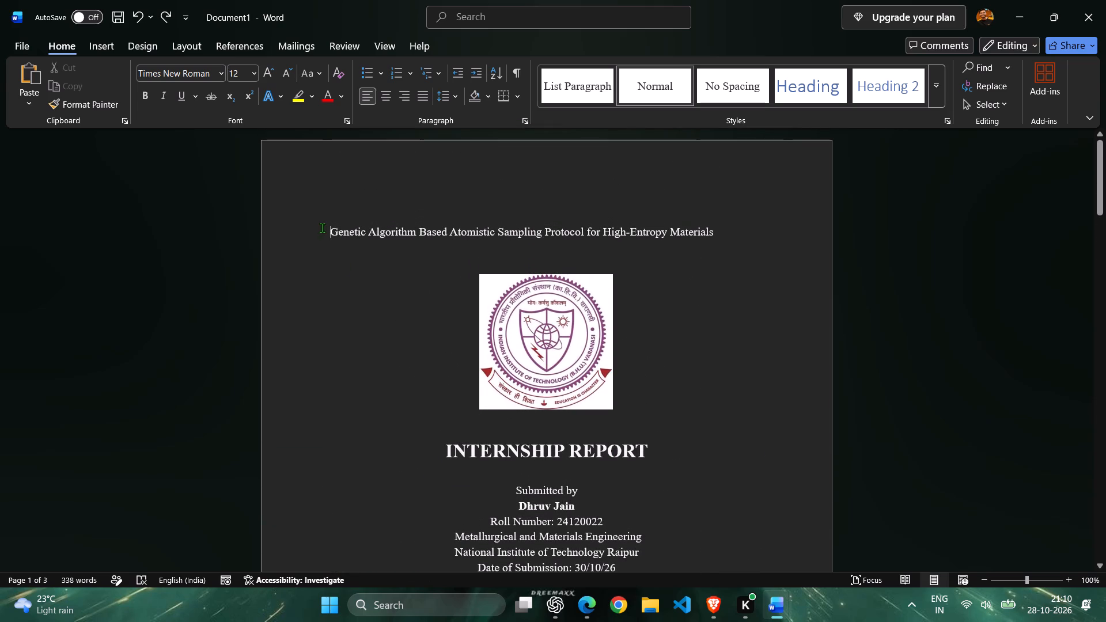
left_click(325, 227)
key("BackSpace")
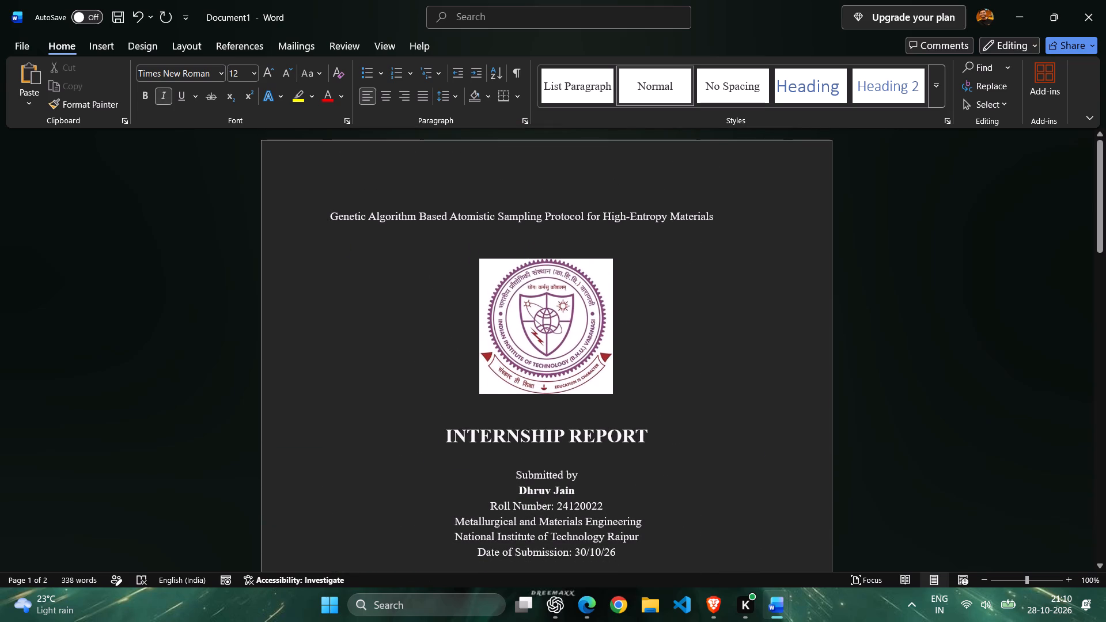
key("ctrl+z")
Add nine spaces before the project title so it sits centred above the institute logo on the cover page.
left_click(468, 254)
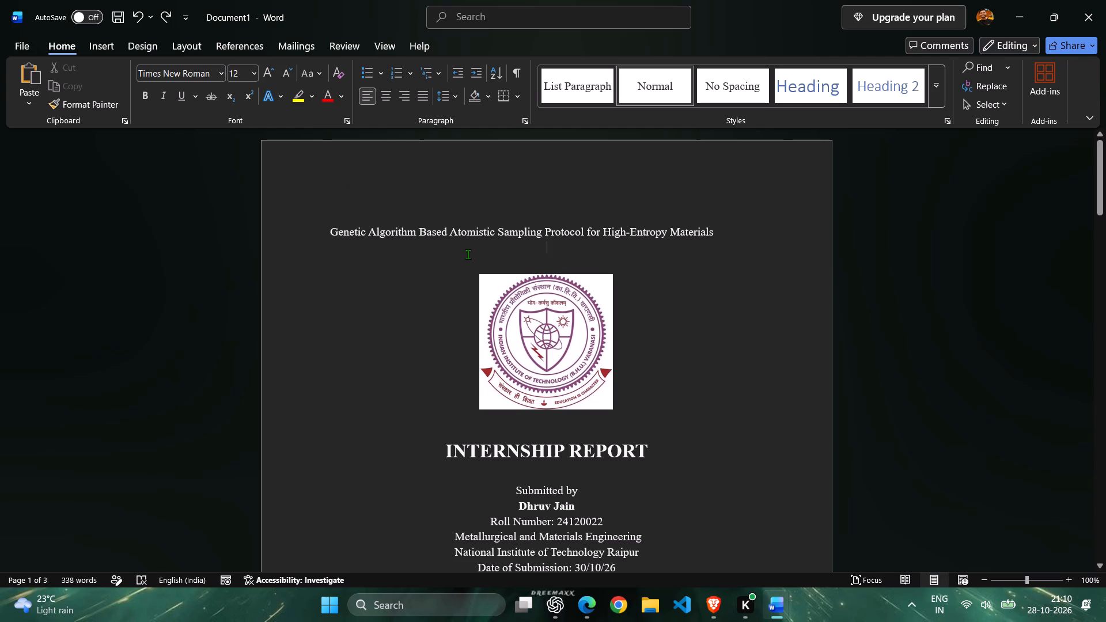
left_click_drag(329, 229, 711, 220)
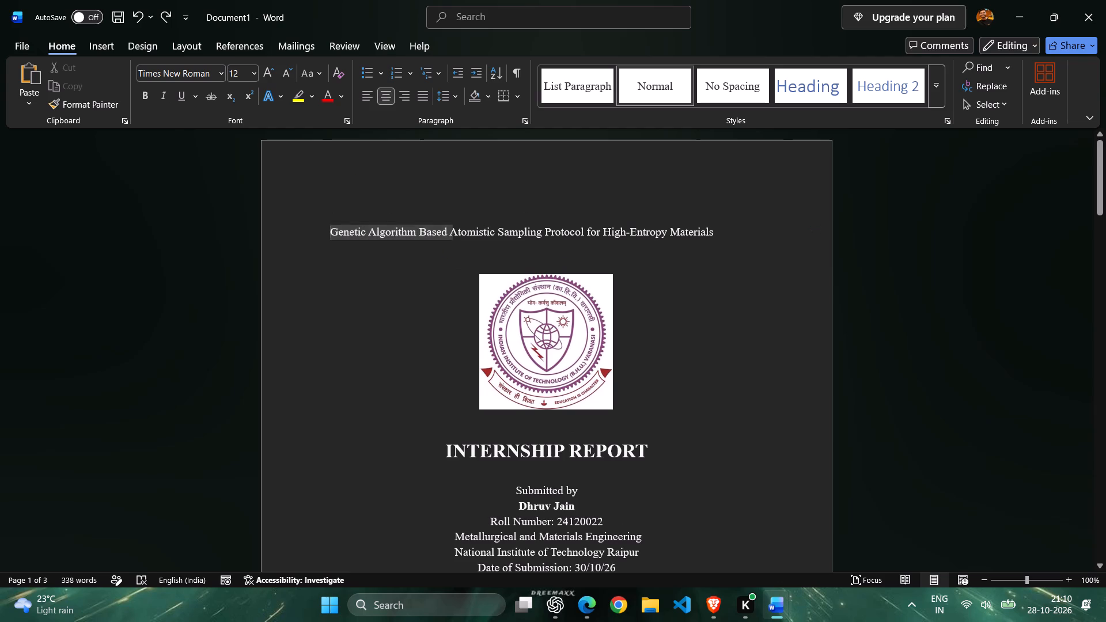
left_click_drag(711, 220, 712, 231)
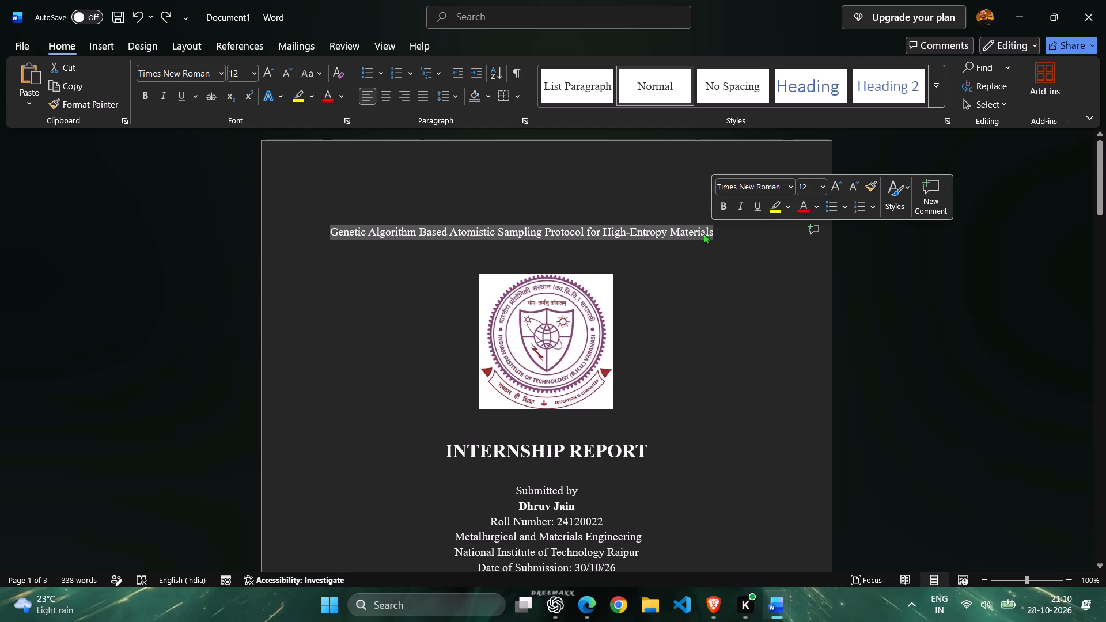
left_click(333, 261)
left_click(323, 227)
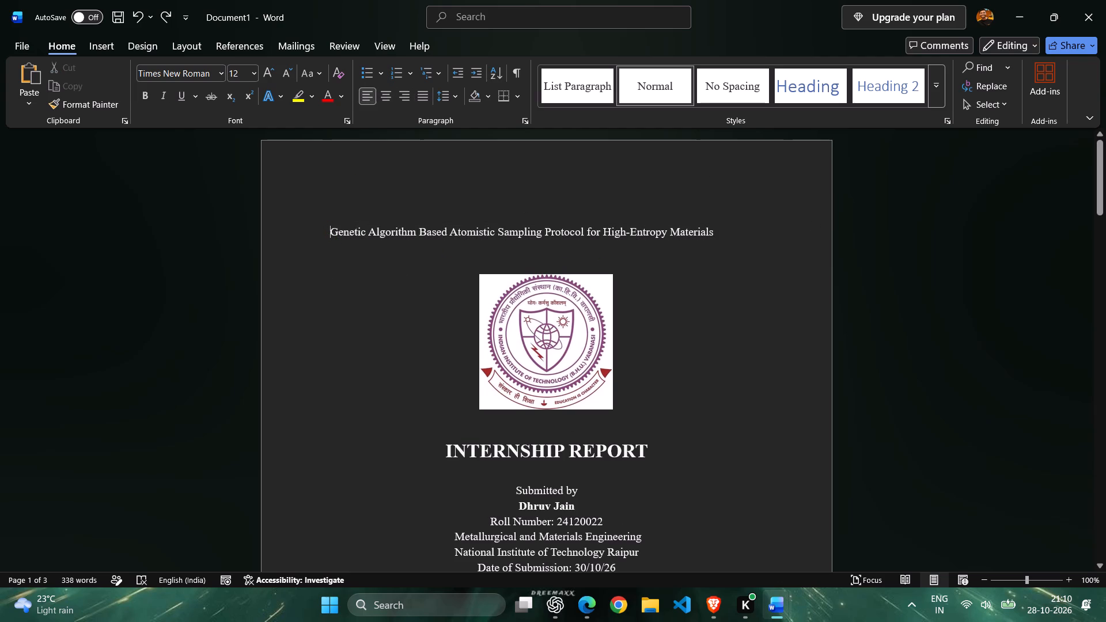
key("space")
key("space")
key("space")
key("space")
key("space")
key("space")
key("space")
key("space")
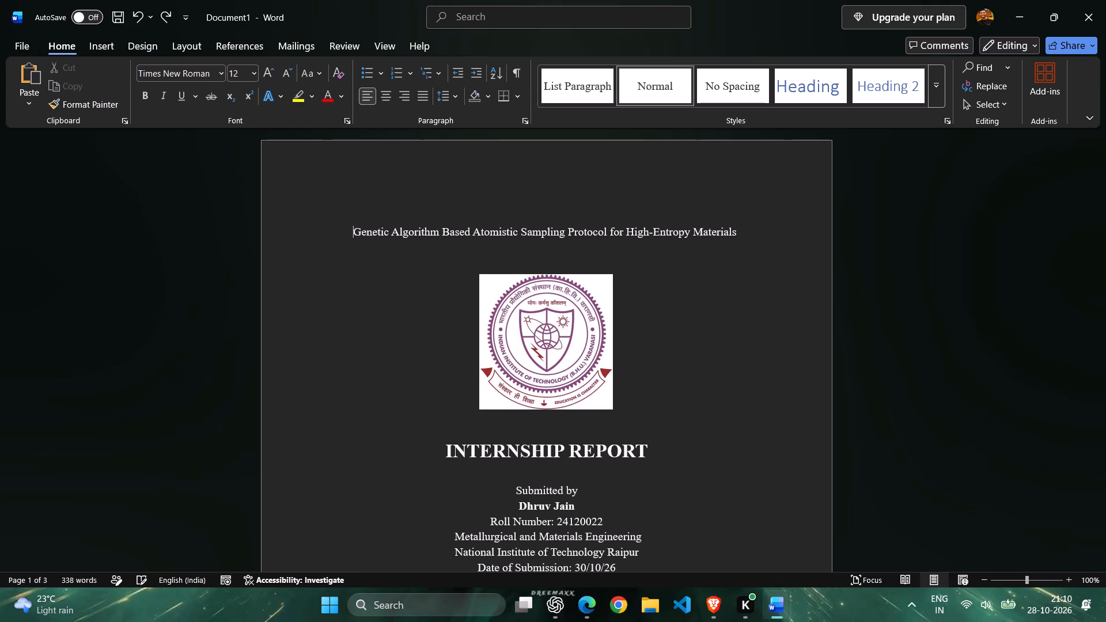
key("space")
key("space")
key("BackSpace")
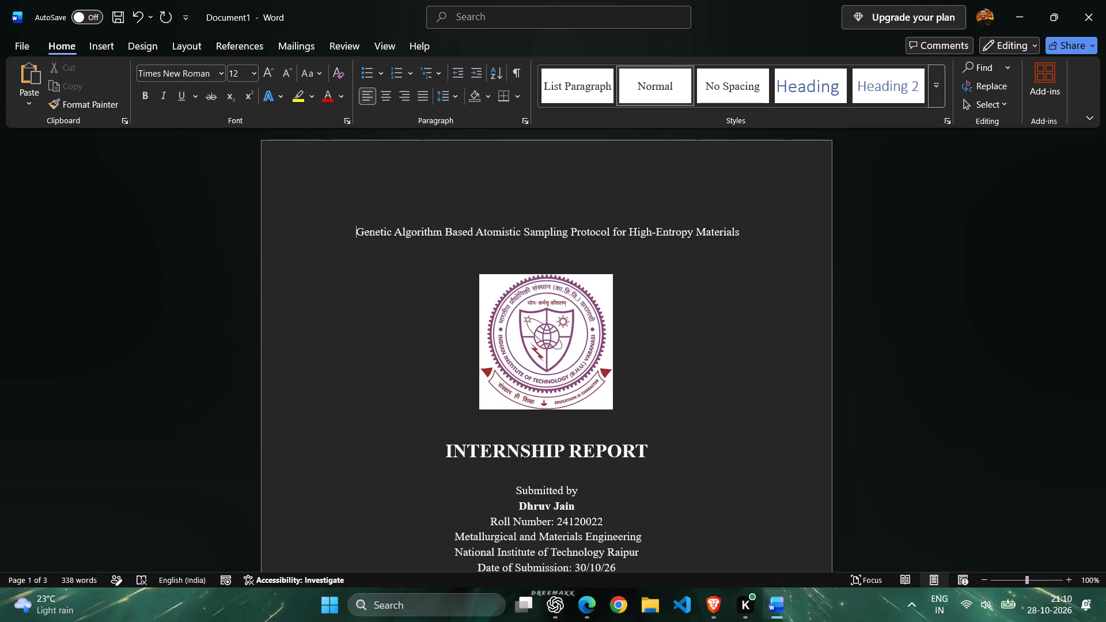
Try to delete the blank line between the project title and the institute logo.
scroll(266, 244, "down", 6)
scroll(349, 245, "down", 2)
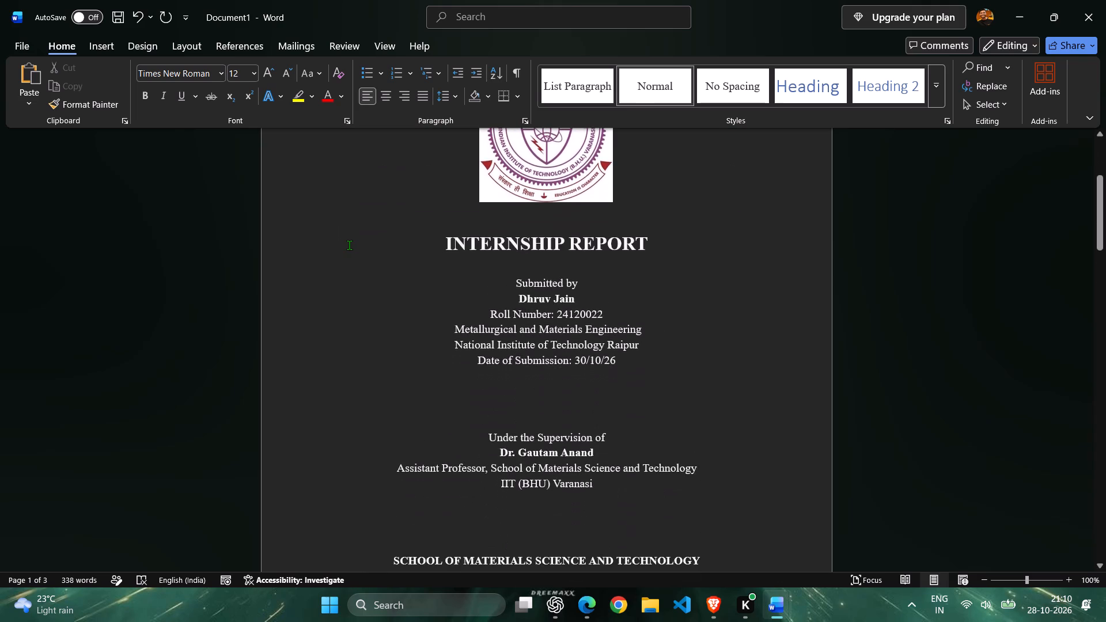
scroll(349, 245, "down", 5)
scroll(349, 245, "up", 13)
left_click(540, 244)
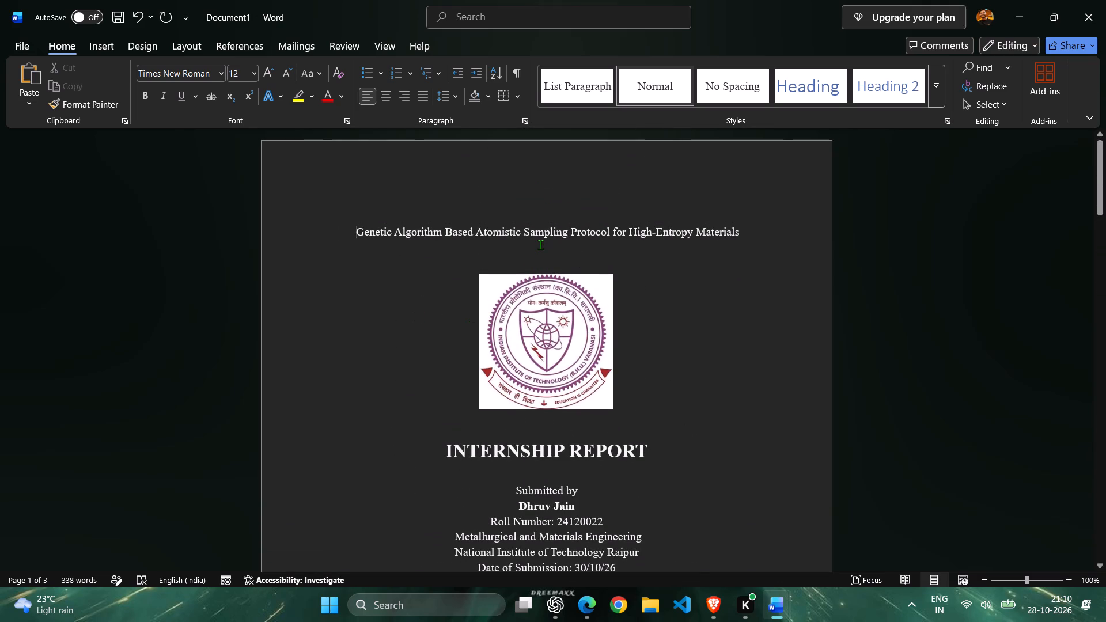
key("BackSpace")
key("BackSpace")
Check the layout from the cover page through sections 1 and 2 to the empty page after the element table.
scroll(728, 493, "down", 6)
scroll(786, 459, "down", 5)
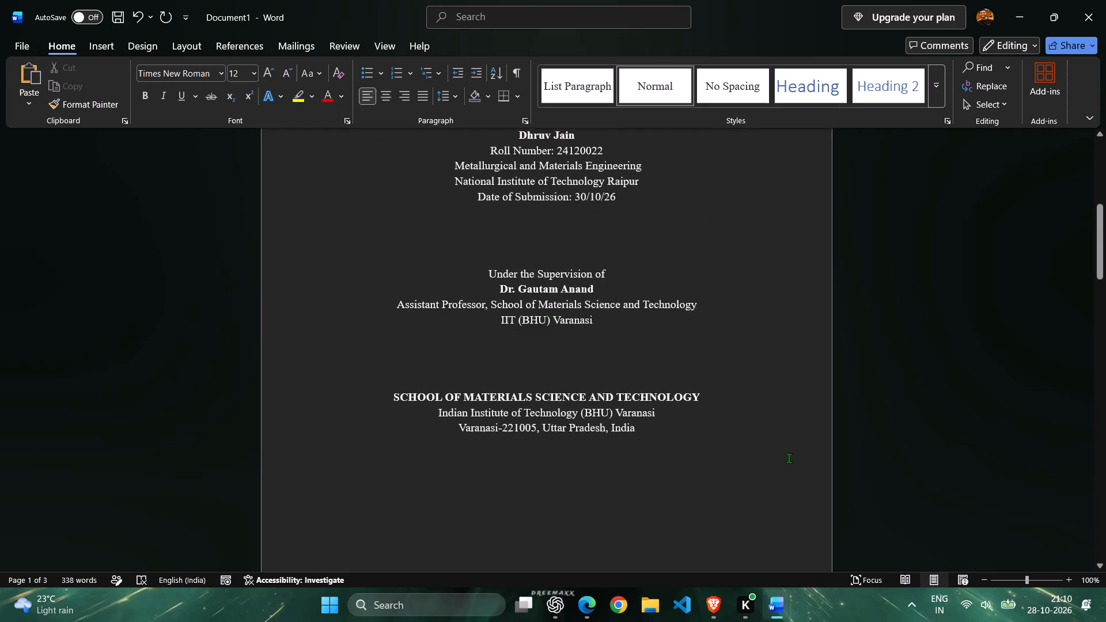
scroll(789, 455, "down", 19)
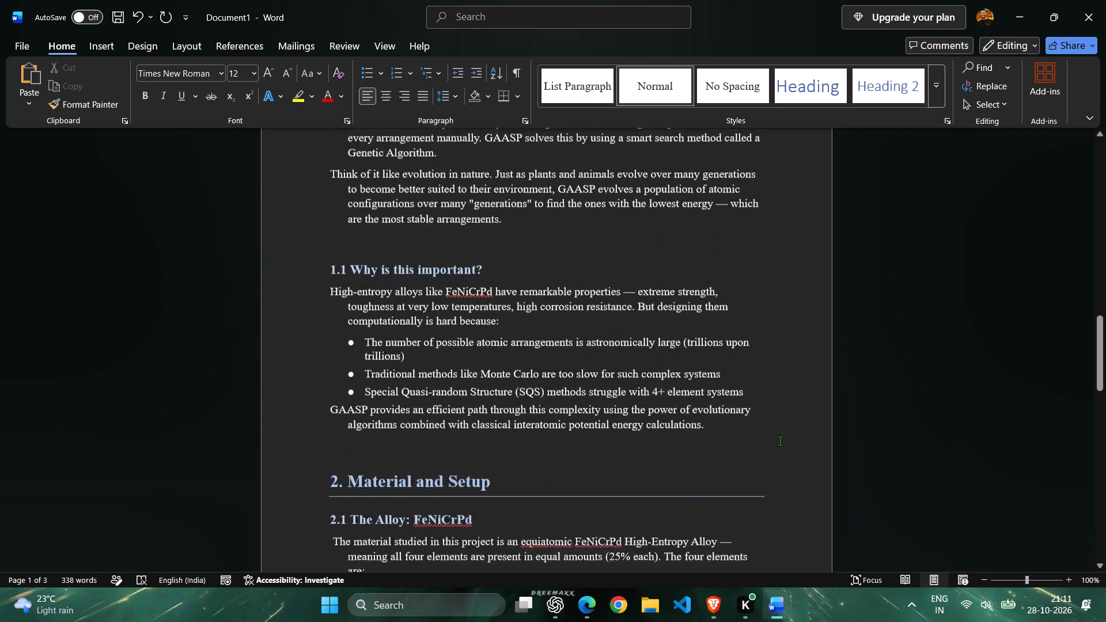
scroll(780, 441, "down", 11)
left_click(402, 439)
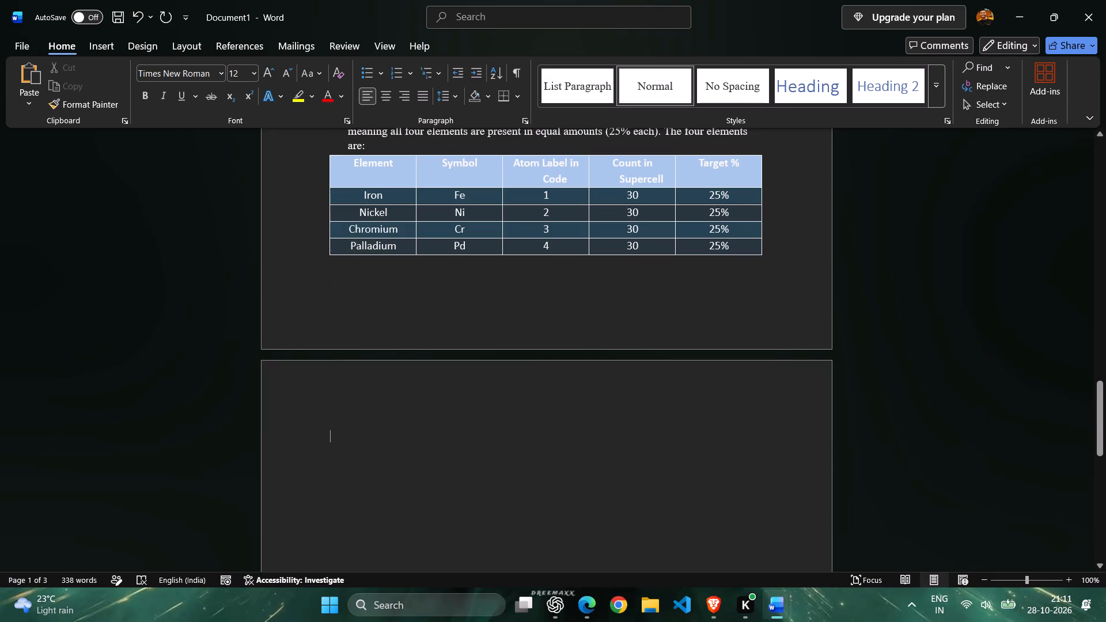
scroll(604, 350, "up", 3)
scroll(604, 349, "down", 4)
scroll(605, 349, "up", 9)
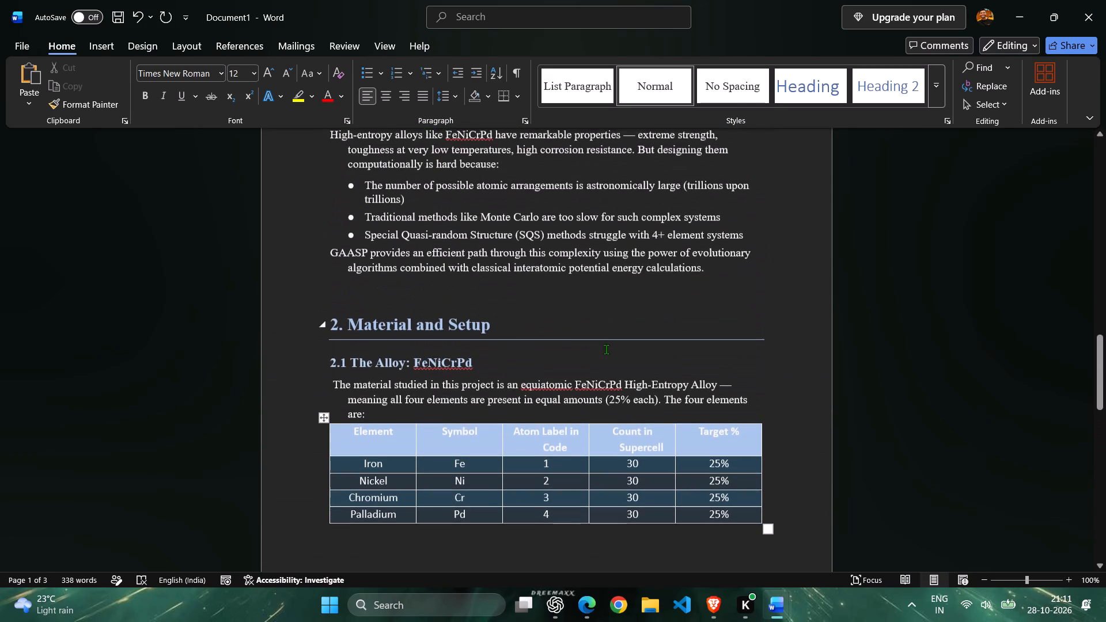
scroll(606, 349, "up", 3)
scroll(606, 349, "down", 2)
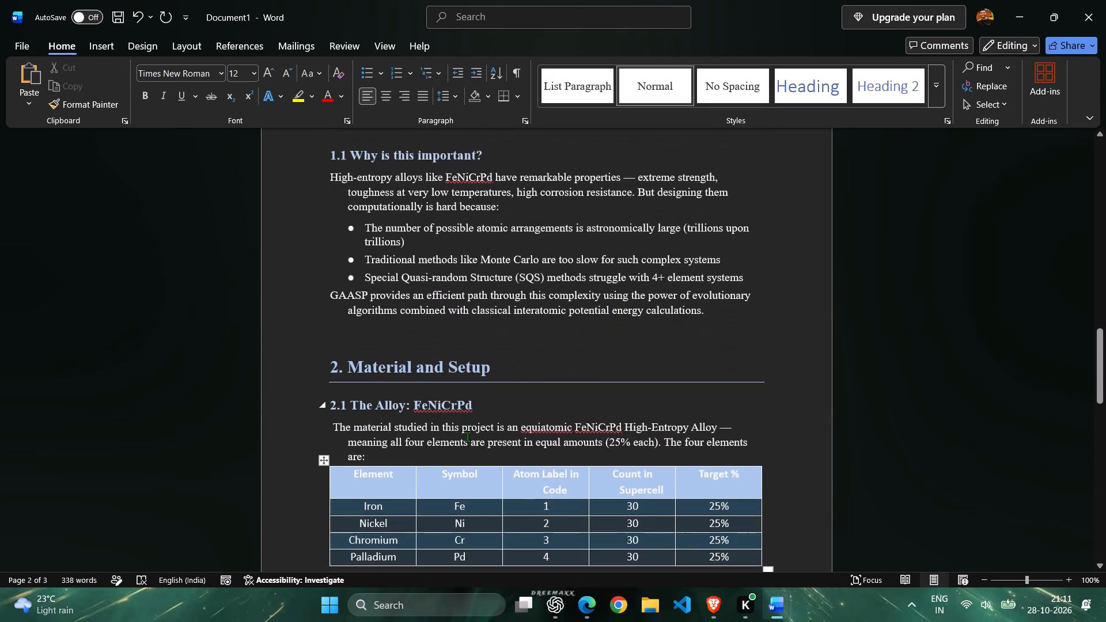
scroll(490, 438, "down", 5)
scroll(600, 411, "down", 6)
left_click(399, 429)
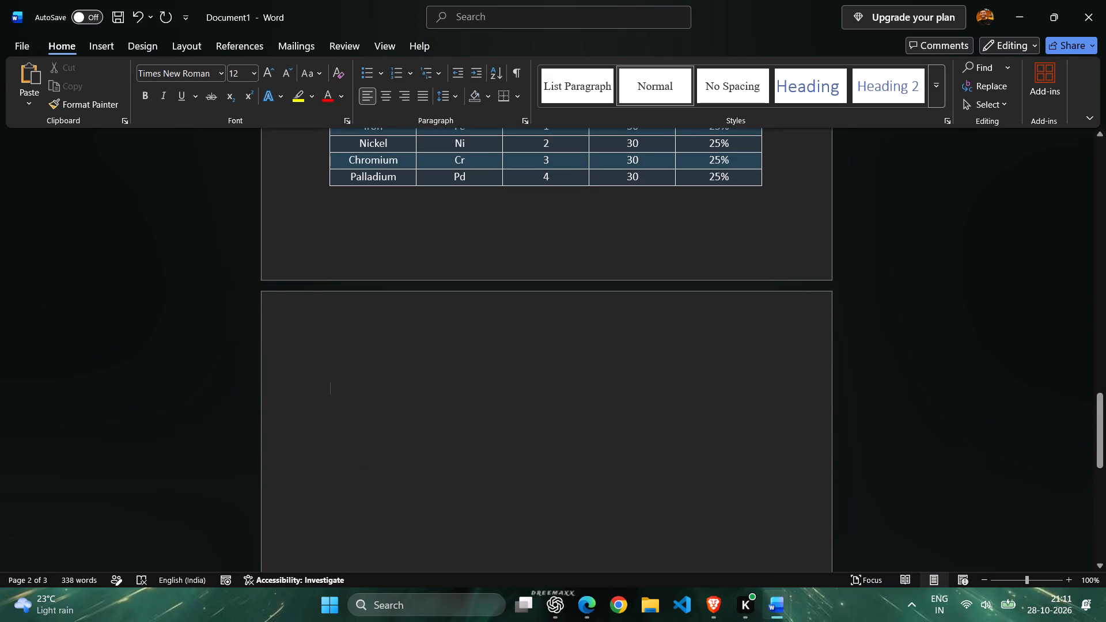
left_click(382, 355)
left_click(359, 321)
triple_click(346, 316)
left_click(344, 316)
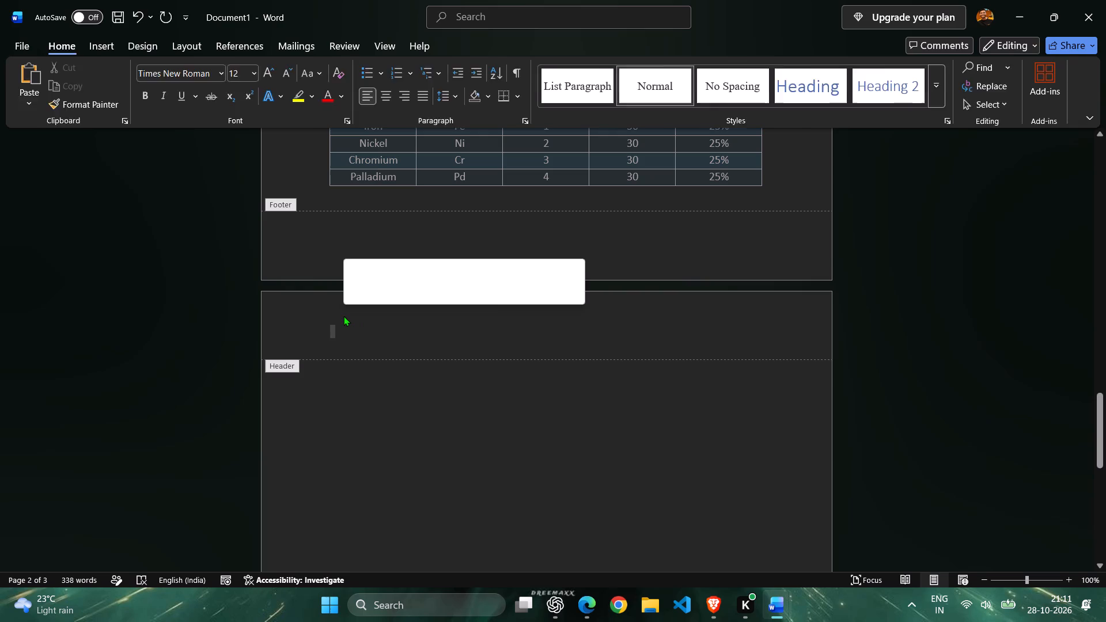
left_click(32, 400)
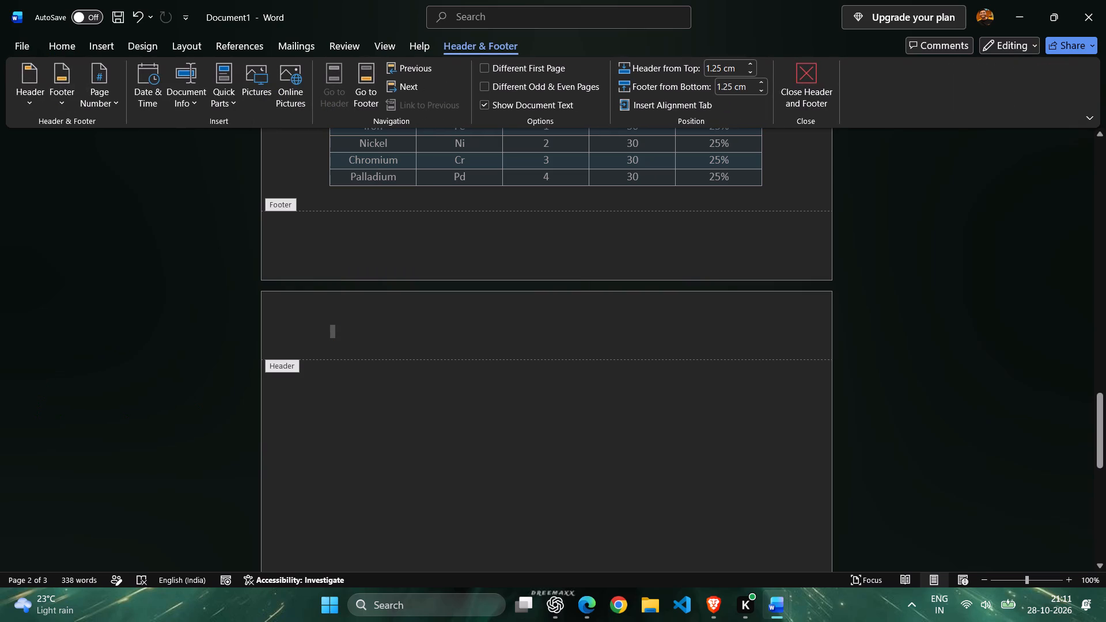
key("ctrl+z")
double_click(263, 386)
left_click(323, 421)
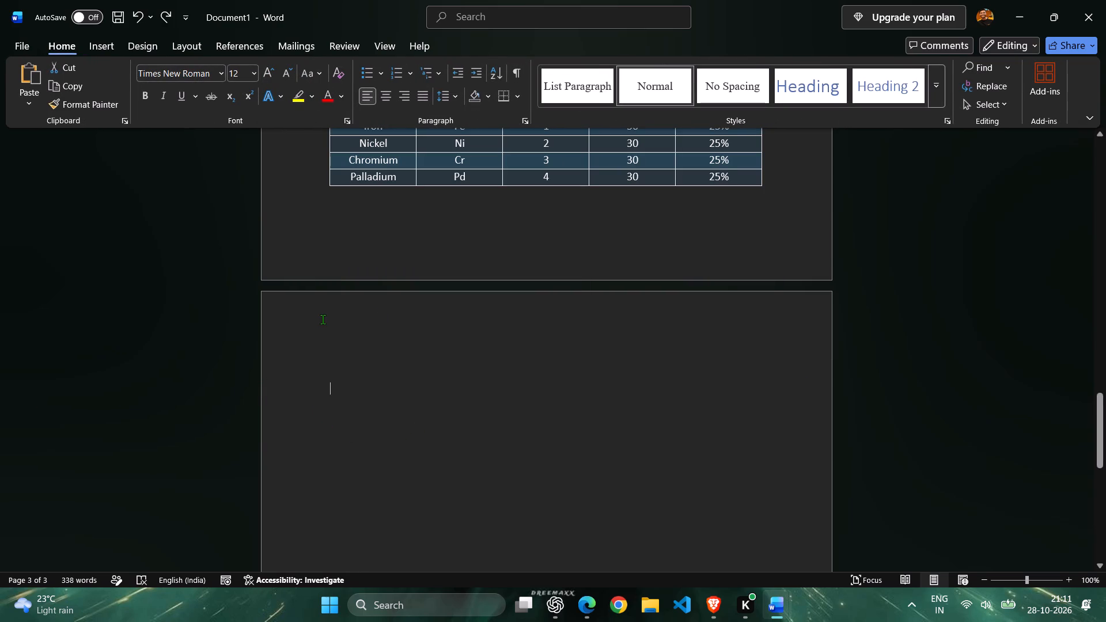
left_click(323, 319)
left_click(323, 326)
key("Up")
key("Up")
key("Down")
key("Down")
Review the pages again from the cover page down to the empty page following the element table.
scroll(459, 322, "up", 12)
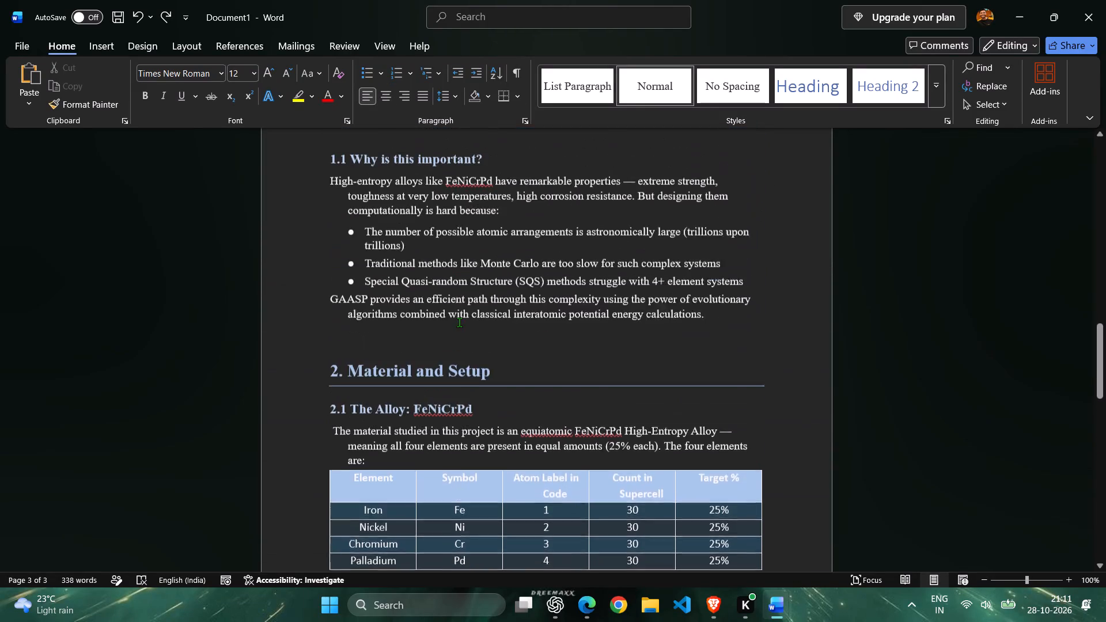
scroll(459, 322, "up", 18)
scroll(459, 322, "up", 18)
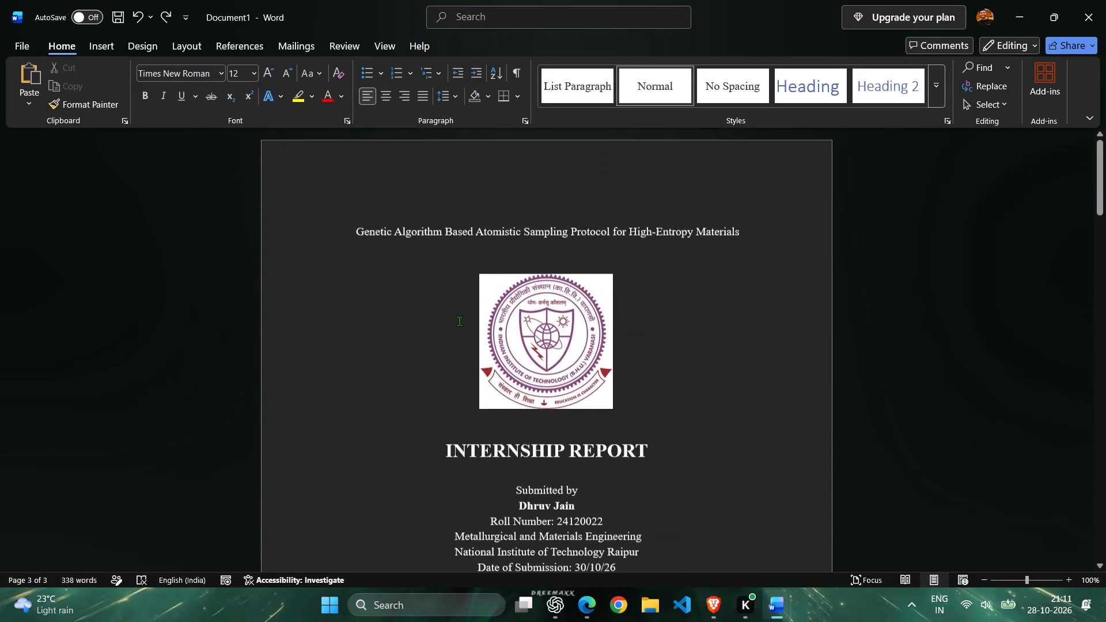
scroll(459, 321, "down", 1)
scroll(459, 317, "up", 5)
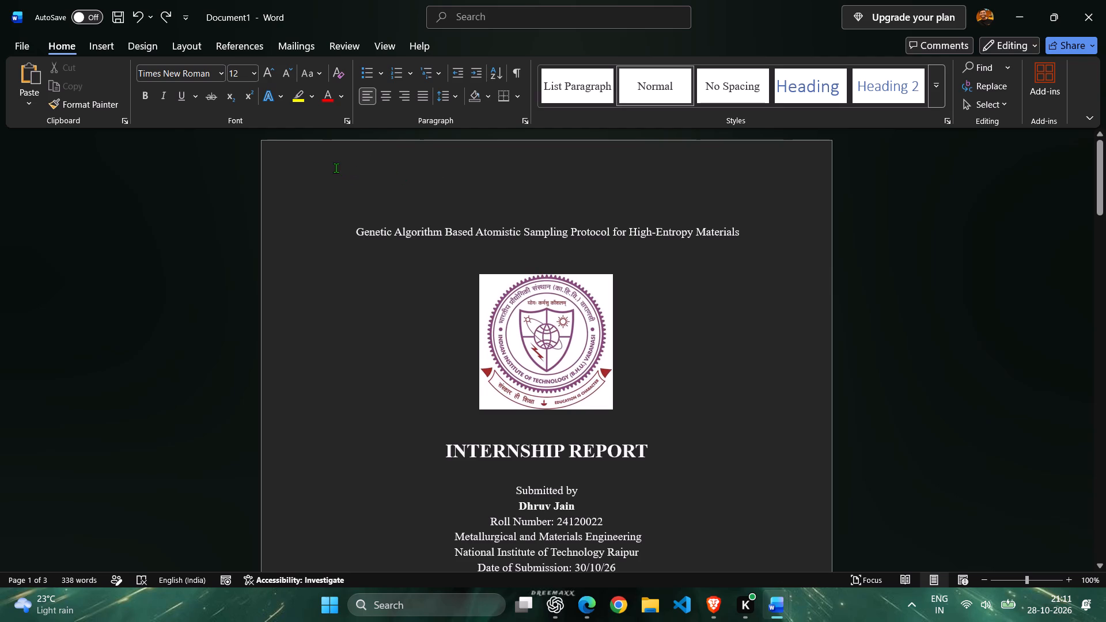
scroll(374, 155, "down", 7)
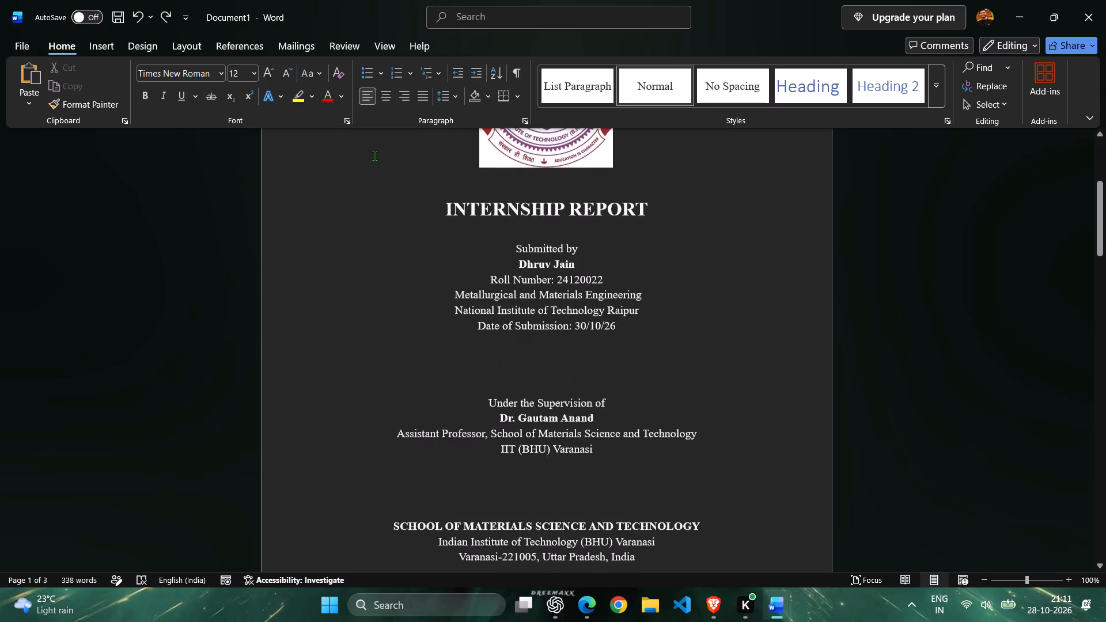
scroll(374, 155, "down", 20)
scroll(374, 155, "down", 7)
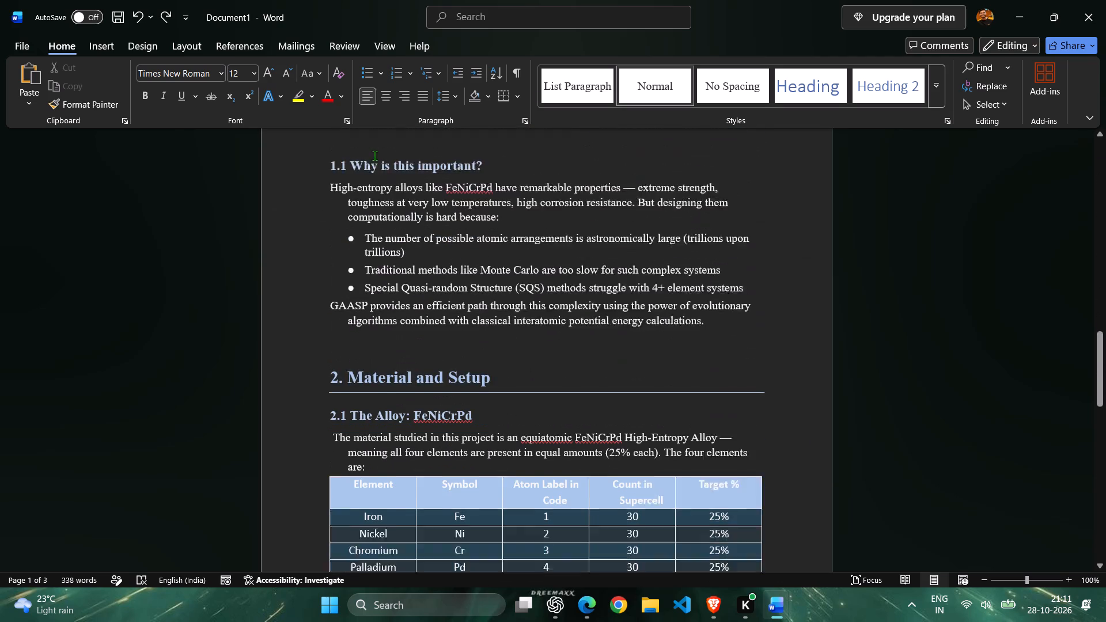
scroll(348, 351, "down", 3)
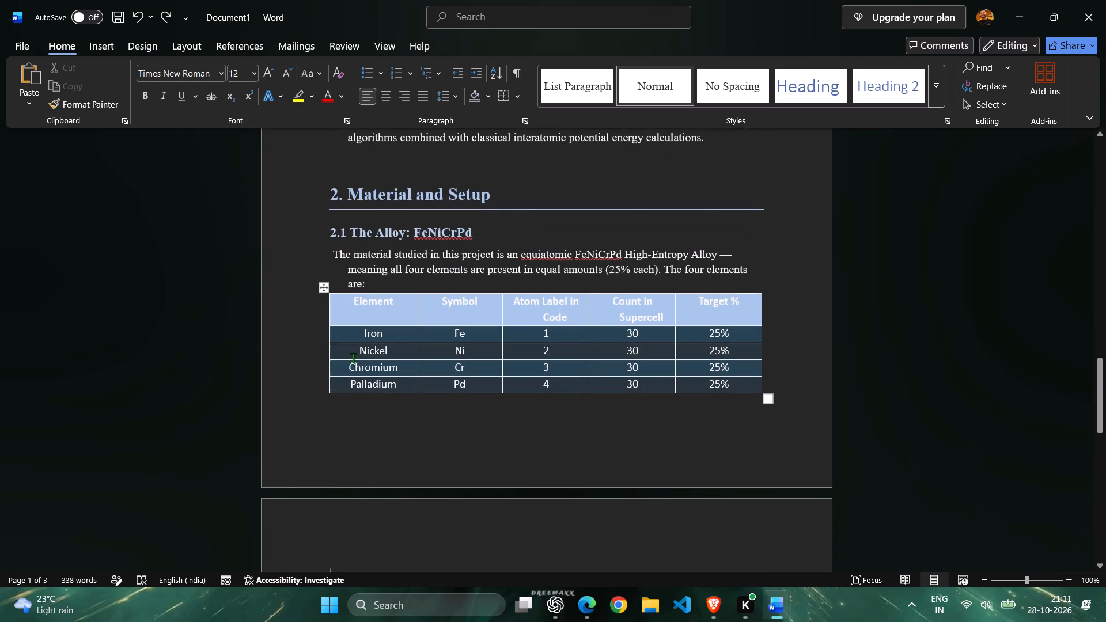
scroll(484, 234, "down", 8)
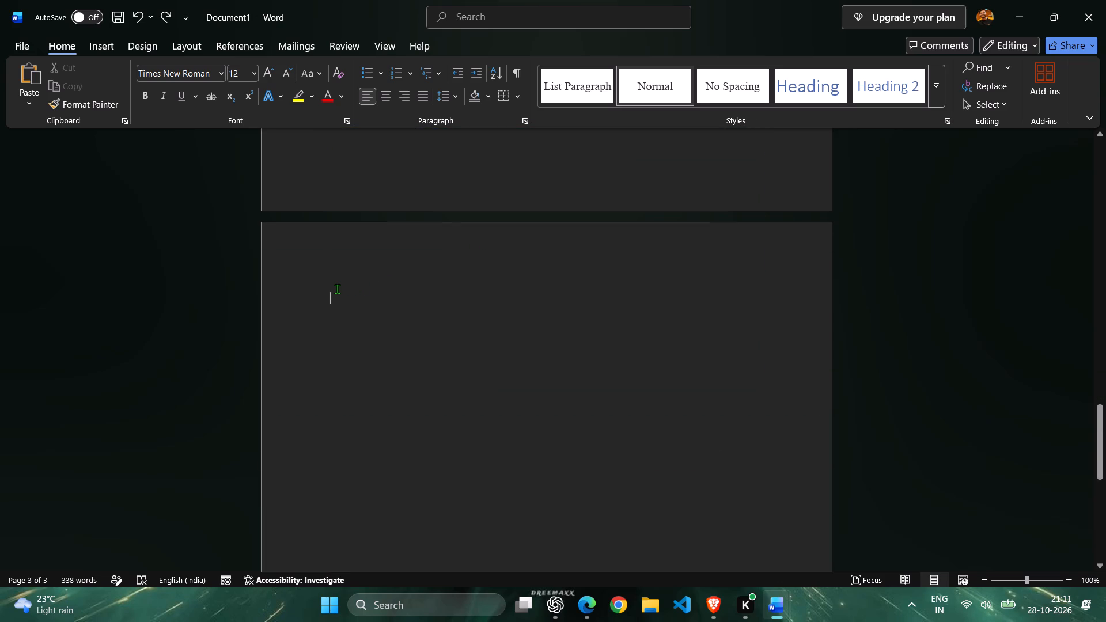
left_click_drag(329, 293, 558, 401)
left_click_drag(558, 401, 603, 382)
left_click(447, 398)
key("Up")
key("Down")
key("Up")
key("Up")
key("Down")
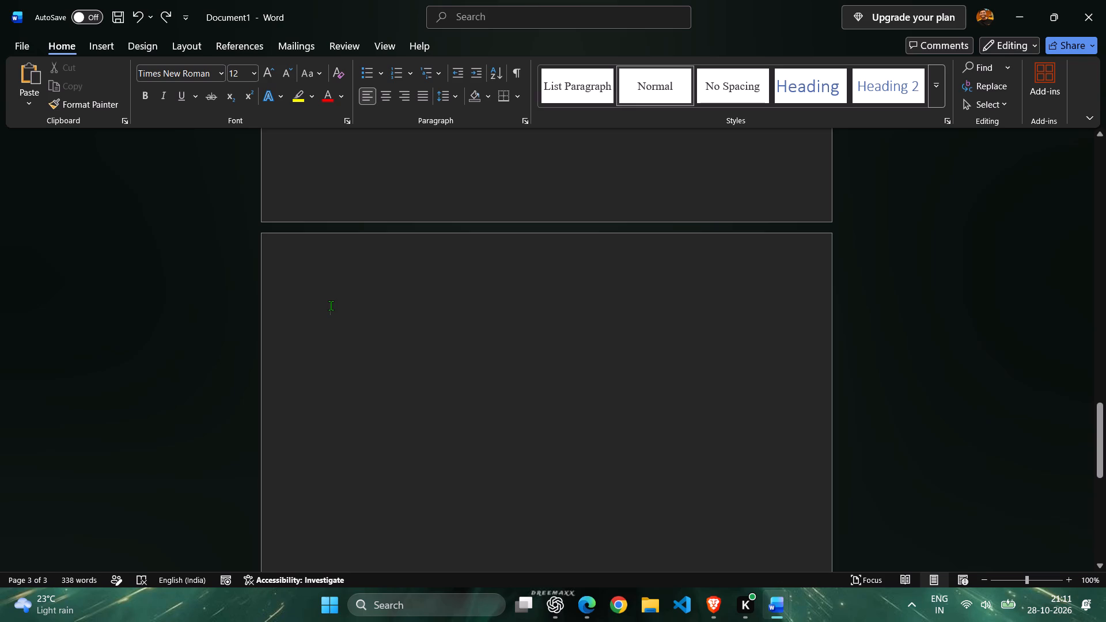
Set justified alignment for the empty line at the start of the page after the element table.
left_click_drag(331, 305, 465, 318)
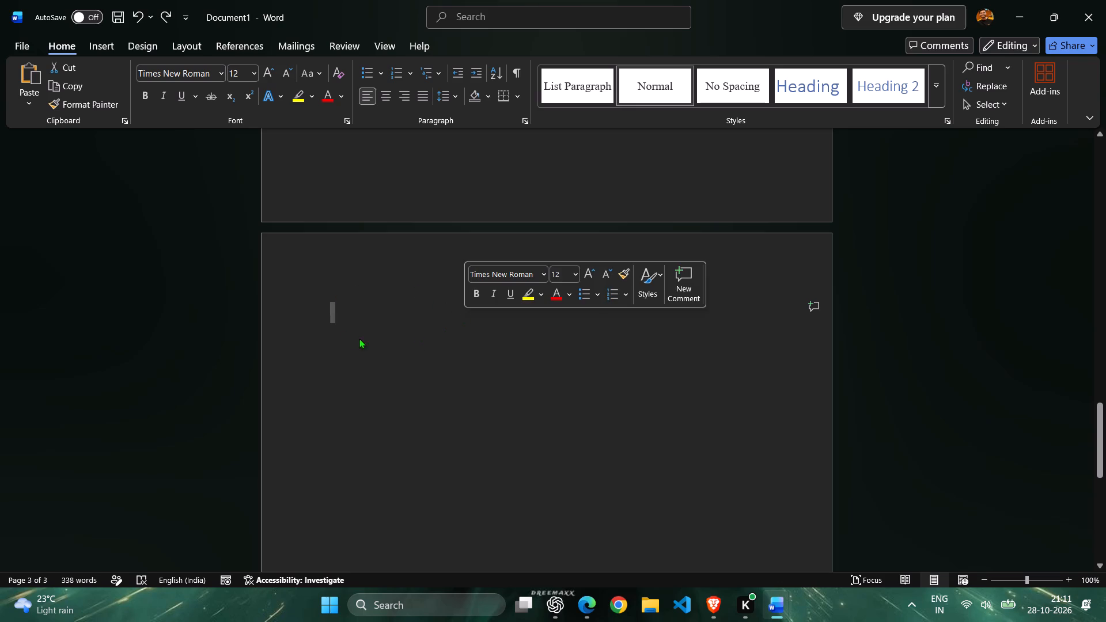
left_click(339, 317)
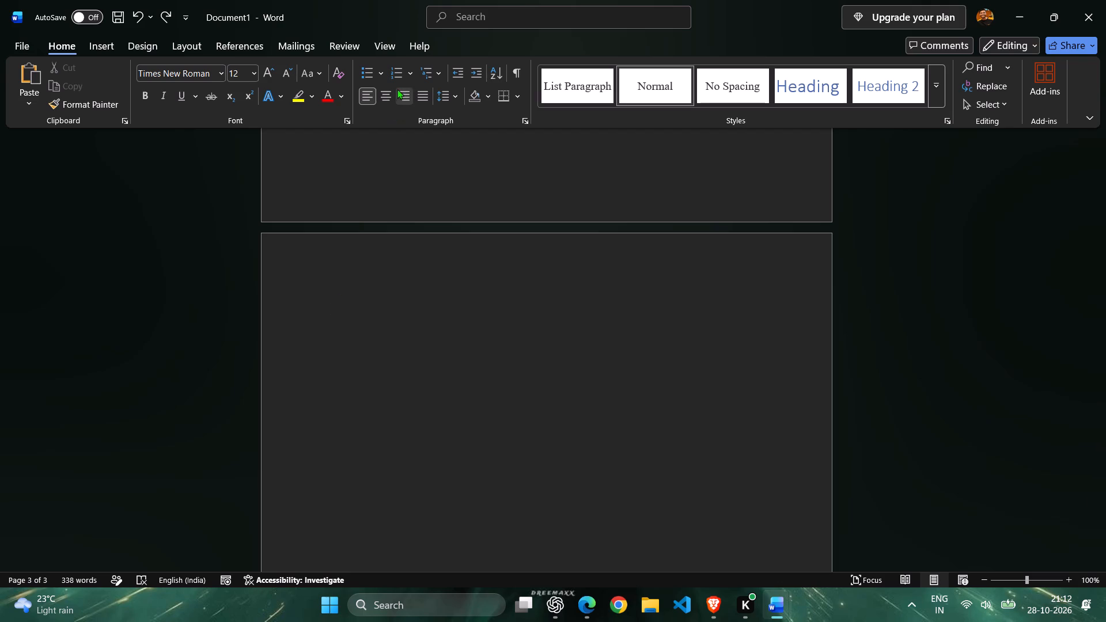
left_click(415, 90)
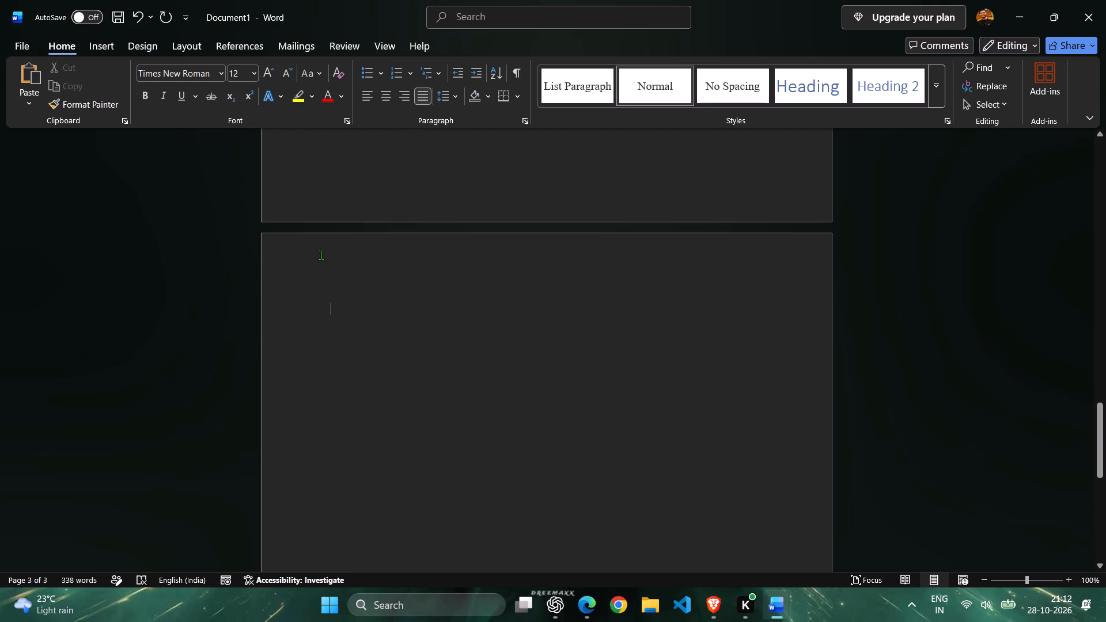
left_click(329, 307)
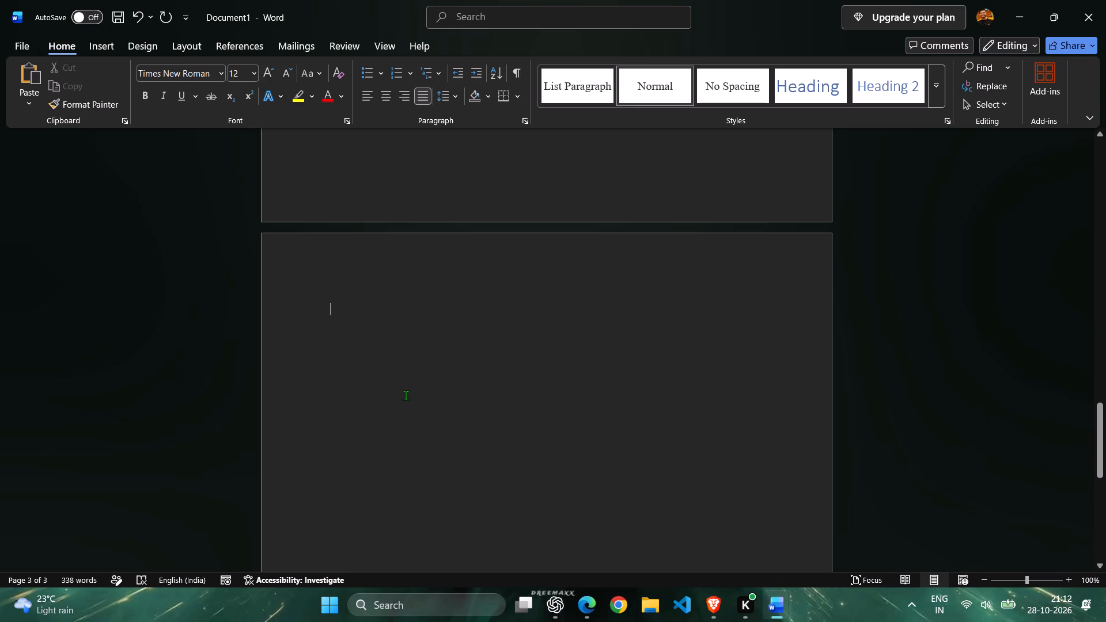
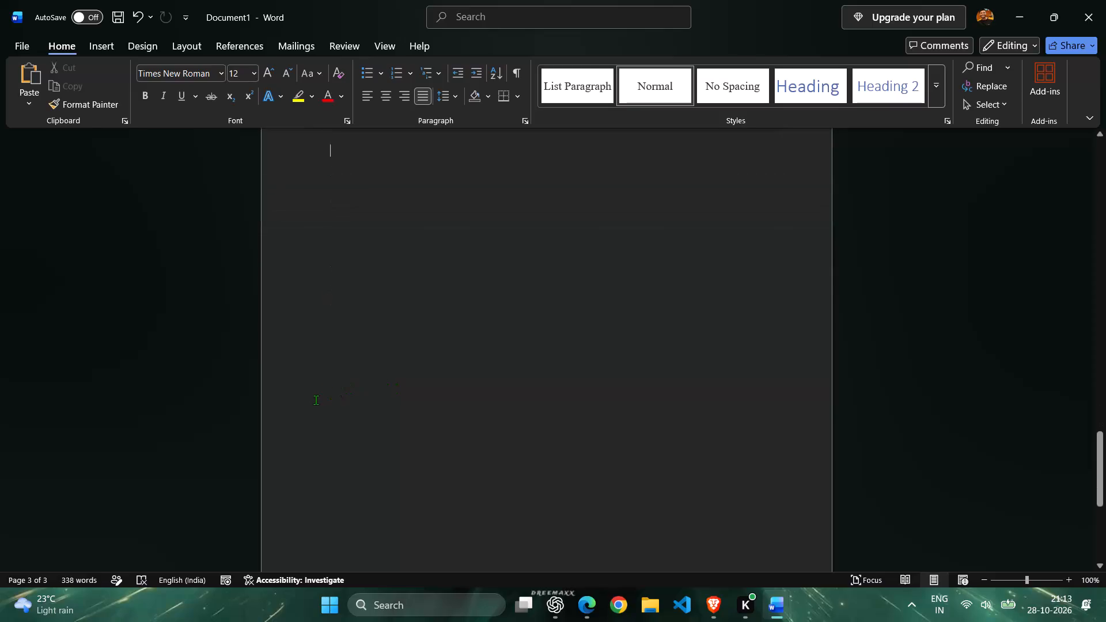
Review the pages of Document1 from section 1 down to the empty page after the element table.
scroll(301, 419, "down", 11)
scroll(386, 447, "down", 6)
scroll(386, 453, "up", 6)
scroll(386, 453, "up", 20)
scroll(386, 453, "up", 11)
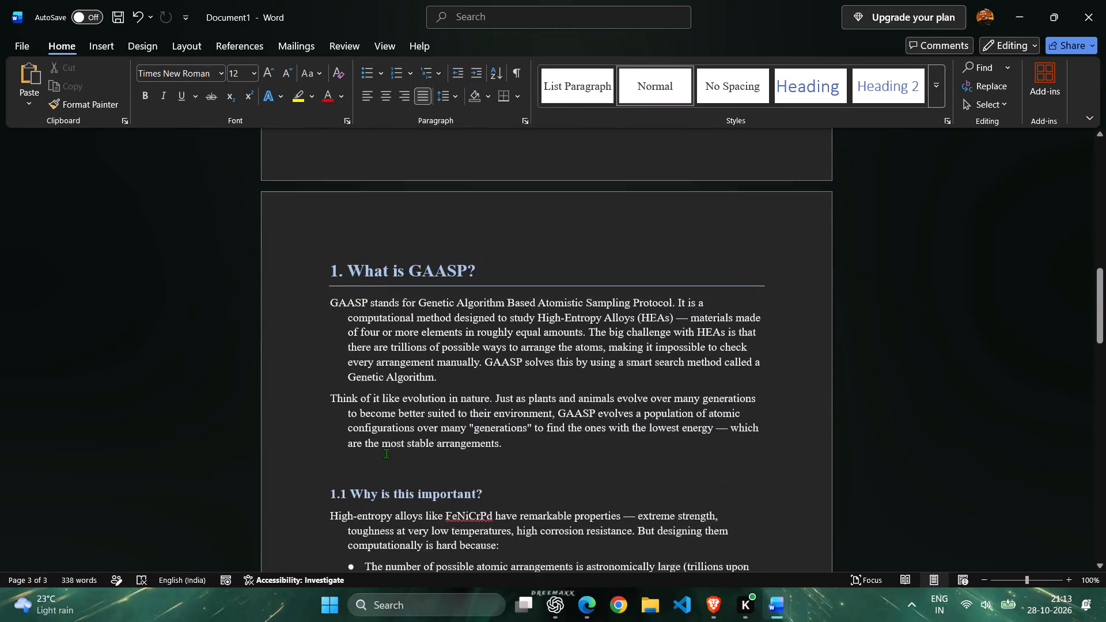
scroll(386, 453, "up", 1)
scroll(386, 453, "down", 3)
scroll(441, 207, "down", 4)
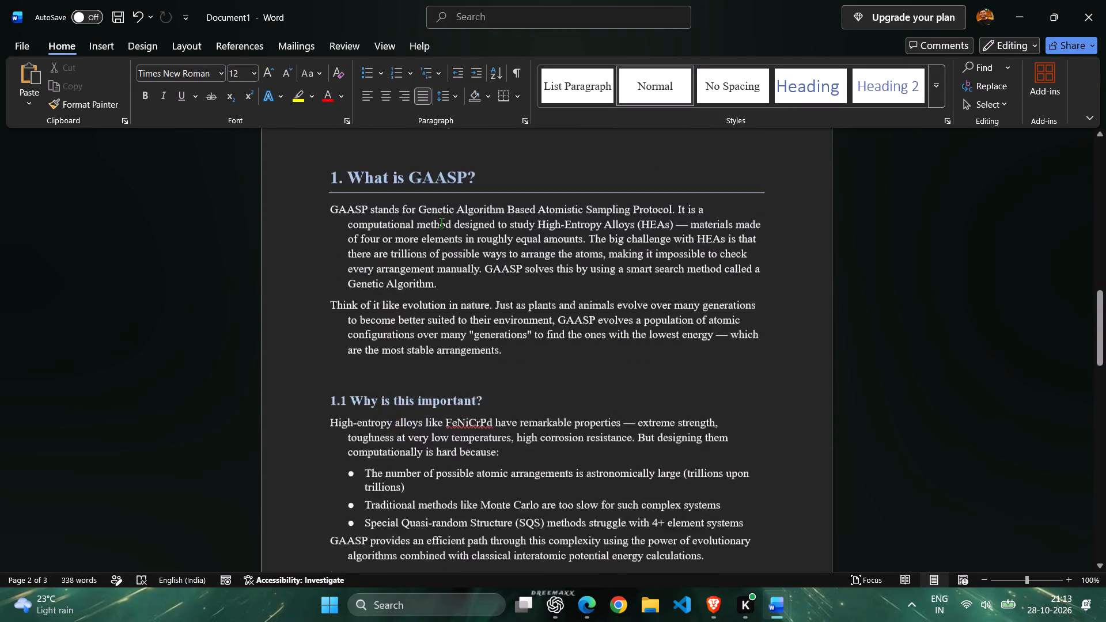
scroll(441, 222, "down", 9)
scroll(442, 294, "down", 4)
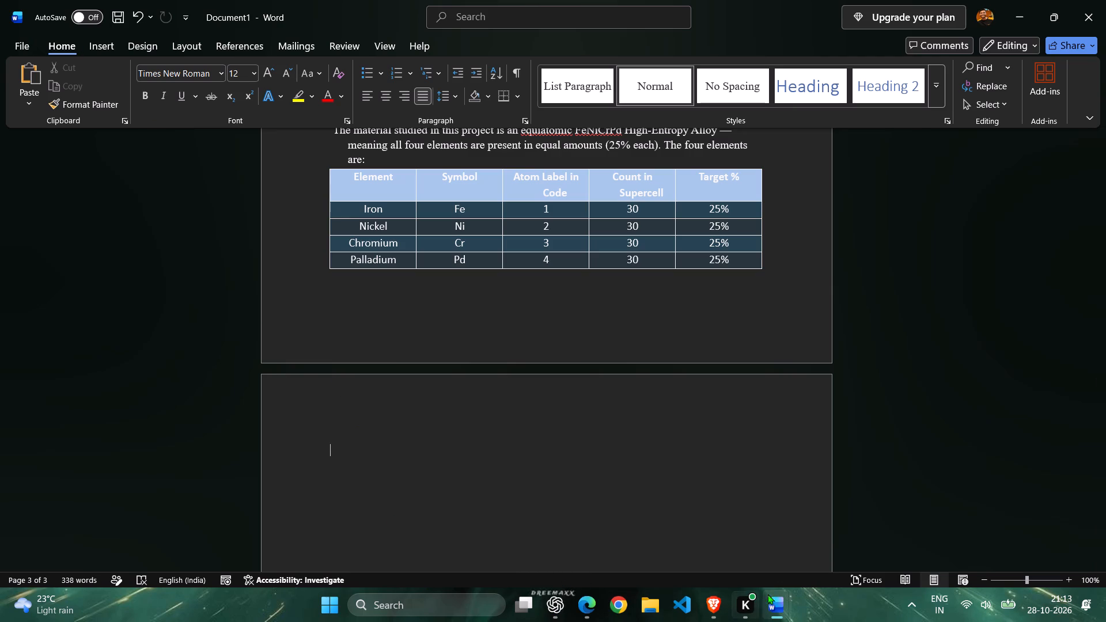
Switch to GAASP_Full_Report and delete the title, subtitle and alloy line above the heading "1. What is GAASP?".
left_click(783, 596)
left_click(626, 545)
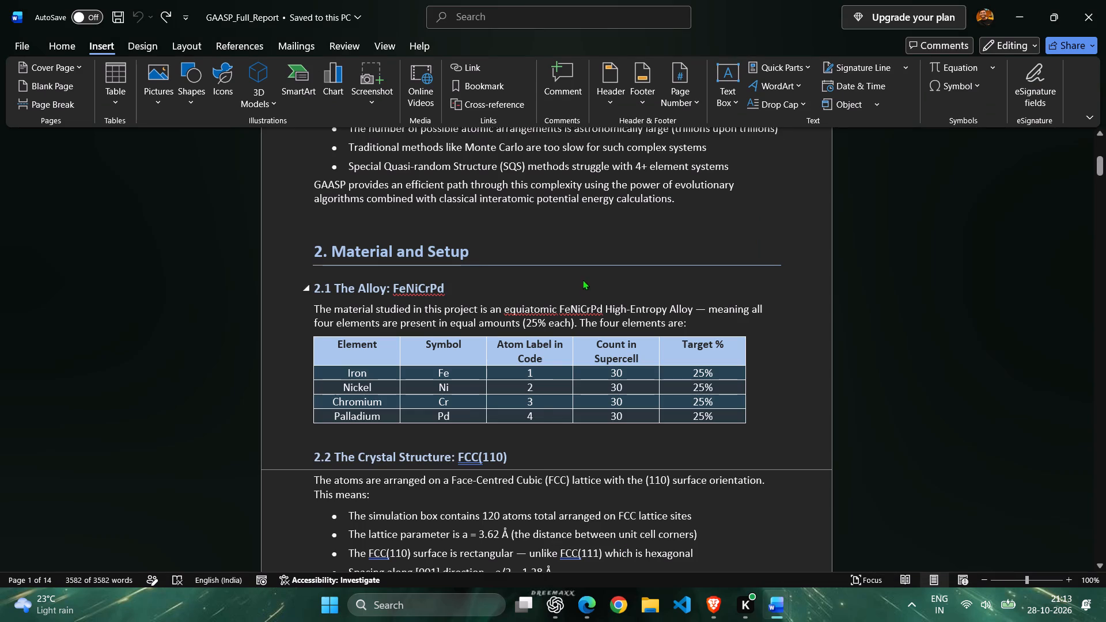
left_click(829, 504)
double_click(785, 469)
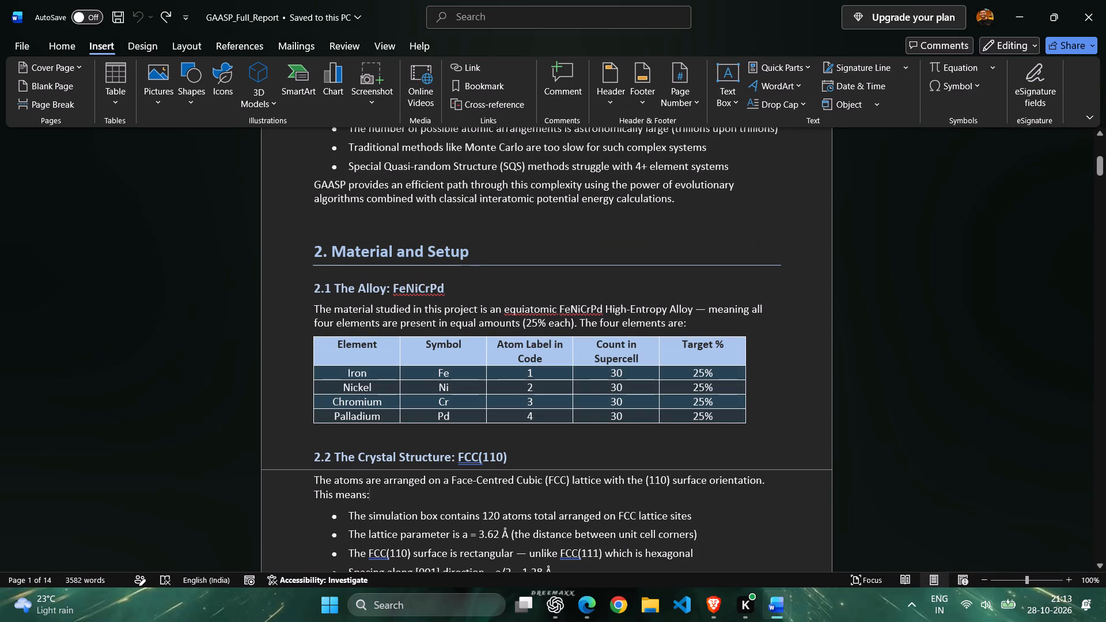
scroll(840, 436, "up", 17)
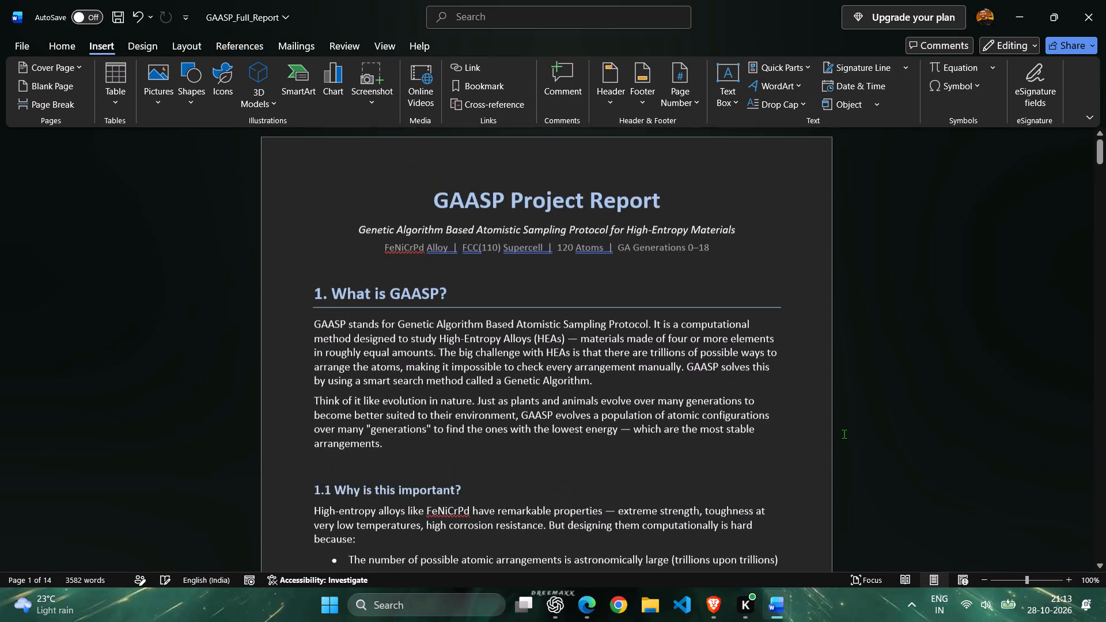
scroll(844, 434, "up", 8)
left_click_drag(724, 255, 395, 214)
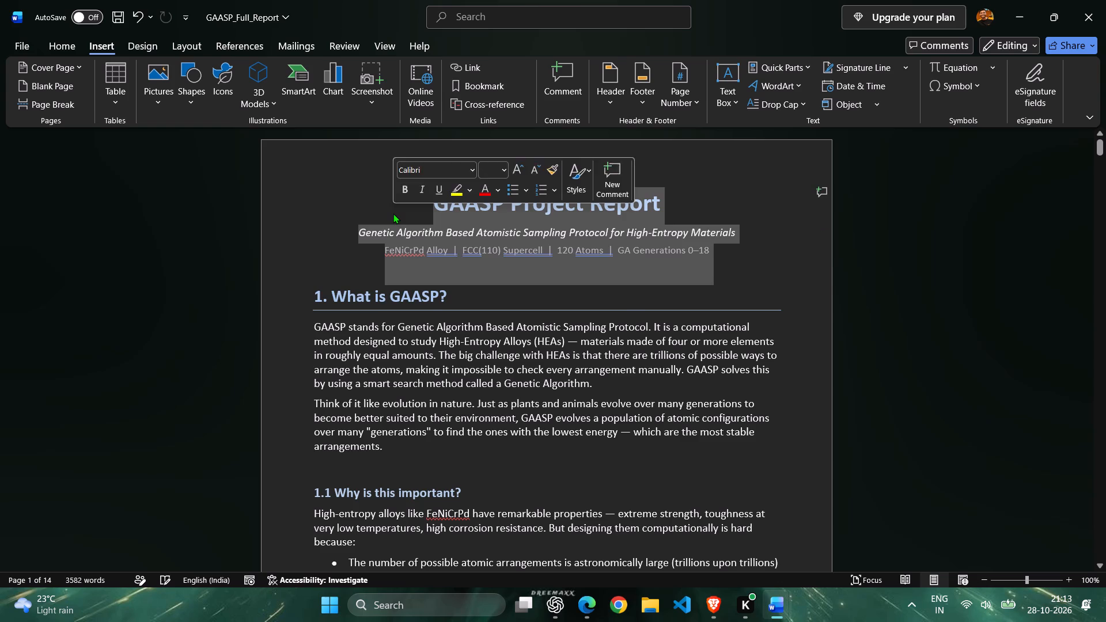
key("BackSpace")
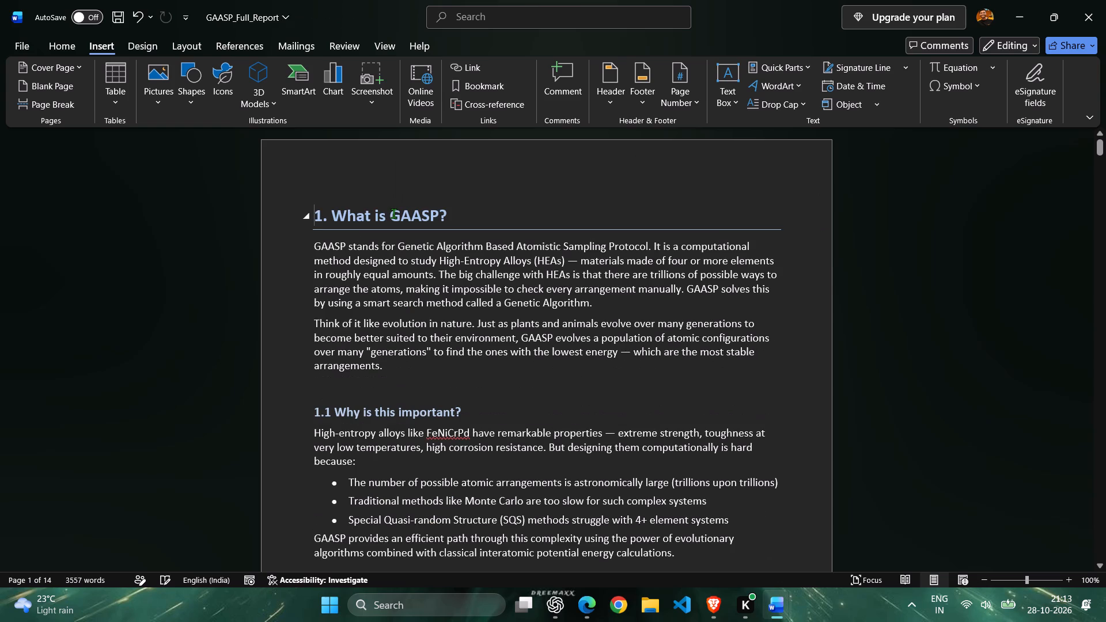
key("BackSpace")
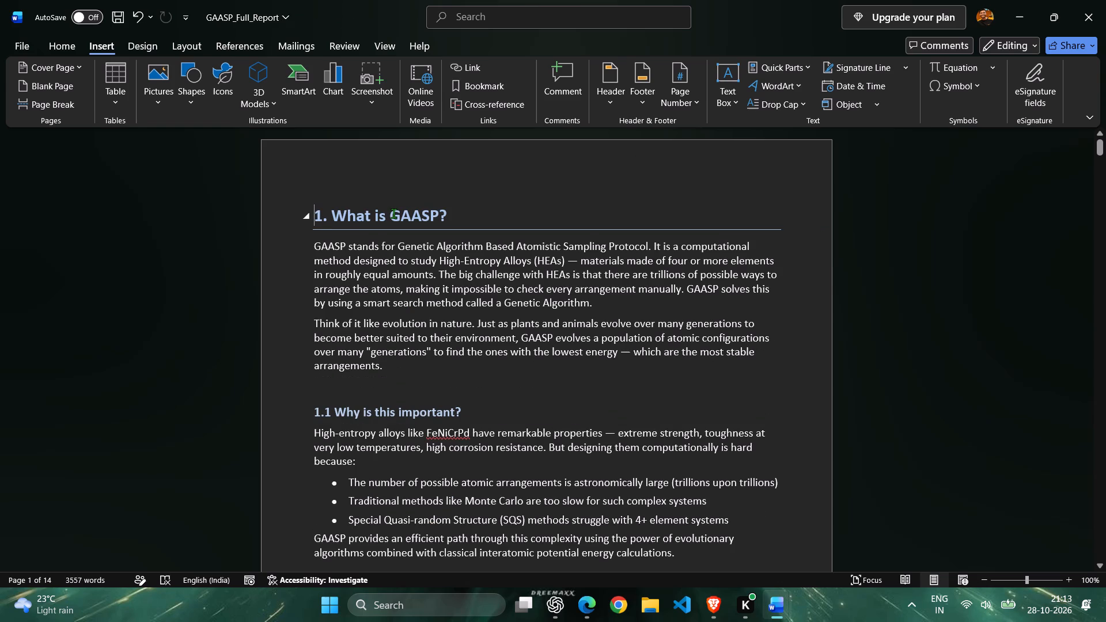
key("BackSpace")
key("BackSpace")
key("BackSpace")
key("BackSpace")
key("BackSpace")
key("BackSpace")
key("BackSpace")
key("BackSpace")
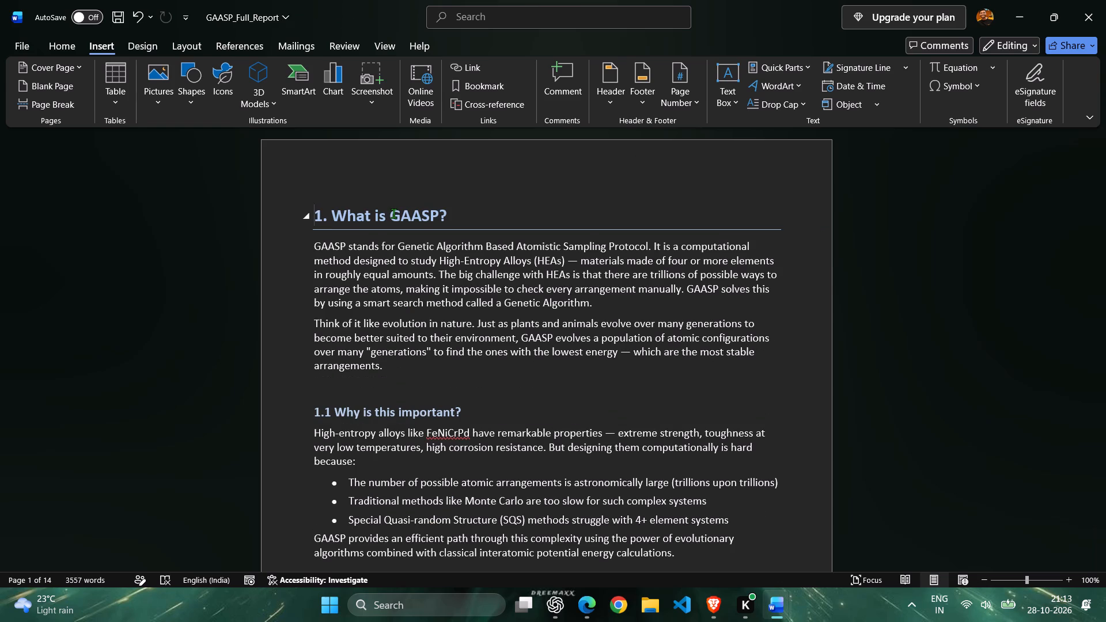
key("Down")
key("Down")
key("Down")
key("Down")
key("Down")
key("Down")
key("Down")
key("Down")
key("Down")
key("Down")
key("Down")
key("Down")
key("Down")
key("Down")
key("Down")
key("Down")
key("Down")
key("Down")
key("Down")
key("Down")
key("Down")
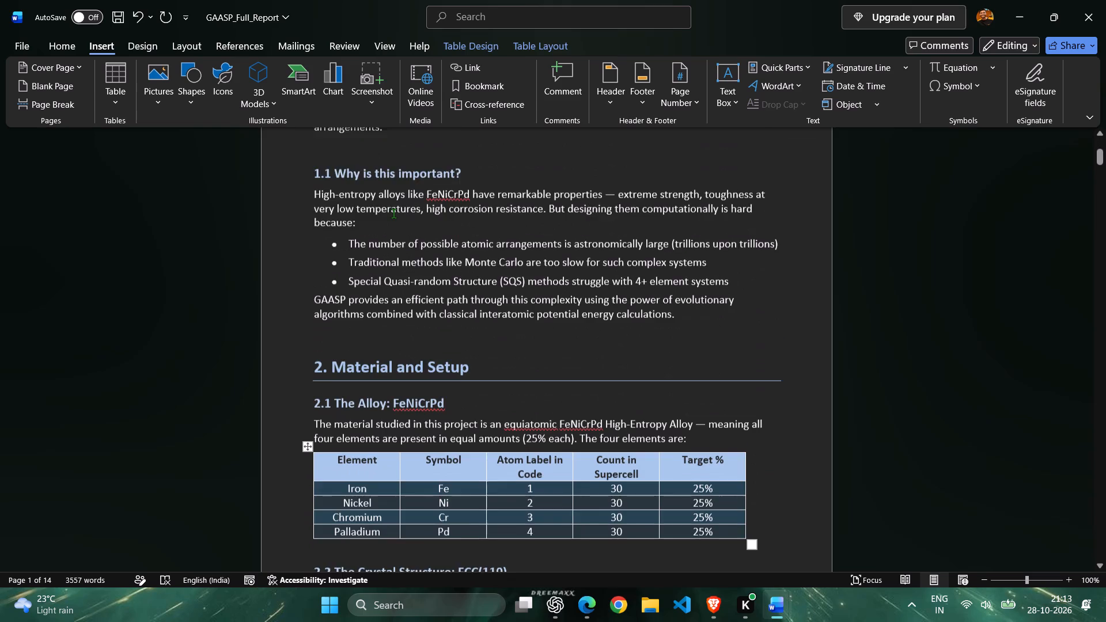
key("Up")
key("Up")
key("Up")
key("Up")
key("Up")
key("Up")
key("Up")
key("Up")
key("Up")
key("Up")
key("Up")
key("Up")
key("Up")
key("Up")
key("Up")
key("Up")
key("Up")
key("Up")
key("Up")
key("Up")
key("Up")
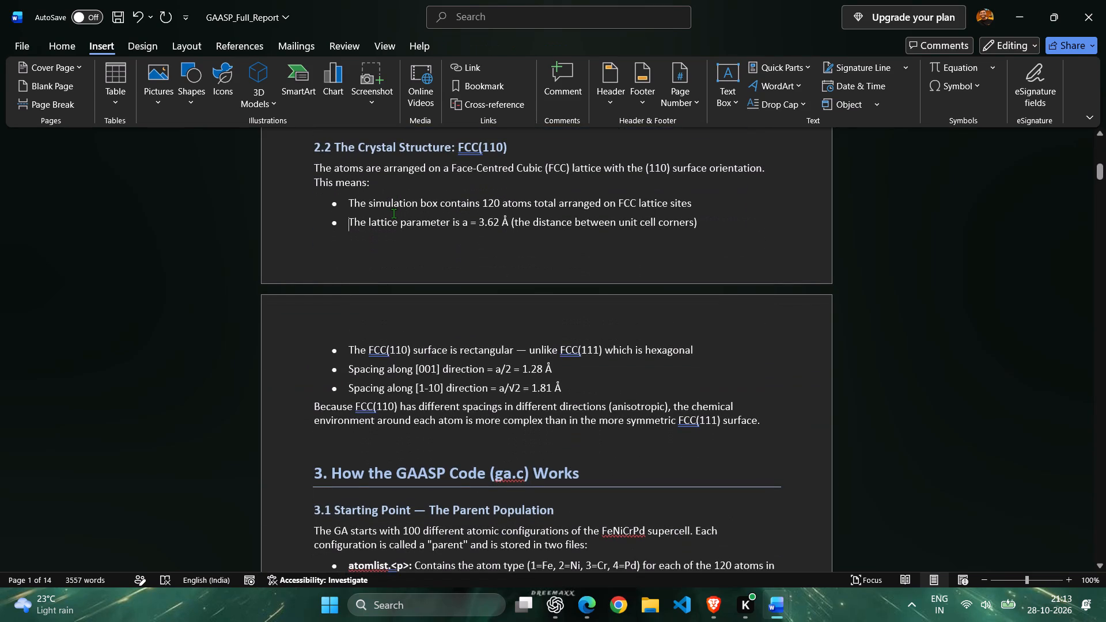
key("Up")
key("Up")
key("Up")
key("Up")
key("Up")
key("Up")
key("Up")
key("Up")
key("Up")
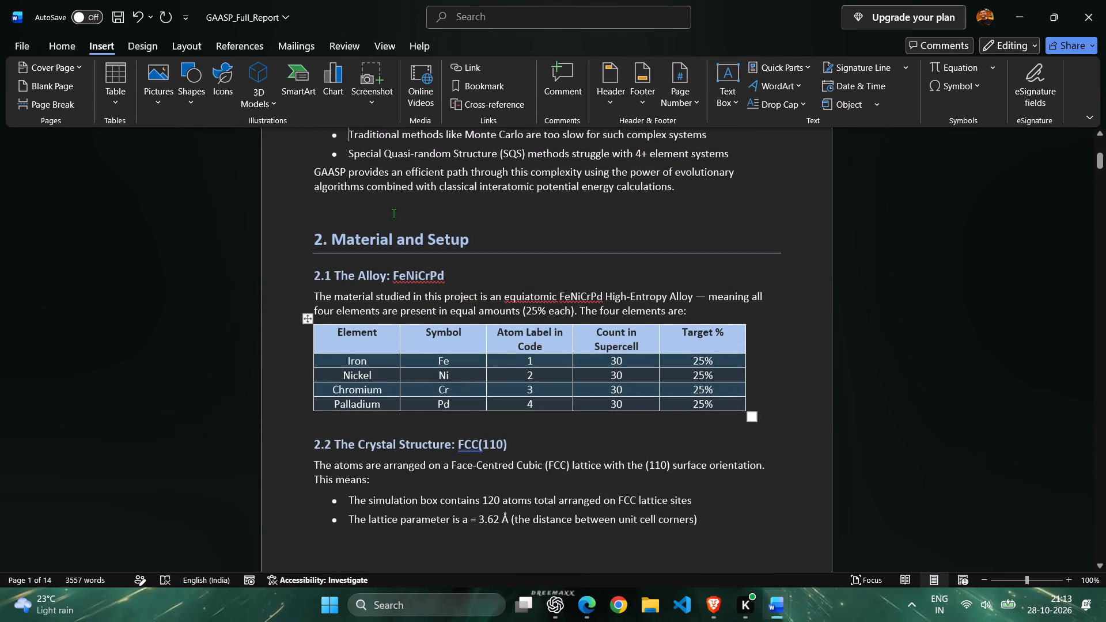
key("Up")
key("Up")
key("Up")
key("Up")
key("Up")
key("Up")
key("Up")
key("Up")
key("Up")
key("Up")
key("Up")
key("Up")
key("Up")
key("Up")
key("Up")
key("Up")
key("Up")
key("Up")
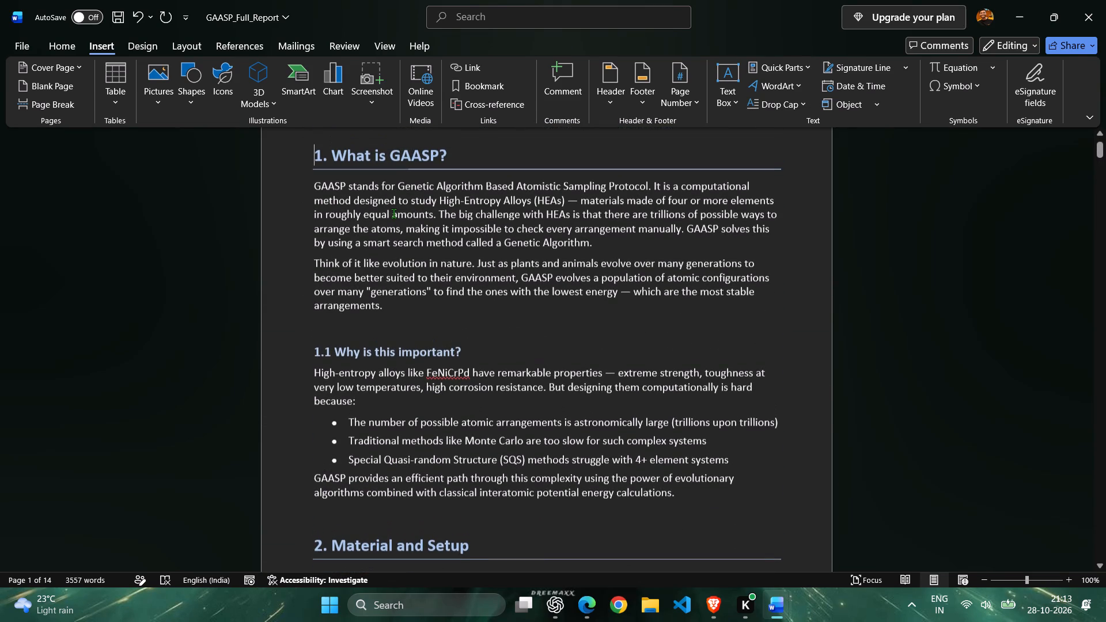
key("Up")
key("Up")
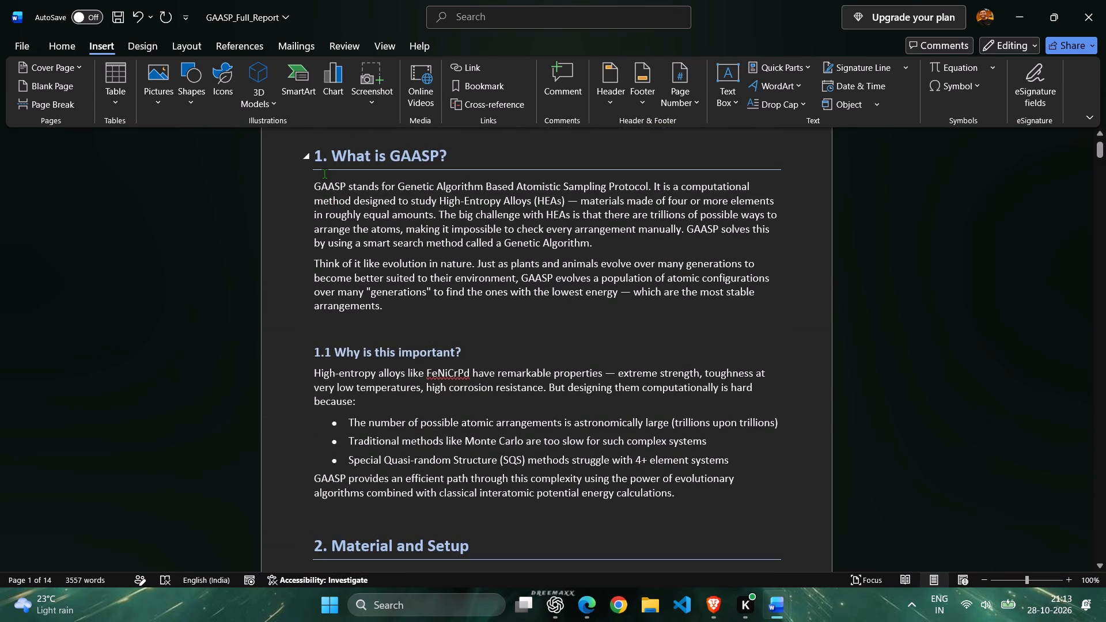
Set the font of the entire GAASP_Full_Report document to Times New Roman.
key("ctrl+a")
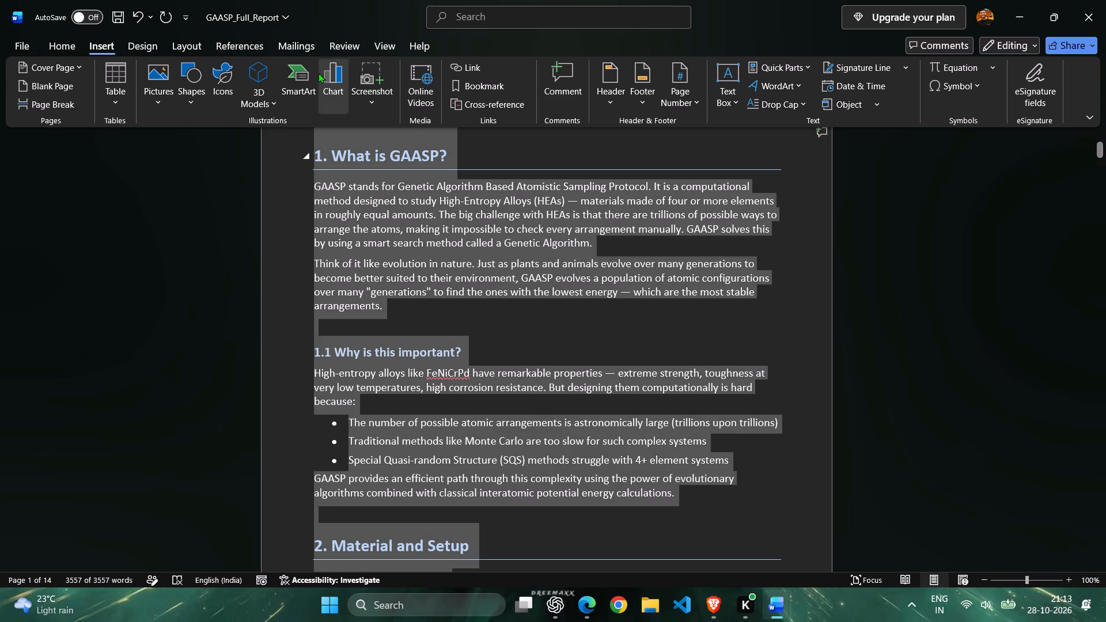
left_click(57, 37)
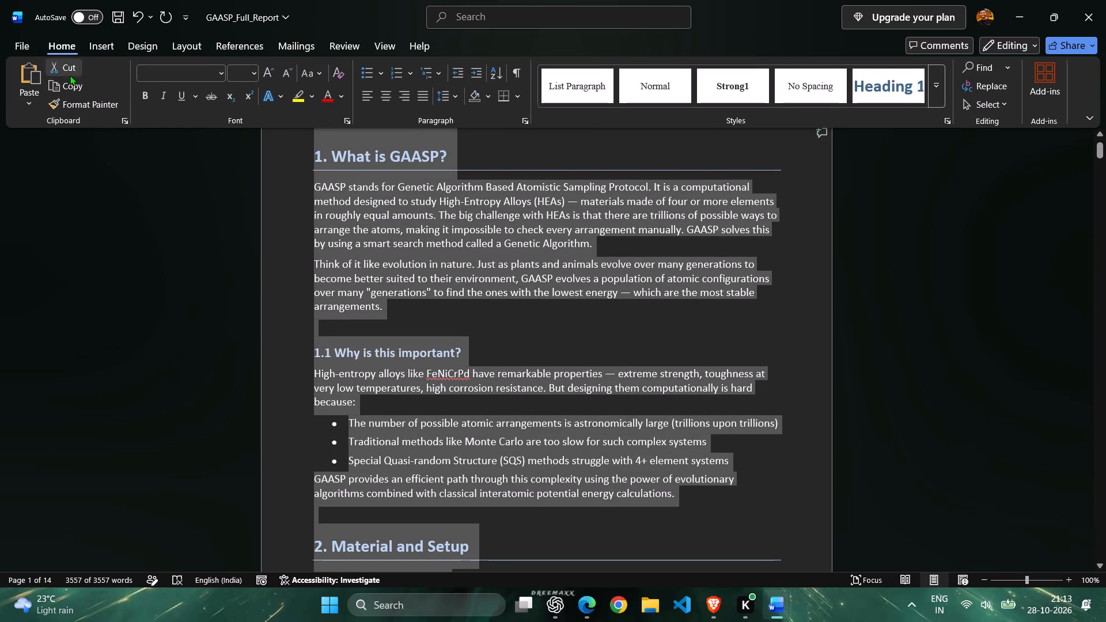
left_click(219, 71)
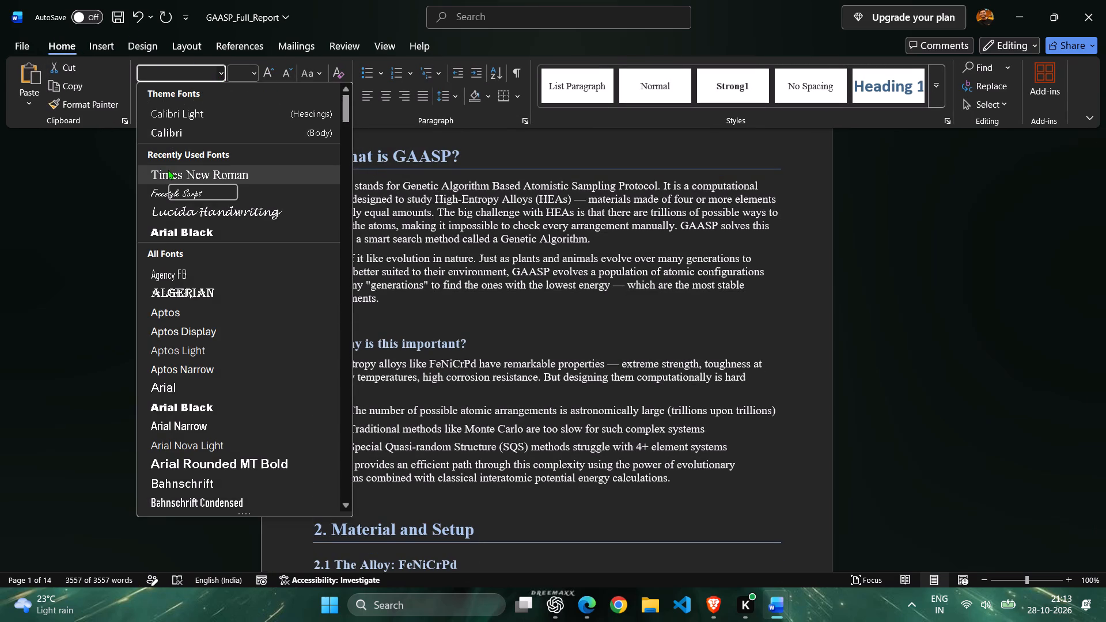
left_click(168, 169)
left_click(983, 262)
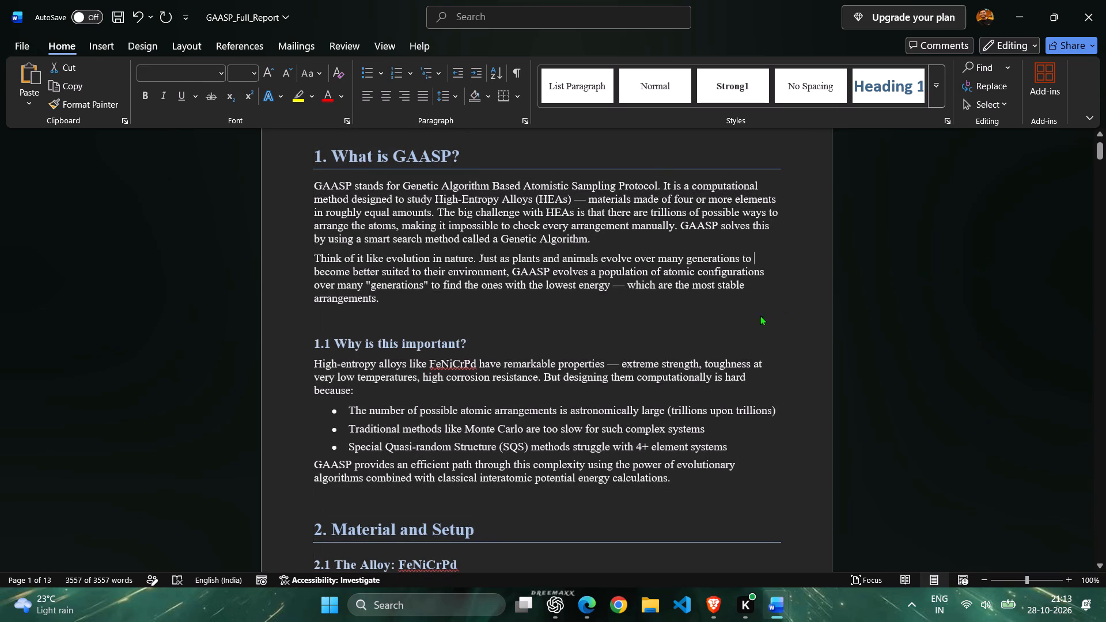
Check the reformatted text and element table from section 1 to the start of section 3.
scroll(628, 338, "down", 7)
scroll(578, 341, "down", 6)
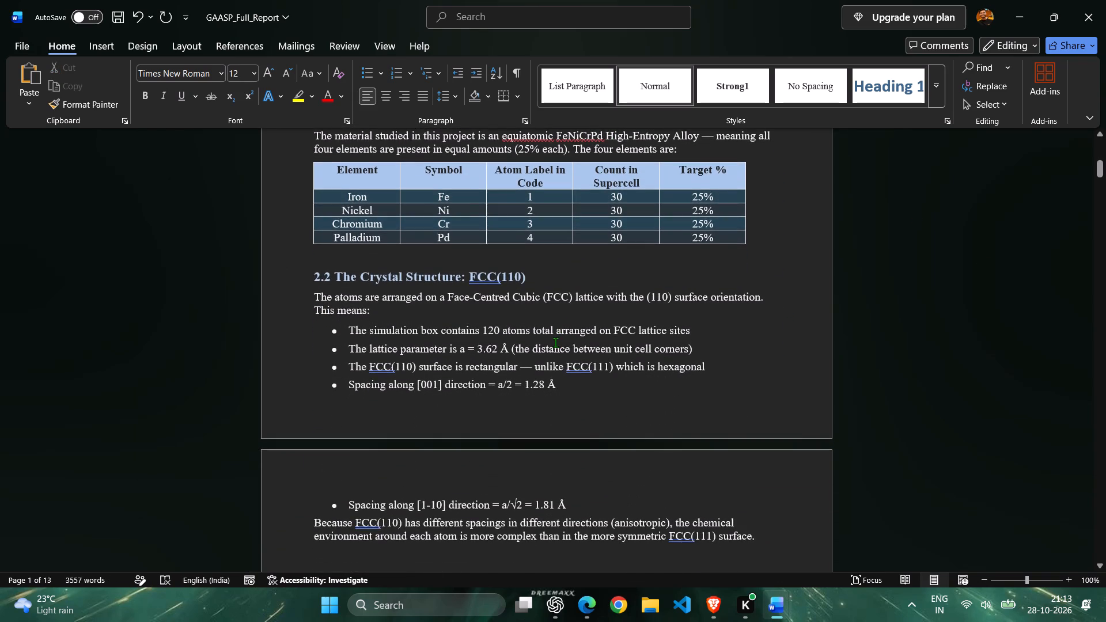
scroll(554, 342, "up", 18)
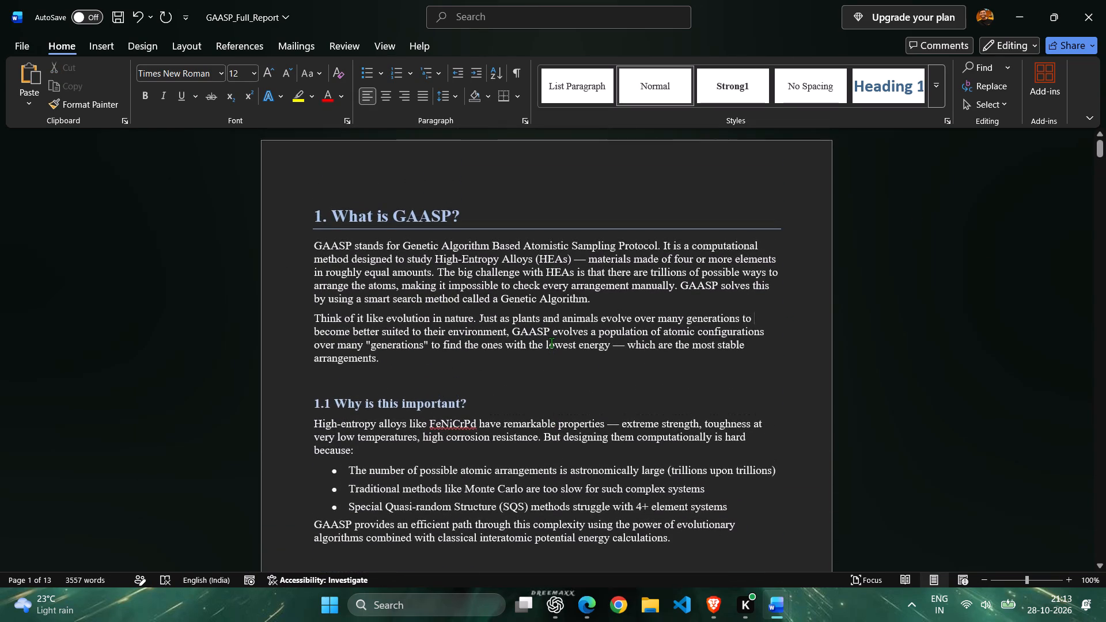
scroll(551, 342, "down", 19)
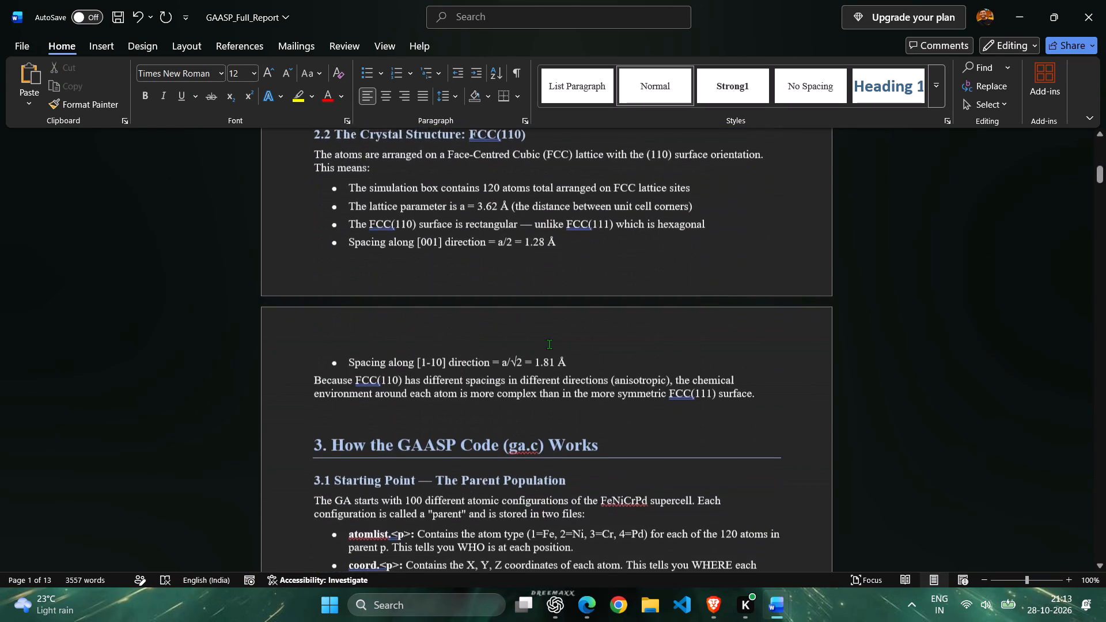
scroll(549, 344, "down", 5)
scroll(549, 344, "up", 10)
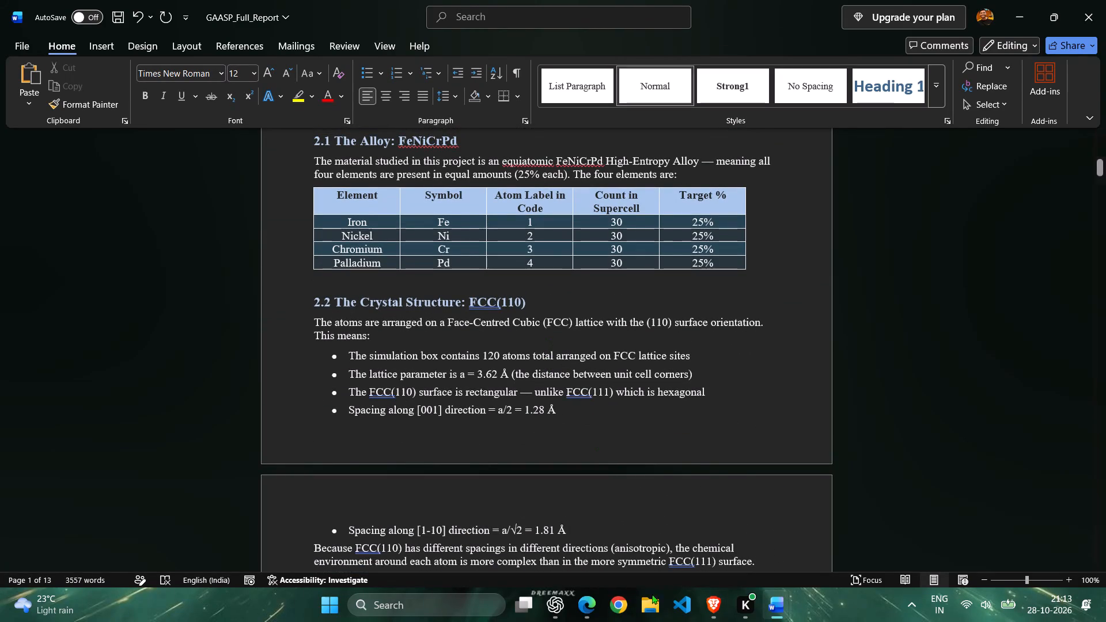
Switch to Document1 and examine its layout from the Material and Setup section back up to the cover page.
left_click(783, 602)
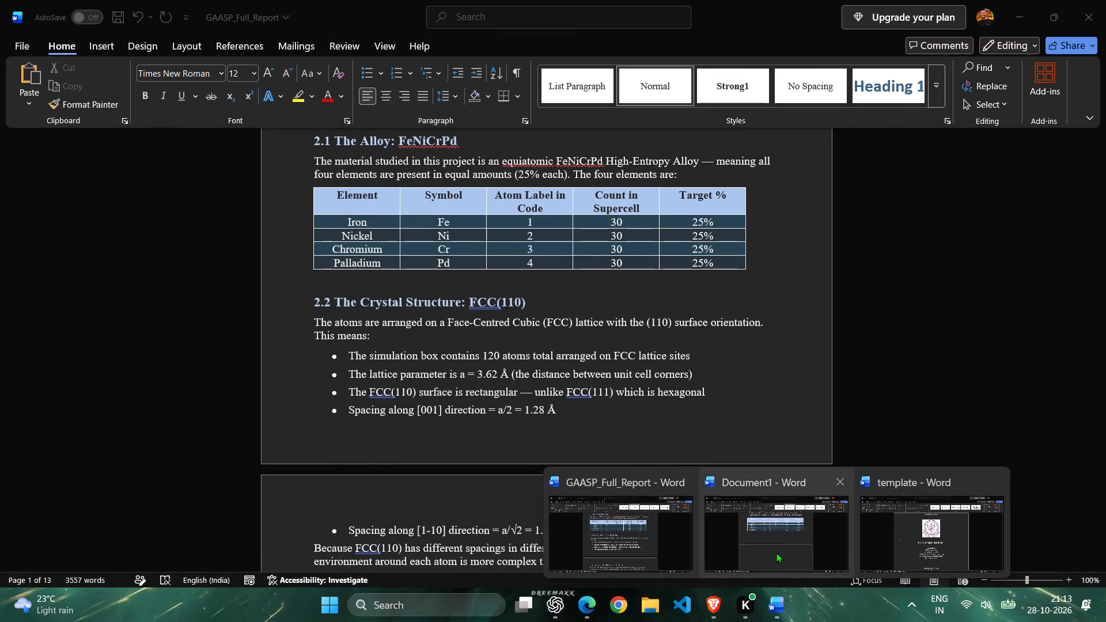
left_click(774, 551)
scroll(544, 234, "up", 4)
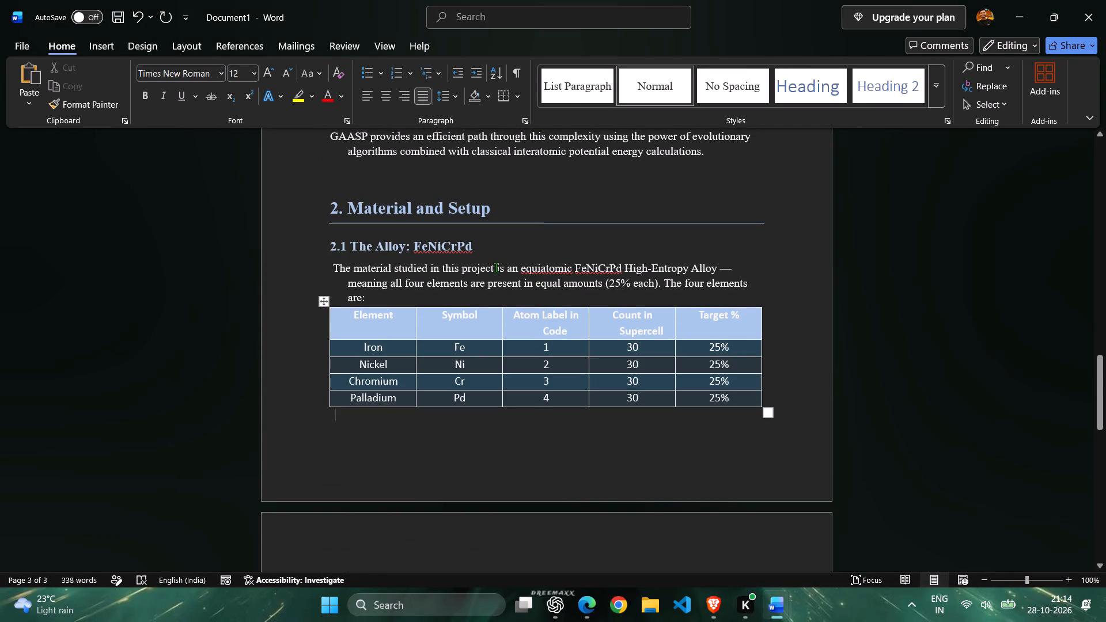
left_click(496, 267)
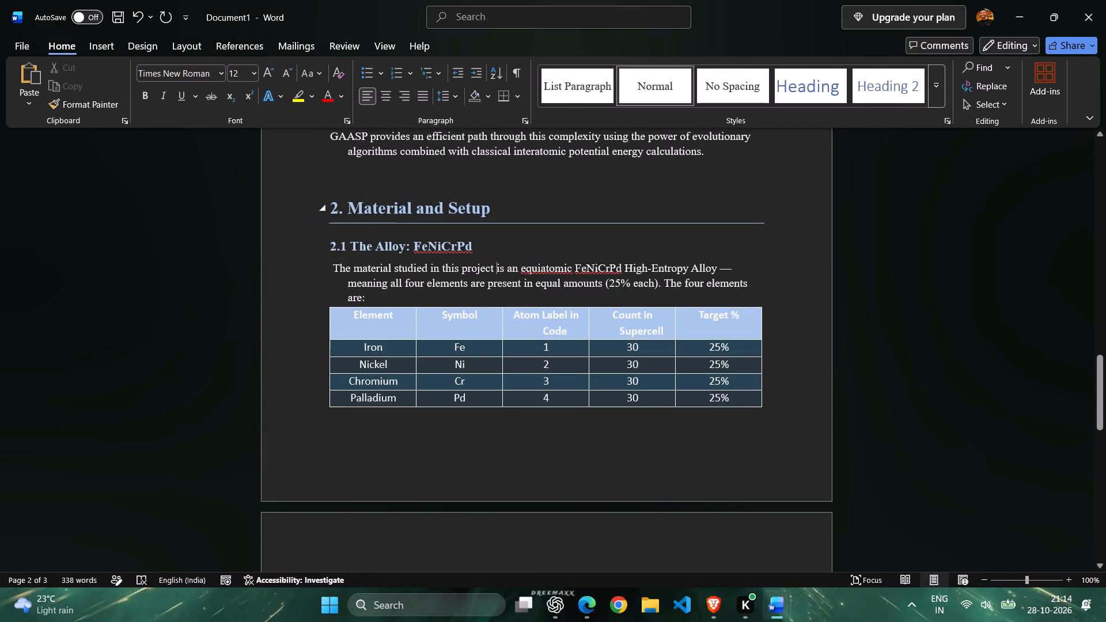
left_click(373, 221)
left_click(366, 280)
scroll(747, 254, "up", 17)
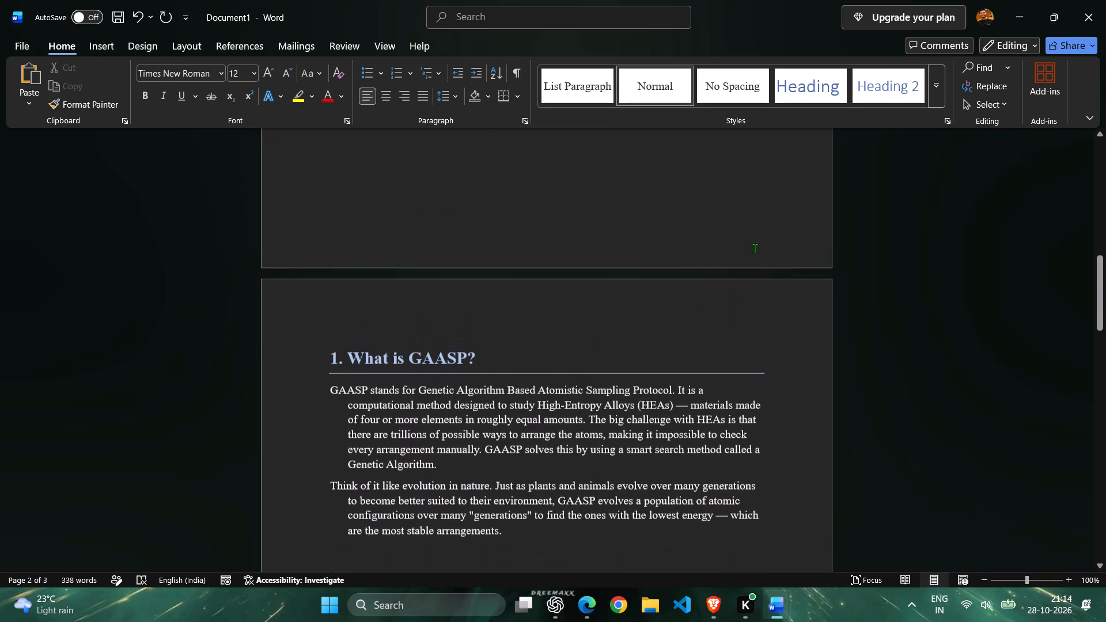
scroll(755, 248, "up", 19)
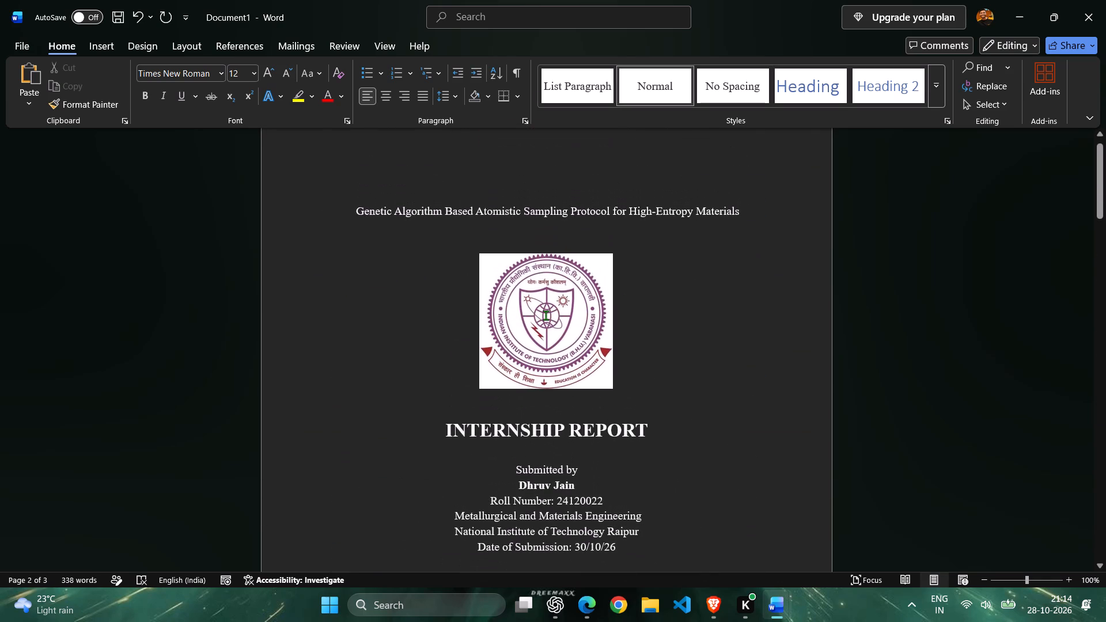
left_click(545, 484)
scroll(652, 373, "up", 10)
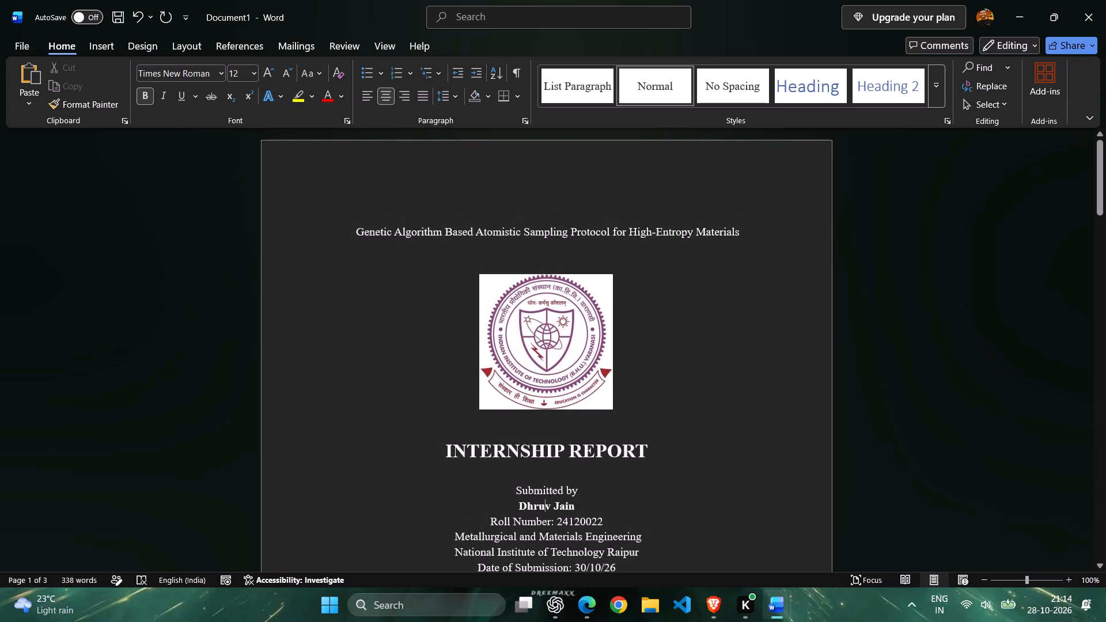
scroll(402, 379, "down", 5)
scroll(474, 357, "up", 6)
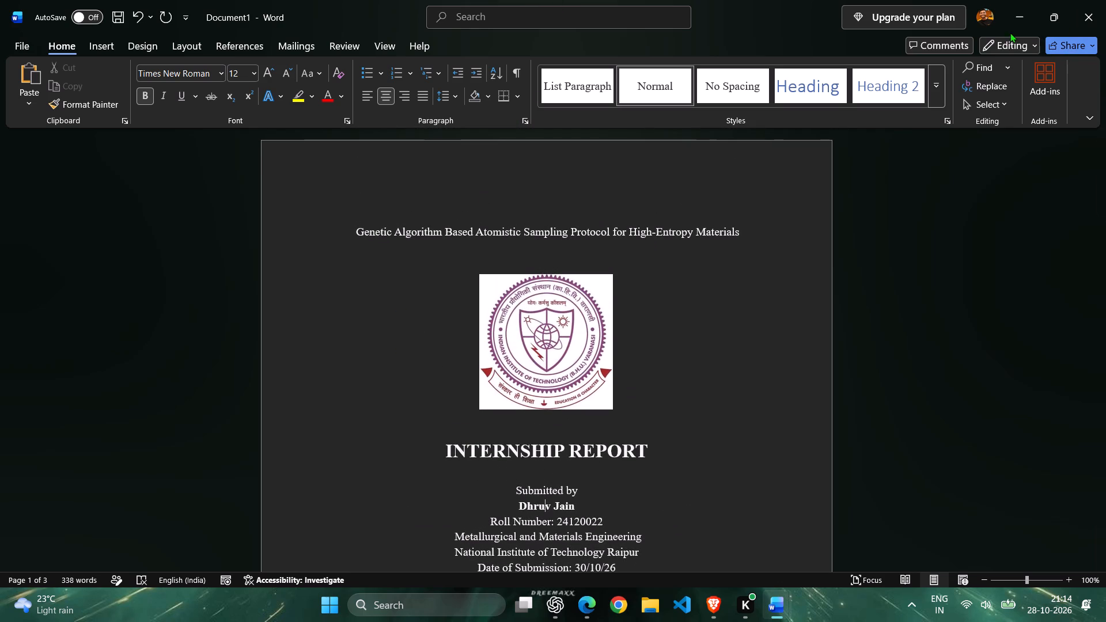
Return to GAASP_Full_Report and review its layout from section 1 to the start of section 3.2.
left_click(1009, 13)
scroll(285, 338, "up", 5)
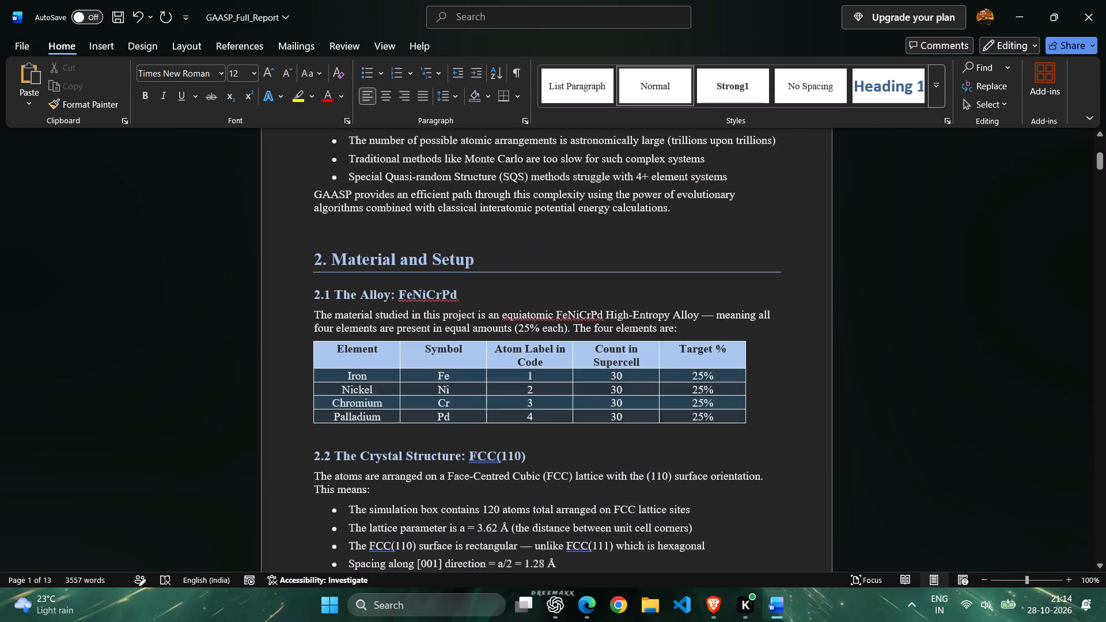
scroll(287, 324, "up", 18)
scroll(456, 243, "down", 5)
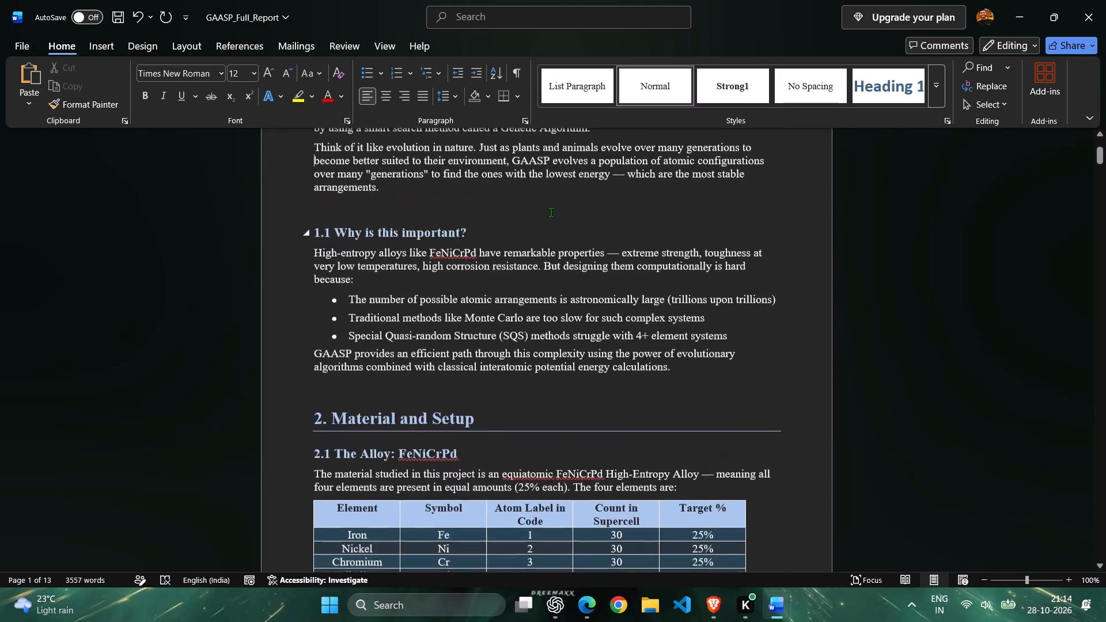
scroll(552, 212, "down", 19)
scroll(591, 206, "up", 5)
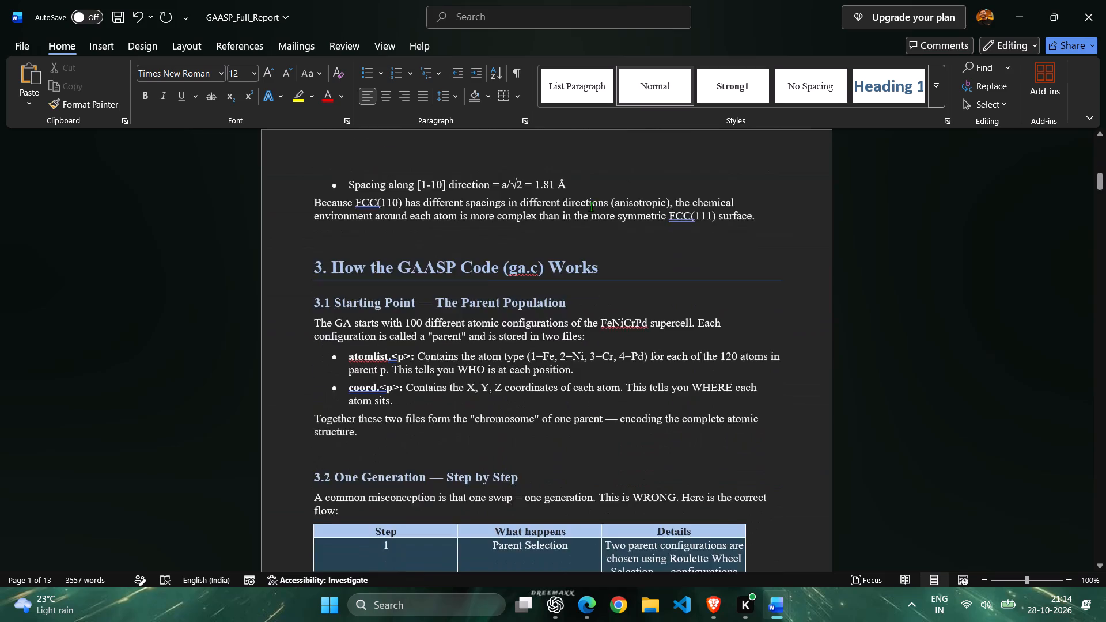
Review the report's text, bullet and table layout from section 1.1 to the input and output files tables in section 4.
scroll(591, 206, "up", 13)
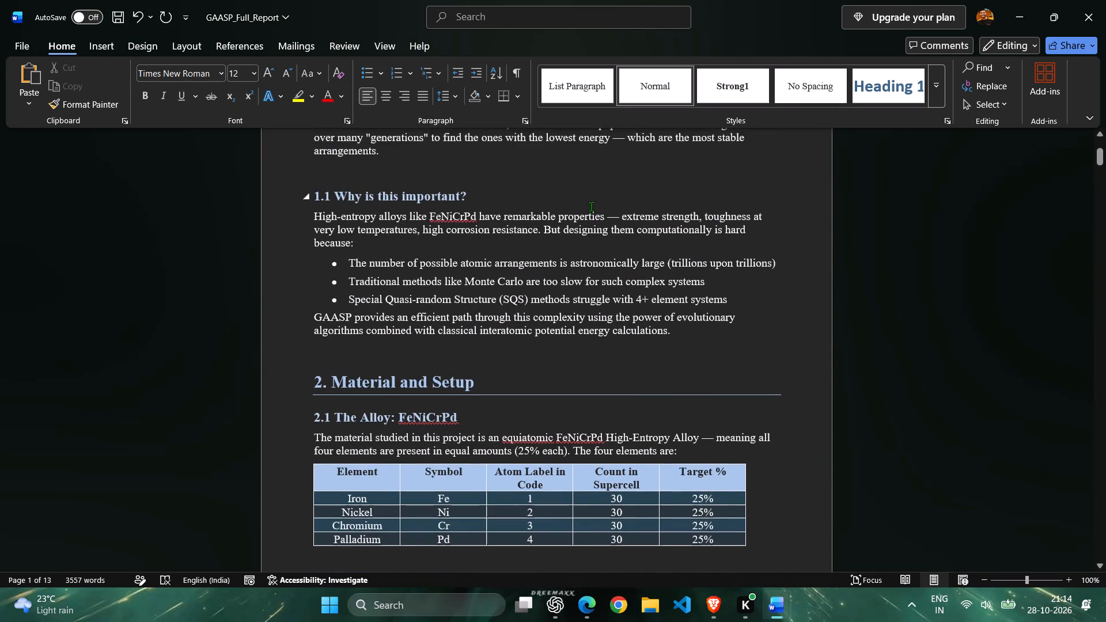
scroll(591, 206, "down", 9)
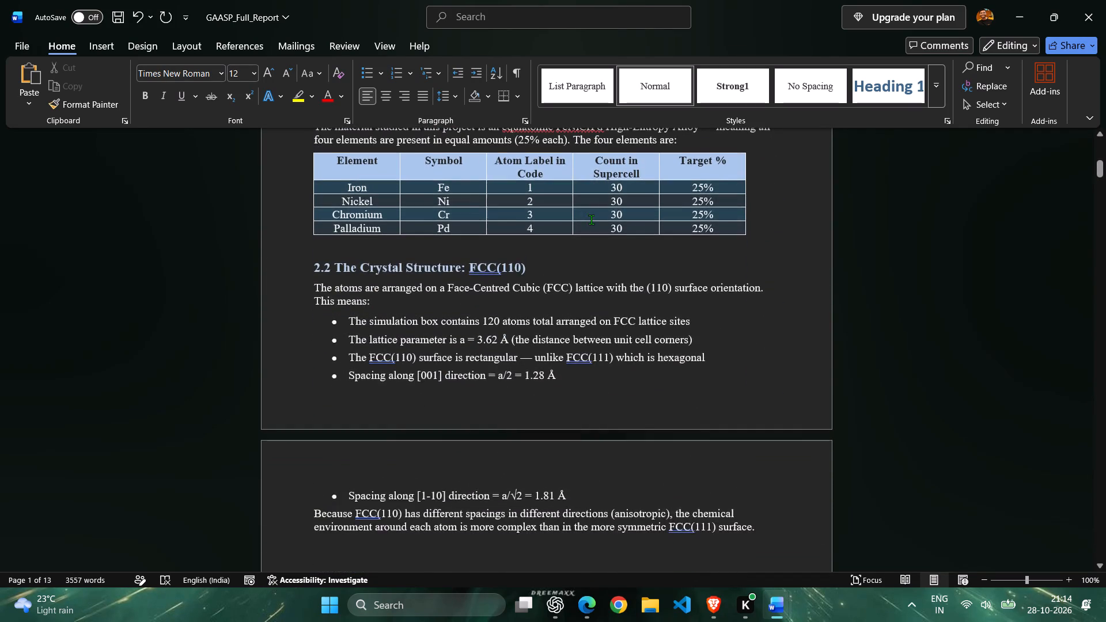
scroll(591, 219, "down", 10)
scroll(591, 219, "up", 6)
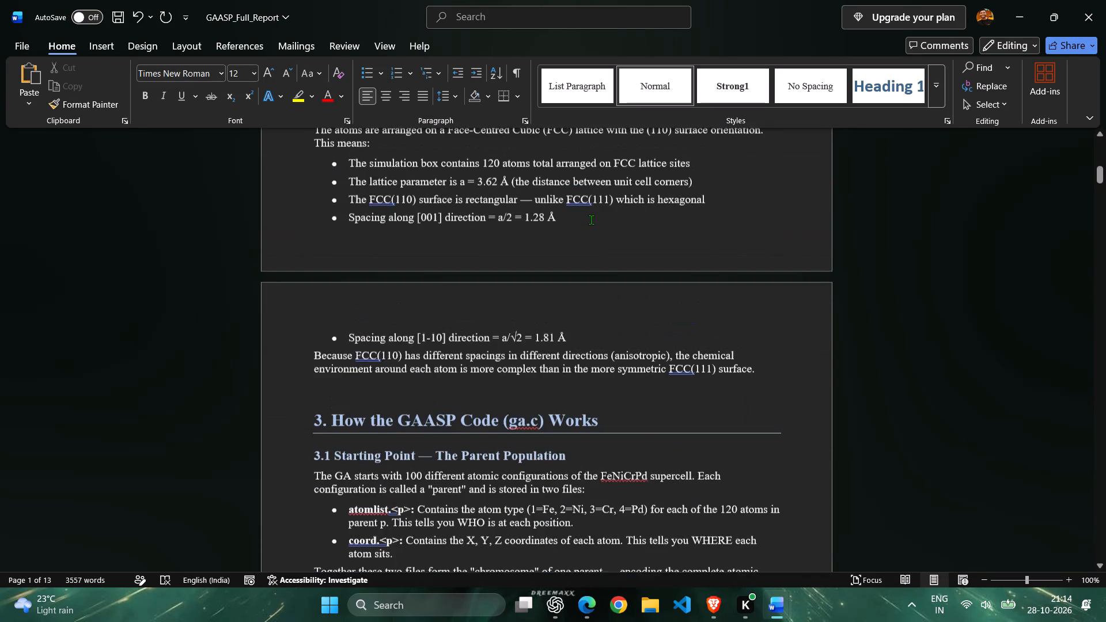
scroll(591, 219, "up", 5)
scroll(591, 219, "down", 17)
scroll(594, 228, "down", 8)
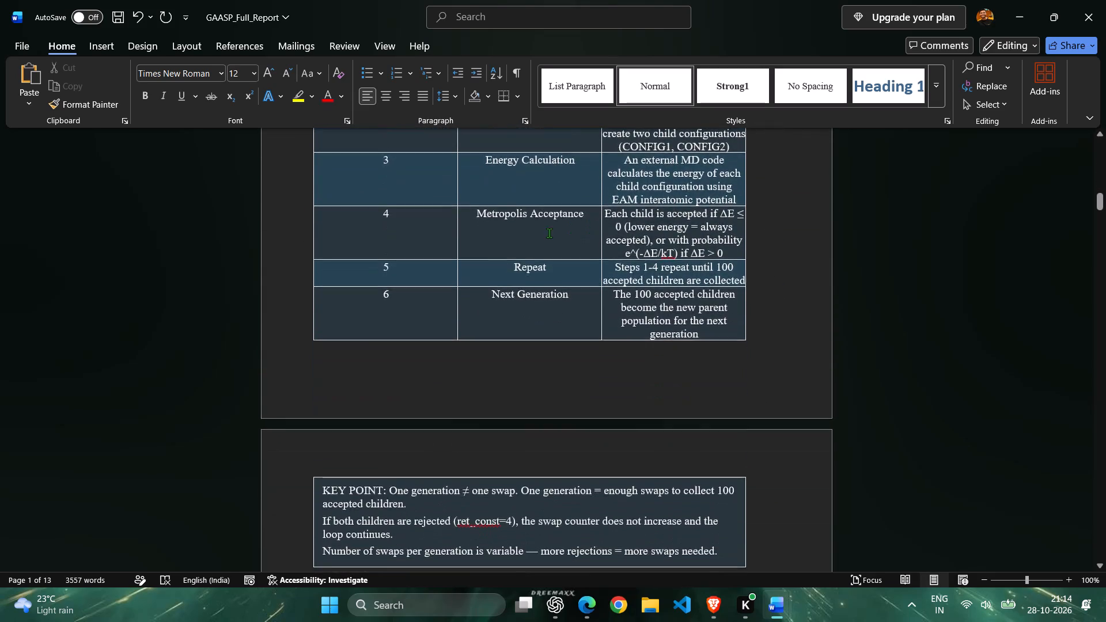
scroll(545, 236, "down", 12)
scroll(559, 222, "up", 6)
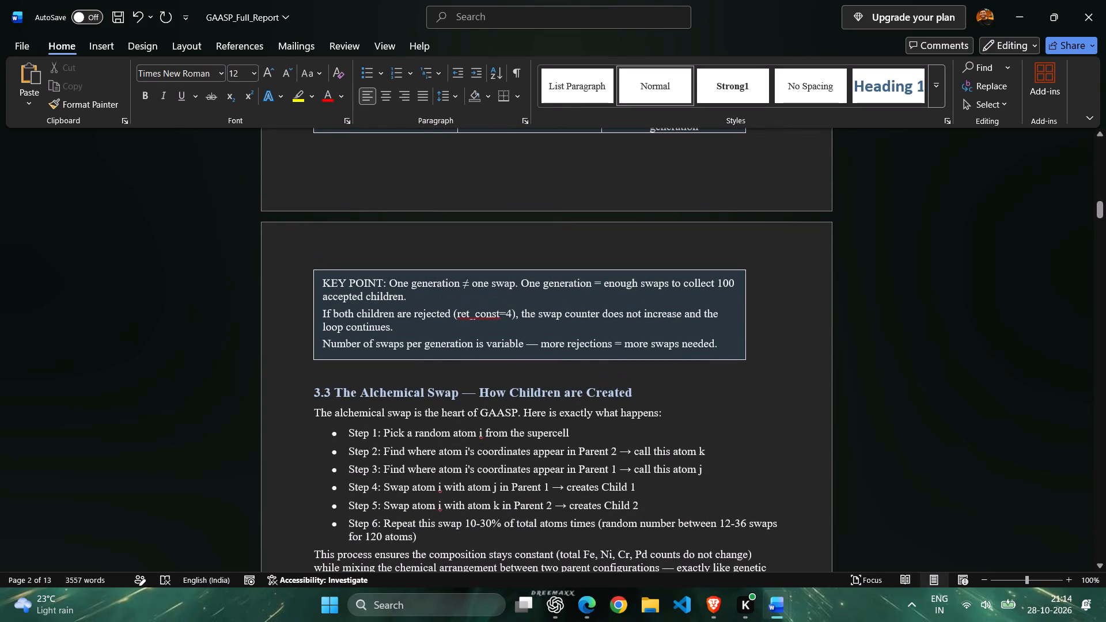
scroll(560, 232, "down", 19)
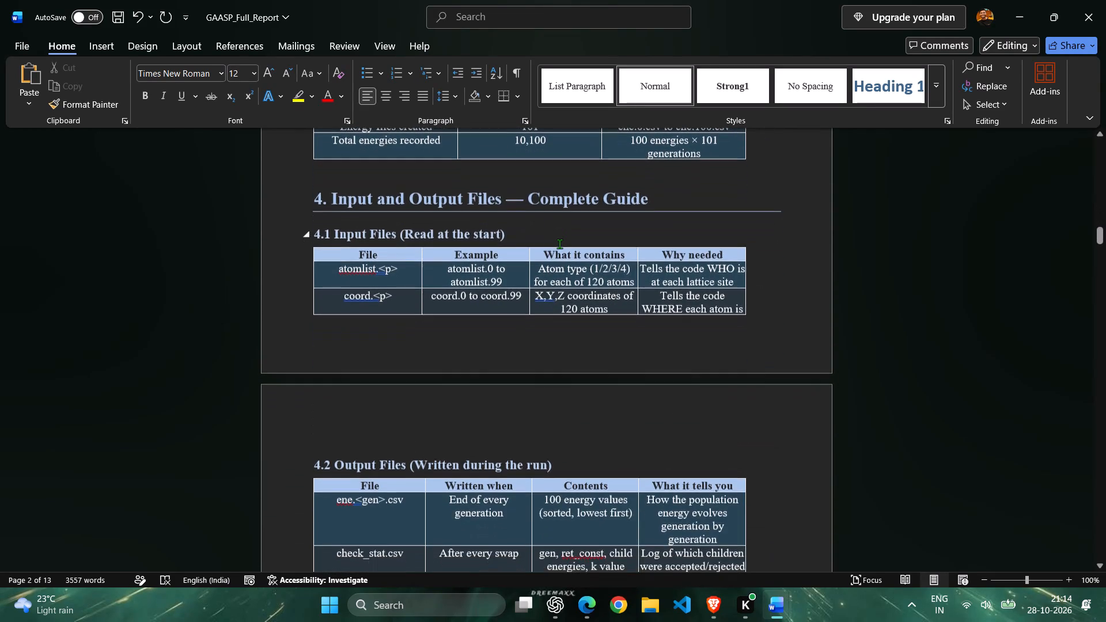
Examine the tables and page breaks from section 4 to the case study comparison plot in section 5.
scroll(559, 244, "up", 11)
scroll(559, 256, "down", 12)
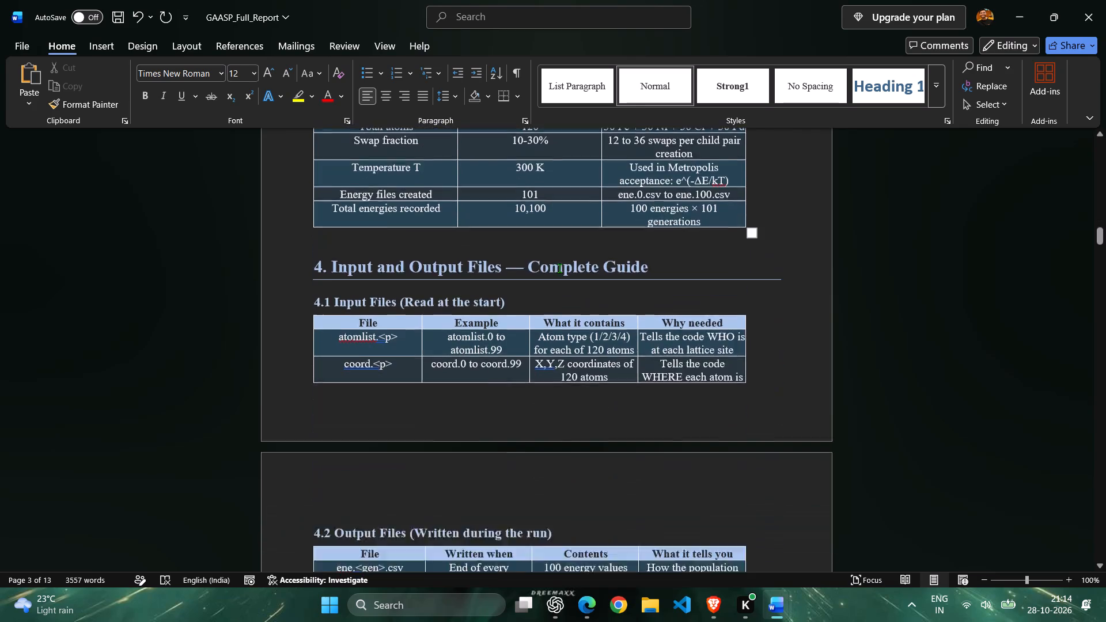
scroll(559, 268, "down", 15)
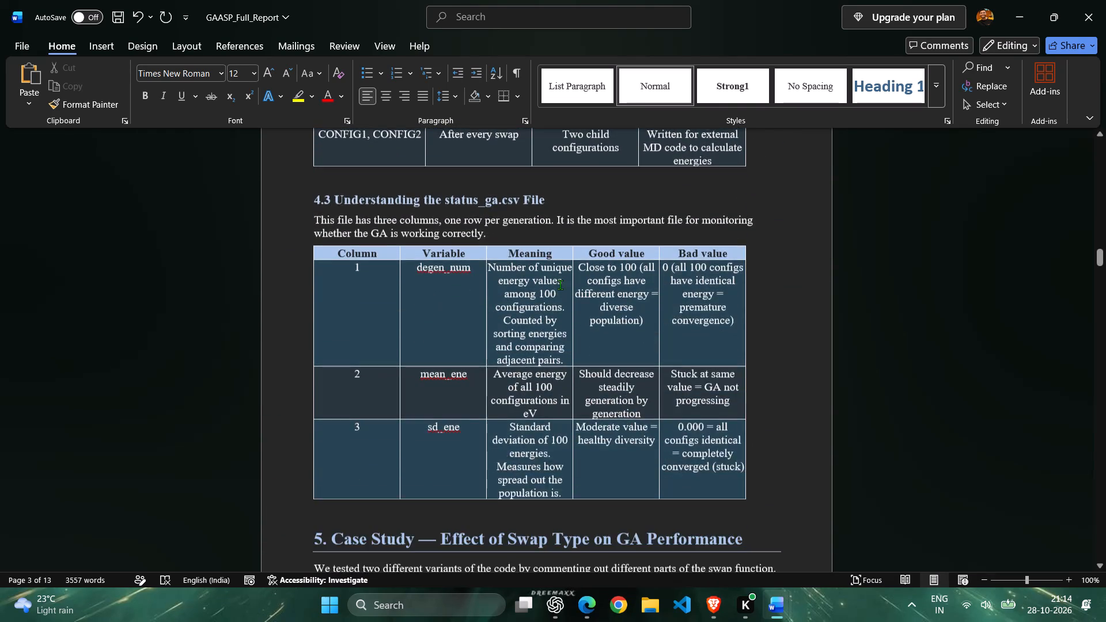
scroll(560, 293, "down", 9)
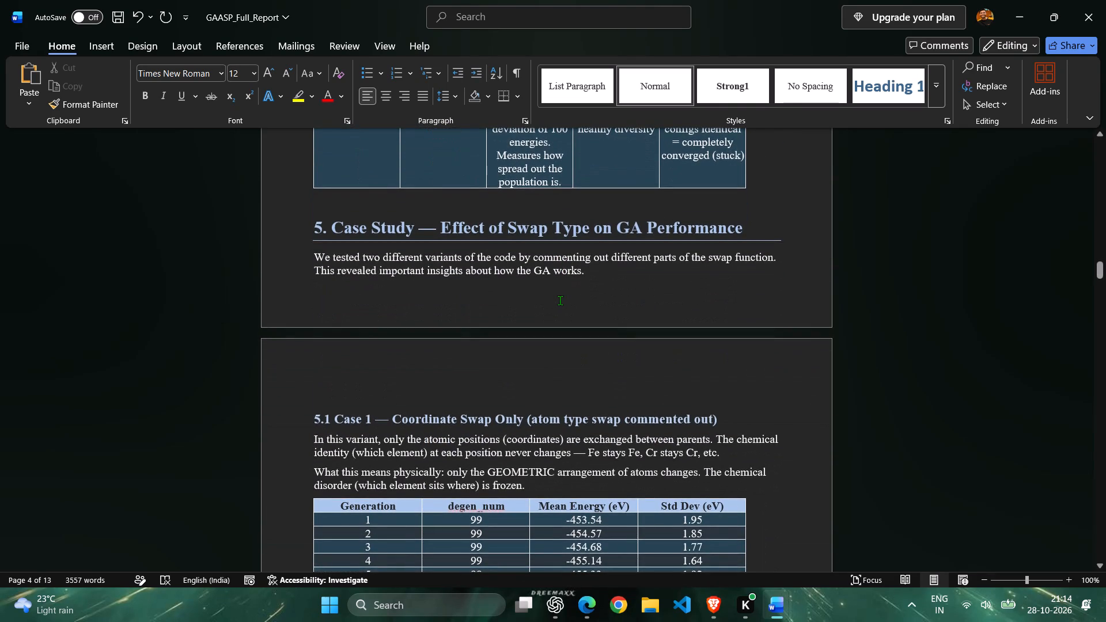
scroll(562, 302, "down", 6)
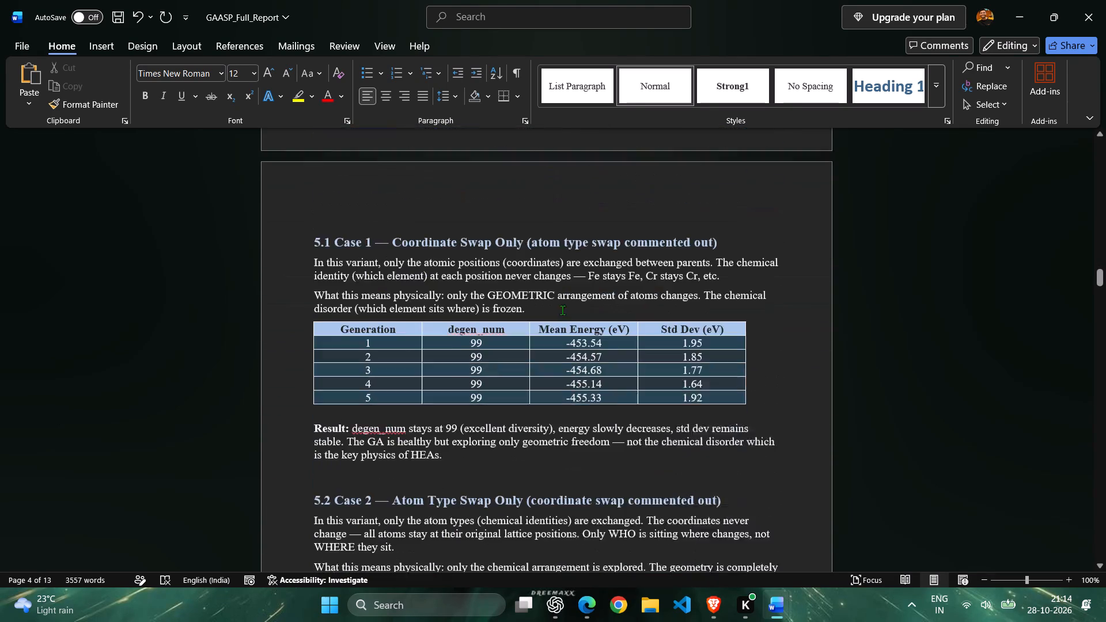
scroll(562, 316, "down", 18)
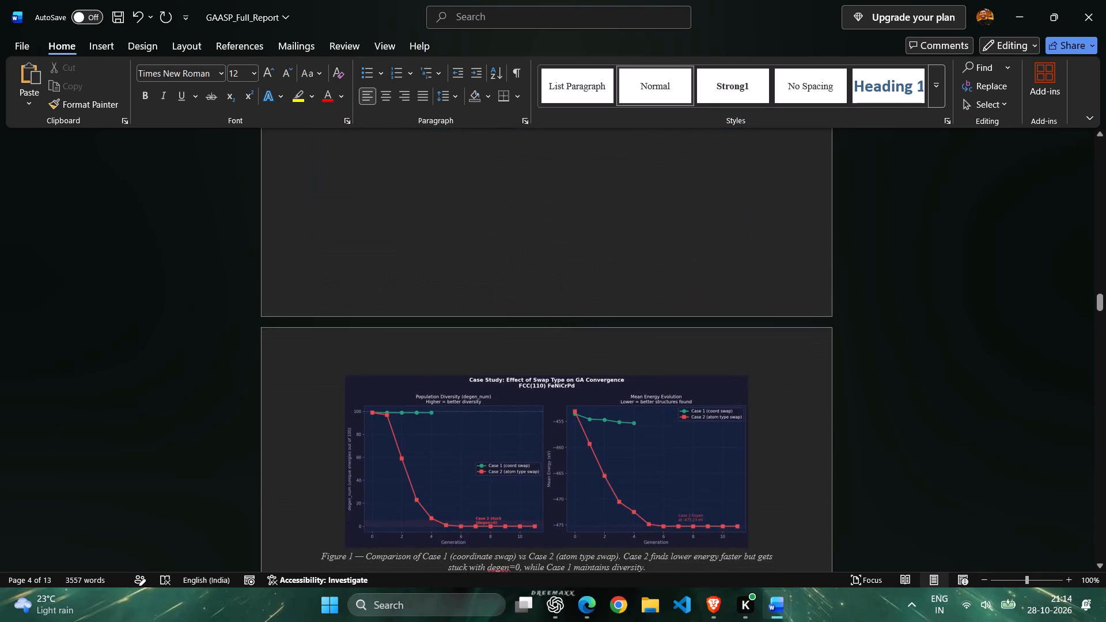
Examine the layout from the Figure 1 comparison plot through sections 6, 7 and 8 to section 9.2.
scroll(562, 326, "down", 20)
scroll(562, 336, "down", 3)
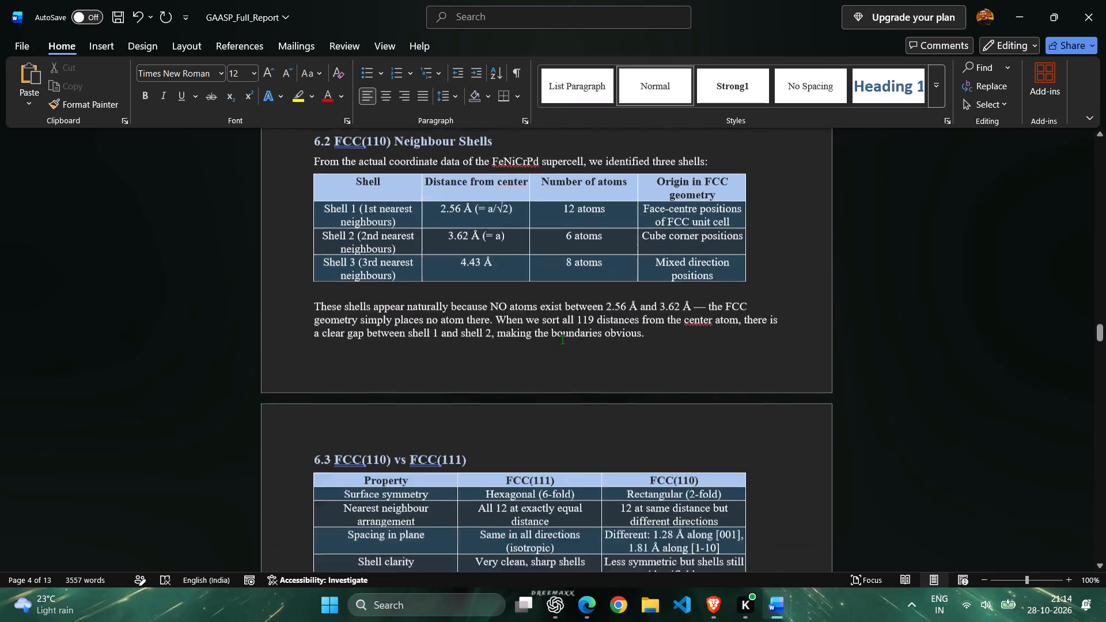
scroll(562, 339, "down", 15)
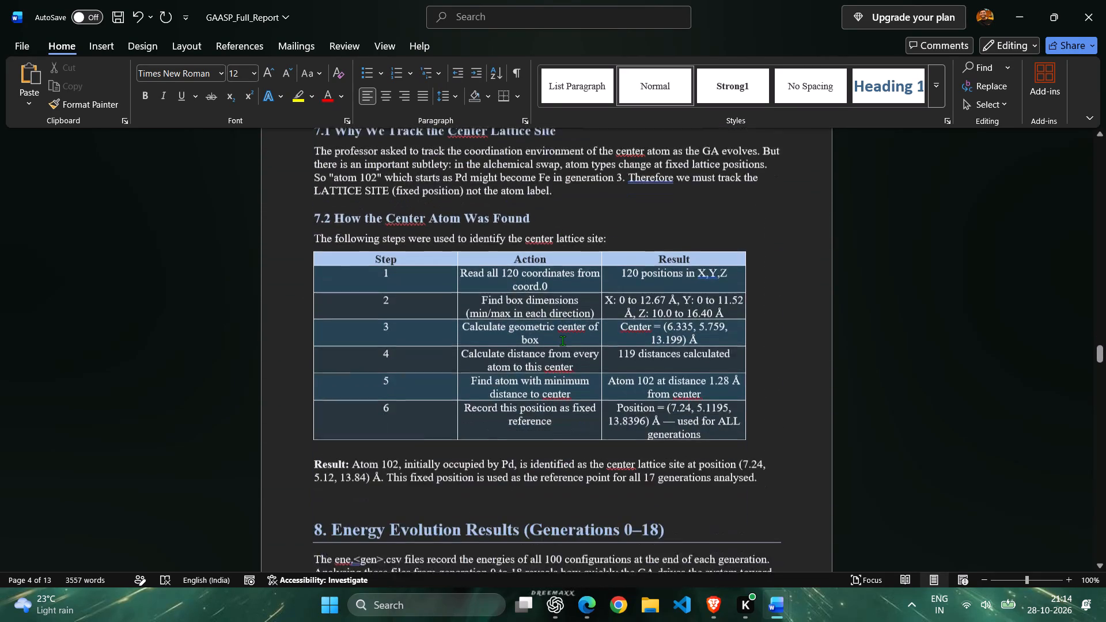
scroll(562, 350, "down", 17)
scroll(562, 381, "down", 6)
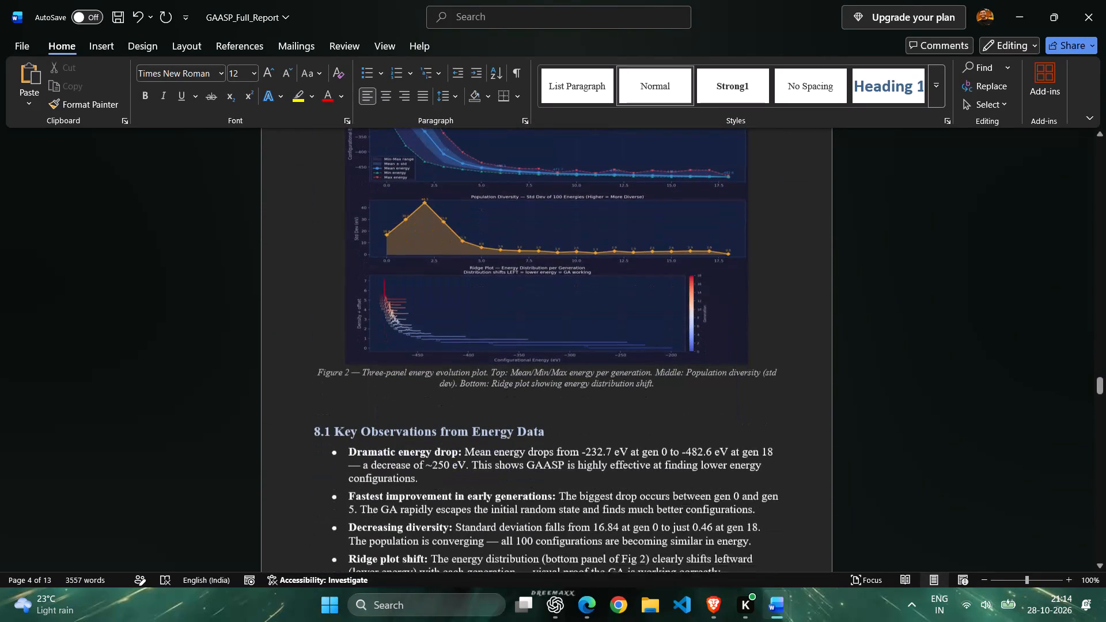
scroll(562, 389, "down", 19)
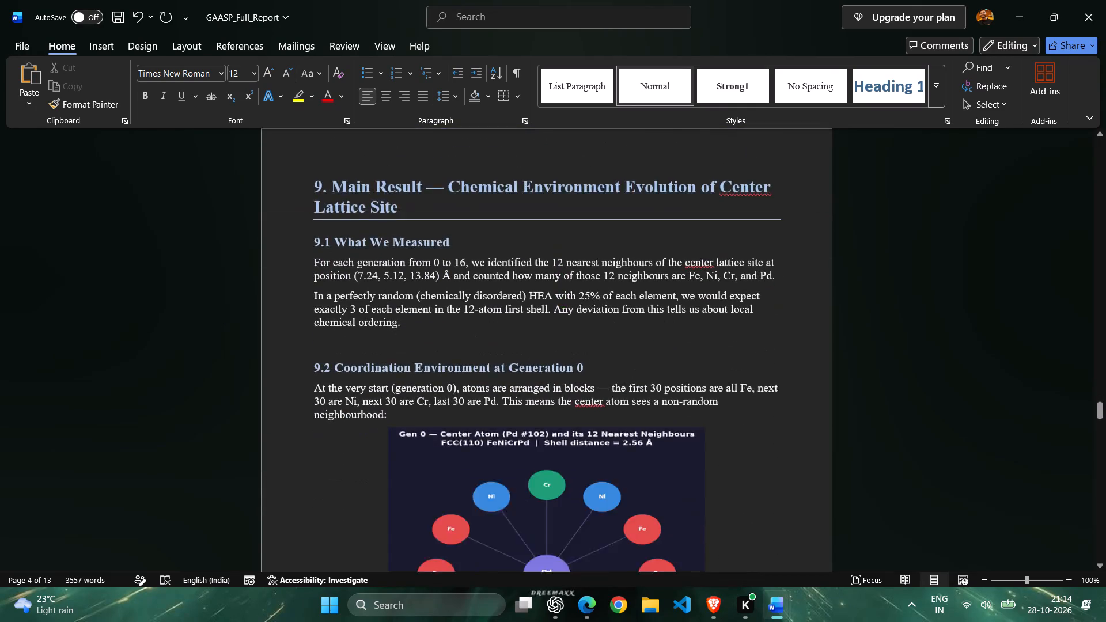
scroll(559, 400, "down", 5)
Recheck the page breaks and empty gaps from section 9 back up to the output files table in section 4.2.
scroll(559, 407, "up", 15)
scroll(559, 399, "up", 9)
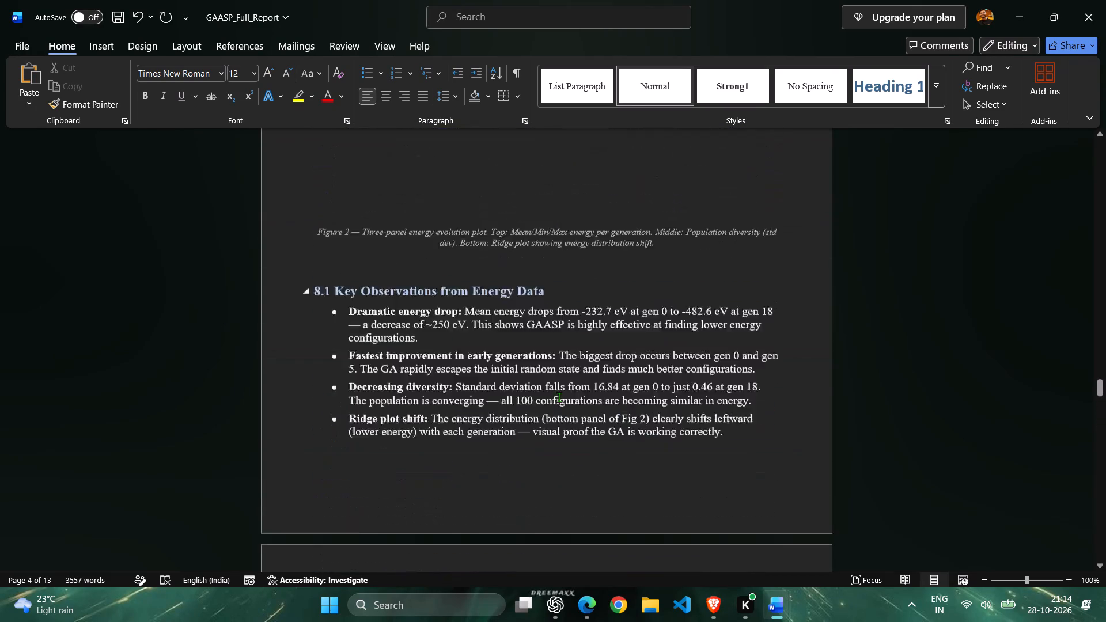
scroll(559, 397, "up", 18)
scroll(560, 395, "up", 19)
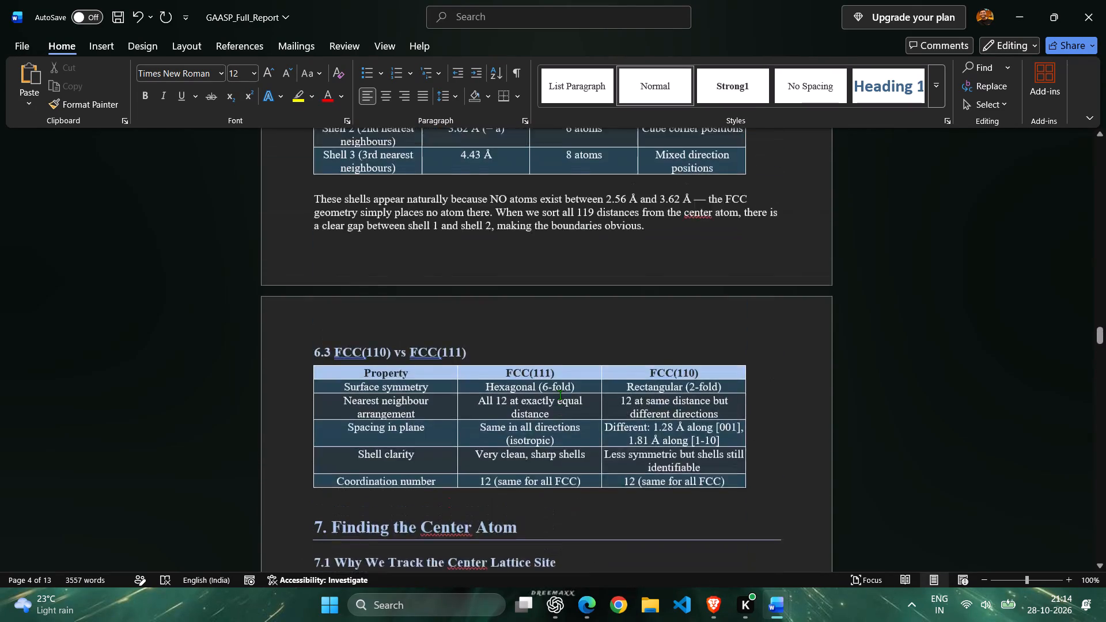
scroll(560, 390, "up", 17)
scroll(558, 381, "up", 15)
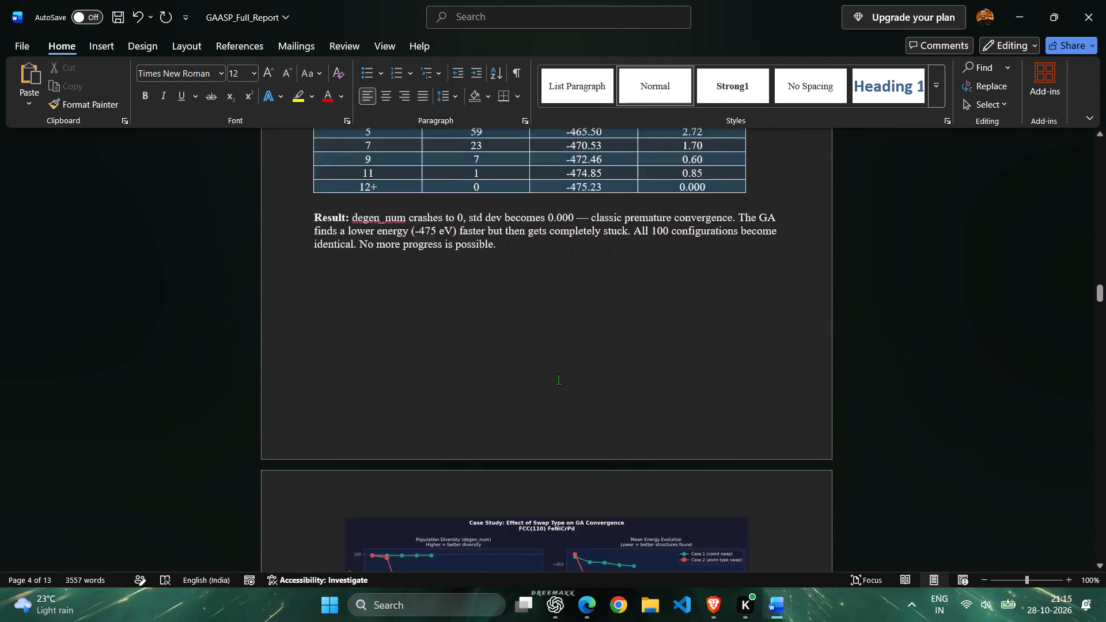
scroll(558, 380, "up", 13)
scroll(558, 378, "up", 20)
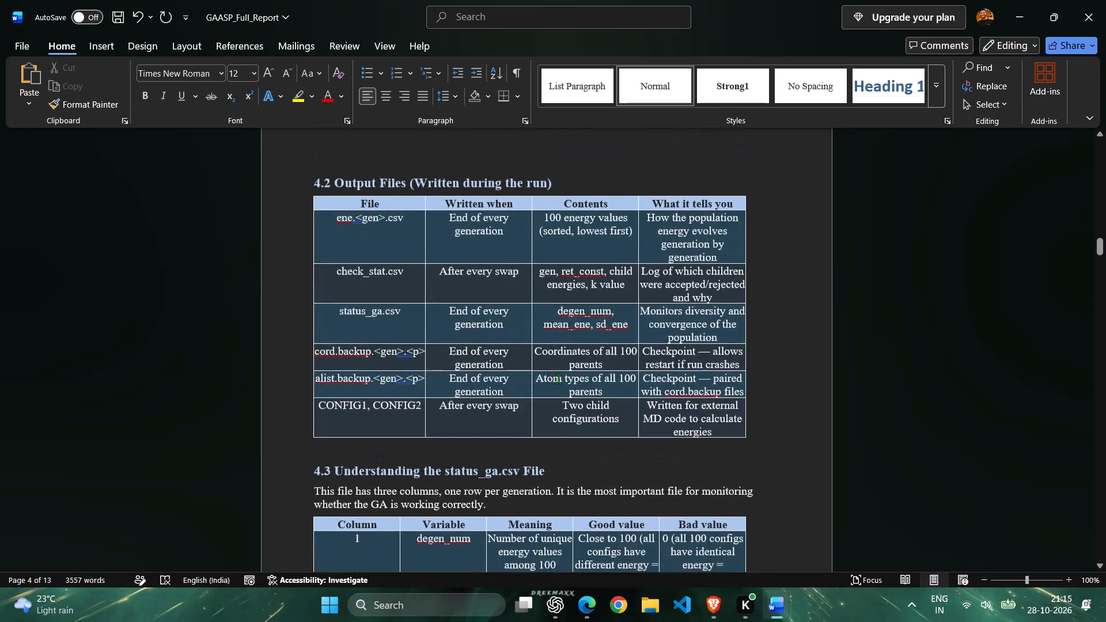
scroll(558, 378, "up", 10)
Insert two blank lines before the "5. Case Study" heading to push it onto the next page.
scroll(556, 378, "down", 17)
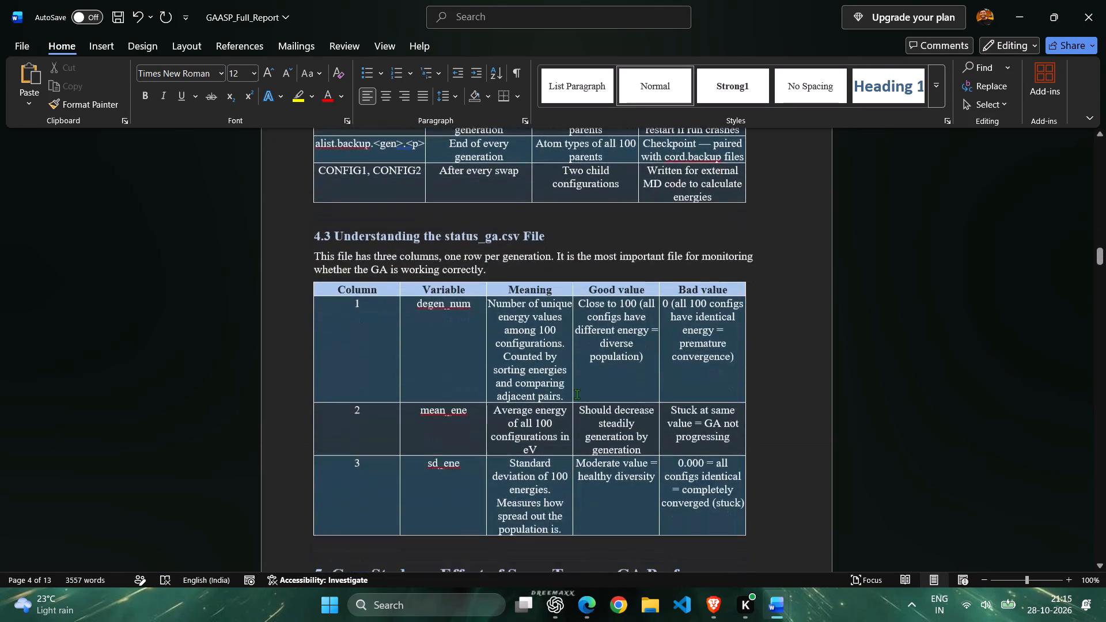
scroll(579, 393, "down", 9)
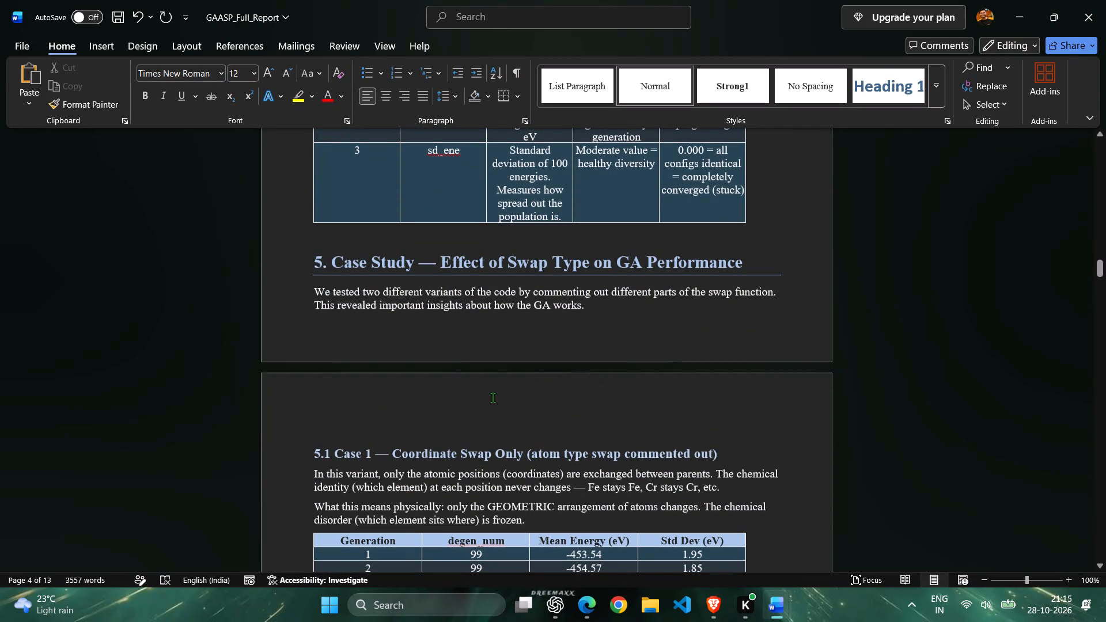
left_click(306, 252)
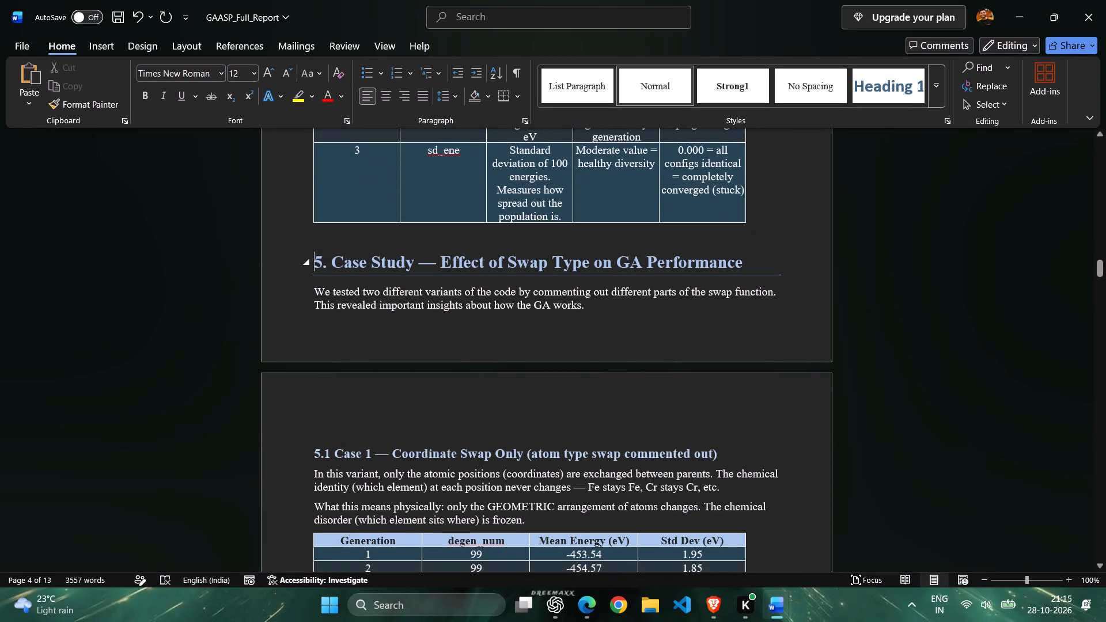
key("Return")
key("Return")
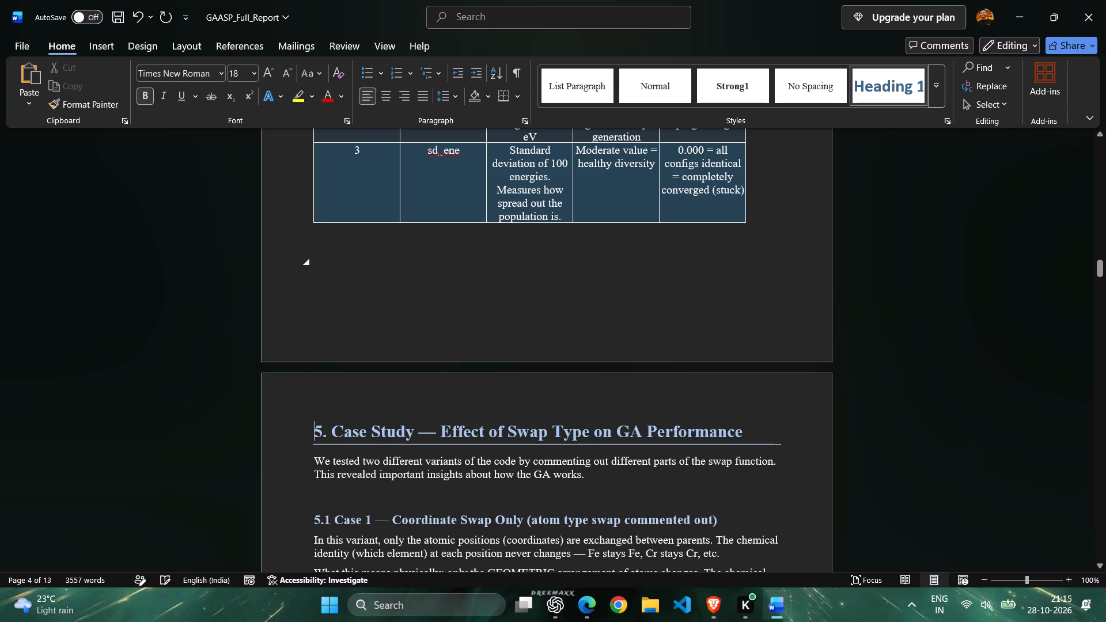
Check the tables and heading placement from the end of section 4.3 back up to section 3.3.
scroll(332, 219, "up", 4)
scroll(353, 172, "up", 7)
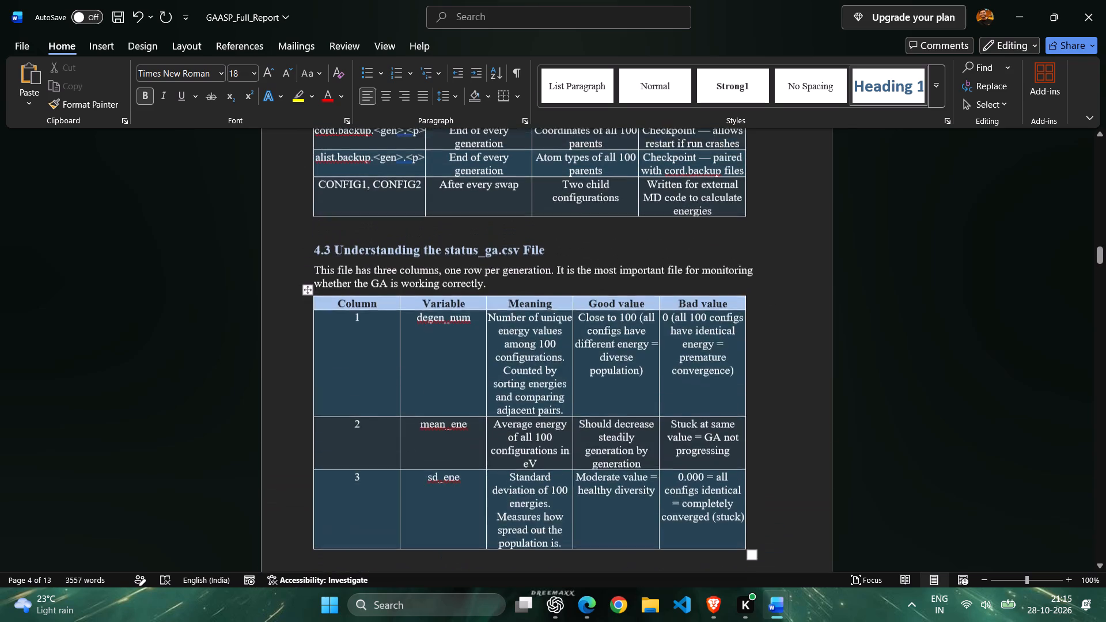
scroll(354, 170, "up", 15)
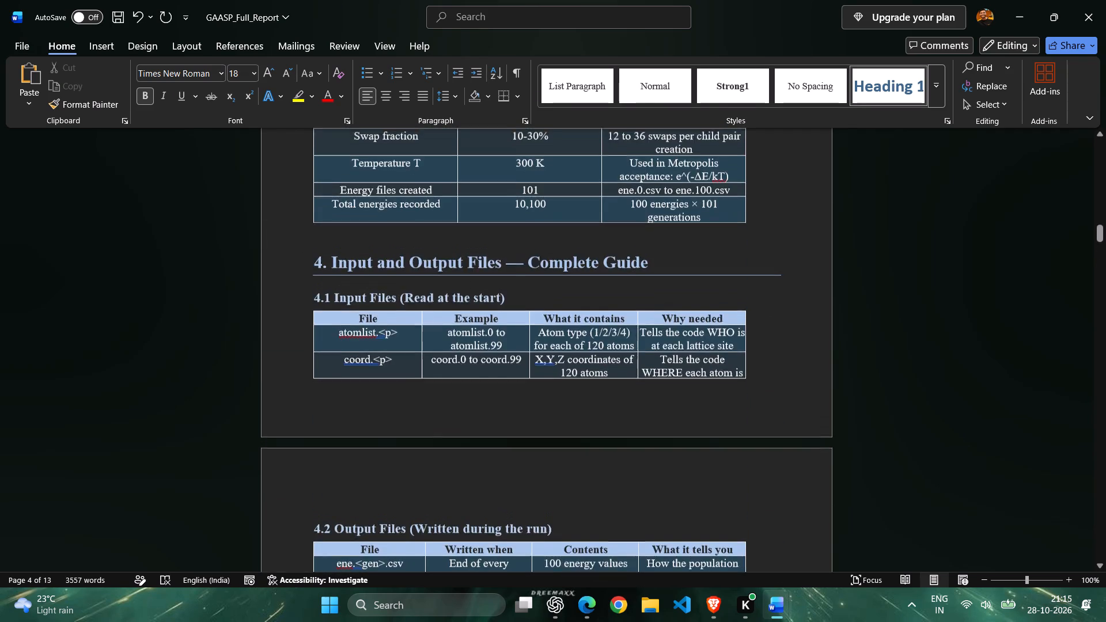
scroll(347, 173, "up", 13)
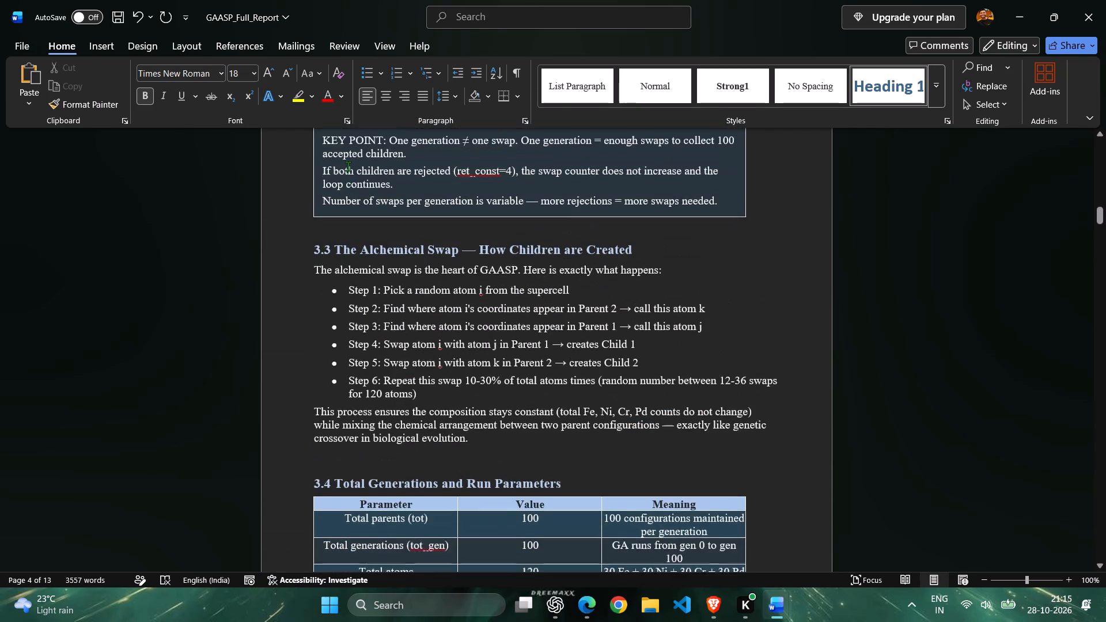
Examine the page flow around section 5, from its heading to the start of 5.3 and back to the section 4.3 table.
scroll(348, 166, "down", 18)
scroll(333, 171, "down", 17)
scroll(316, 140, "down", 14)
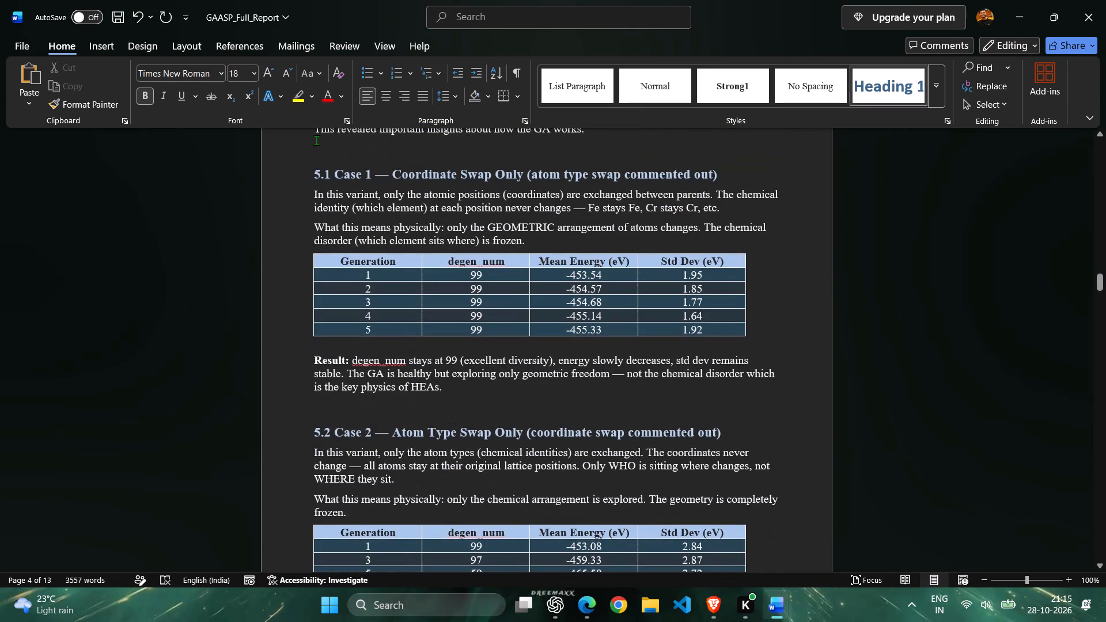
scroll(316, 140, "down", 18)
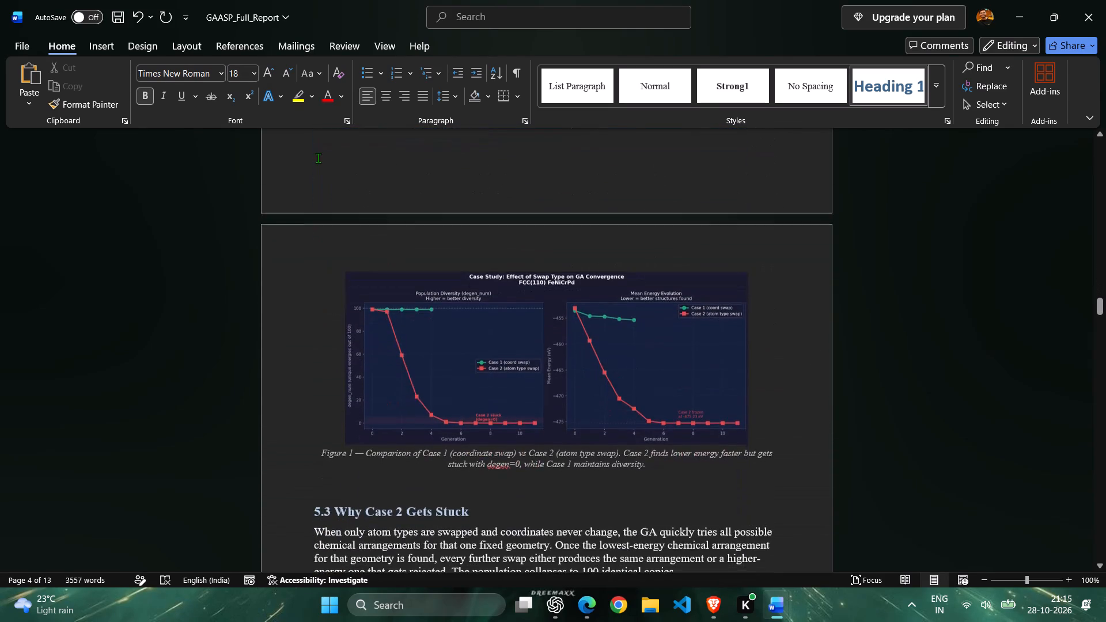
scroll(318, 158, "down", 6)
scroll(318, 158, "up", 14)
scroll(318, 158, "up", 8)
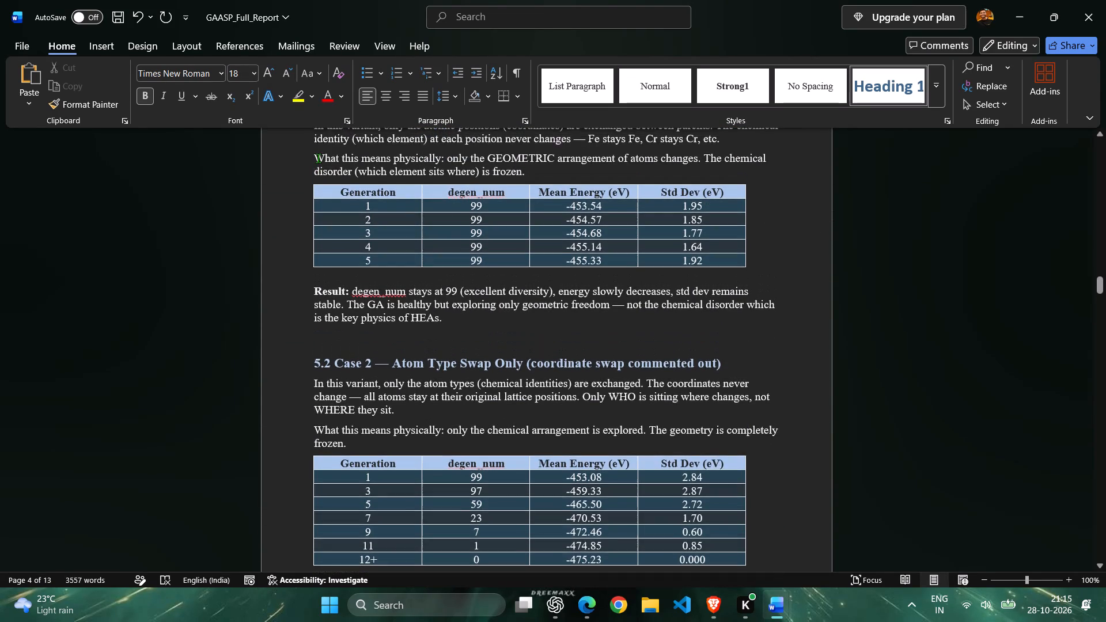
scroll(318, 158, "down", 5)
scroll(318, 158, "up", 17)
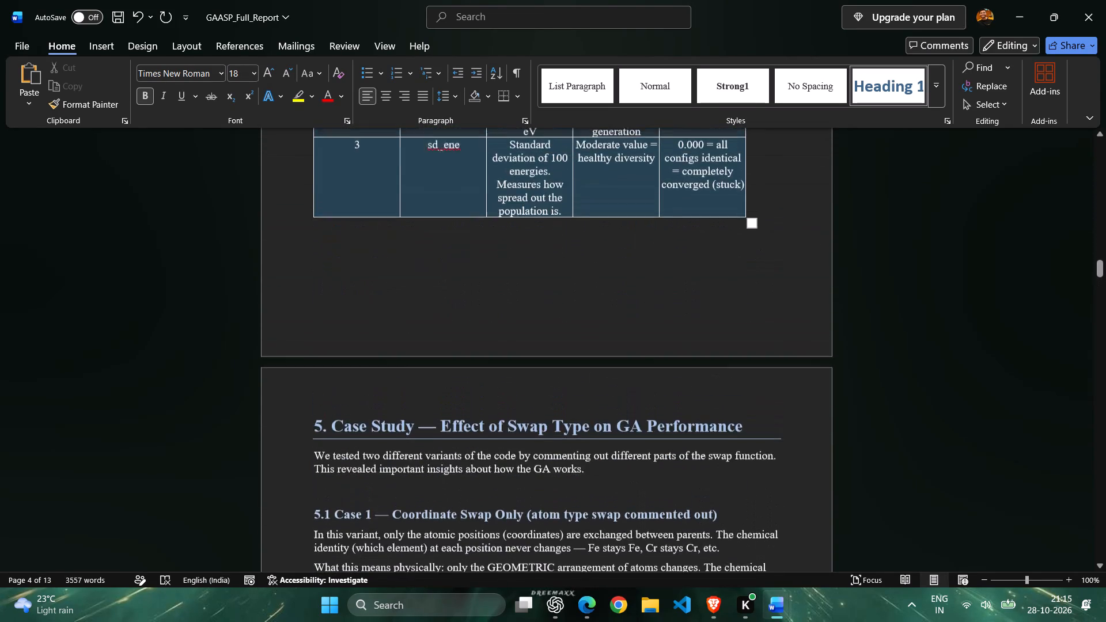
scroll(318, 158, "up", 10)
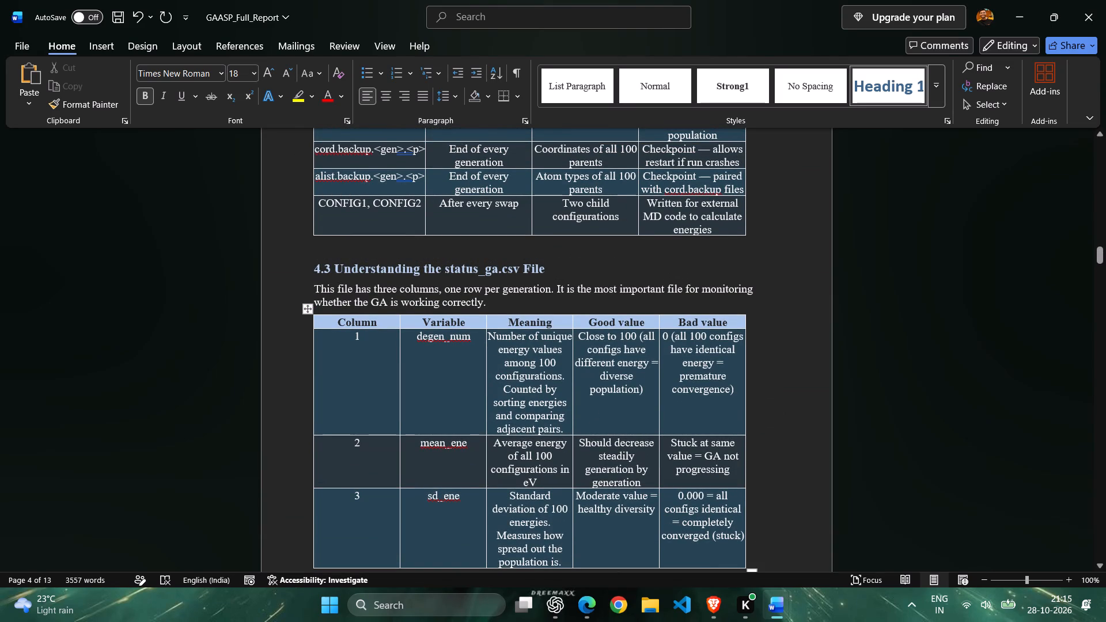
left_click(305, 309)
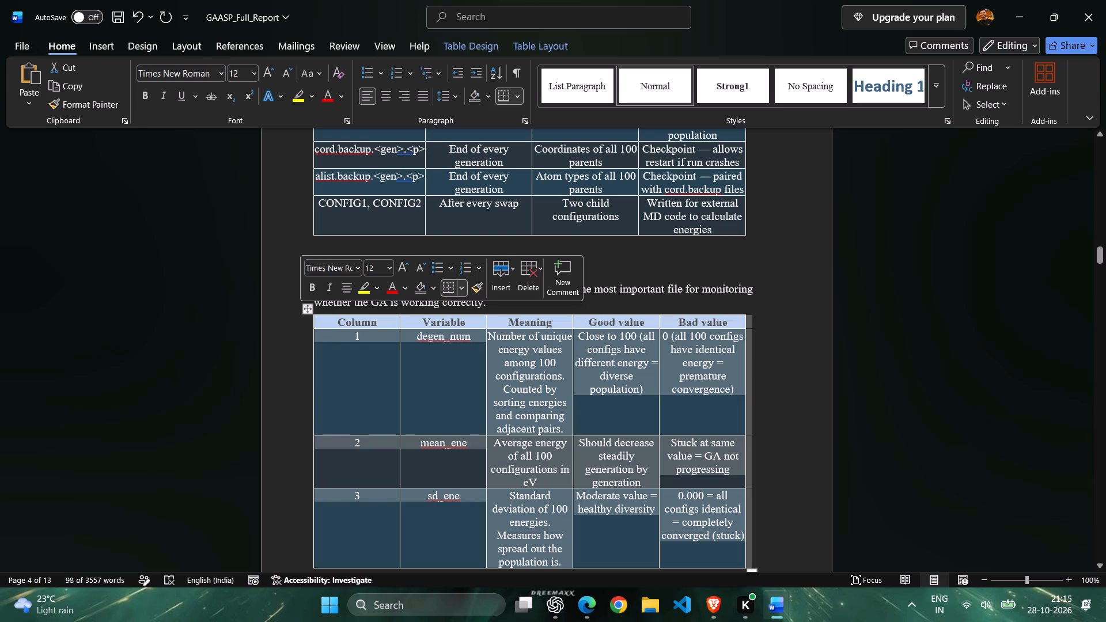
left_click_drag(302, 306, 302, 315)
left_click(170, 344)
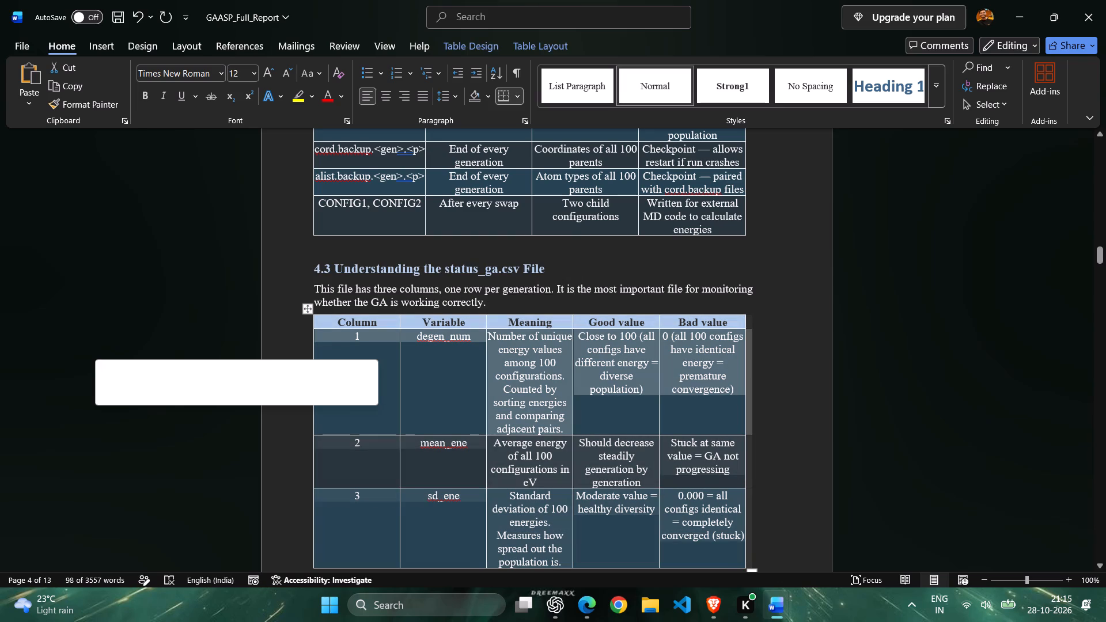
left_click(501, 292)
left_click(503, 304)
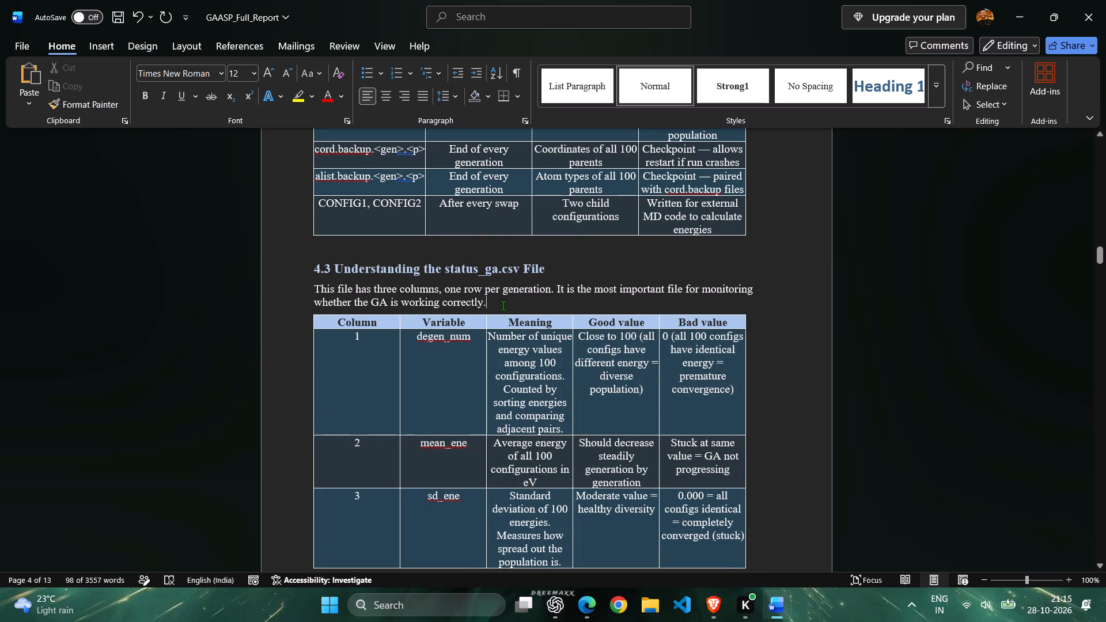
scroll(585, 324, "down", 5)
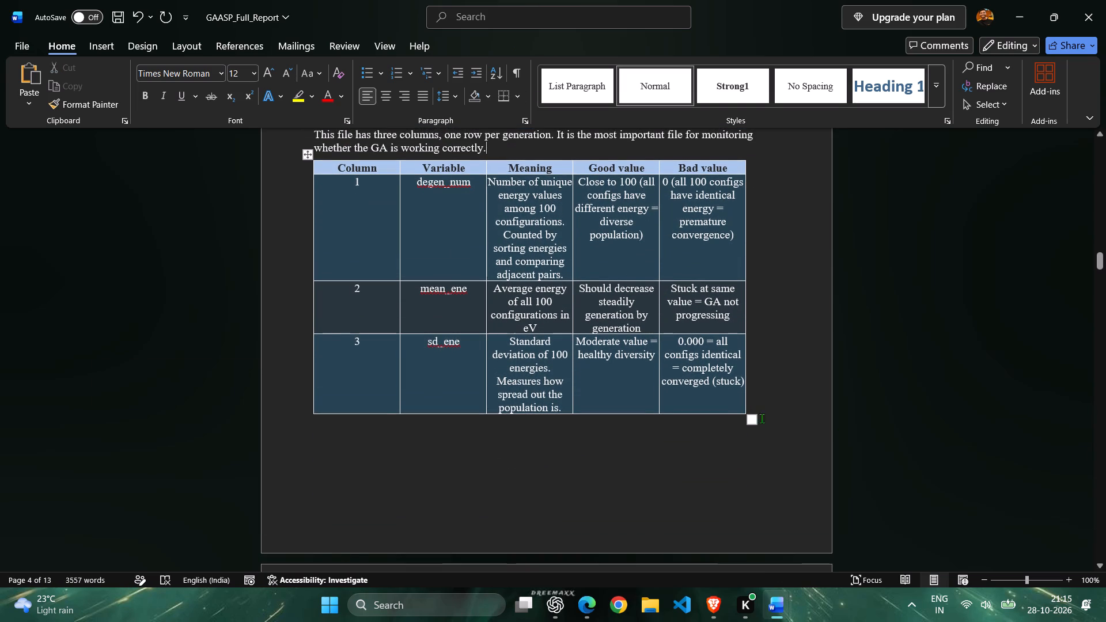
Enlarge the status_ga.csv columns table in section 4.3 slightly, in both width and height.
left_click_drag(753, 420, 756, 432)
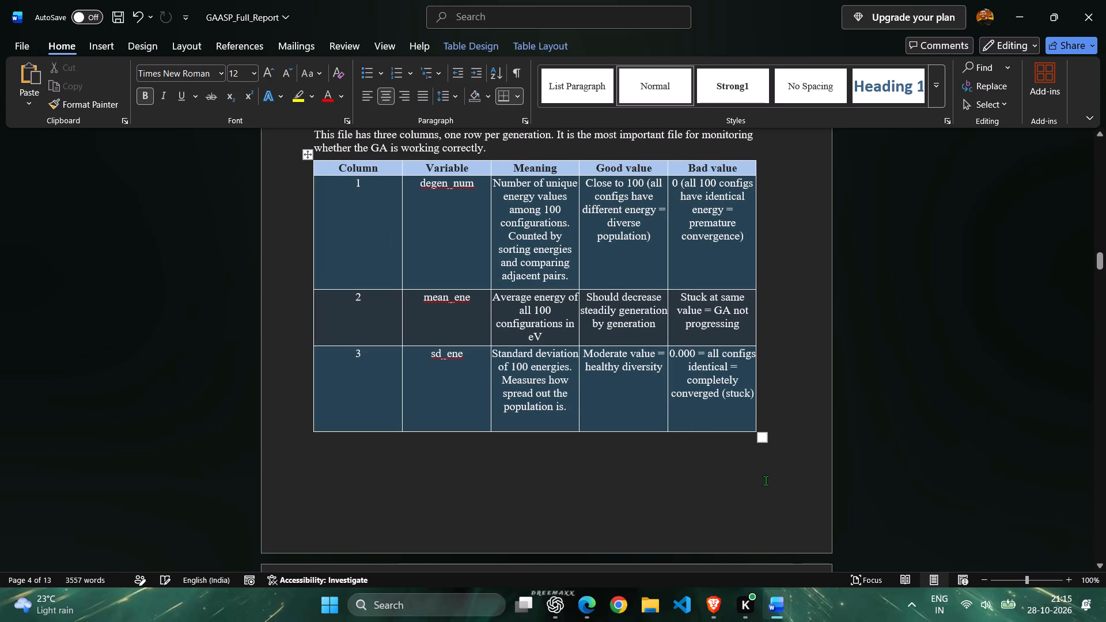
left_click_drag(766, 437, 744, 417)
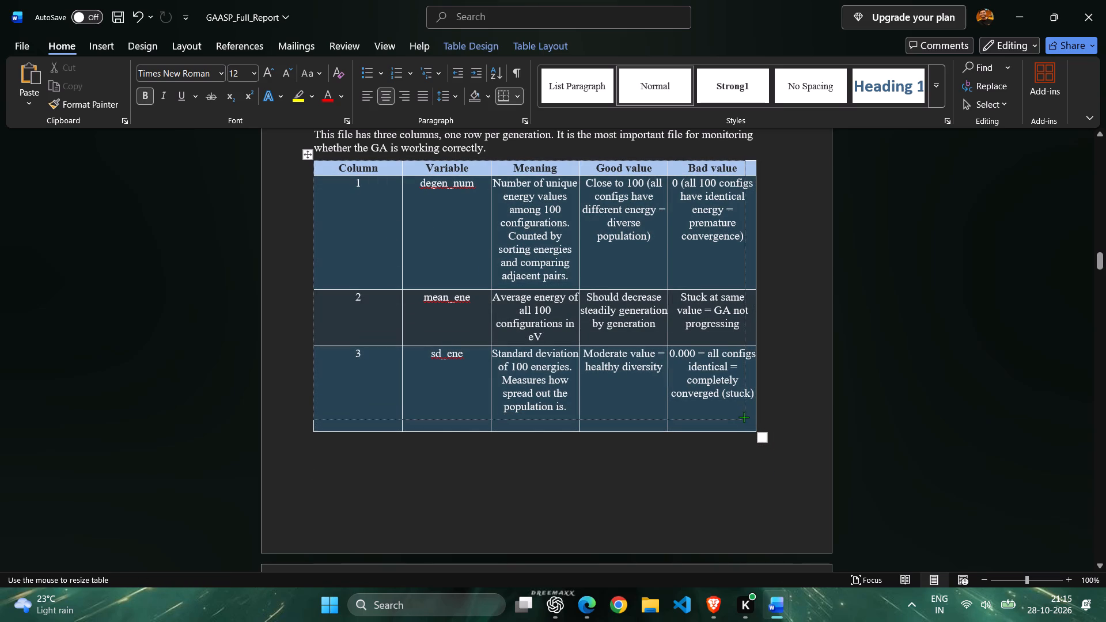
left_click_drag(744, 417, 756, 423)
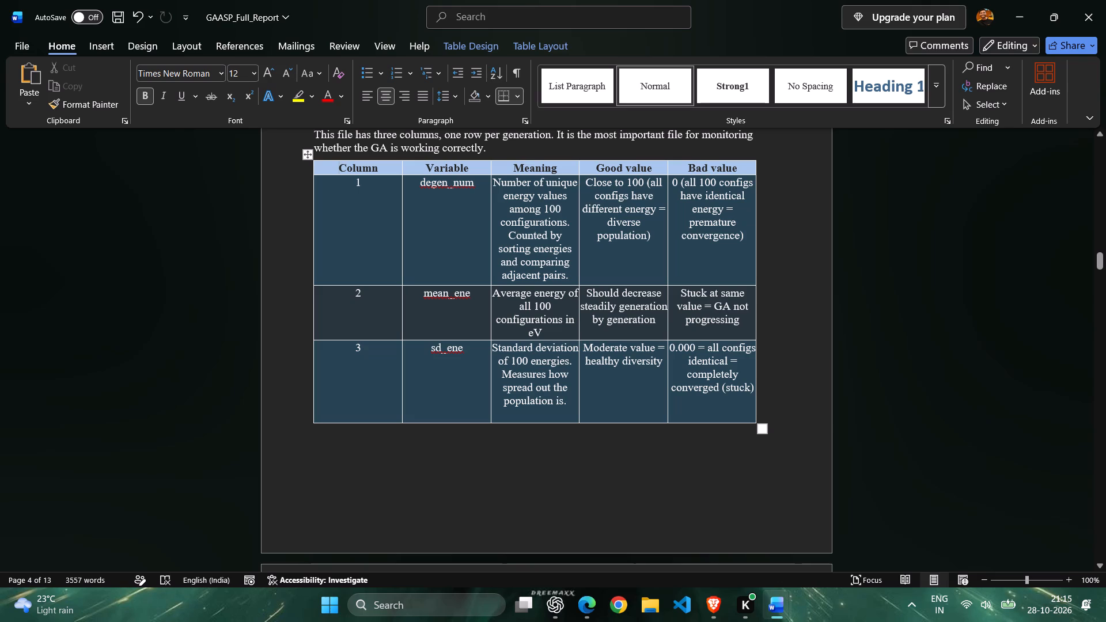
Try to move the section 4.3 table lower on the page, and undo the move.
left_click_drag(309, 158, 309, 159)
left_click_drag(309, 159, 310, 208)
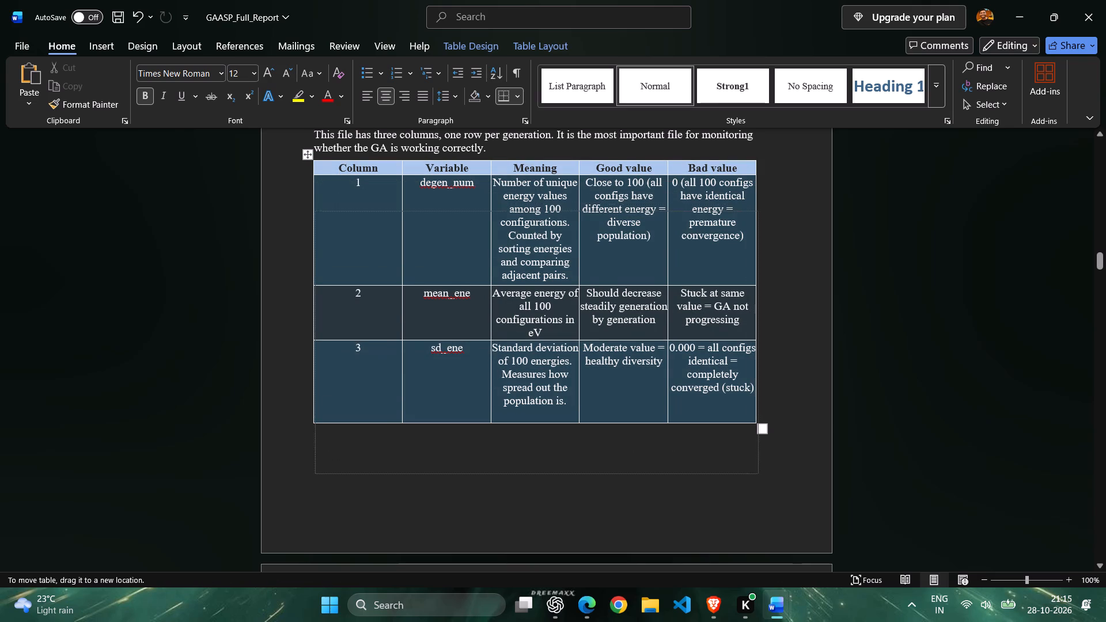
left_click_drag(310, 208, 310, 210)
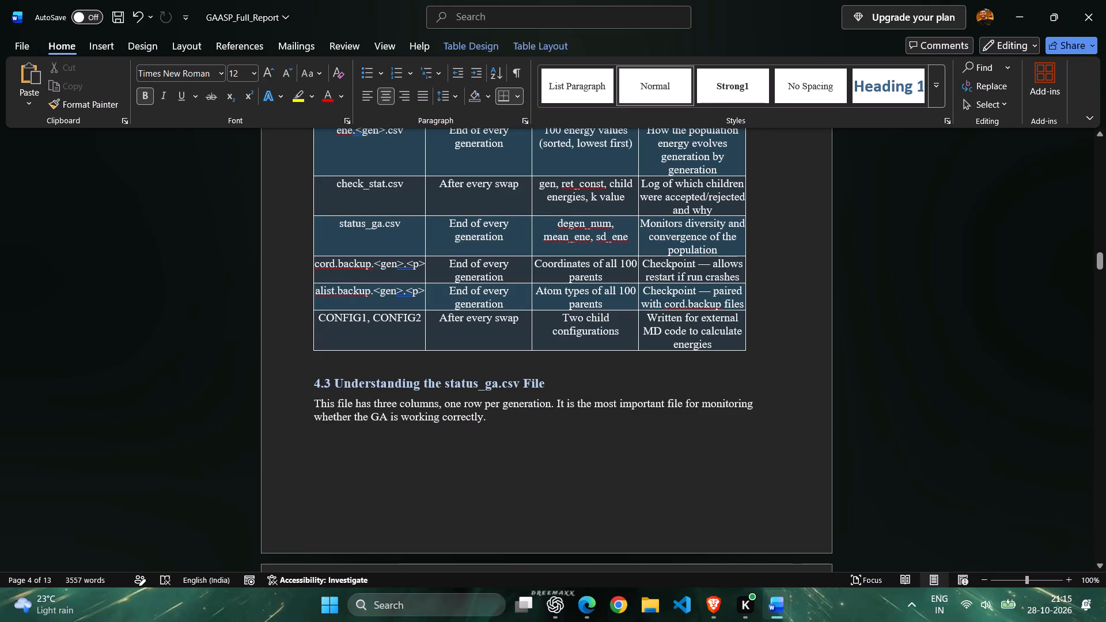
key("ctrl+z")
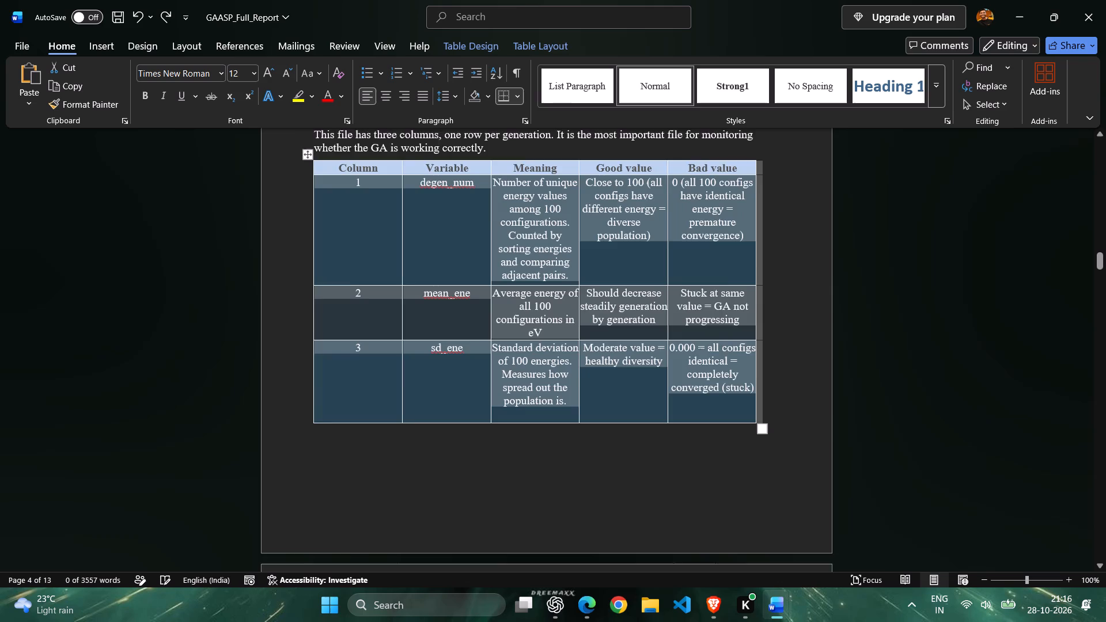
Check the table, figure and heading placement from section 4.2 down to section 9.2.
scroll(474, 329, "up", 8)
left_click(147, 409)
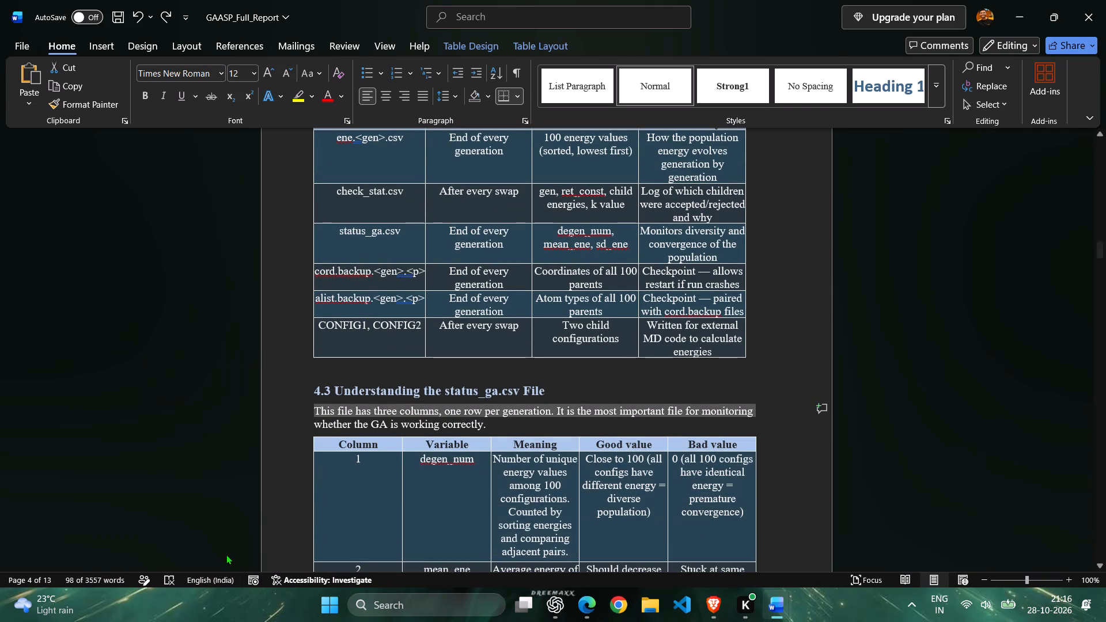
left_click(538, 412)
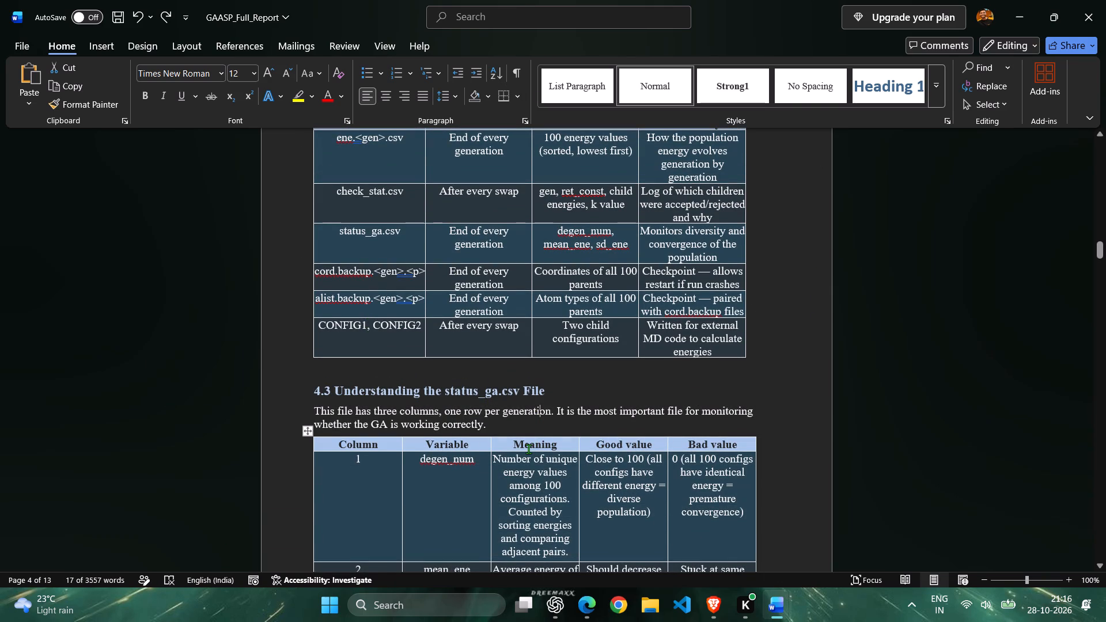
scroll(657, 295, "up", 6)
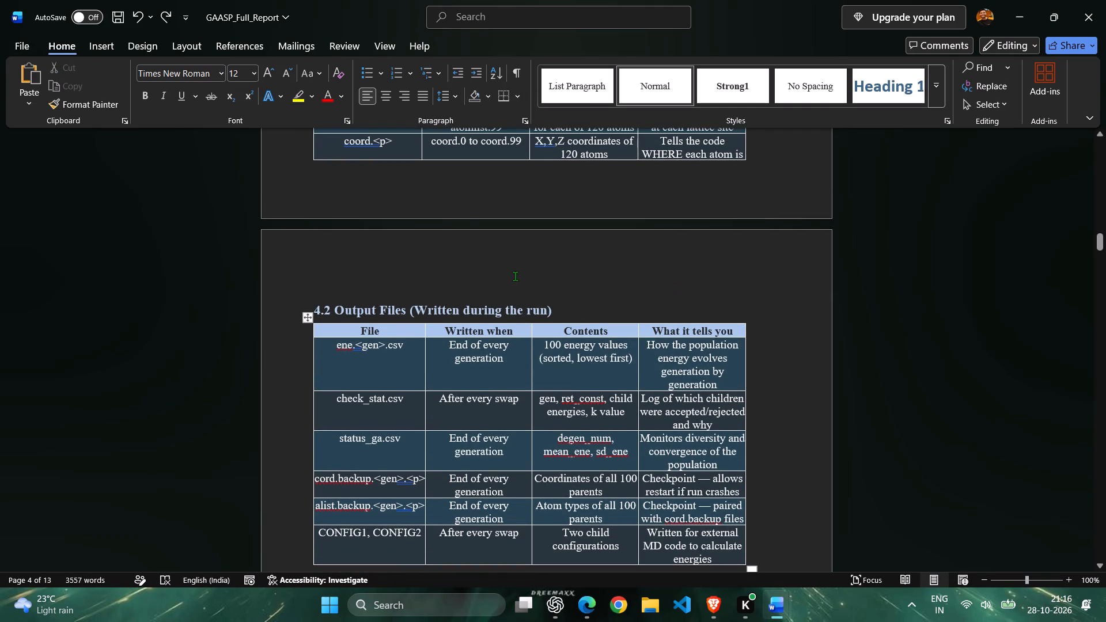
scroll(588, 309, "down", 13)
scroll(597, 313, "down", 15)
scroll(605, 332, "down", 6)
scroll(573, 373, "down", 12)
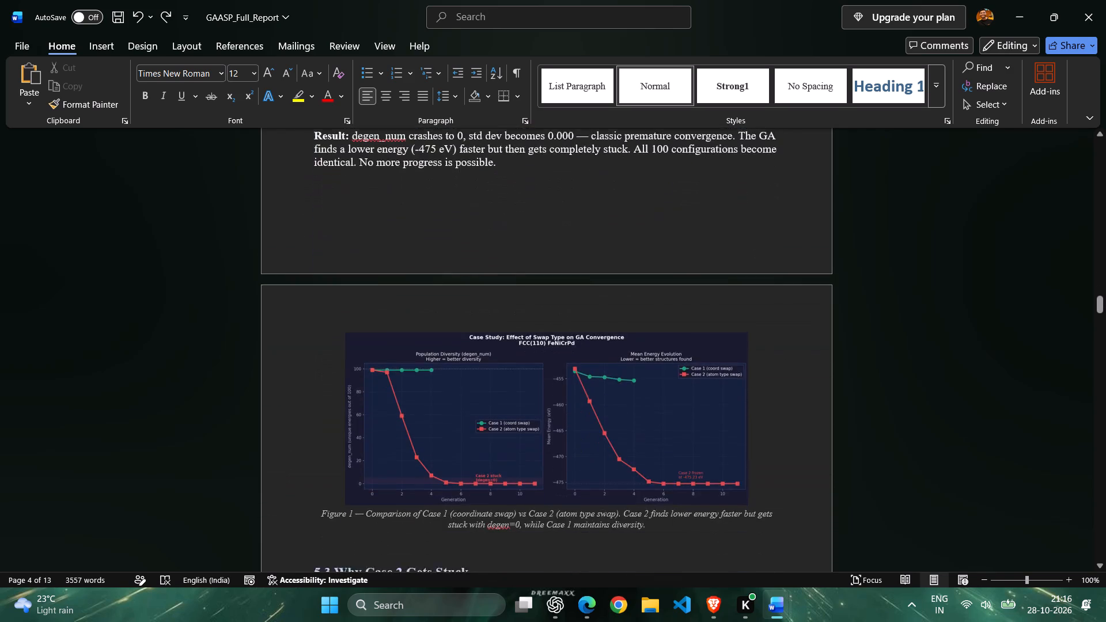
scroll(557, 449, "down", 17)
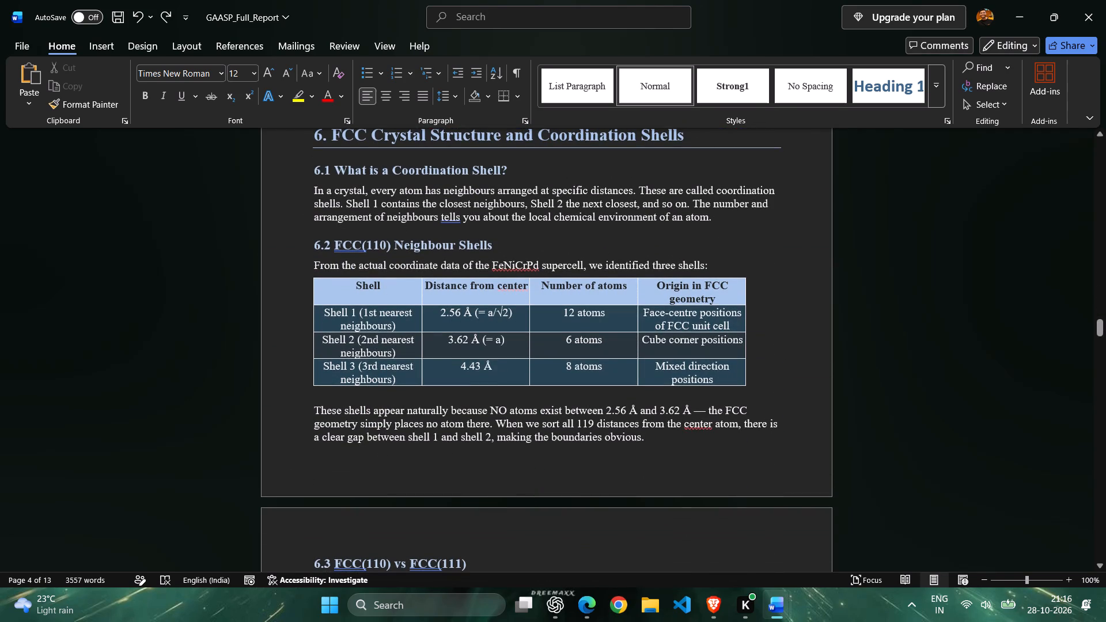
scroll(536, 502, "down", 15)
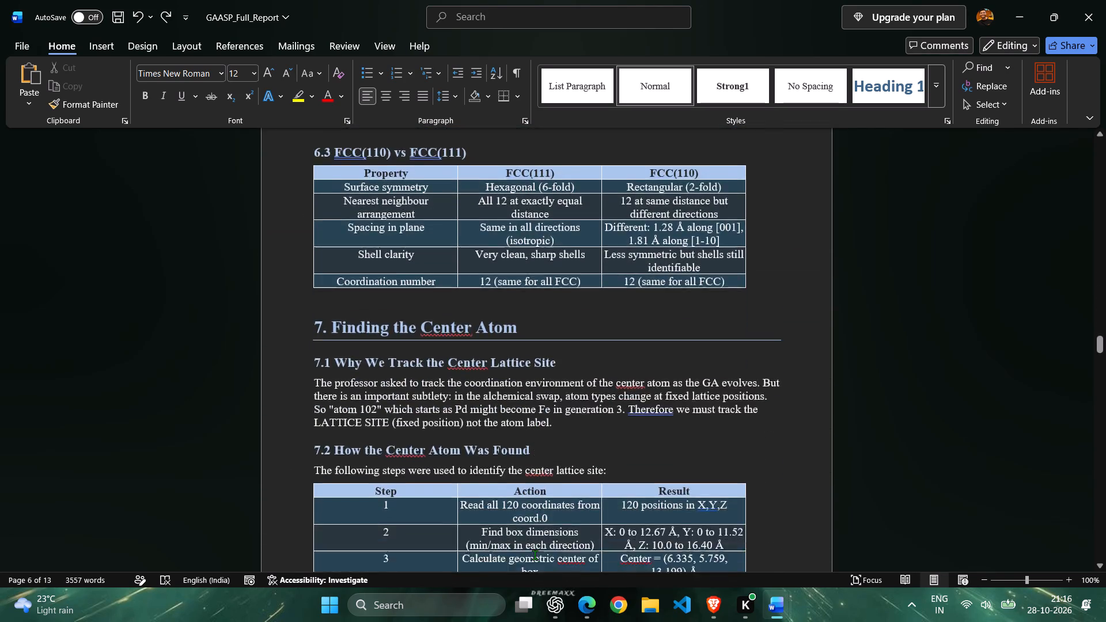
scroll(535, 555, "down", 1)
scroll(430, 447, "down", 11)
scroll(453, 489, "down", 6)
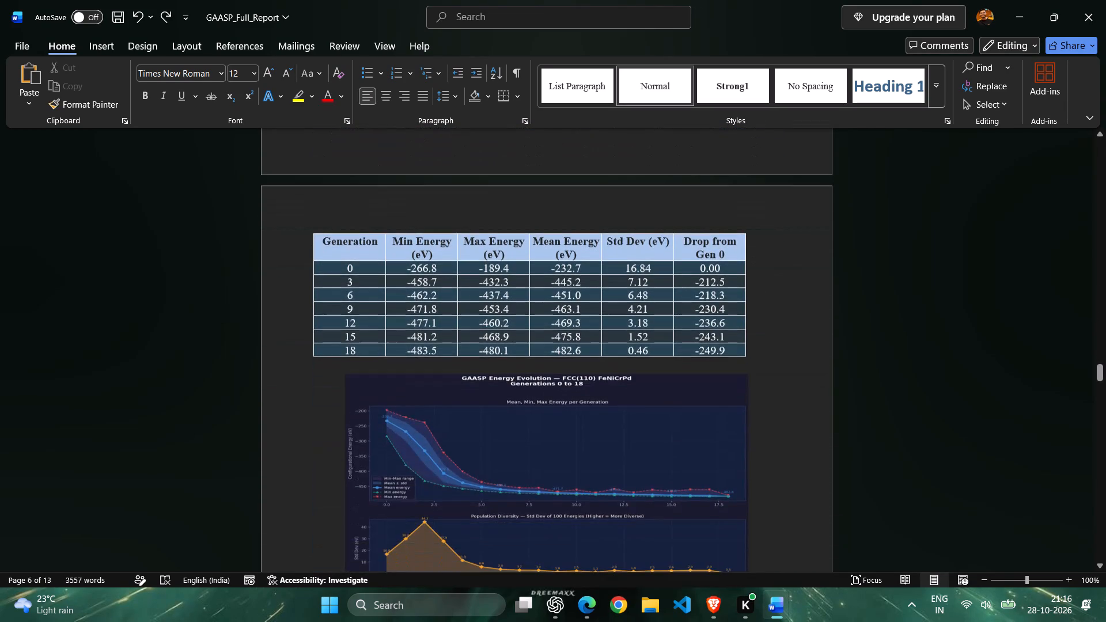
scroll(450, 524, "down", 11)
scroll(450, 581, "down", 4)
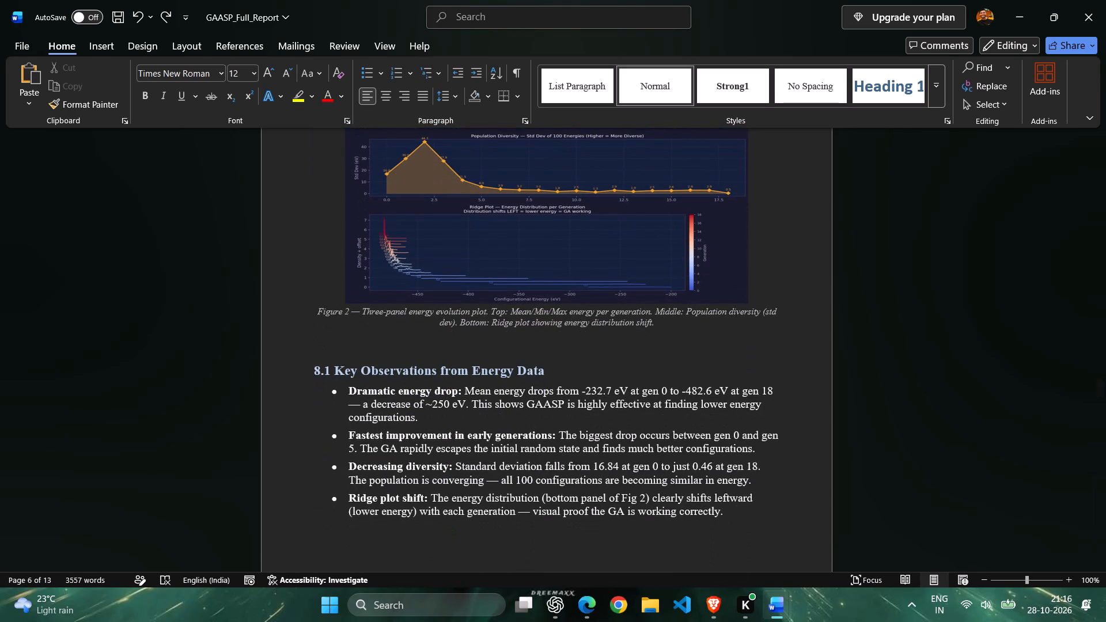
scroll(423, 543, "down", 7)
scroll(565, 406, "down", 12)
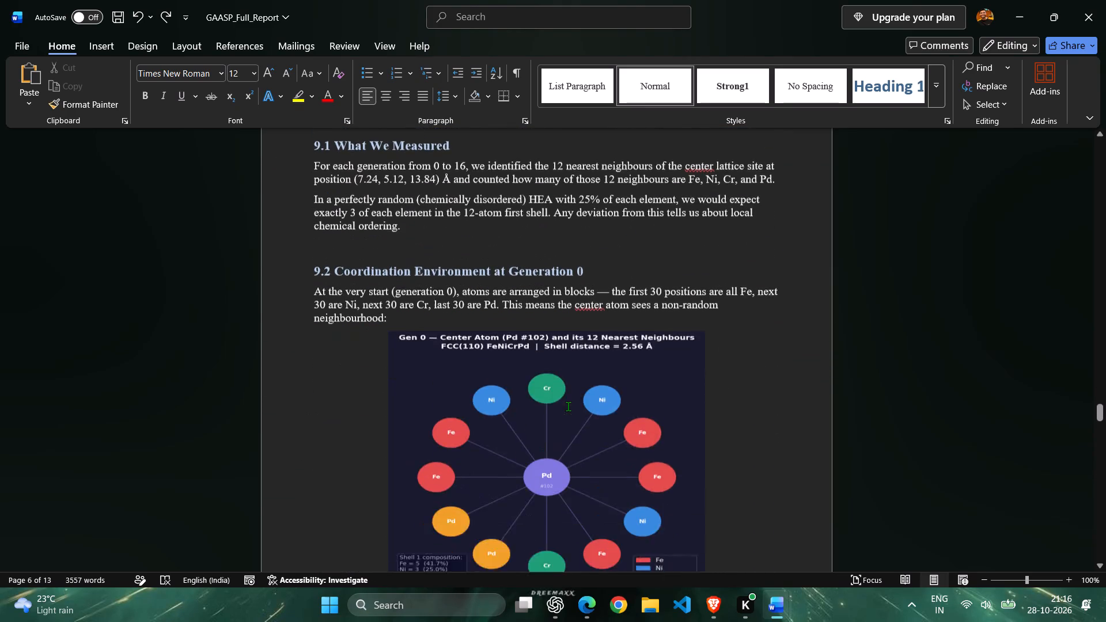
Examine the page breaks around Figure 3, the all-generations data table, Figures 4 and 5, and the section 9.4 findings.
scroll(568, 409, "down", 6)
scroll(568, 426, "up", 6)
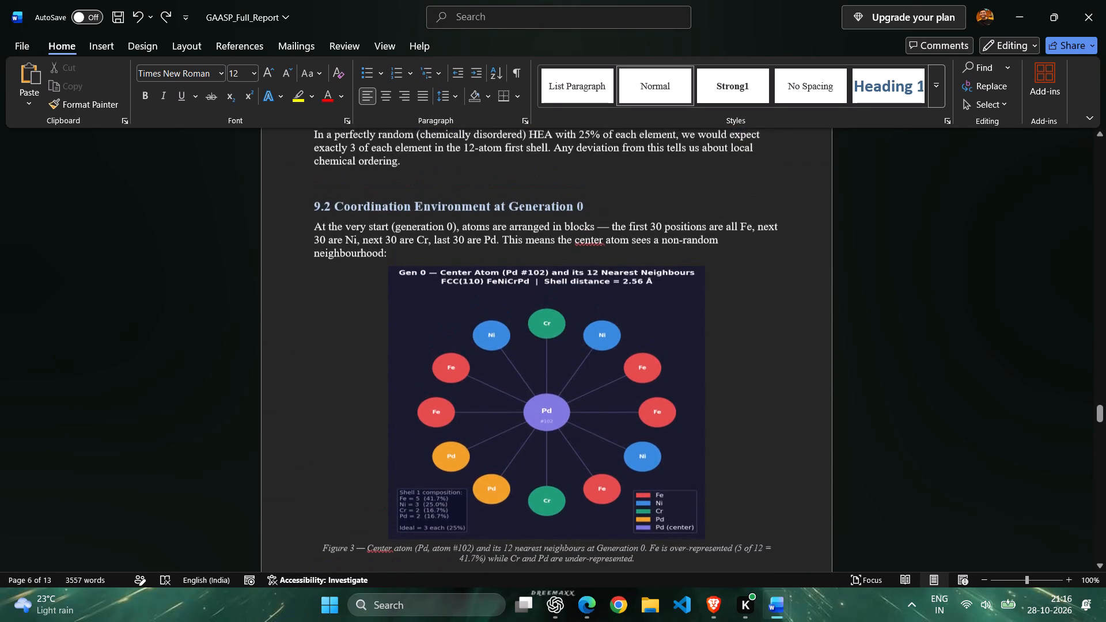
scroll(568, 426, "down", 16)
scroll(568, 435, "down", 8)
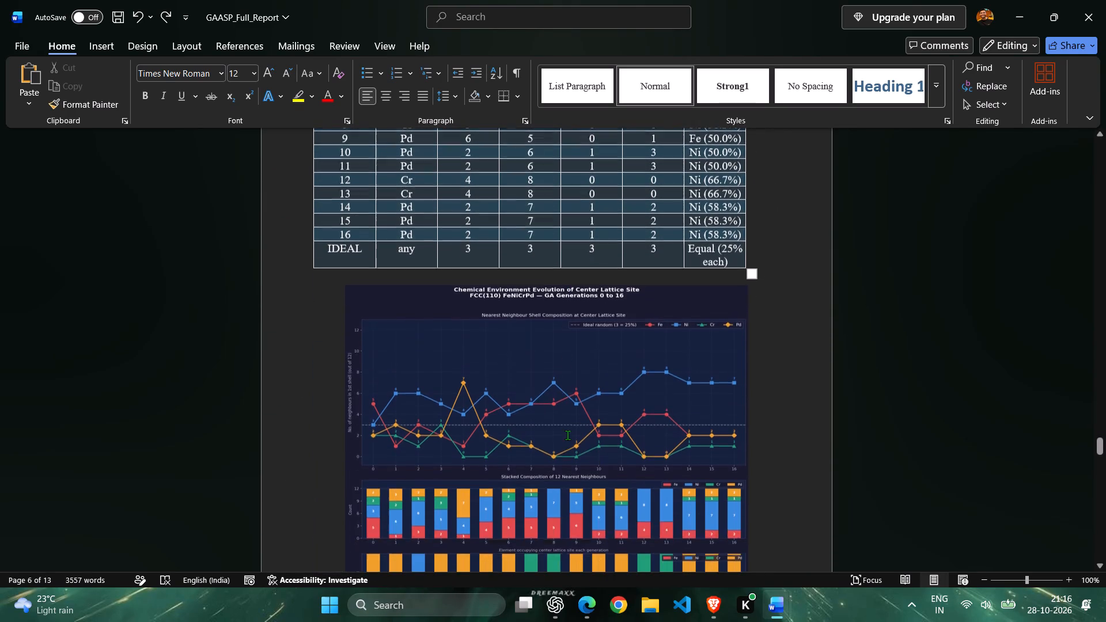
scroll(567, 435, "down", 8)
scroll(567, 435, "up", 14)
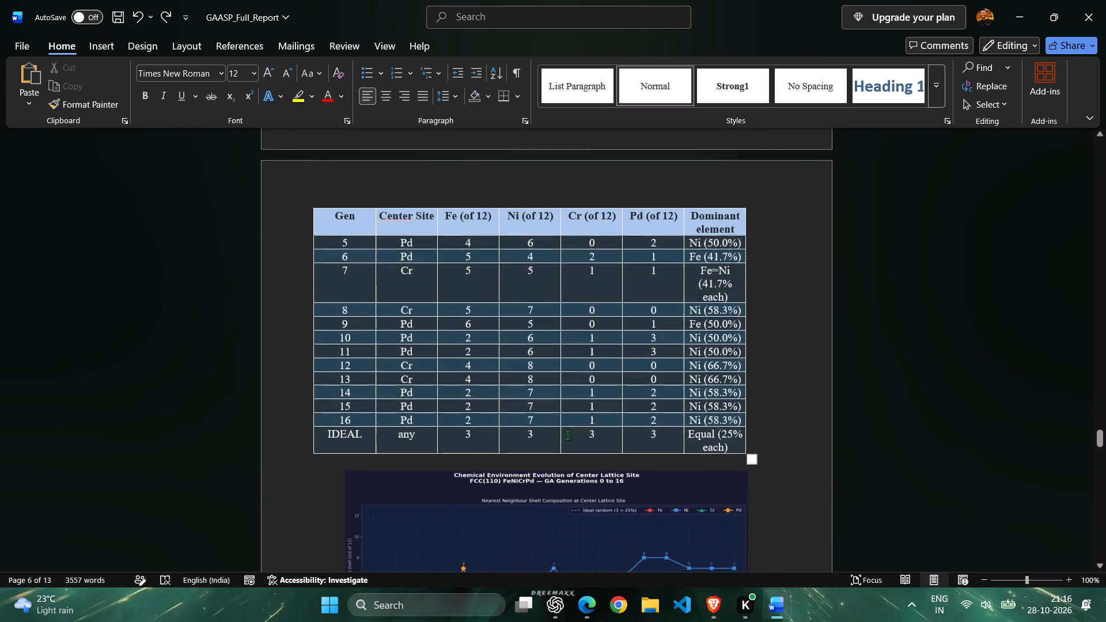
scroll(567, 435, "up", 2)
scroll(415, 238, "down", 19)
scroll(459, 242, "down", 3)
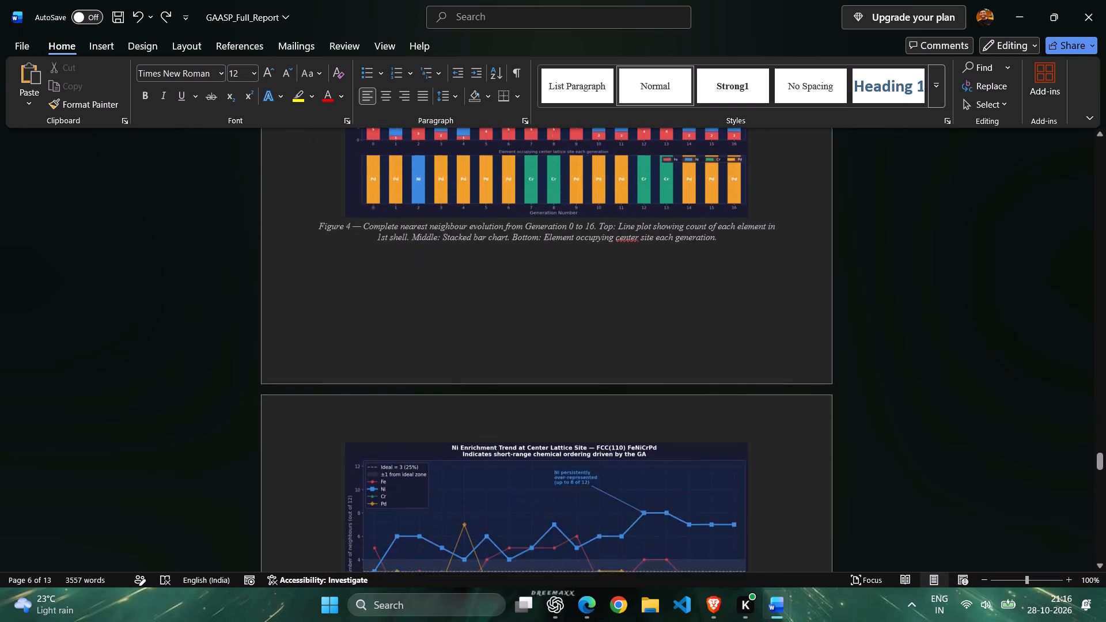
scroll(459, 243, "down", 17)
scroll(457, 257, "down", 7)
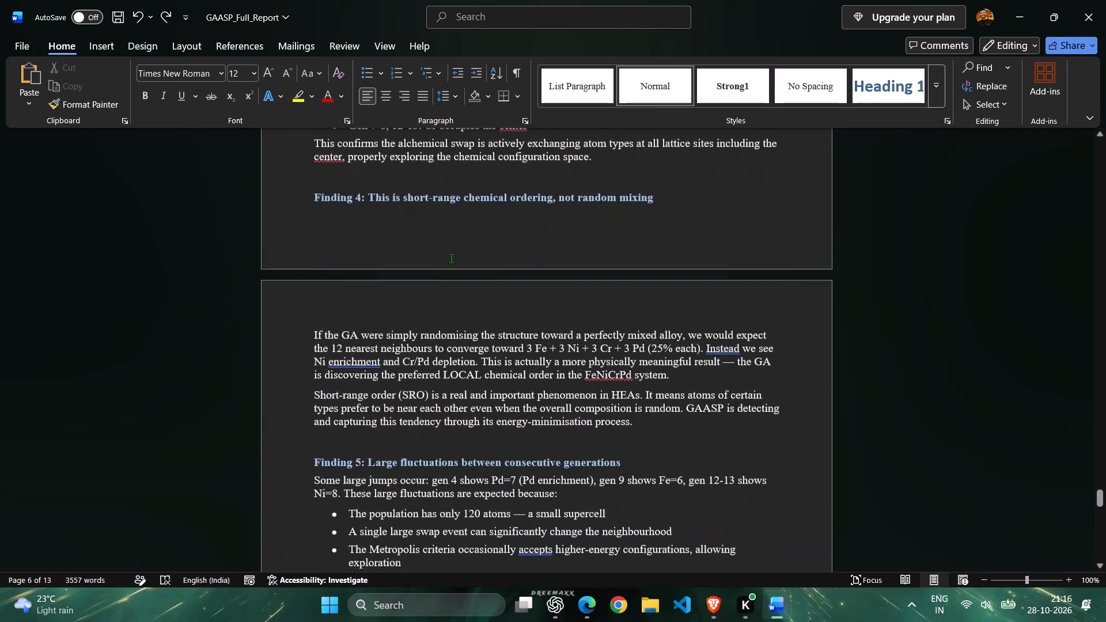
Examine how the task summary table splits across pages before section 11 and check the Conclusions layout.
scroll(451, 258, "down", 19)
scroll(451, 261, "down", 7)
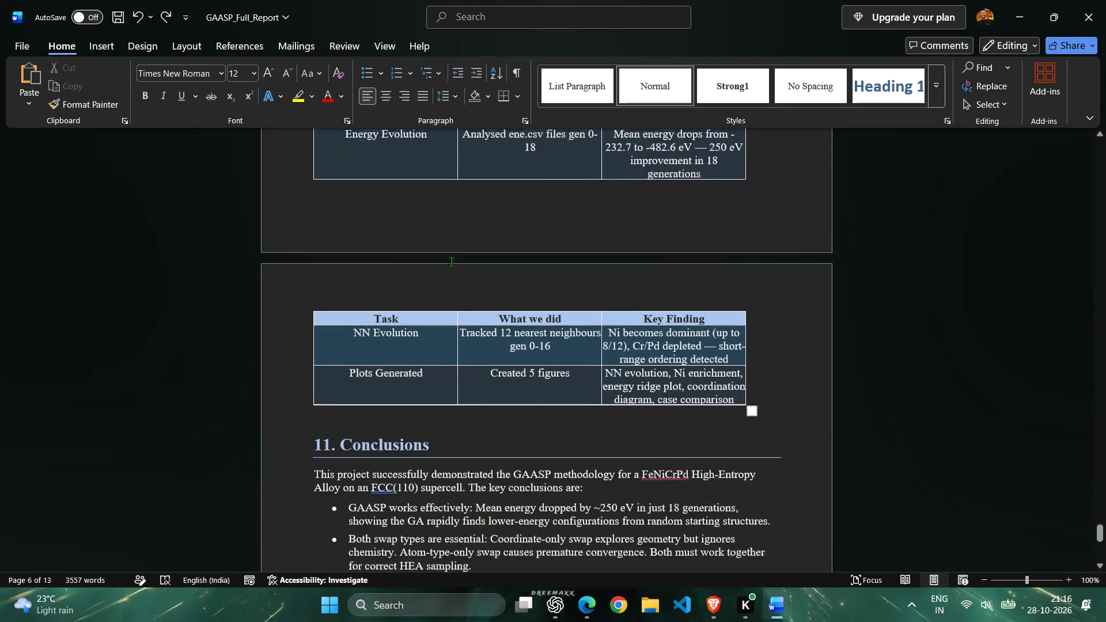
scroll(451, 268, "down", 5)
scroll(451, 271, "up", 13)
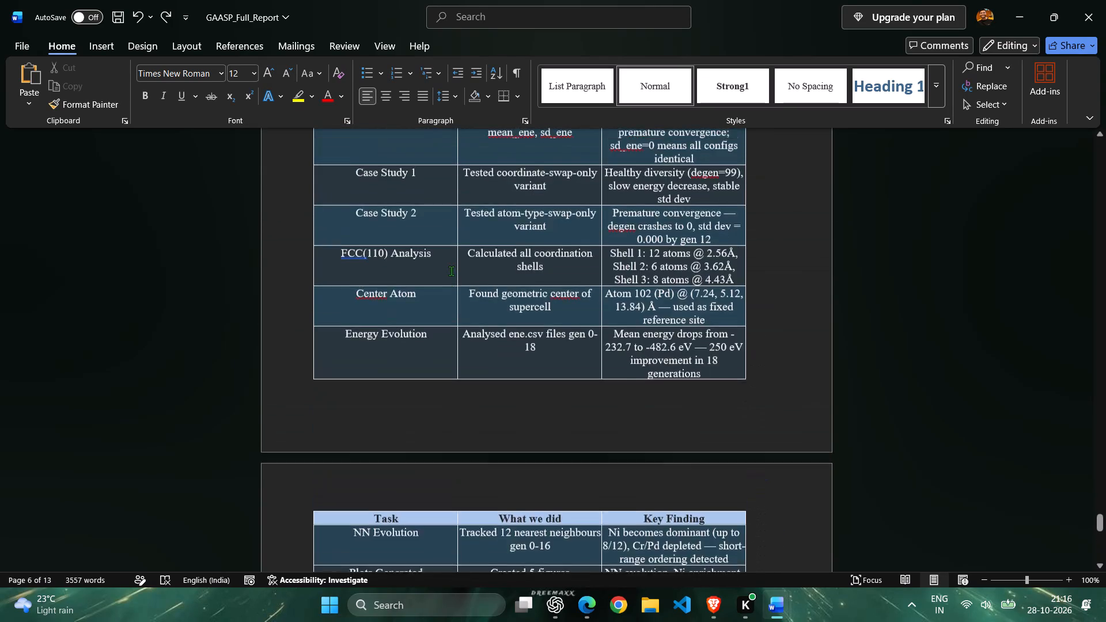
scroll(451, 271, "up", 6)
scroll(452, 271, "down", 8)
scroll(446, 327, "down", 12)
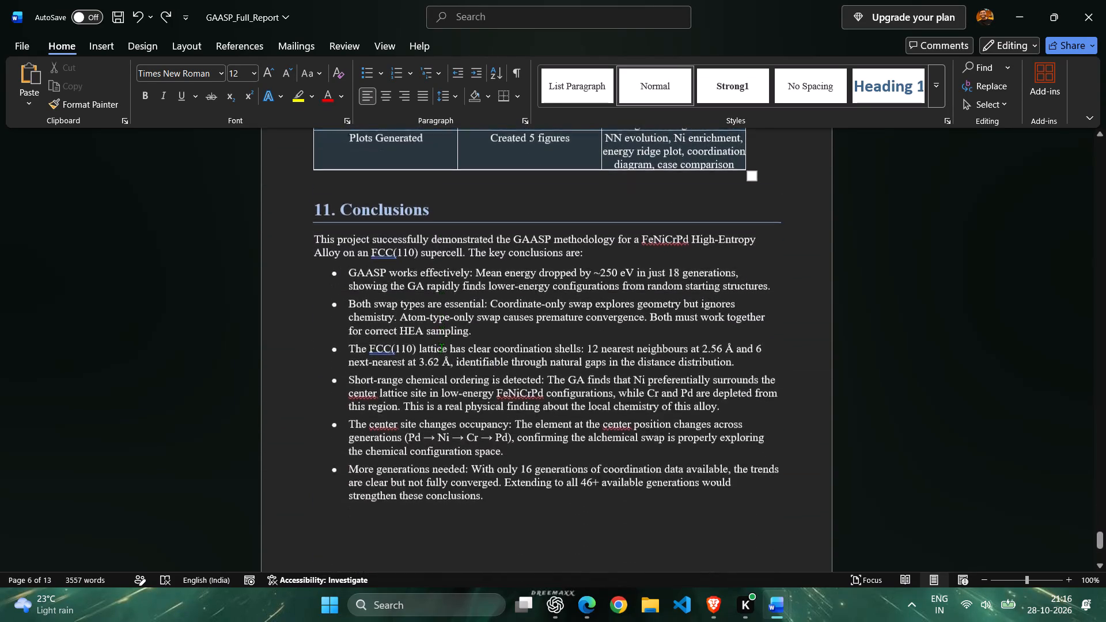
scroll(441, 348, "down", 15)
scroll(440, 370, "up", 19)
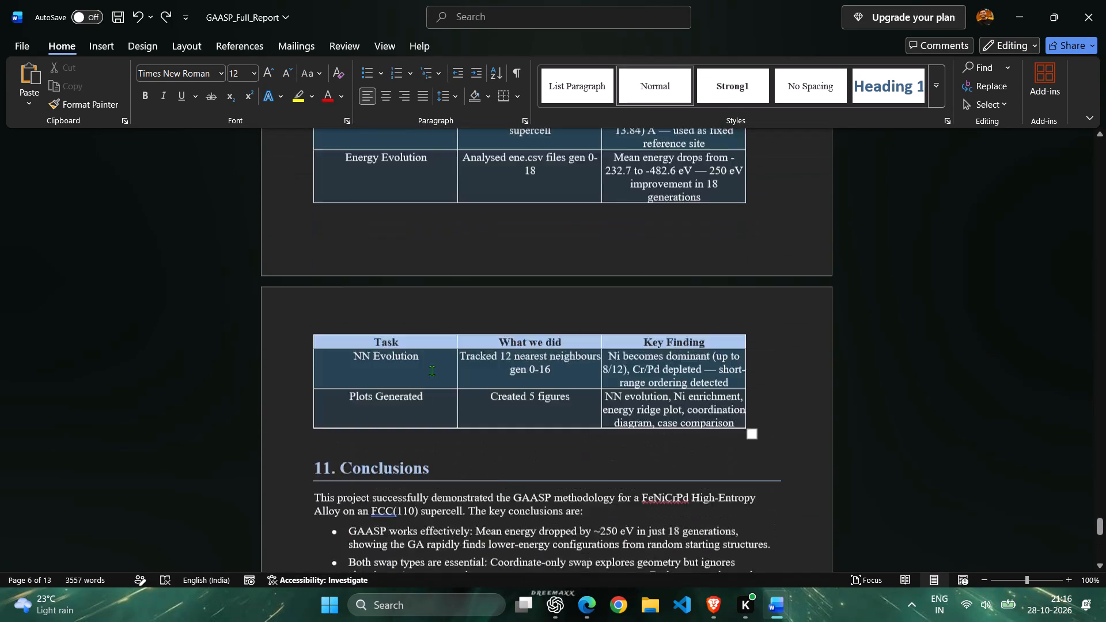
scroll(431, 370, "up", 10)
scroll(431, 376, "down", 6)
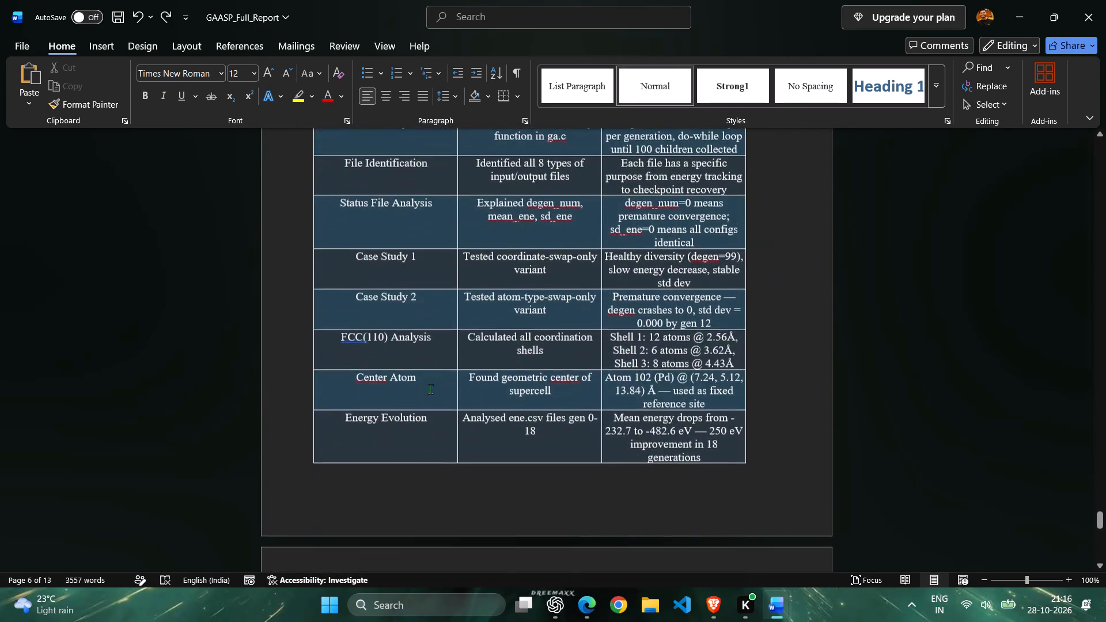
scroll(430, 403, "down", 6)
scroll(321, 447, "down", 6)
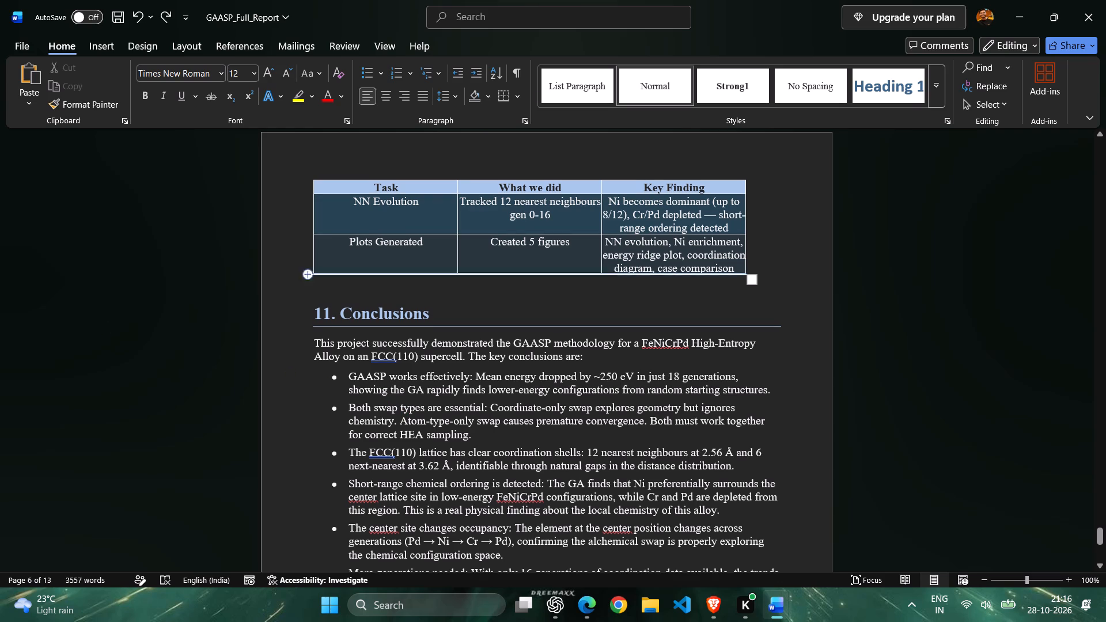
Recheck the page flow from the Conclusions heading back to Figures 4 and 5 and around Findings 4 and 5.
left_click(315, 327)
scroll(302, 338, "up", 9)
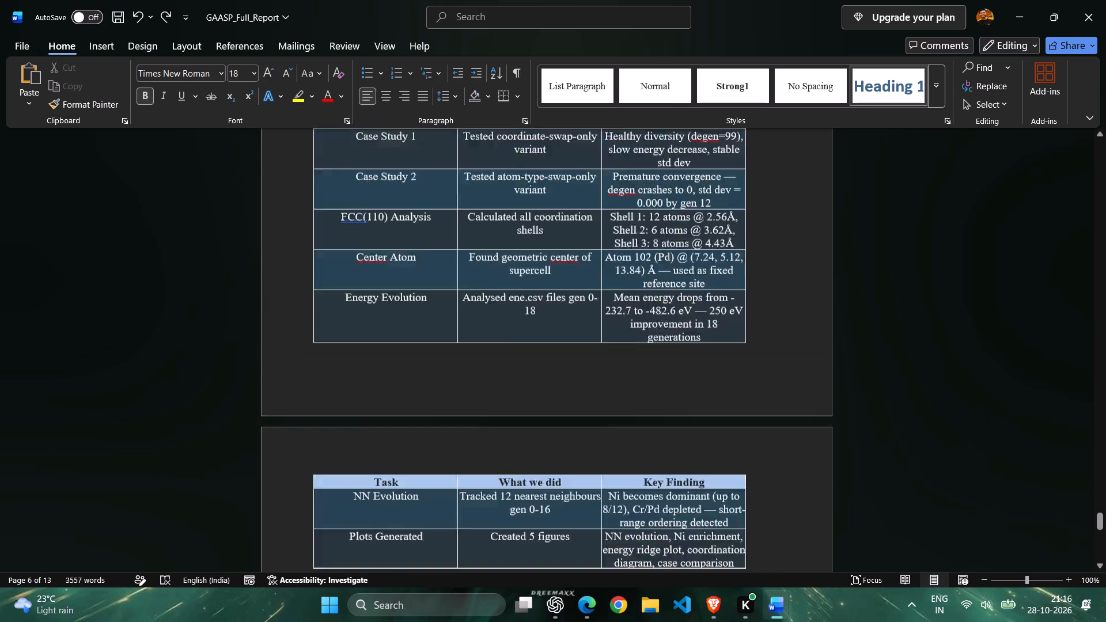
scroll(294, 337, "up", 20)
scroll(294, 337, "up", 18)
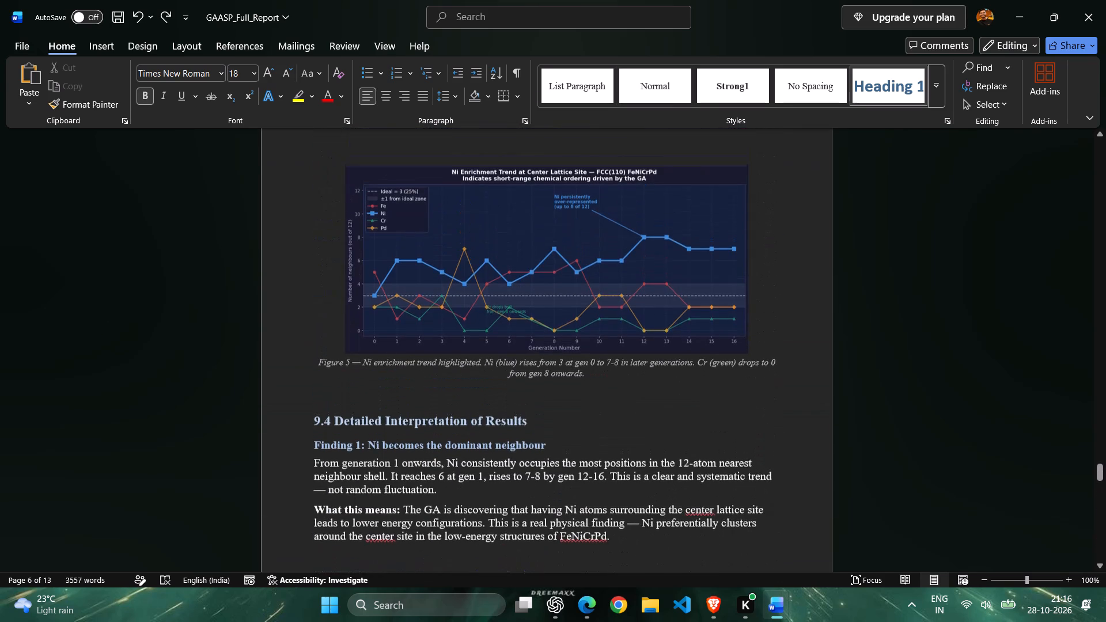
key("Left")
key("Left")
key("Left")
key("Left")
key("Left")
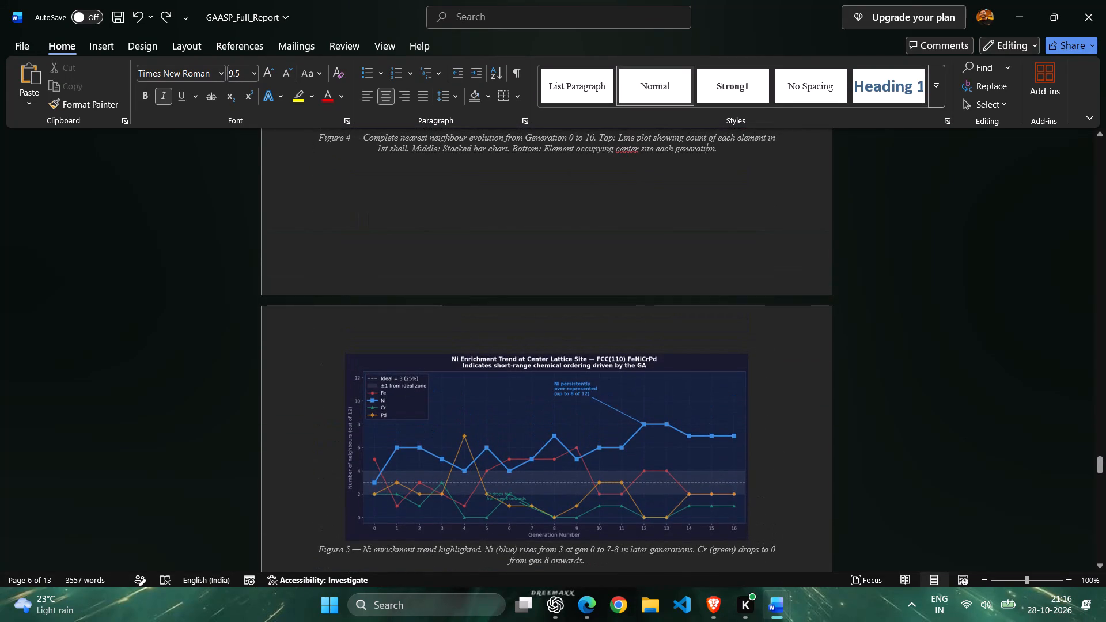
left_click(199, 325)
left_click(104, 352)
key("Page_Down")
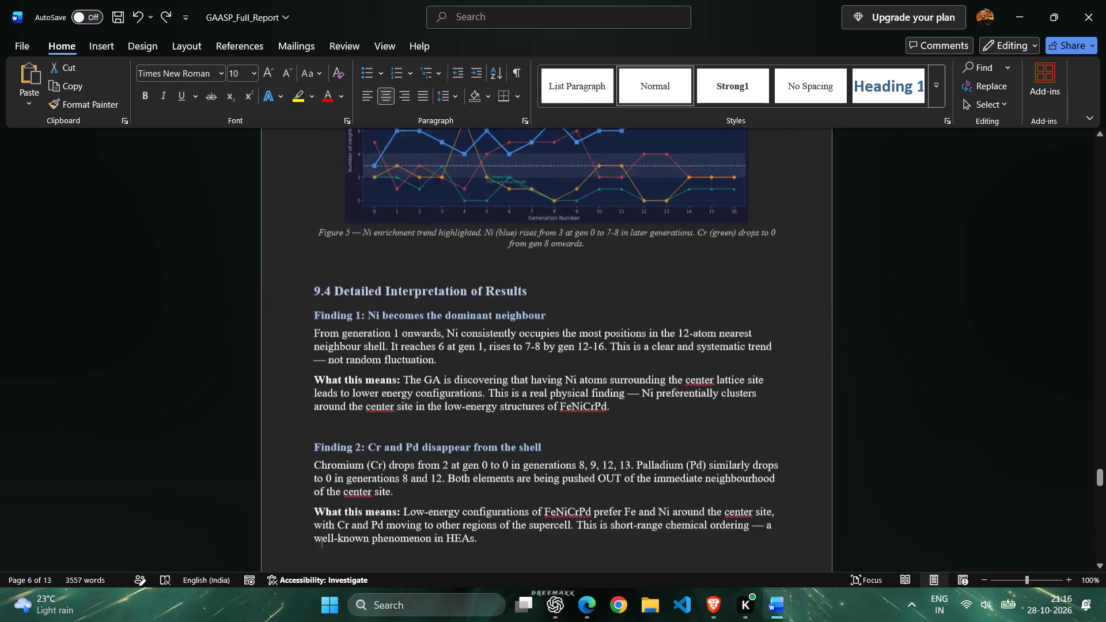
key("Page_Down")
key("Up")
key("Up")
key("Up")
key("Up")
key("Up")
key("Up")
key("Up")
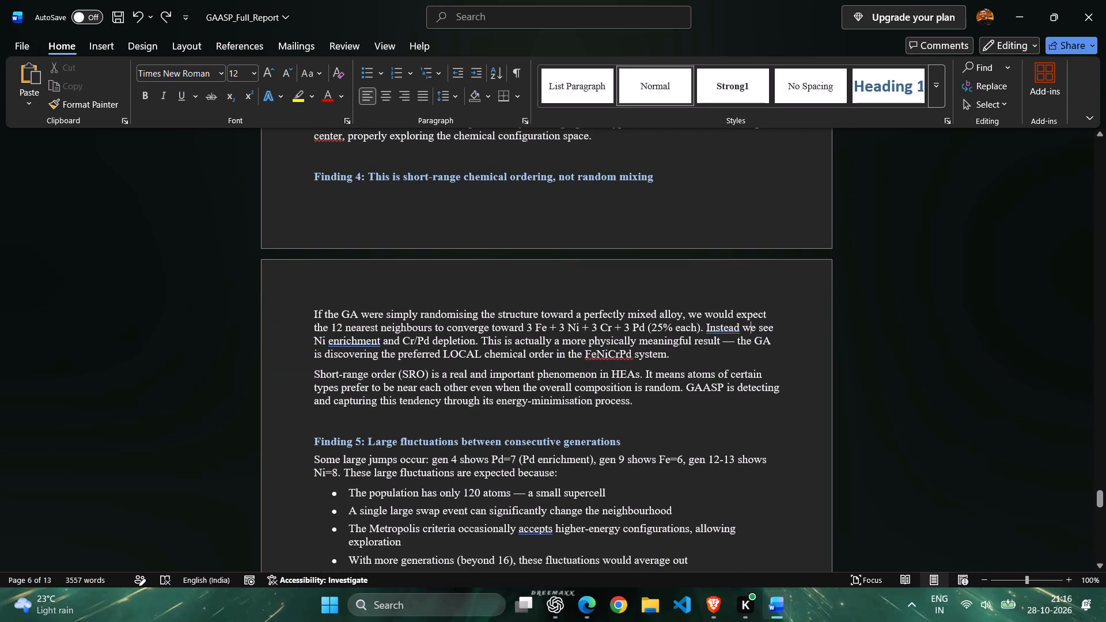
Review the page layout from the section 9.4 findings back up to the section 4.3 table.
key("Page_Up")
key("Page_Up")
key("Page_Up")
key("Page_Up")
key("Page_Up")
key("Page_Up")
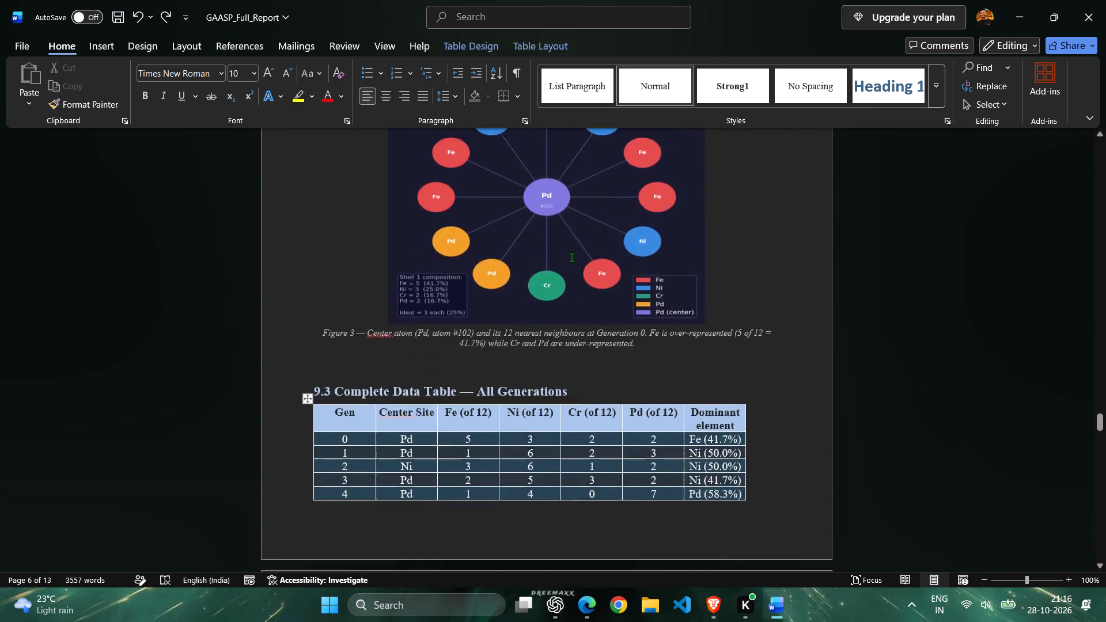
key("Page_Up")
key("Page_Up")
key("Page_Up")
left_click(999, 329)
key("Page_Up")
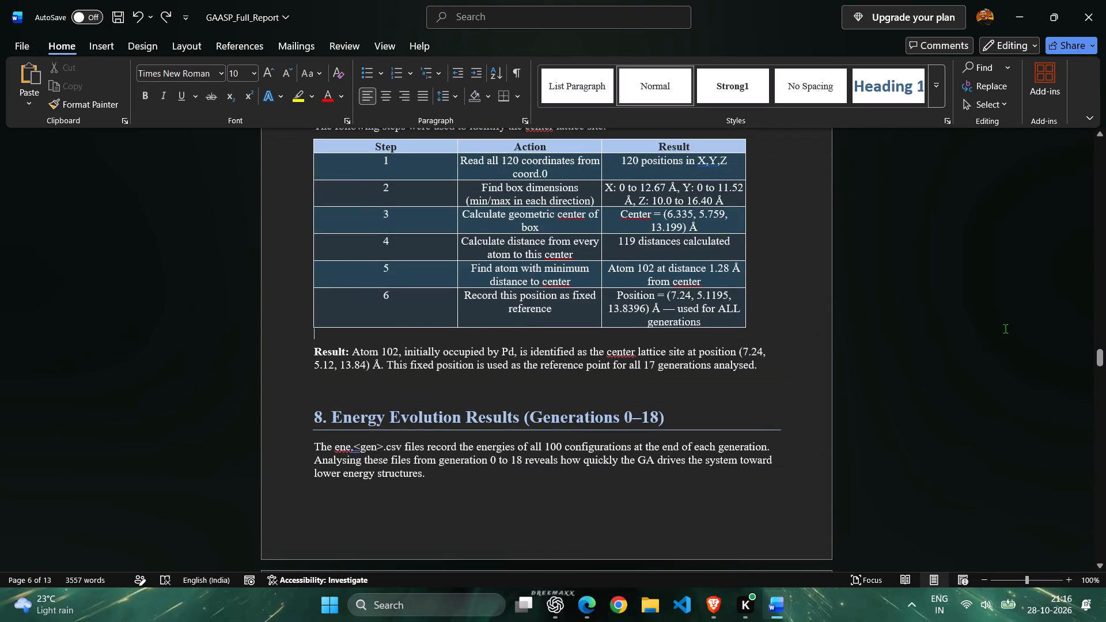
key("Page_Up")
key("Page_Up")
key("Page_Up")
key("Page_Up")
key("Page_Up")
key("Page_Up")
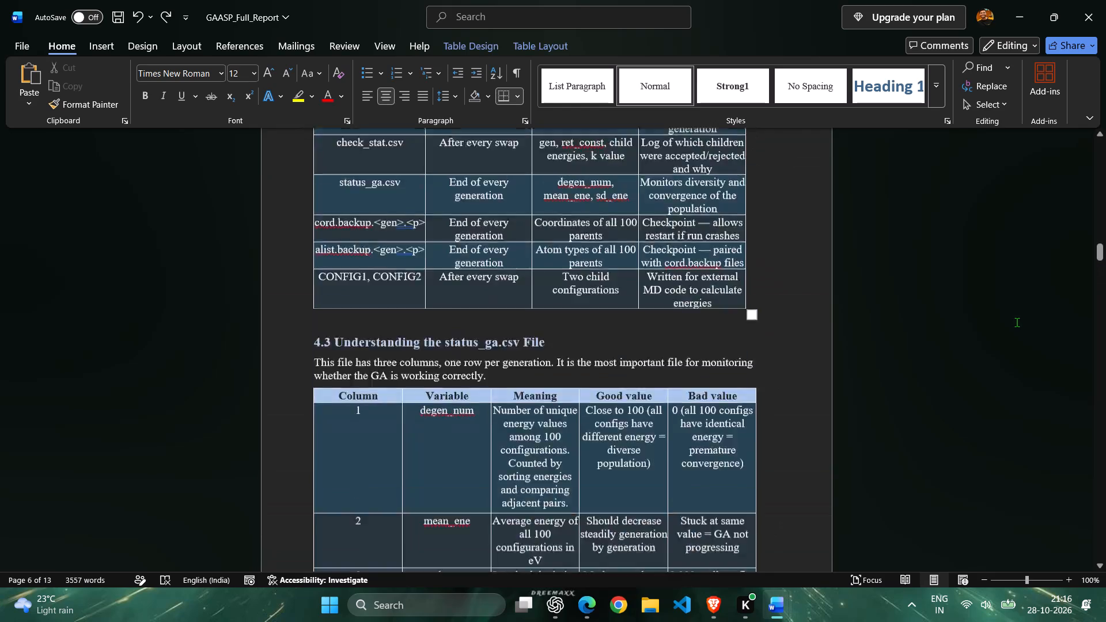
Insert a blank page before the "1. What is GAASP?" heading at the start of the report.
key("Page_Up")
key("Page_Up")
key("Page_Up")
key("Page_Up")
key("Page_Up")
key("Page_Up")
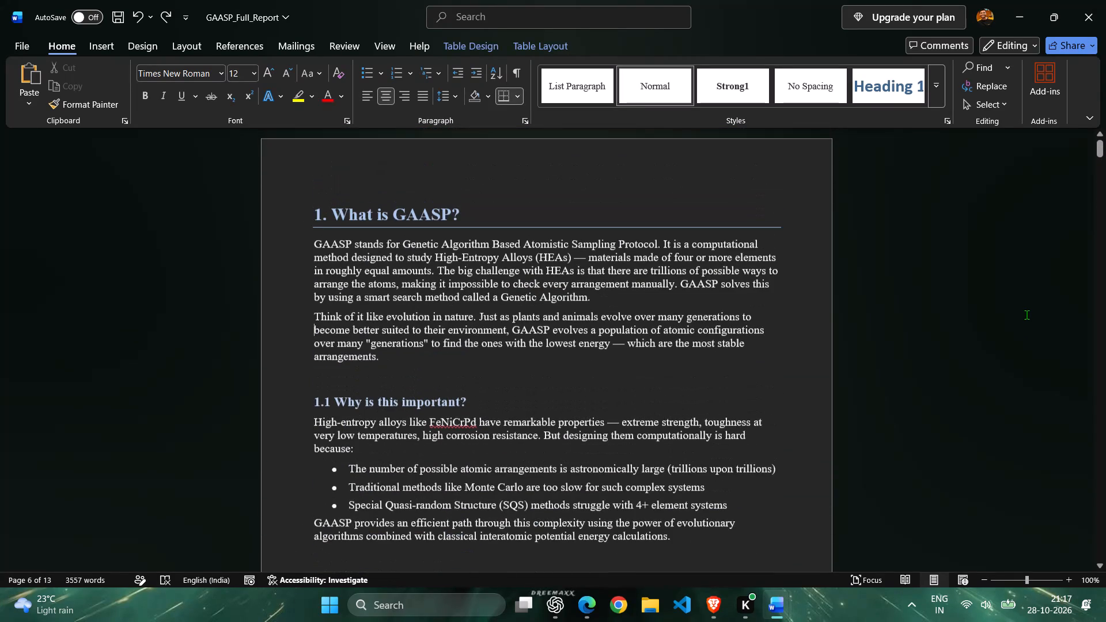
key("Page_Up")
key("Page_Up")
key("Page_Up")
key("Page_Up")
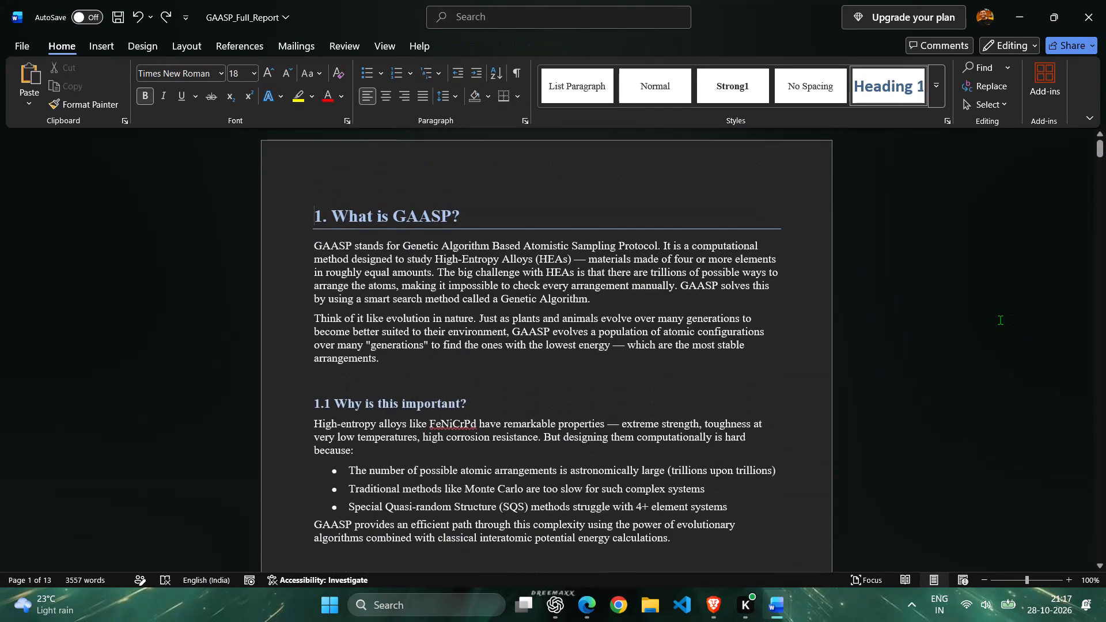
left_click(75, 223)
left_click(73, 329)
left_click(144, 178)
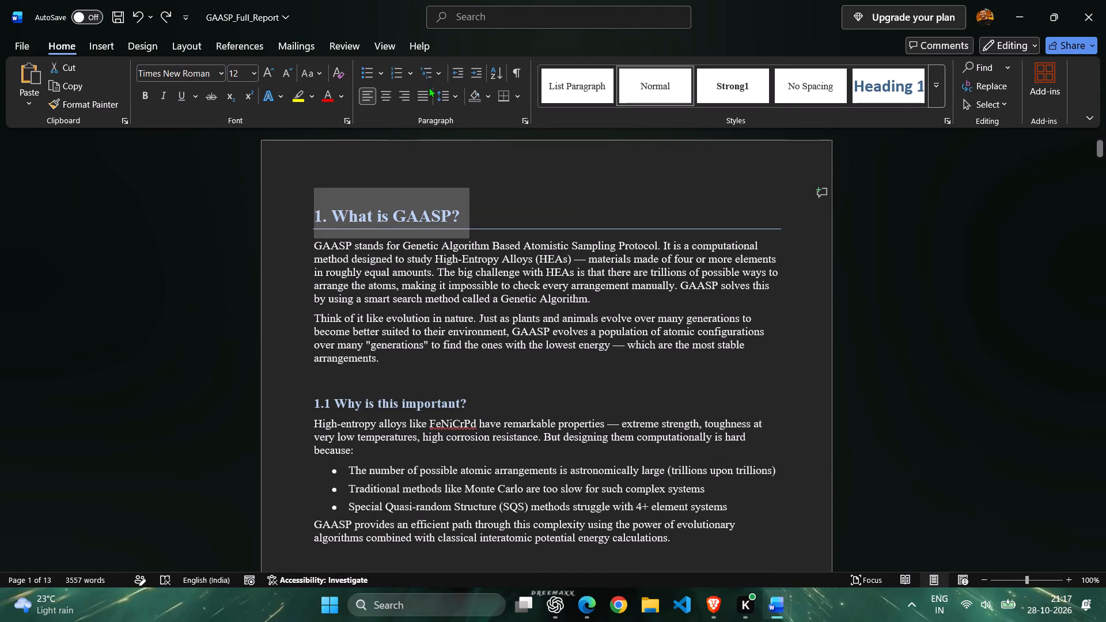
left_click(589, 17)
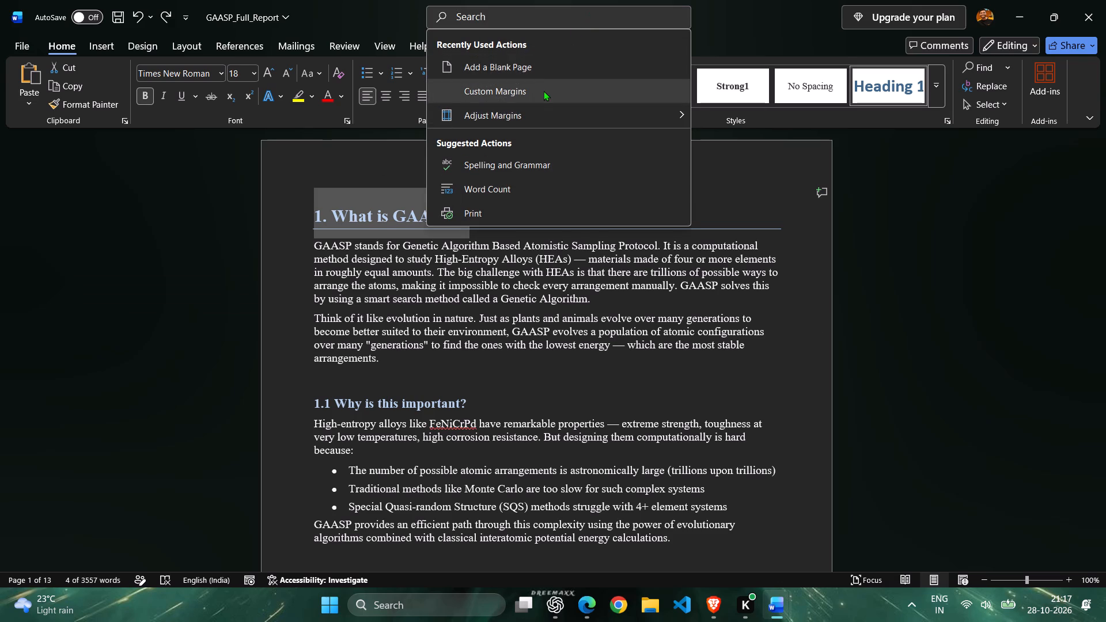
left_click(566, 10)
type("add")
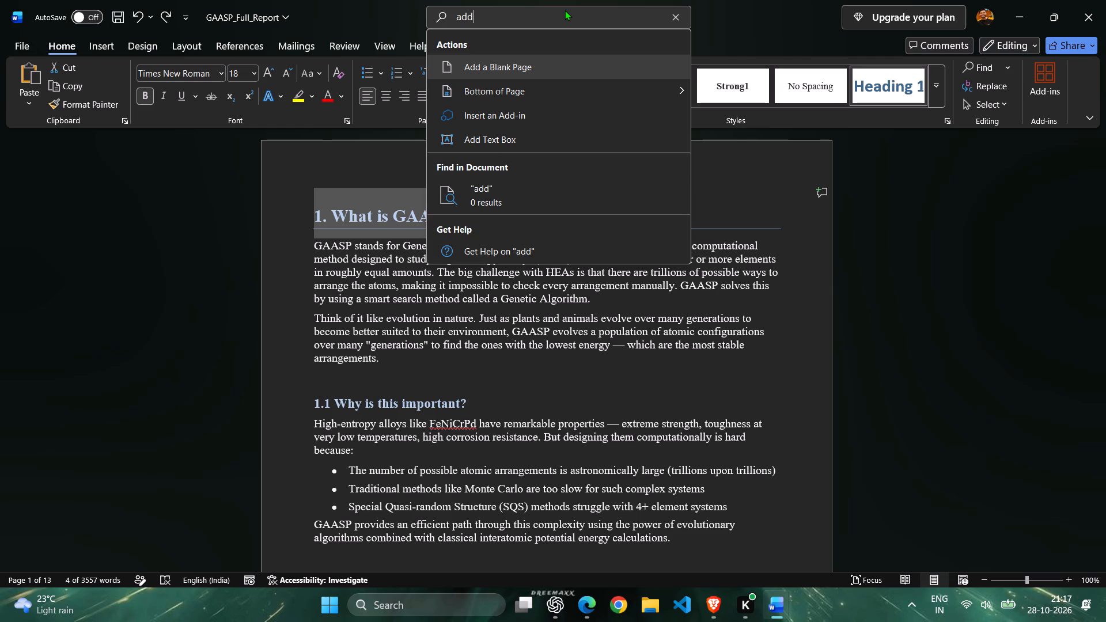
key("space")
type("page")
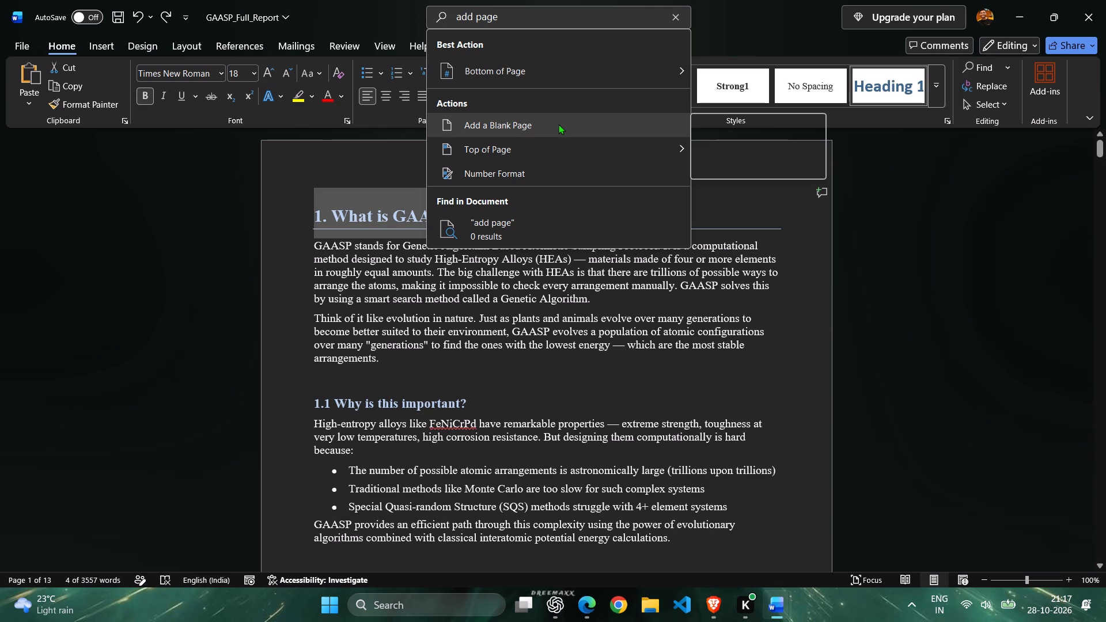
left_click(559, 124)
Try to delete the horizontal line at the top of the new blank first page.
scroll(600, 306, "down", 3)
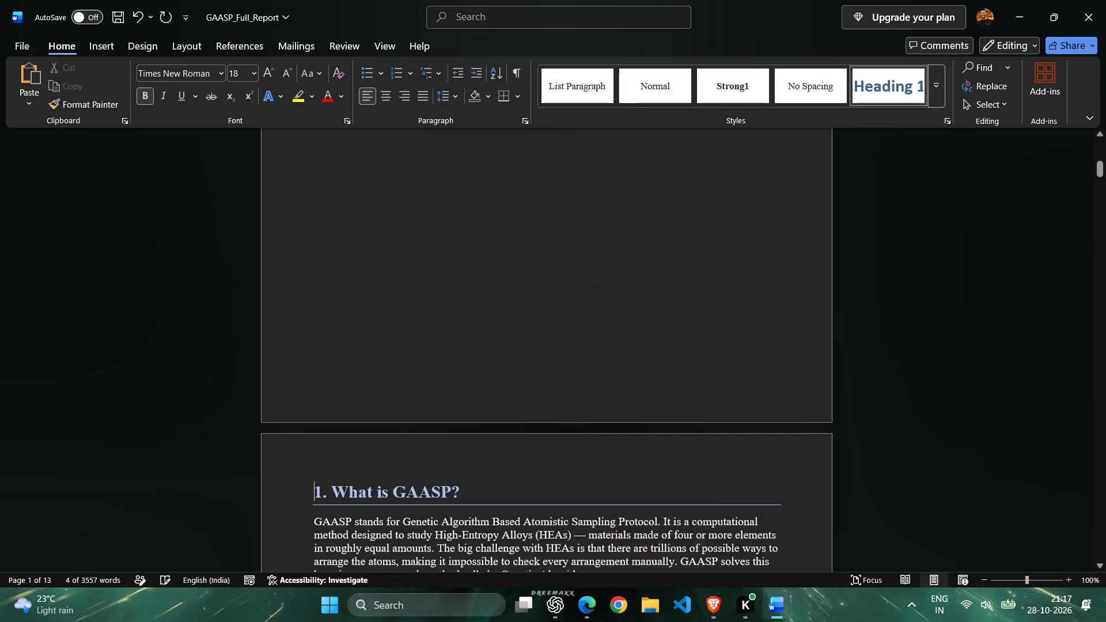
scroll(603, 320, "up", 15)
scroll(600, 333, "up", 6)
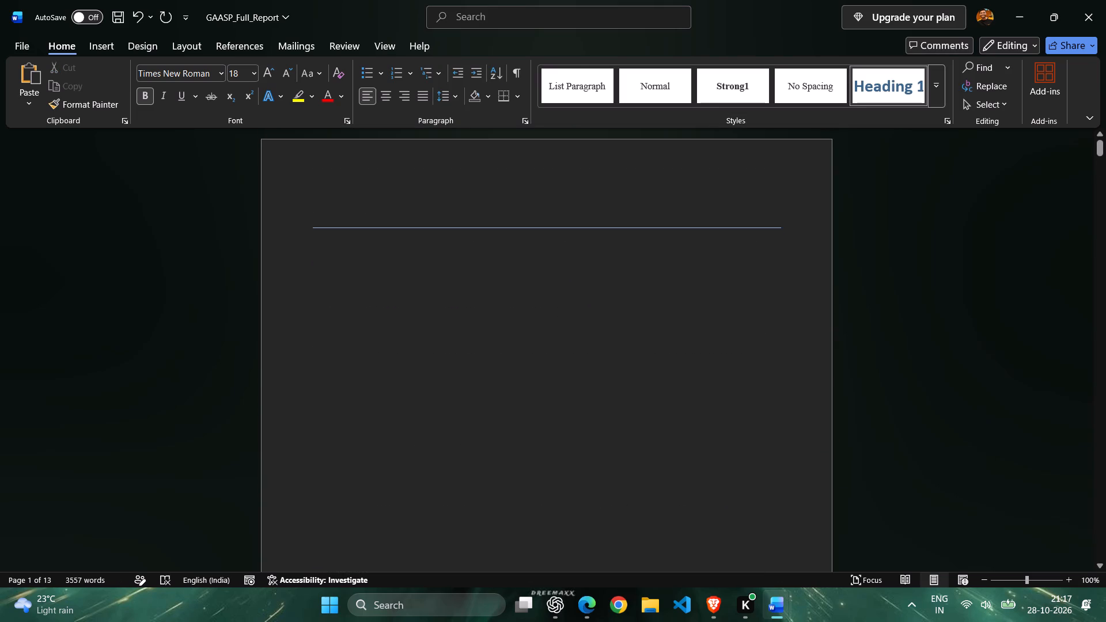
scroll(600, 333, "up", 3)
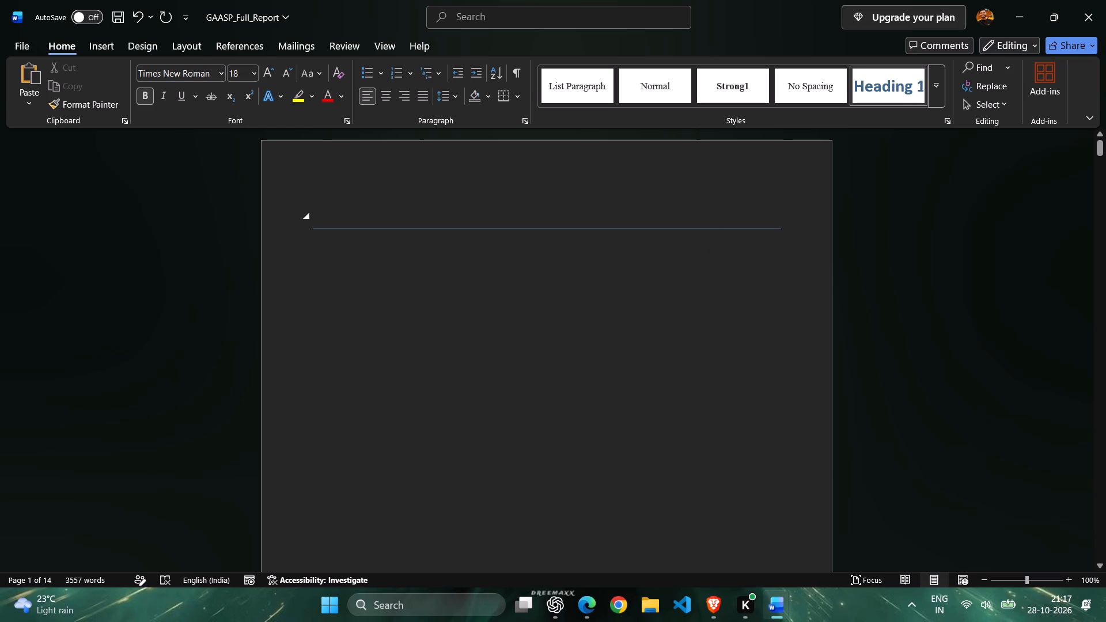
left_click(713, 227)
key("Delete")
Review the layout from the new blank page through the Material and Setup section to the start of section 3.
scroll(728, 225, "up", 9)
scroll(741, 218, "down", 1)
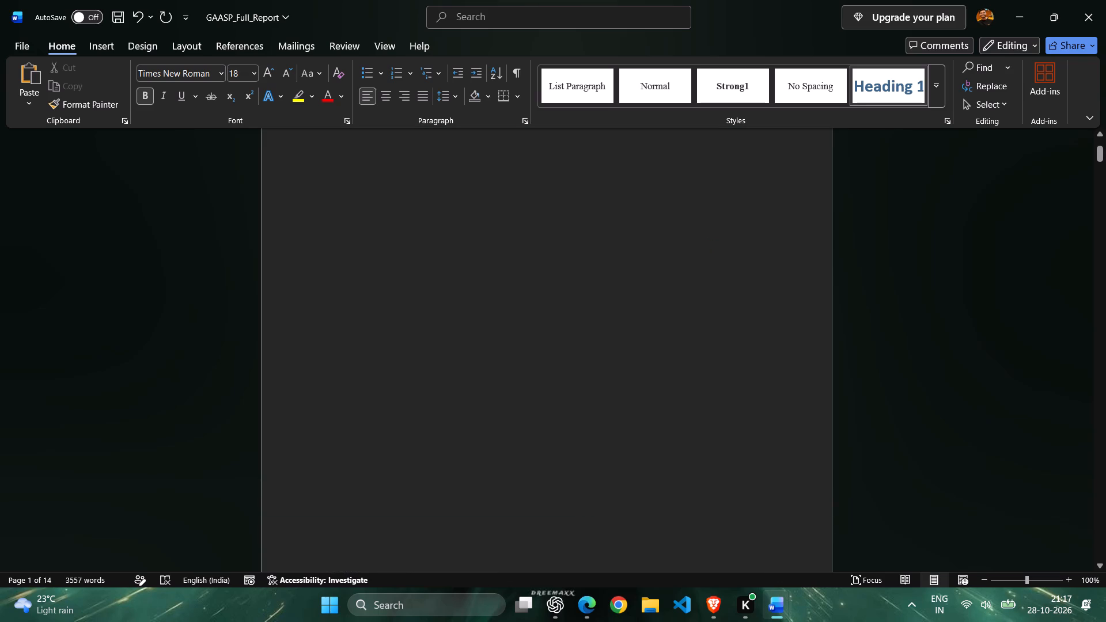
scroll(741, 218, "down", 13)
scroll(741, 218, "up", 9)
scroll(741, 218, "down", 6)
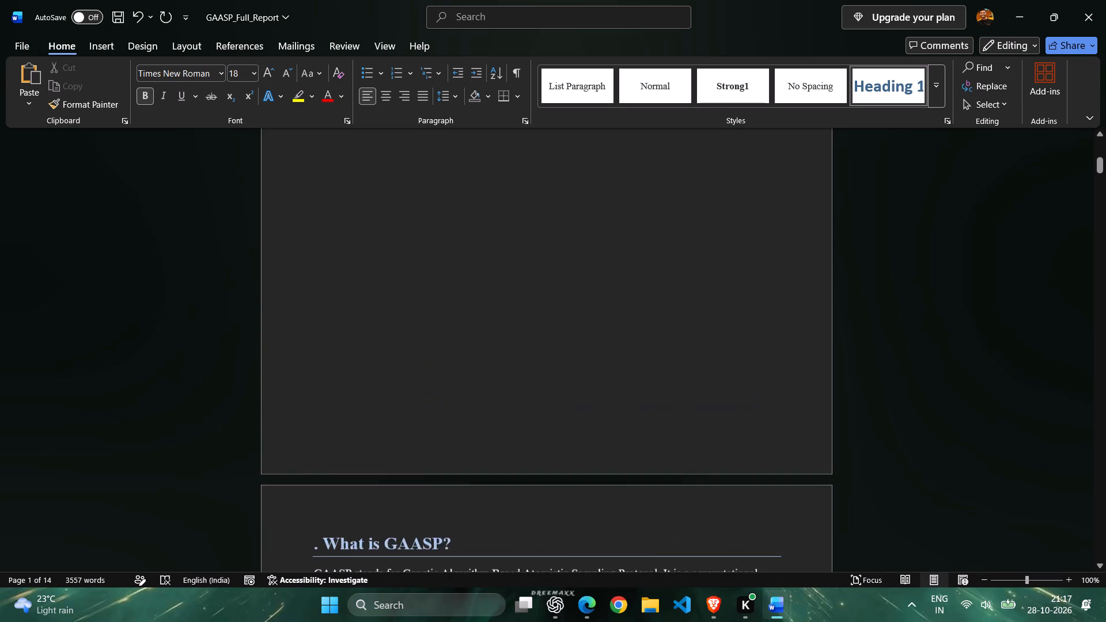
scroll(741, 218, "down", 20)
scroll(741, 218, "down", 10)
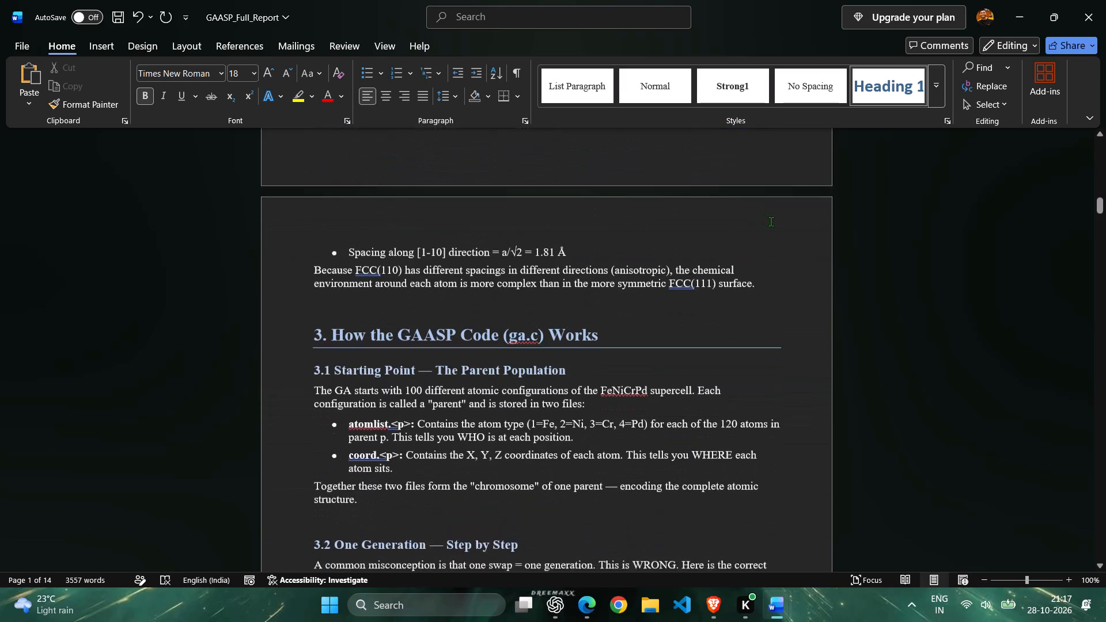
scroll(771, 221, "down", 5)
scroll(777, 222, "up", 15)
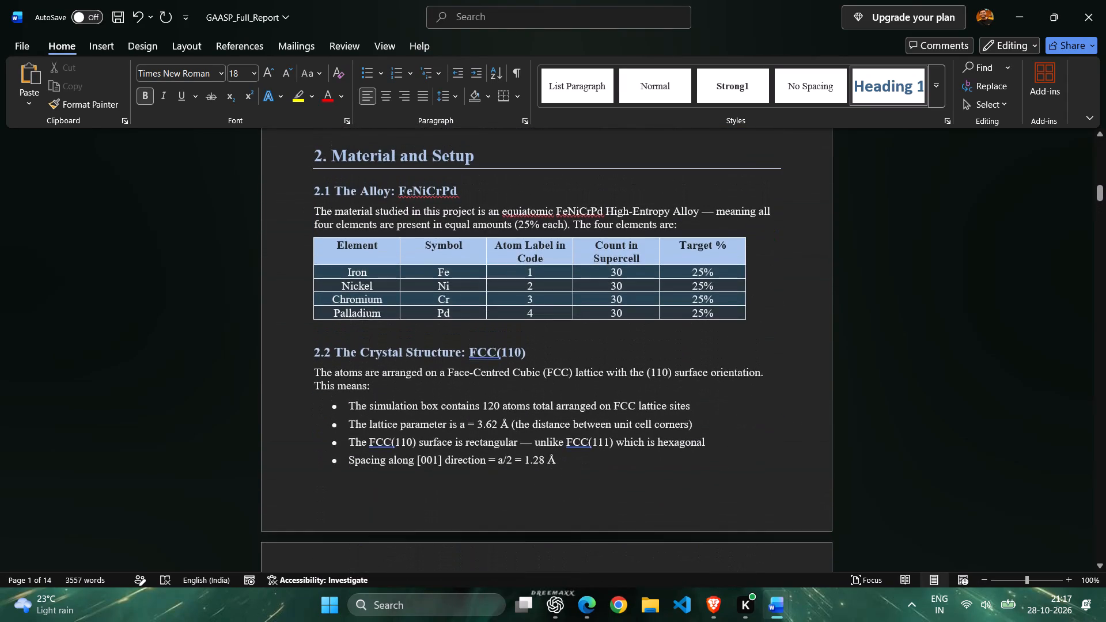
Check the page breaks around the section 3 tables, the input and output file tables, and the section 4.3 table.
scroll(762, 222, "down", 15)
scroll(748, 240, "down", 14)
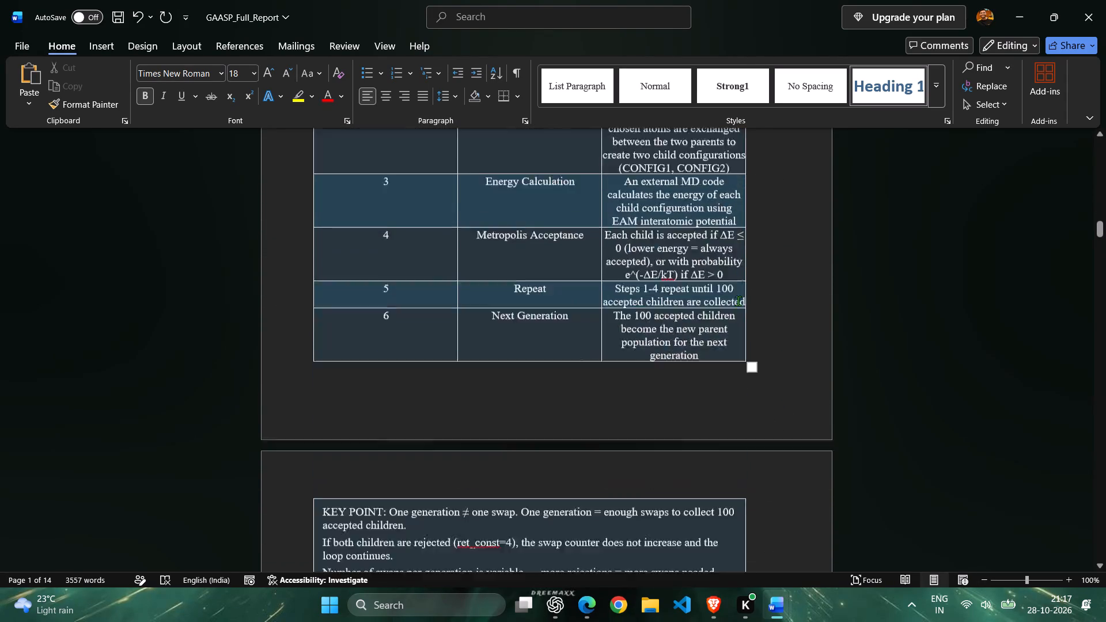
scroll(738, 301, "down", 6)
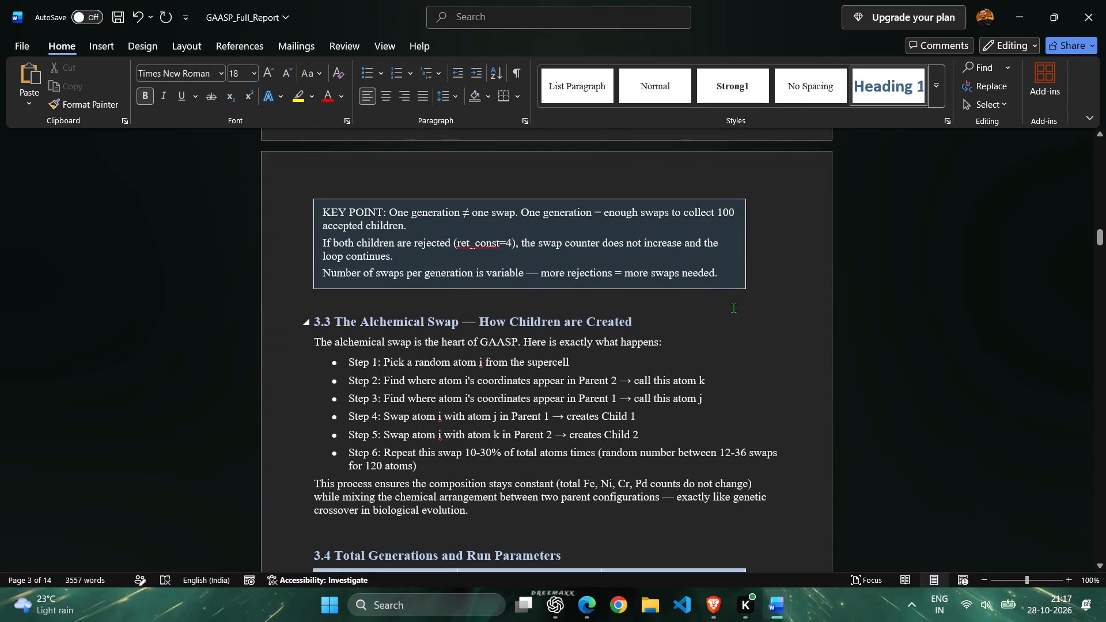
scroll(756, 309, "down", 11)
scroll(809, 348, "down", 6)
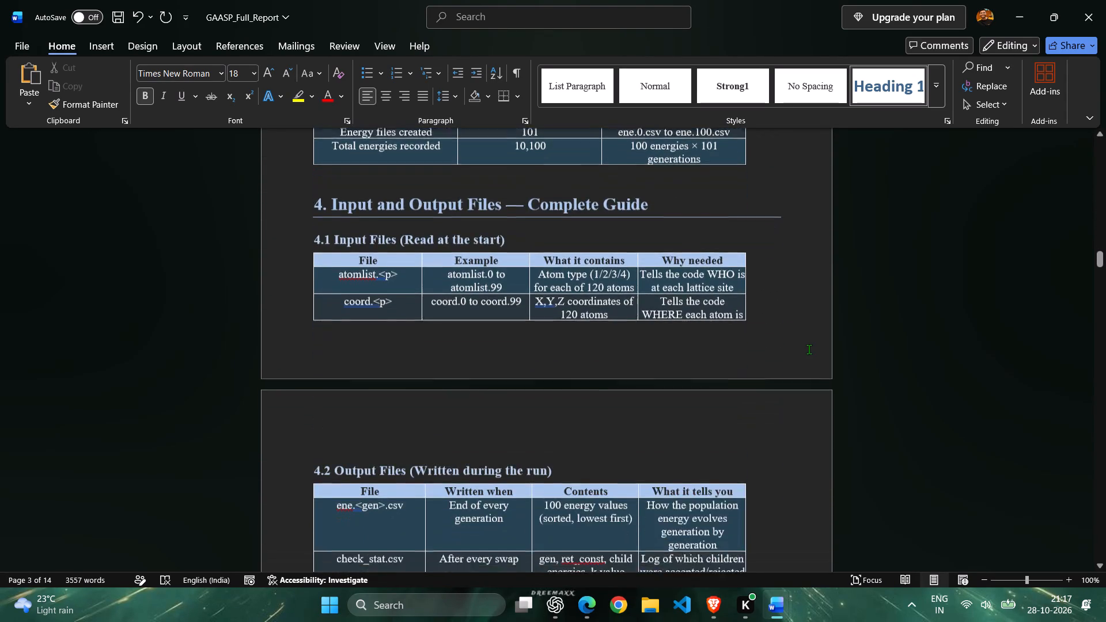
scroll(809, 356, "down", 6)
scroll(821, 431, "down", 6)
scroll(895, 468, "down", 11)
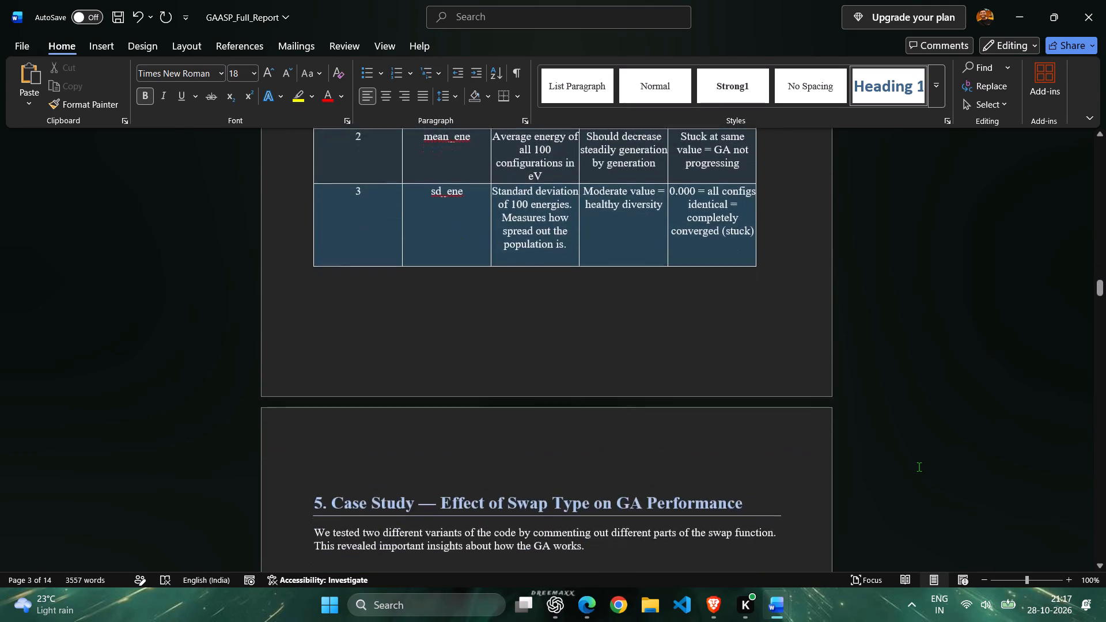
Review the page flow from the section 5 case study through sections 6 and 7 to Figures 2 and 3.
scroll(919, 467, "down", 19)
scroll(919, 488, "down", 6)
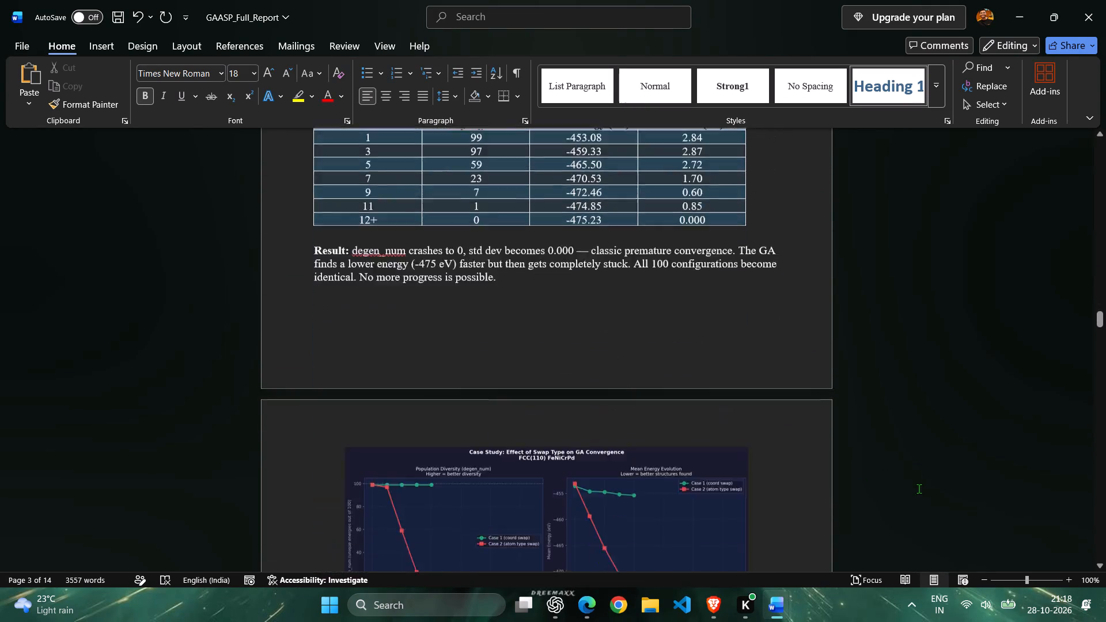
scroll(919, 488, "down", 20)
scroll(920, 481, "down", 9)
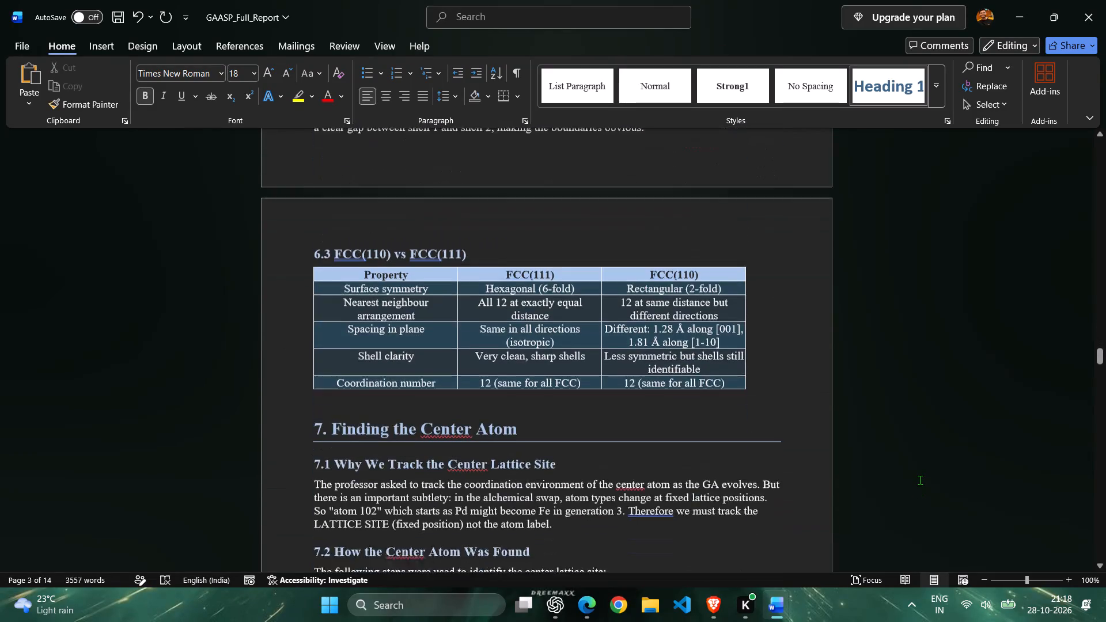
scroll(920, 474, "down", 18)
scroll(918, 462, "down", 10)
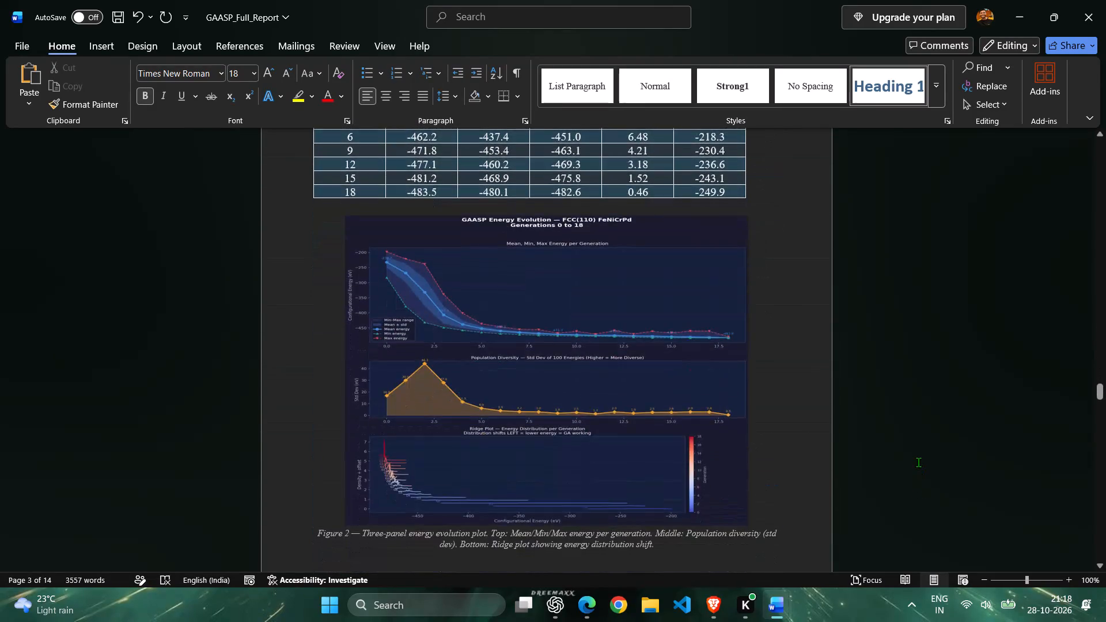
scroll(918, 462, "down", 18)
scroll(915, 453, "down", 13)
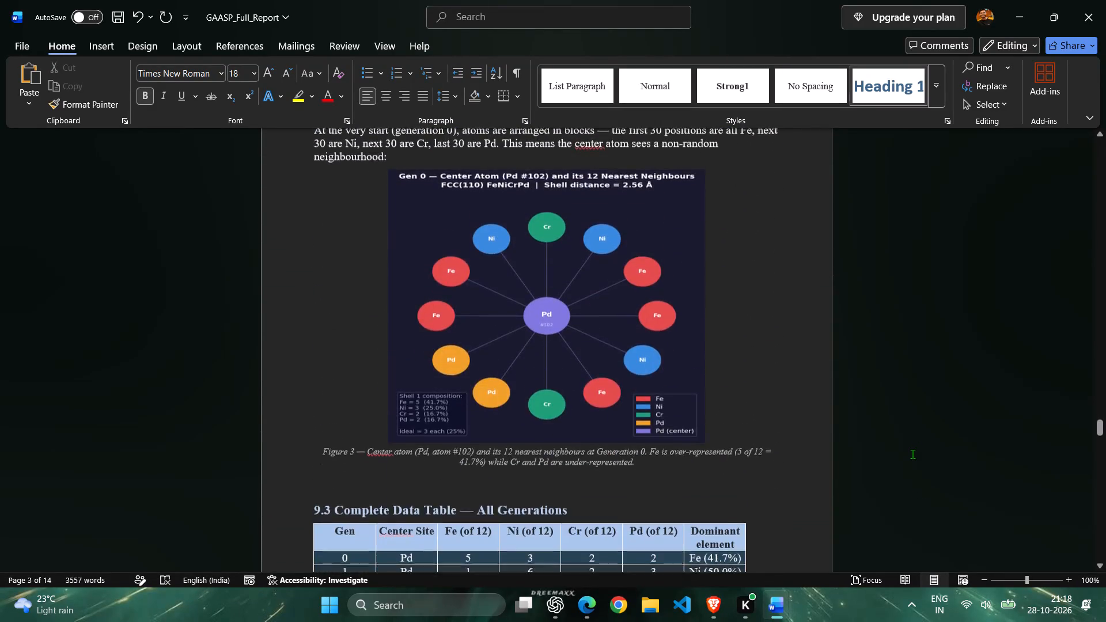
Review the page flow from the section 9.3 data table and Figure 4 to the end of the Conclusions.
scroll(912, 454, "down", 14)
scroll(911, 454, "down", 16)
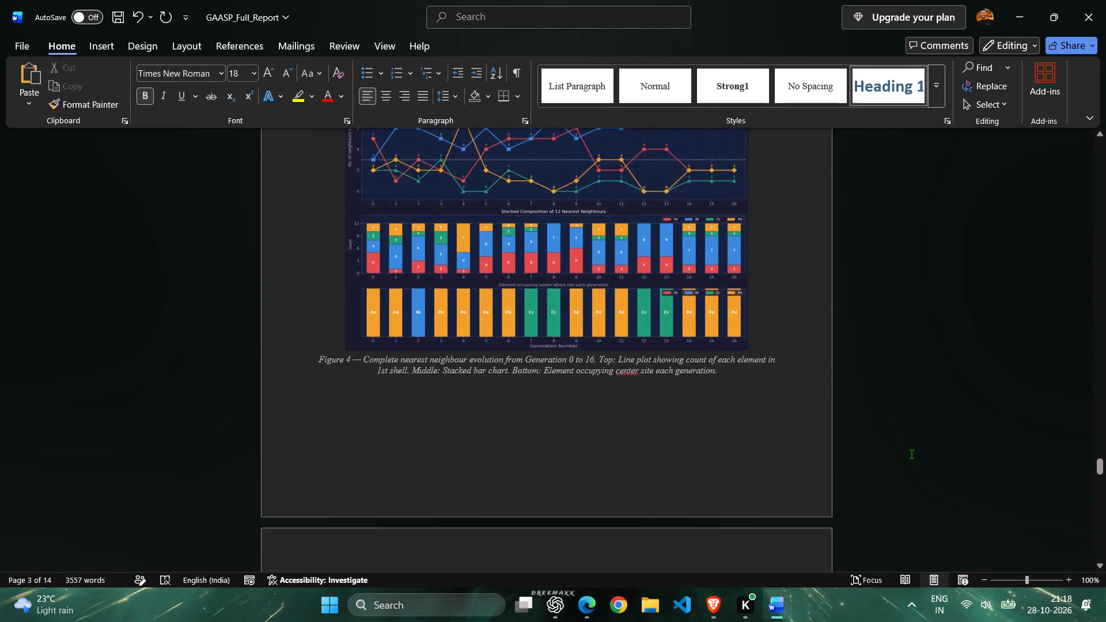
scroll(911, 454, "down", 13)
scroll(909, 443, "down", 18)
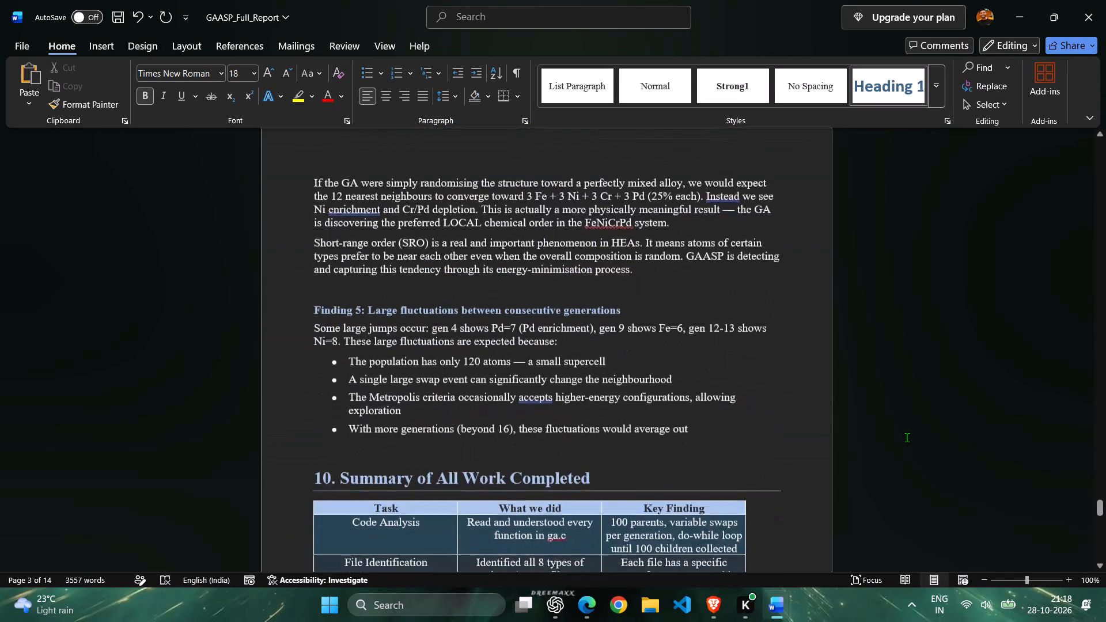
scroll(907, 437, "down", 17)
scroll(907, 437, "down", 19)
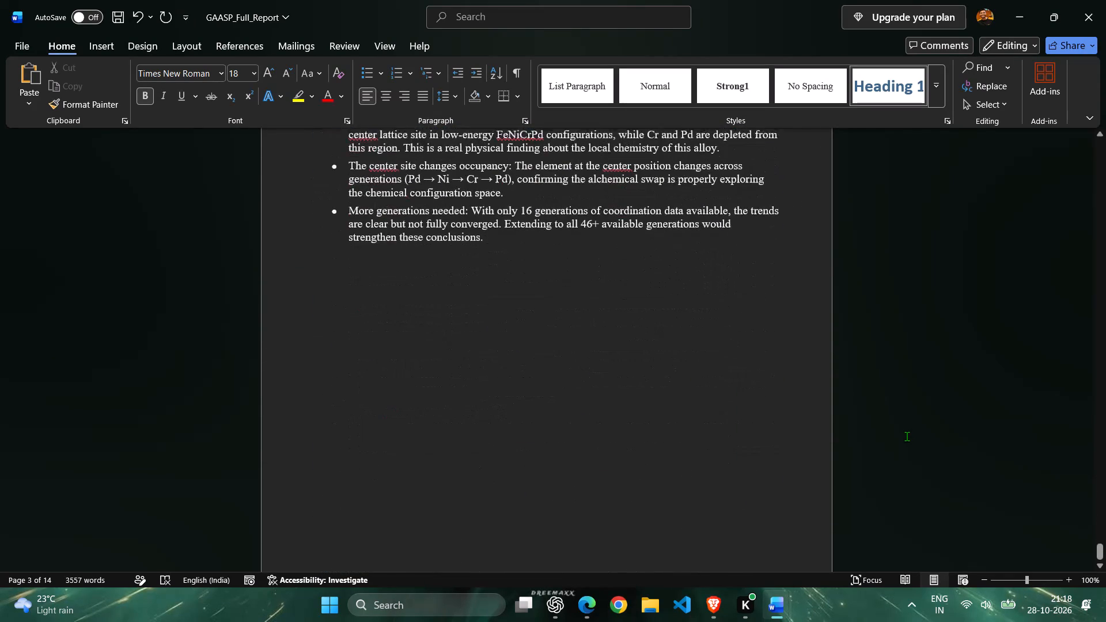
scroll(907, 436, "down", 16)
scroll(906, 435, "up", 7)
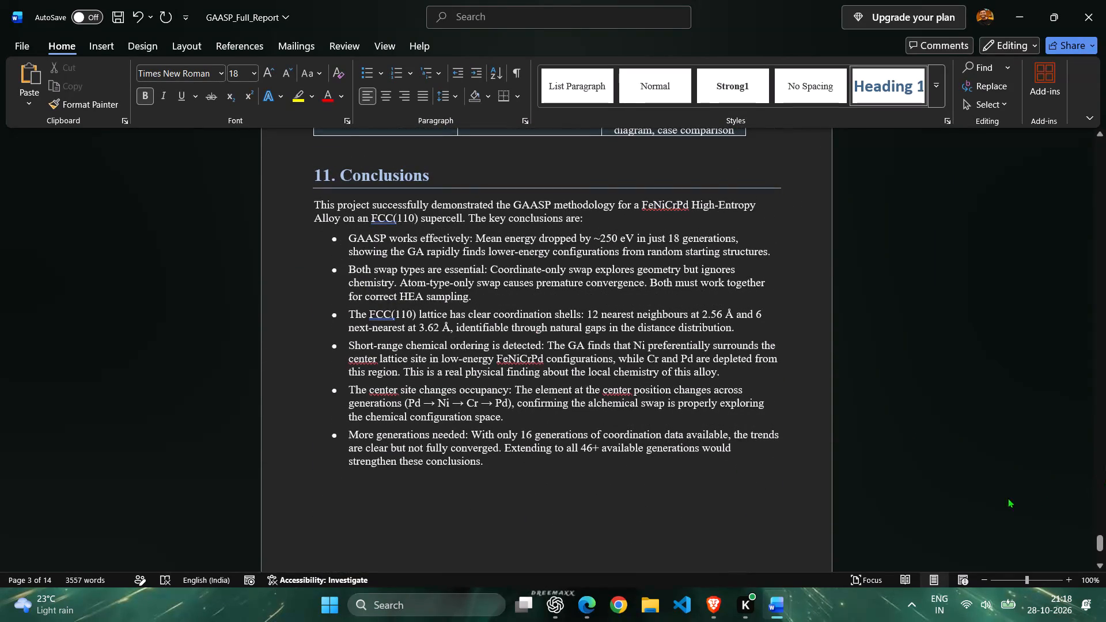
Shift the horizontal line on the blank first page slightly upward and try again to delete it.
left_click_drag(1101, 538, 1105, 167)
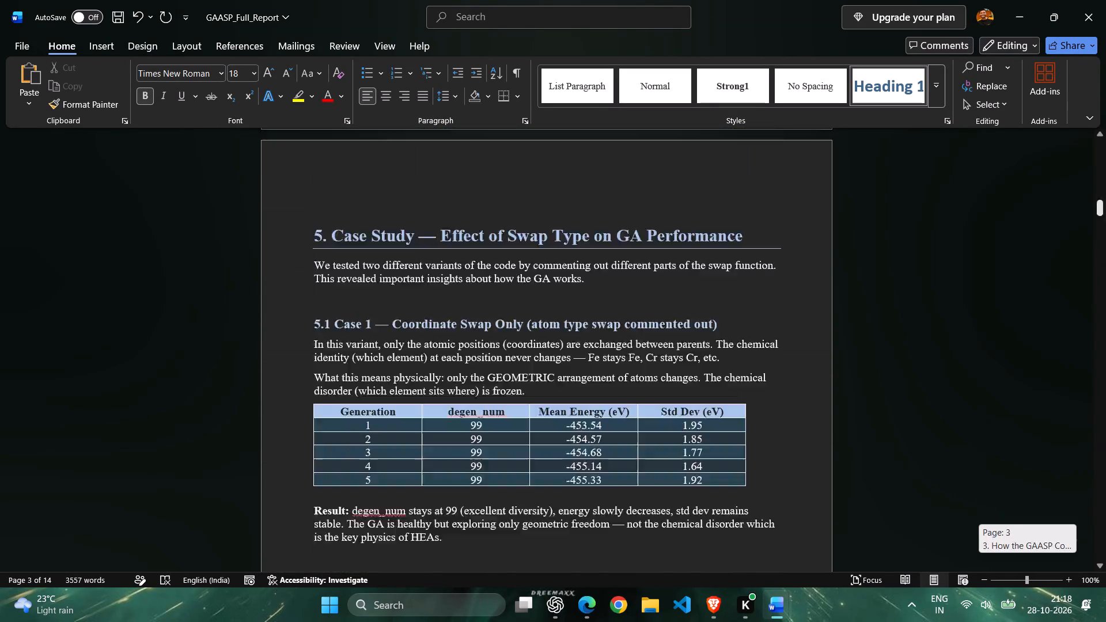
left_click_drag(1105, 167, 1105, 146)
scroll(836, 279, "up", 10)
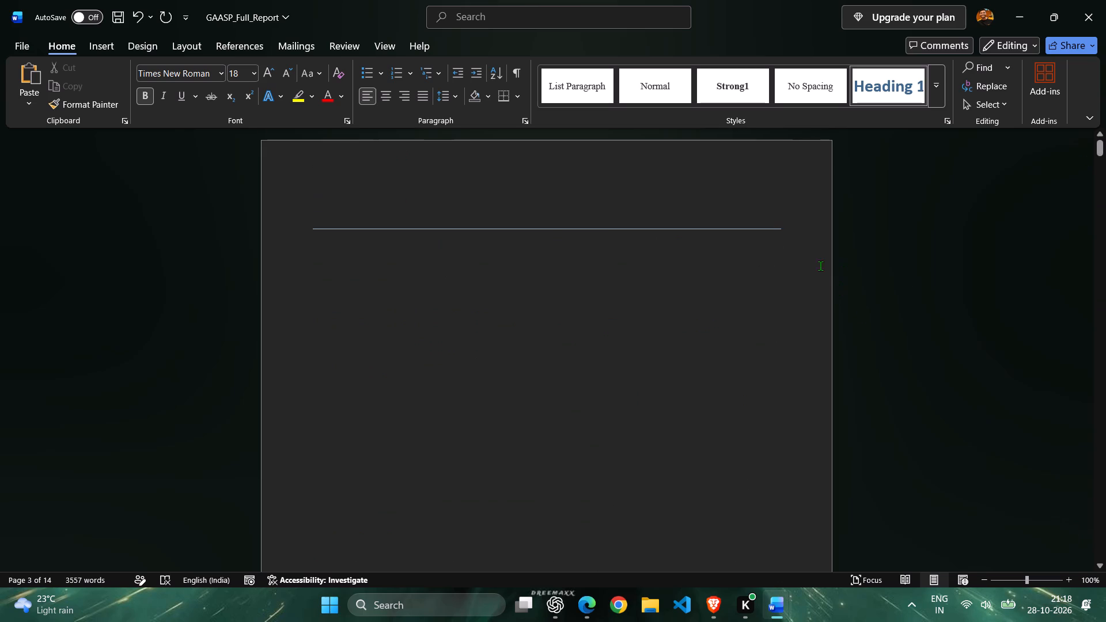
left_click(753, 228)
left_click_drag(753, 228, 758, 194)
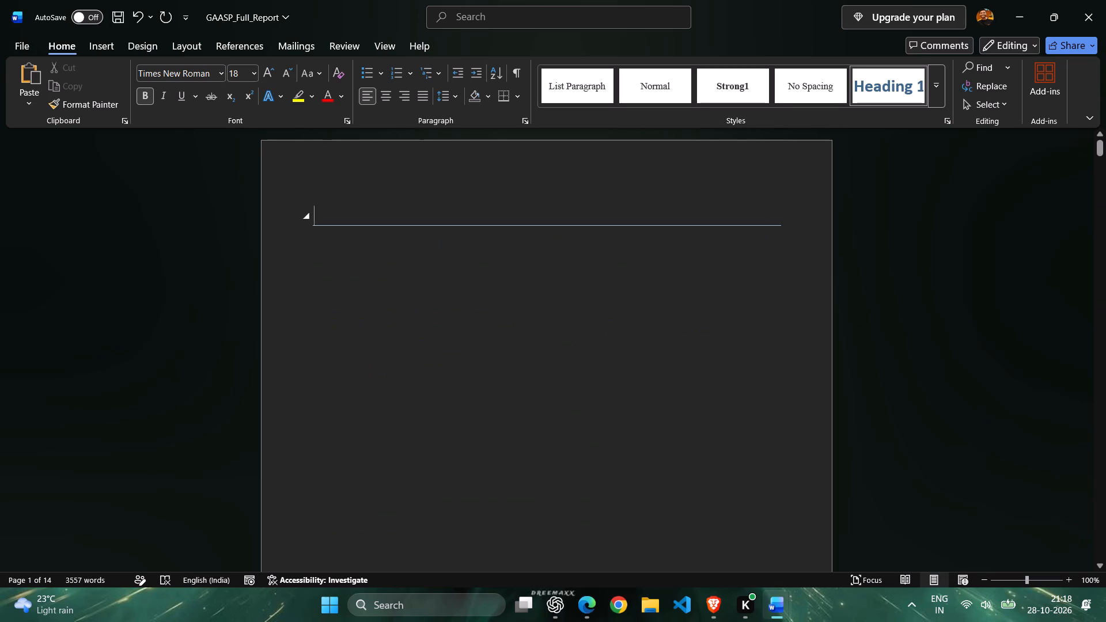
left_click(592, 224)
key("Delete")
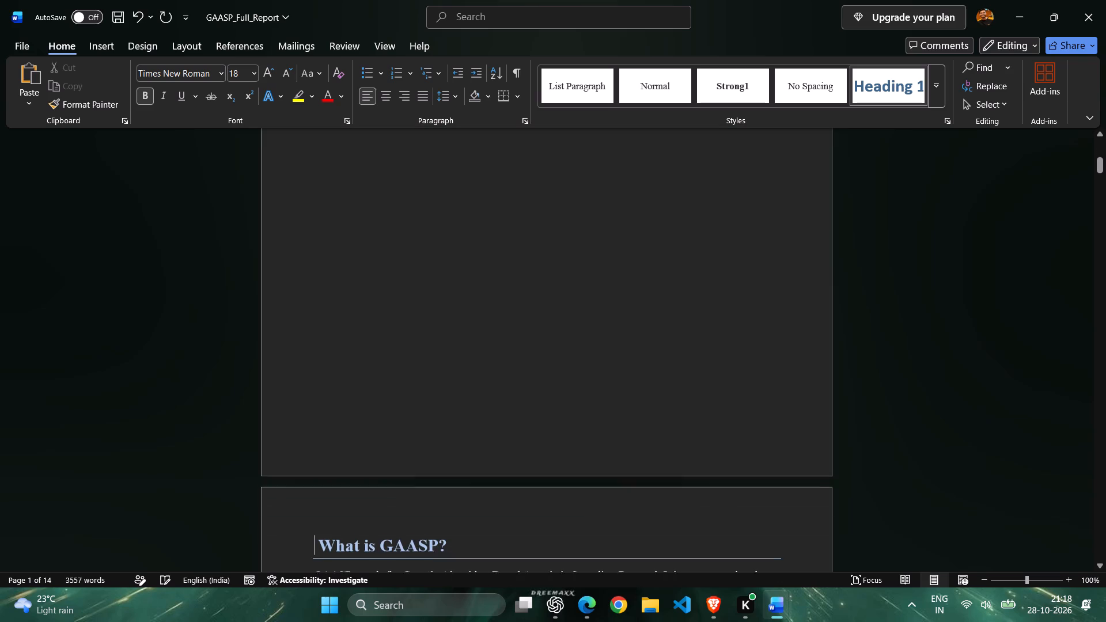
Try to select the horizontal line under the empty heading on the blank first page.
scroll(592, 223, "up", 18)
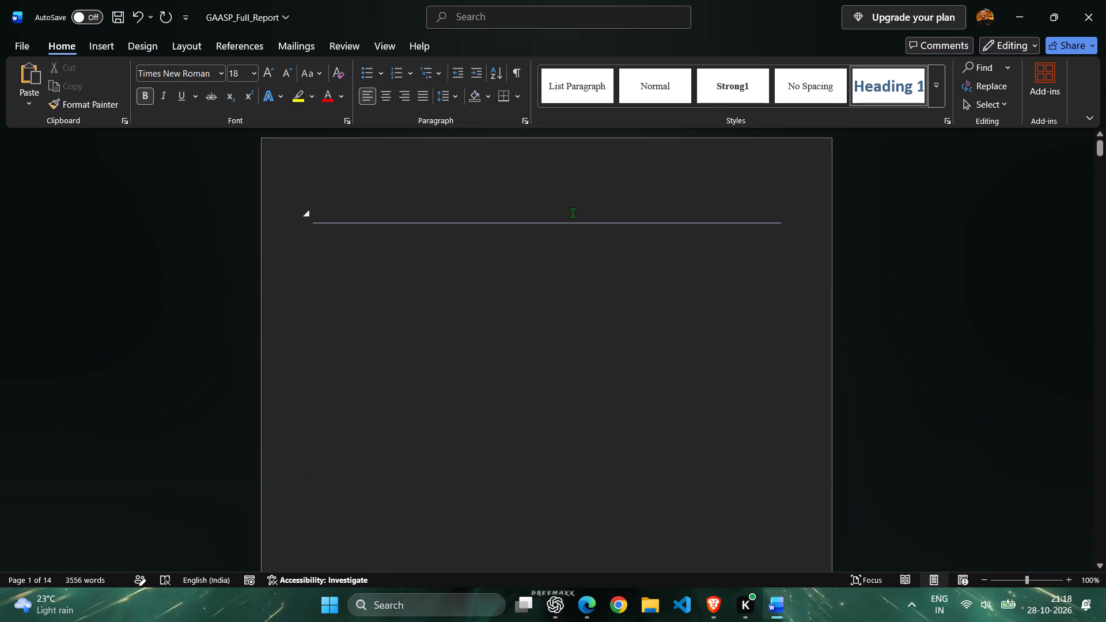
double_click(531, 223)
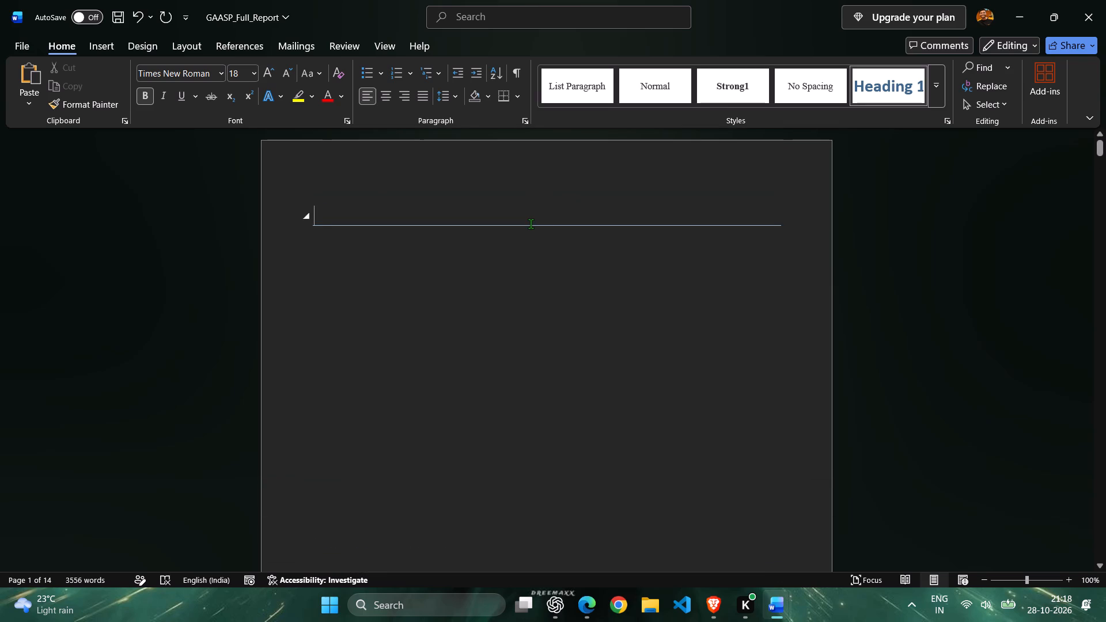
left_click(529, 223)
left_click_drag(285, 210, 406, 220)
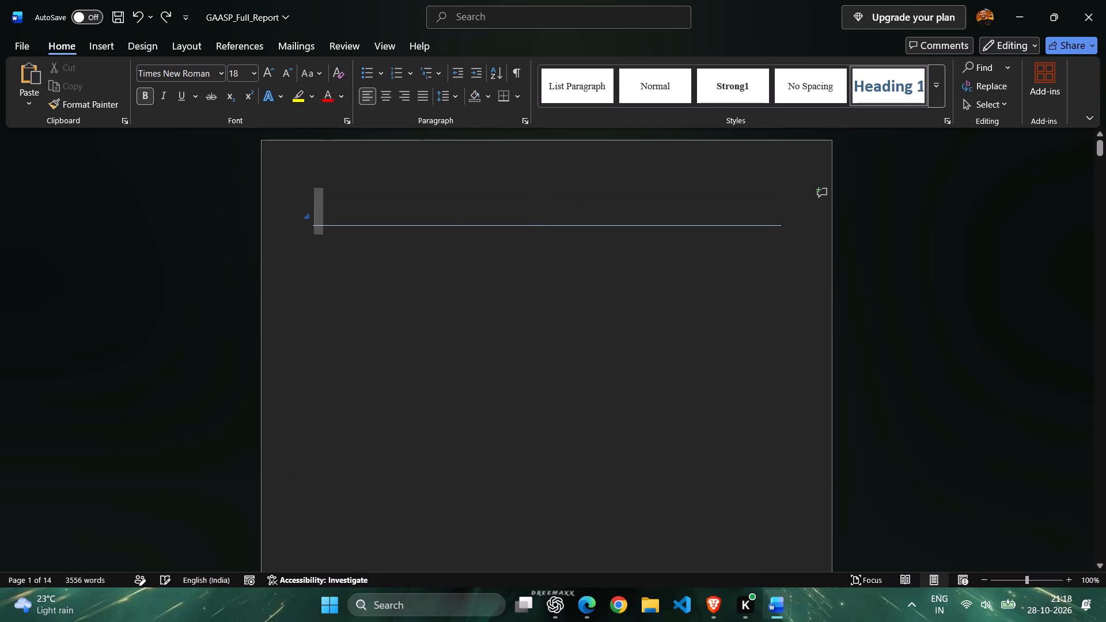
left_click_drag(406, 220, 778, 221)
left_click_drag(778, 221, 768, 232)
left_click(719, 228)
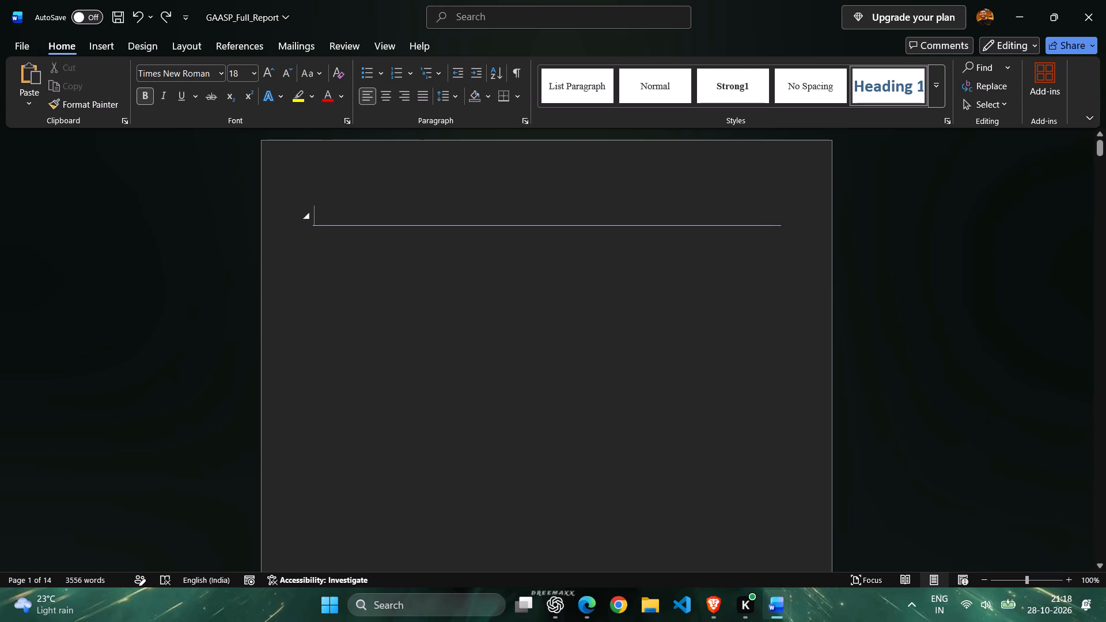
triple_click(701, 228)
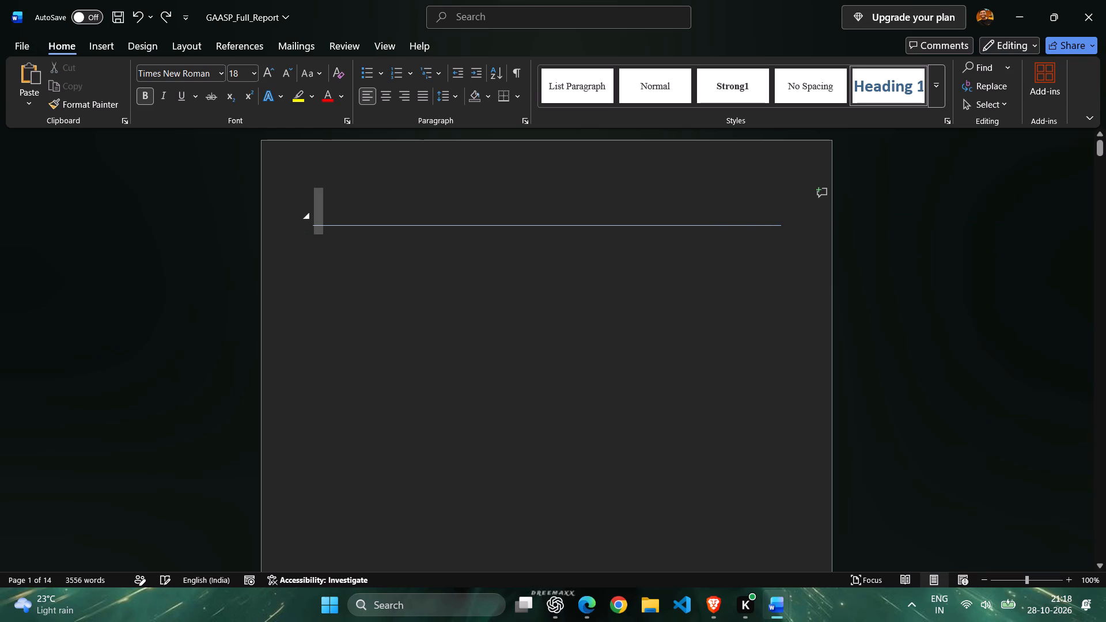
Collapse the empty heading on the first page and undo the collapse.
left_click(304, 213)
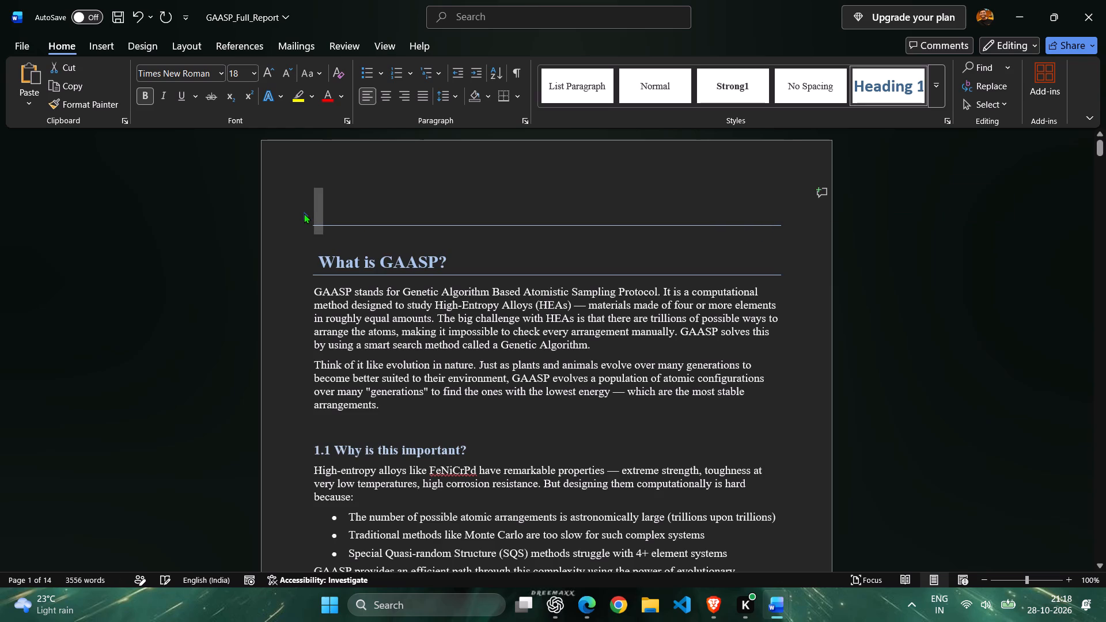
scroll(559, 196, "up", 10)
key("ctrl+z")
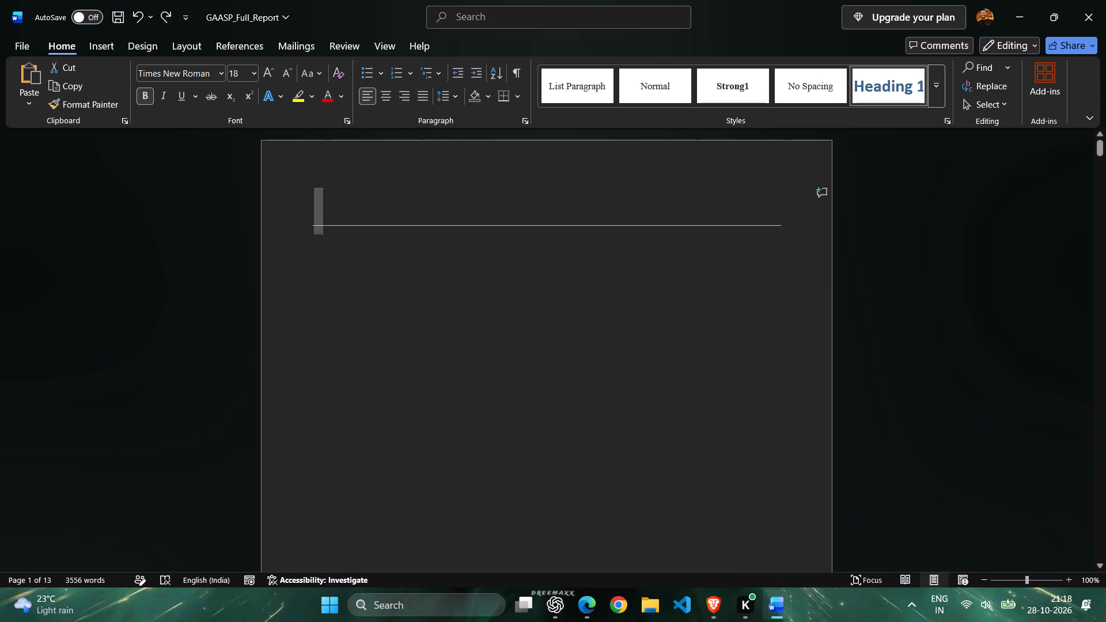
Check the page flow from the blank first page to the "What is GAASP?" page and back.
left_click(501, 281)
scroll(501, 281, "down", 18)
scroll(501, 282, "down", 6)
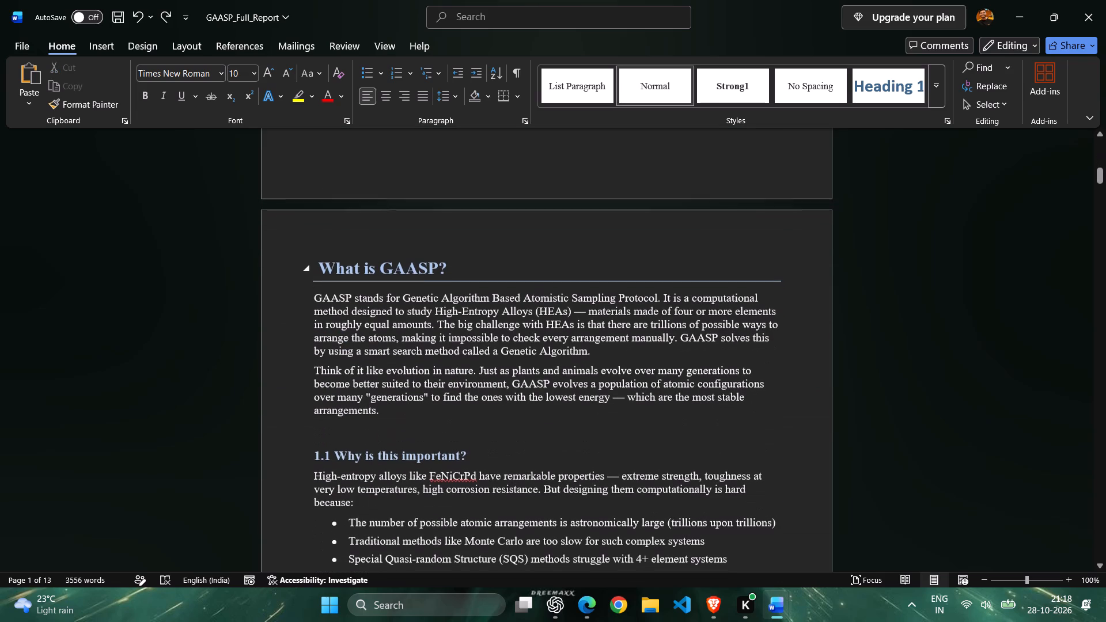
scroll(501, 282, "up", 16)
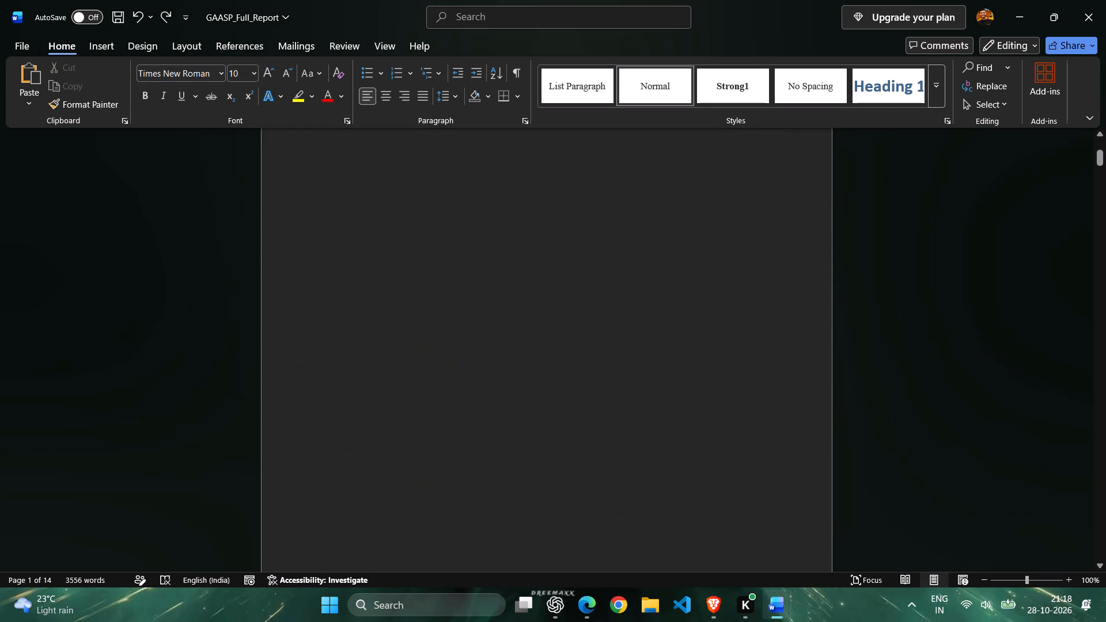
scroll(512, 252, "up", 2)
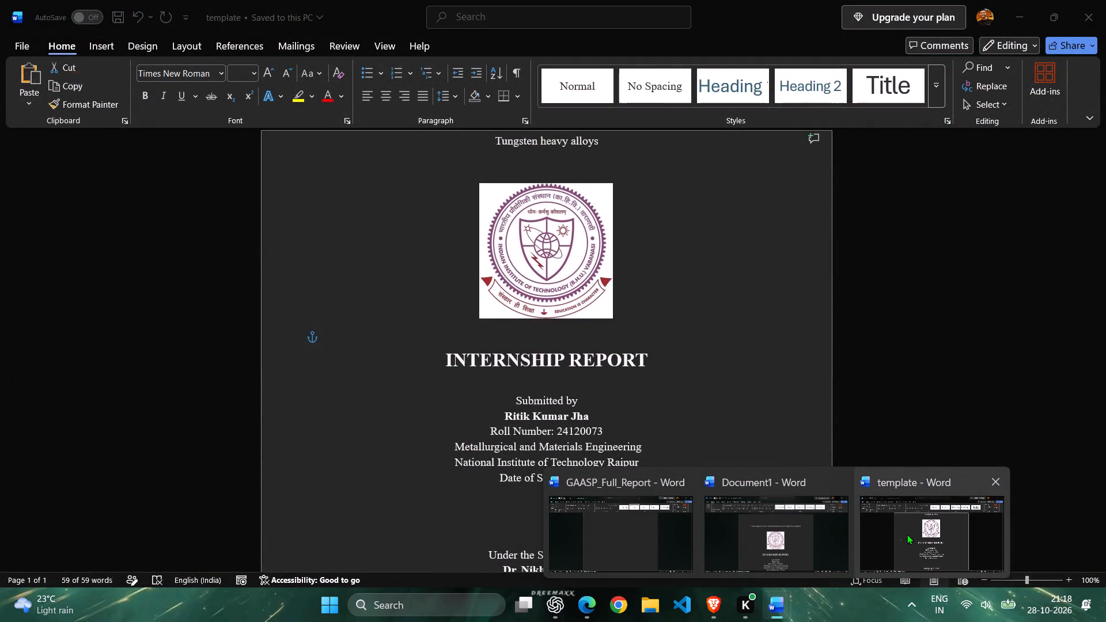
Switch to Document1 and review its layout from the internship report cover through sections 1 and 2 to the last page.
left_click(794, 541)
scroll(652, 419, "down", 19)
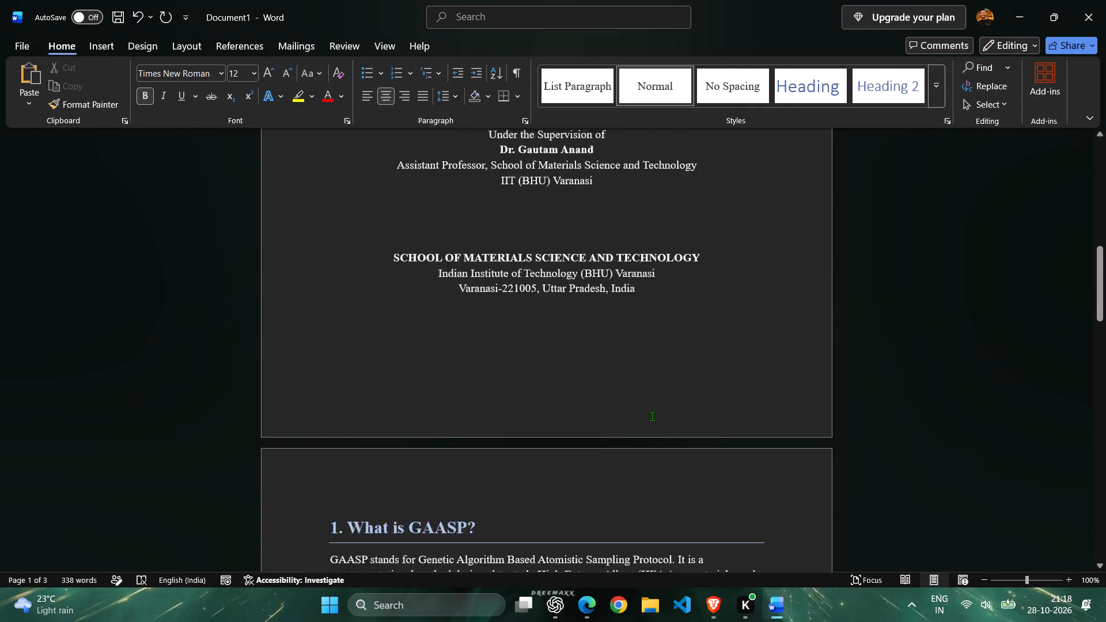
scroll(652, 416, "down", 12)
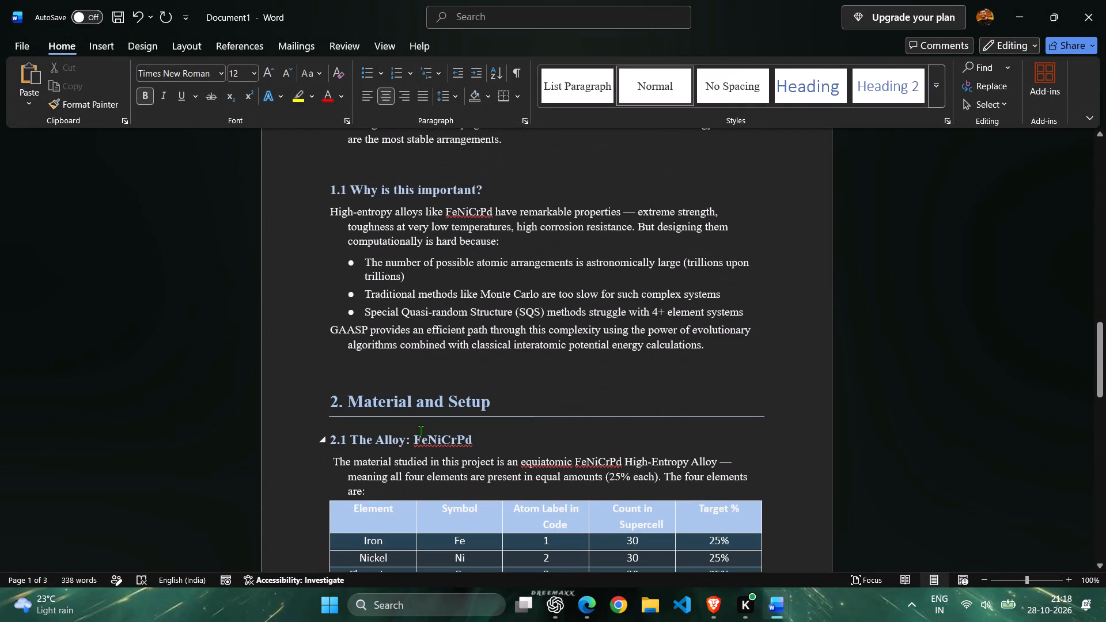
scroll(676, 460, "down", 19)
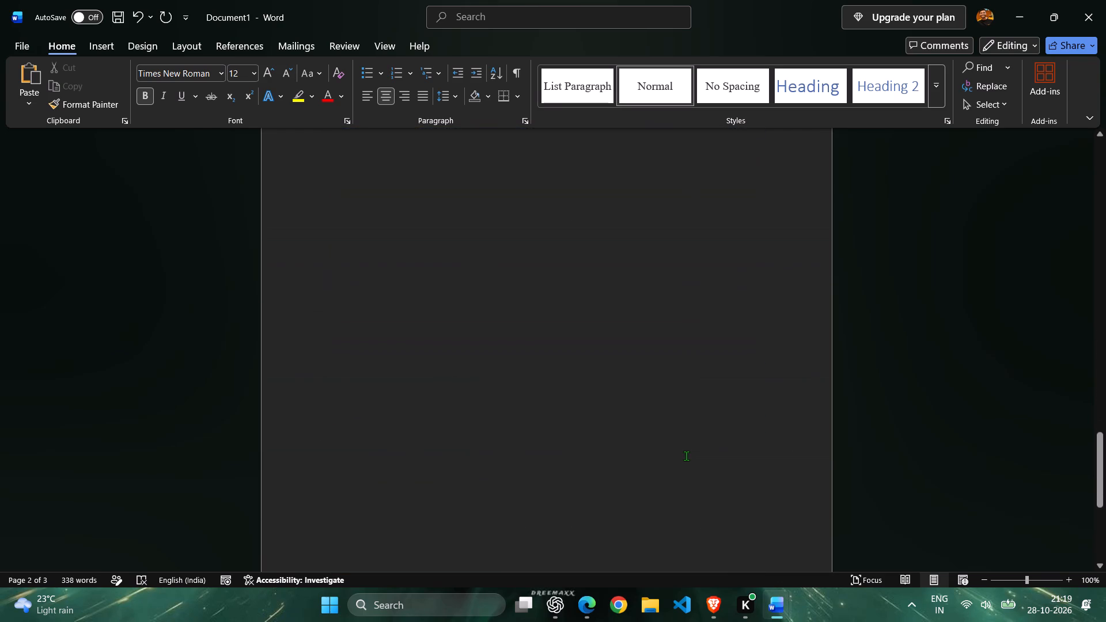
Look back from the end of Document1 to the page break between the cover and section 1.
right_click(693, 456)
scroll(693, 456, "up", 7)
left_click(145, 369)
scroll(277, 253, "up", 5)
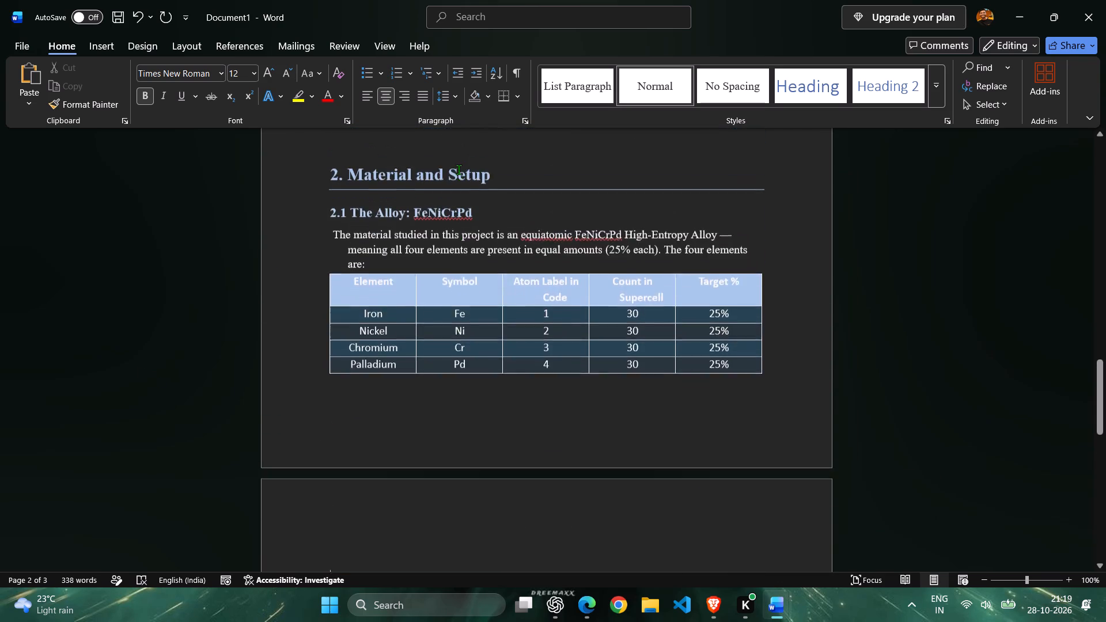
scroll(459, 169, "up", 20)
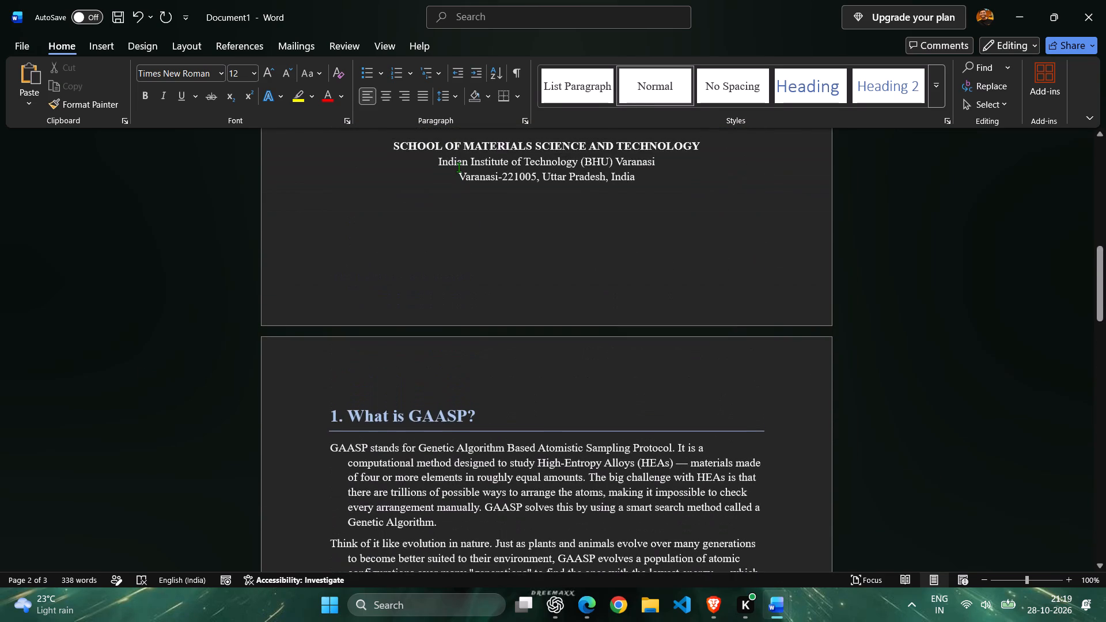
scroll(459, 167, "down", 2)
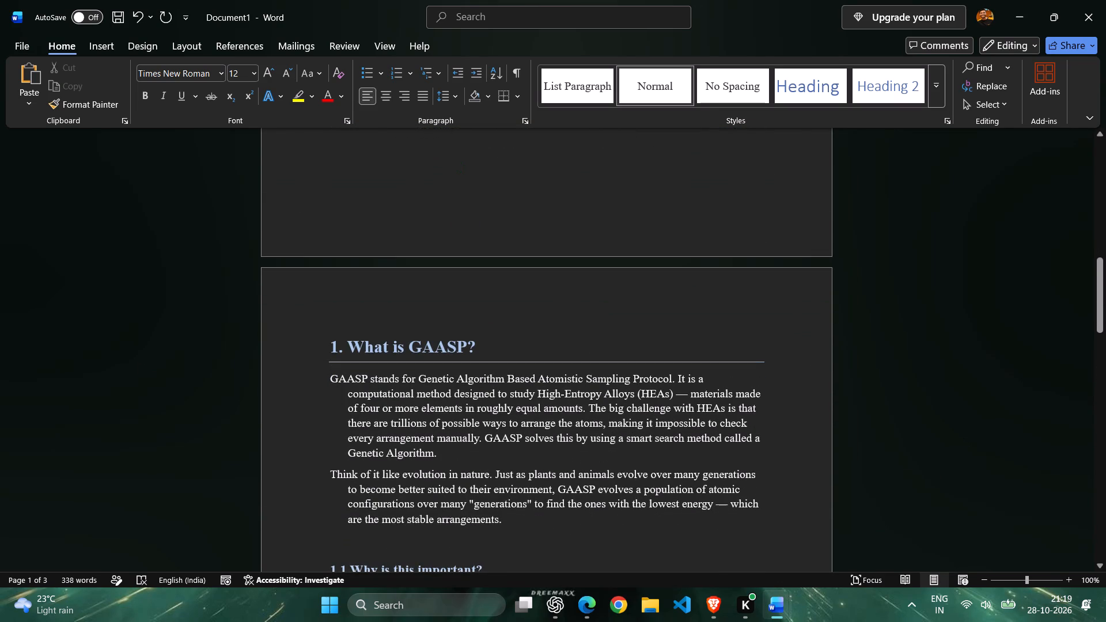
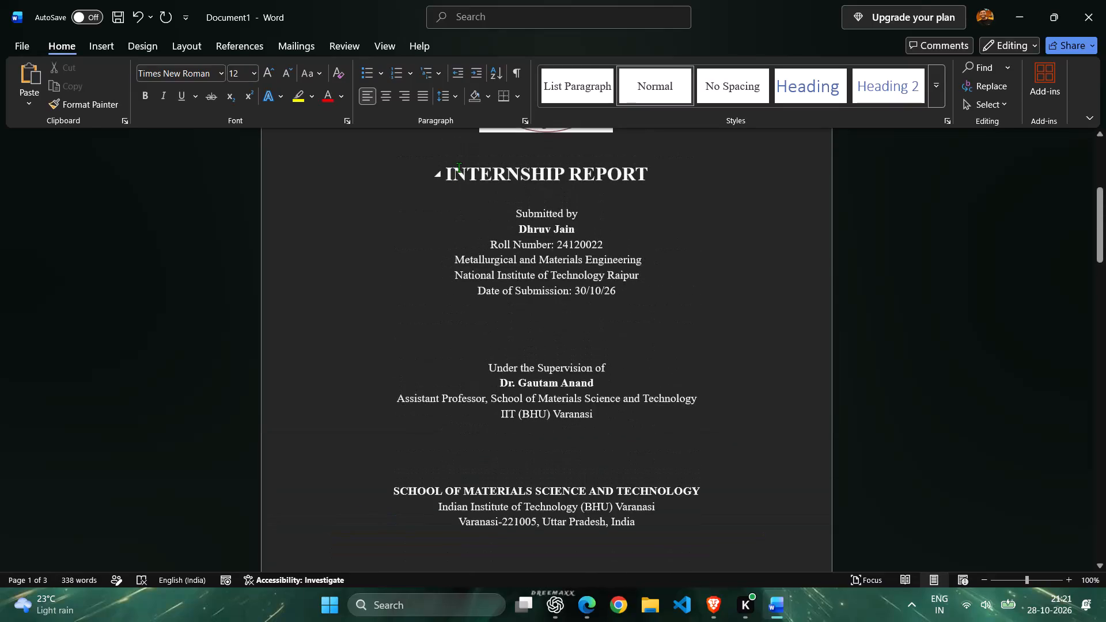
Review Document1 from the cover's logo and title through sections 1 and 2 to the last page.
scroll(459, 167, "up", 11)
scroll(459, 167, "down", 4)
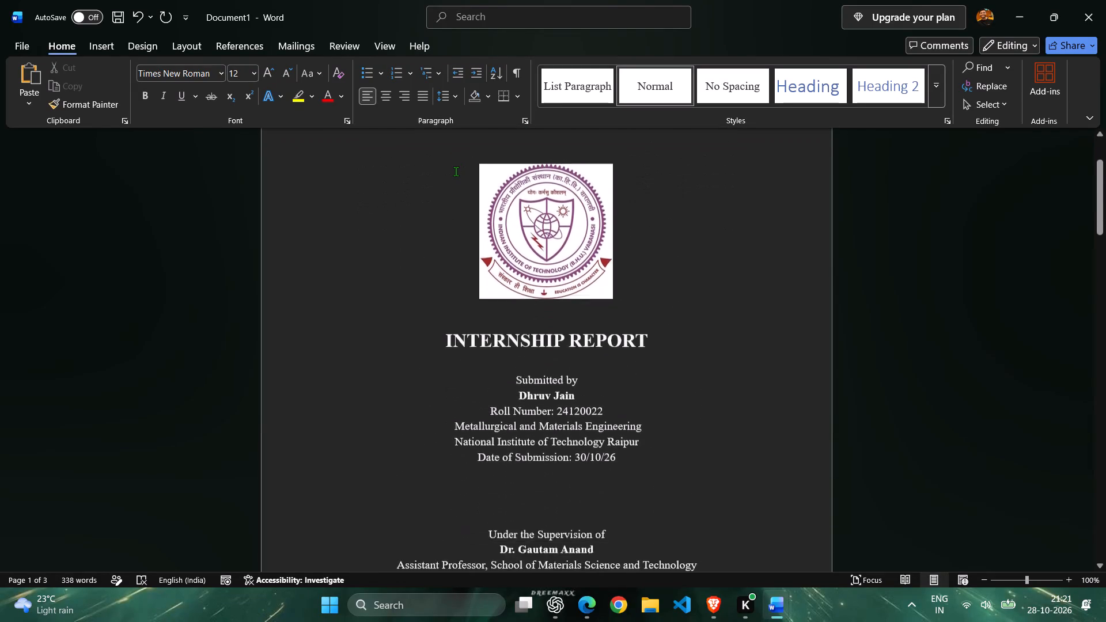
scroll(456, 171, "down", 12)
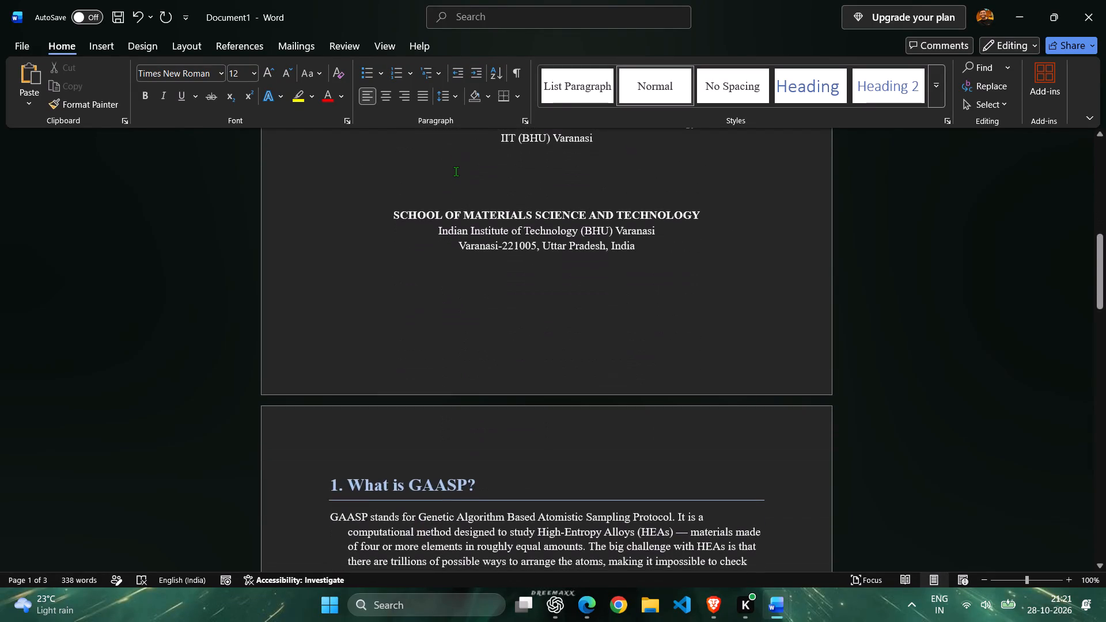
scroll(456, 171, "down", 18)
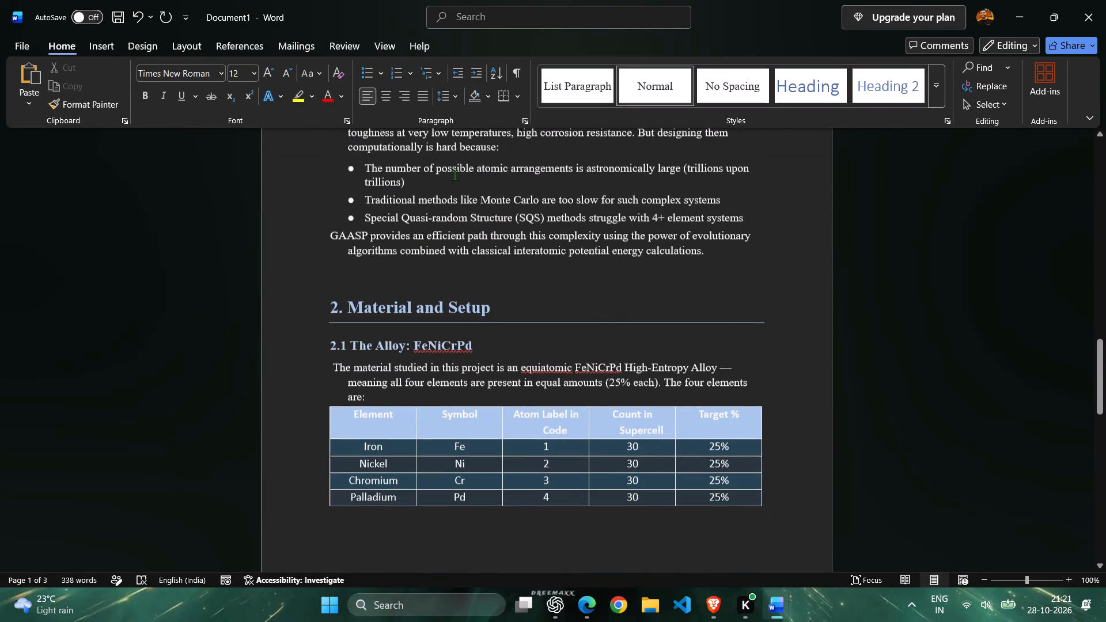
scroll(454, 175, "down", 11)
scroll(454, 175, "up", 1)
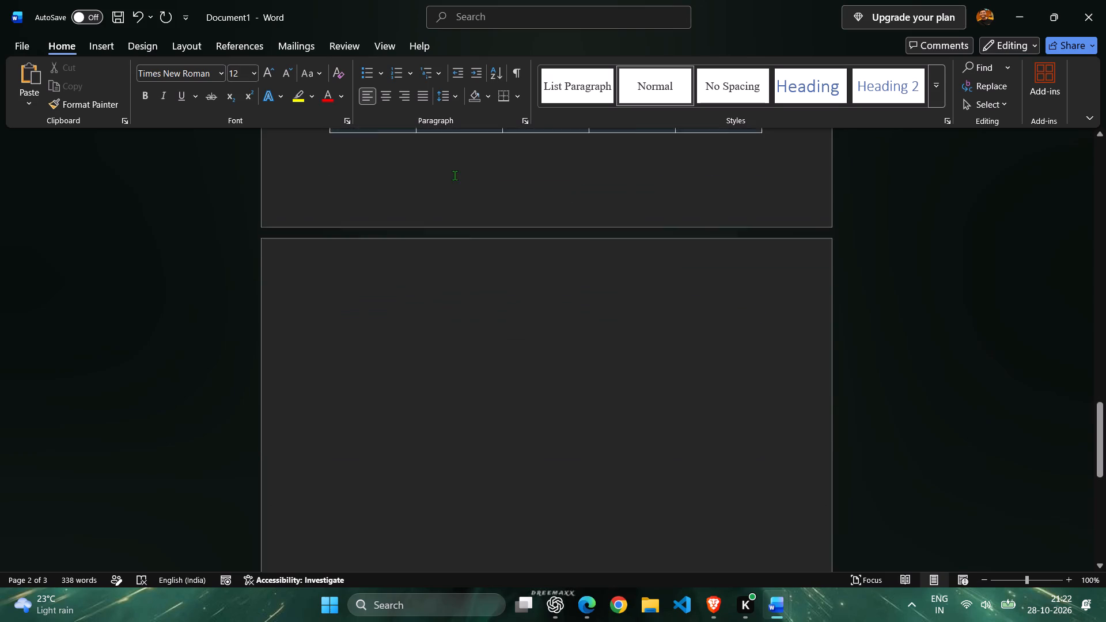
scroll(454, 175, "down", 7)
Look back from the alloy element table in section 2.1 to the internship report cover to recheck its layout.
scroll(454, 175, "up", 14)
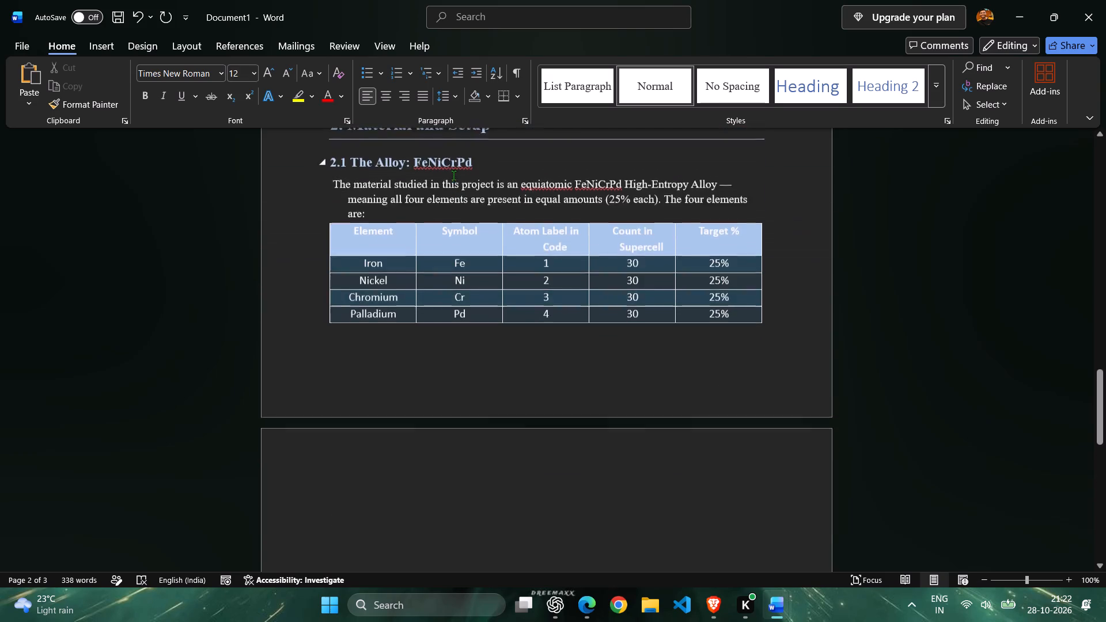
scroll(453, 175, "up", 16)
scroll(453, 175, "up", 6)
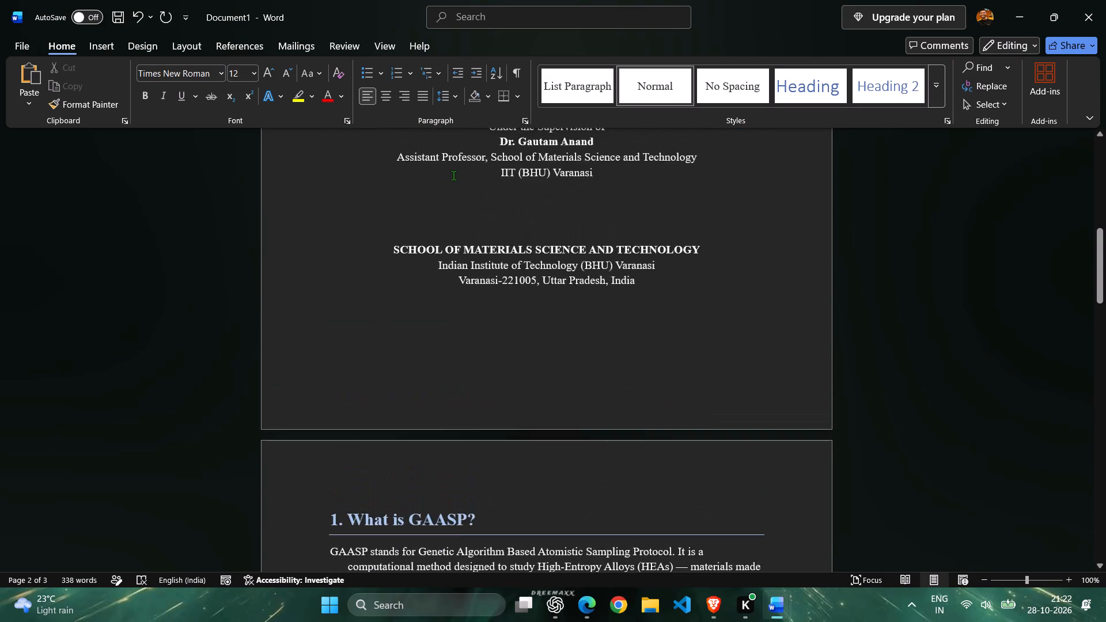
scroll(453, 175, "up", 12)
scroll(452, 177, "down", 7)
scroll(452, 181, "up", 4)
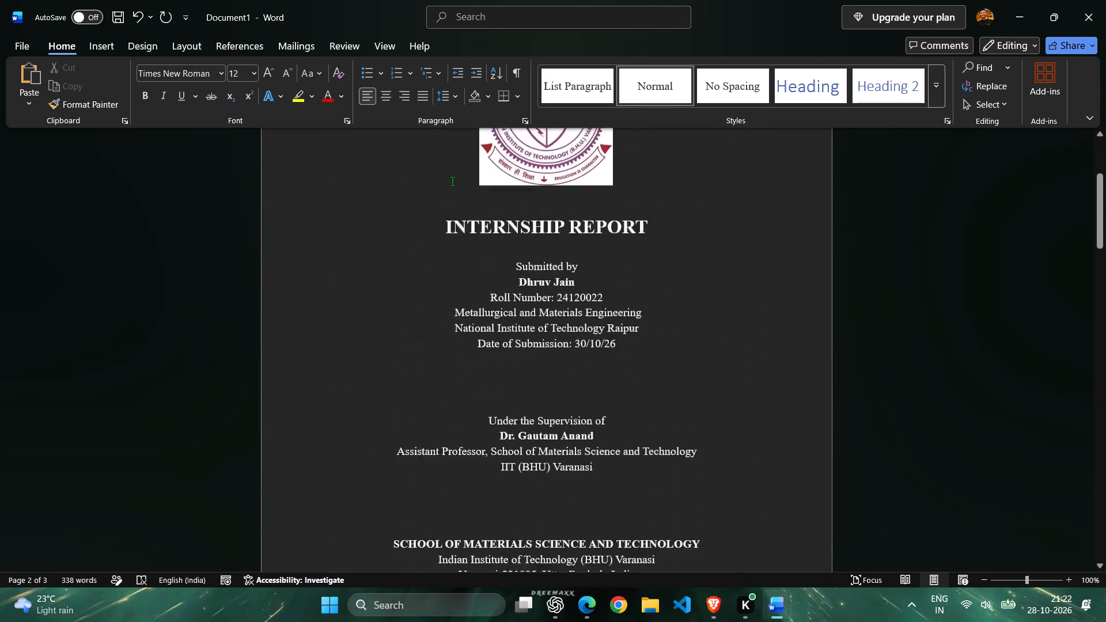
scroll(452, 181, "up", 7)
Examine the page transition between the cover's school address block and the "1. What is GAASP?" section.
scroll(451, 188, "down", 11)
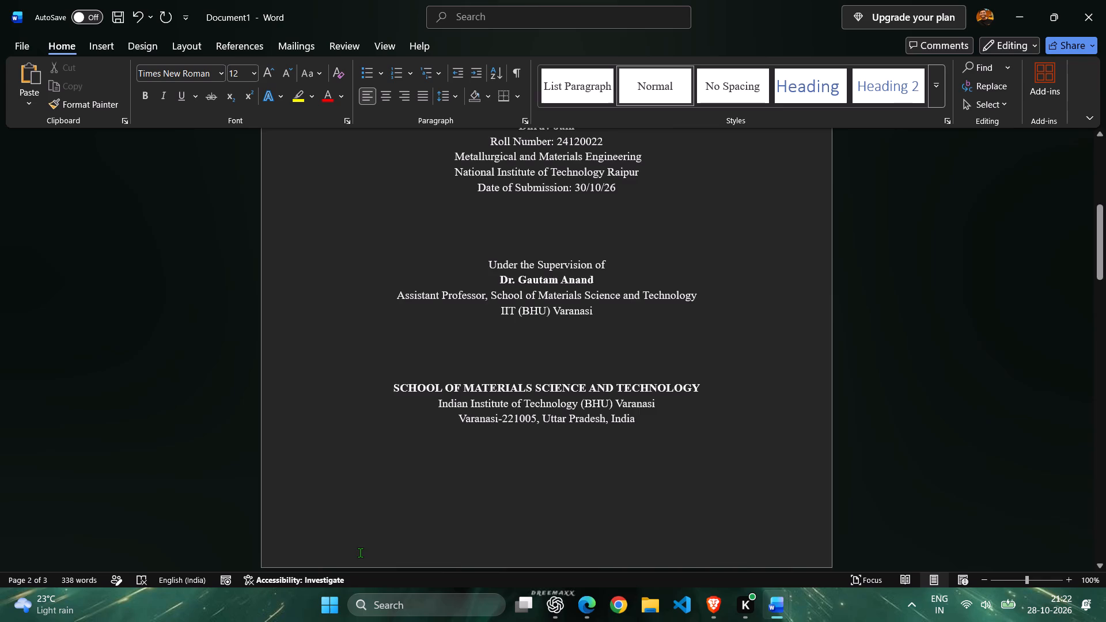
scroll(359, 556, "down", 8)
scroll(335, 621, "down", 7)
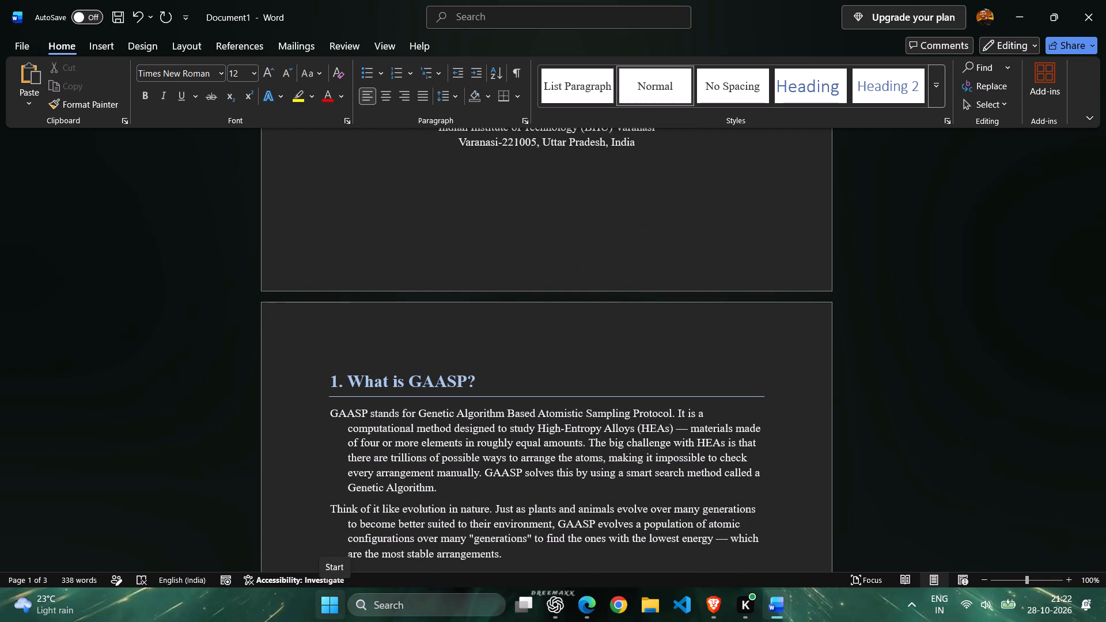
scroll(332, 621, "up", 7)
scroll(444, 260, "down", 2)
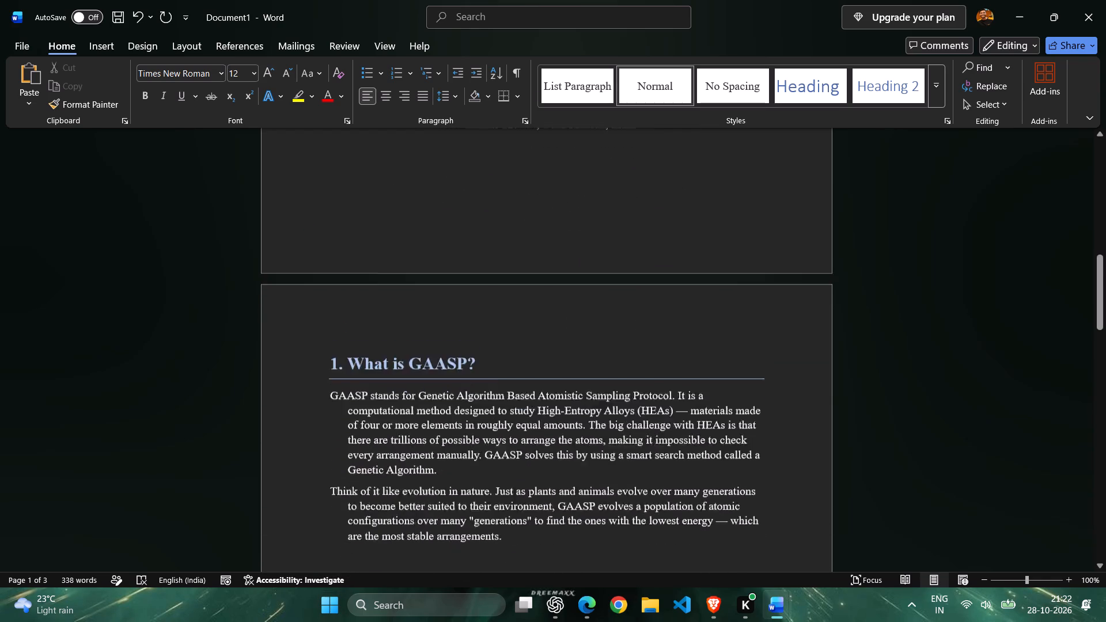
scroll(444, 260, "down", 3)
scroll(445, 260, "up", 4)
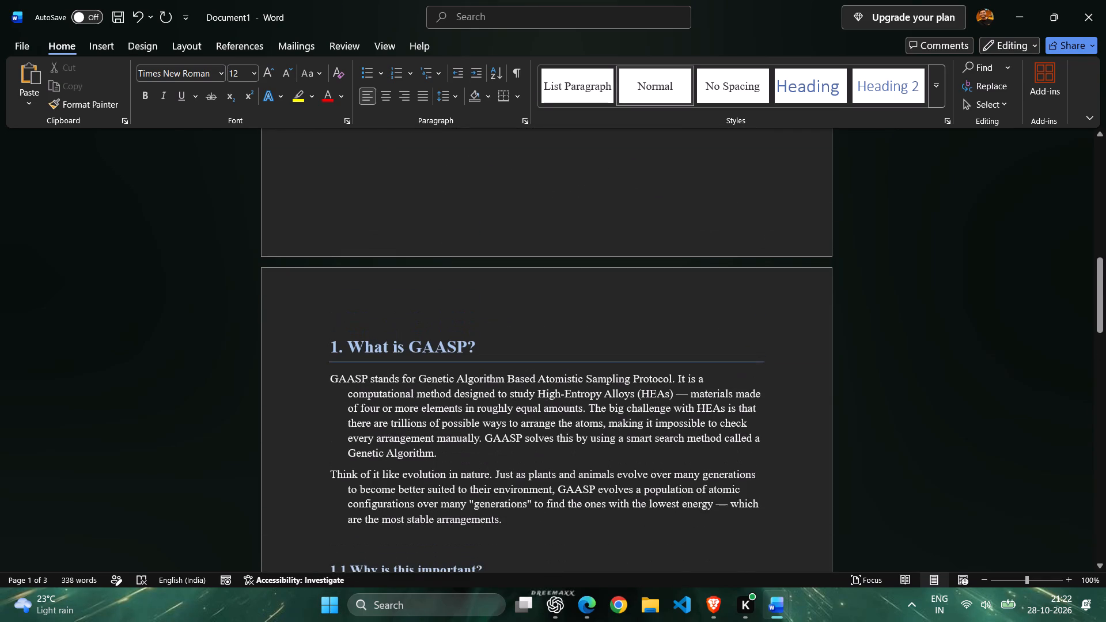
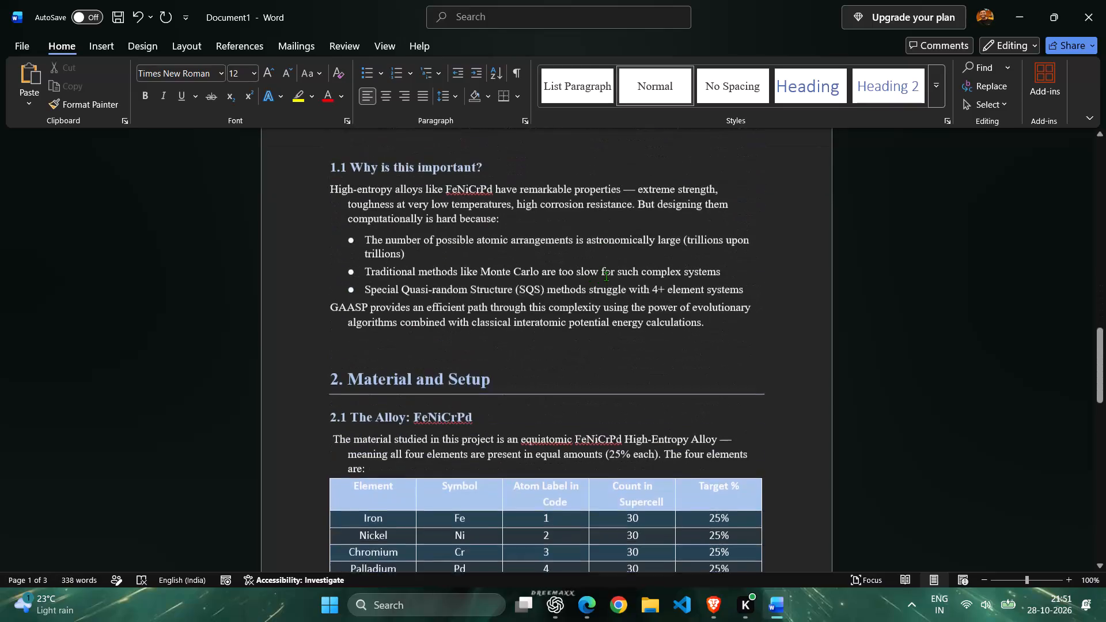
Review the layout of sections 1 and 2 in Document1, from "1. What is GAASP?" to the alloy element table.
scroll(607, 276, "down", 6)
scroll(583, 270, "up", 4)
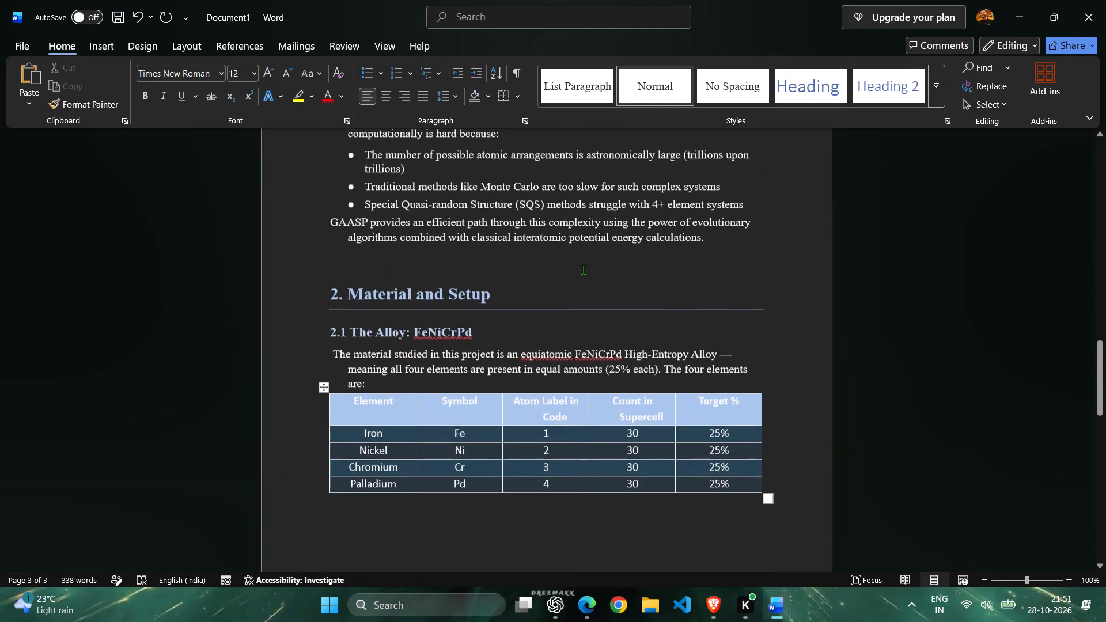
scroll(583, 270, "down", 6)
scroll(583, 270, "up", 18)
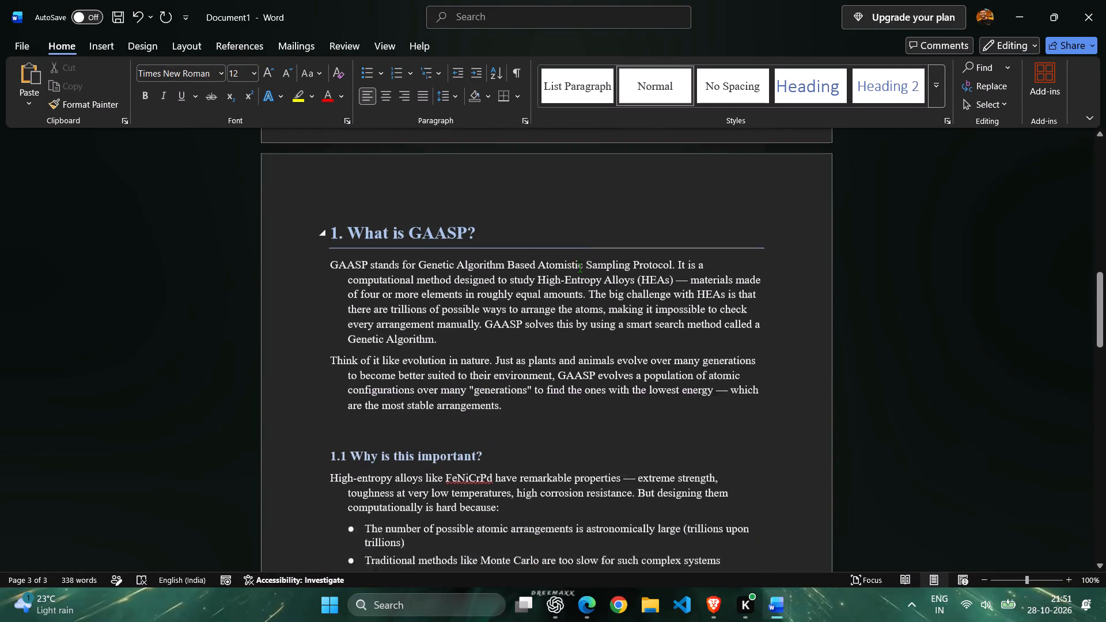
scroll(589, 257, "down", 3)
scroll(589, 257, "up", 4)
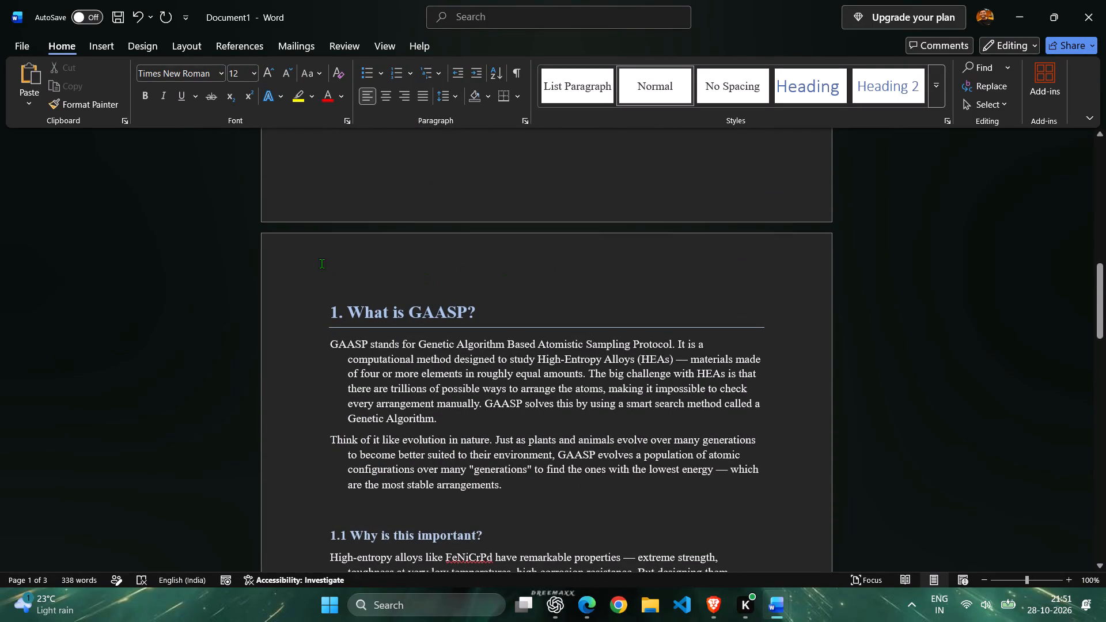
scroll(336, 246, "down", 6)
scroll(590, 223, "down", 4)
scroll(727, 244, "down", 5)
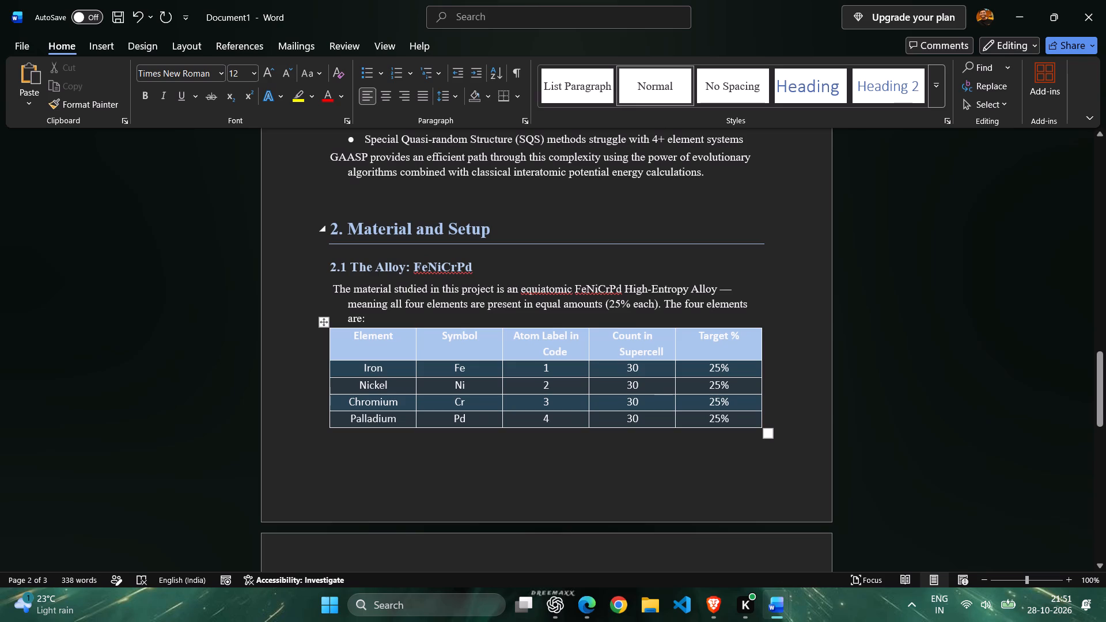
scroll(741, 244, "up", 12)
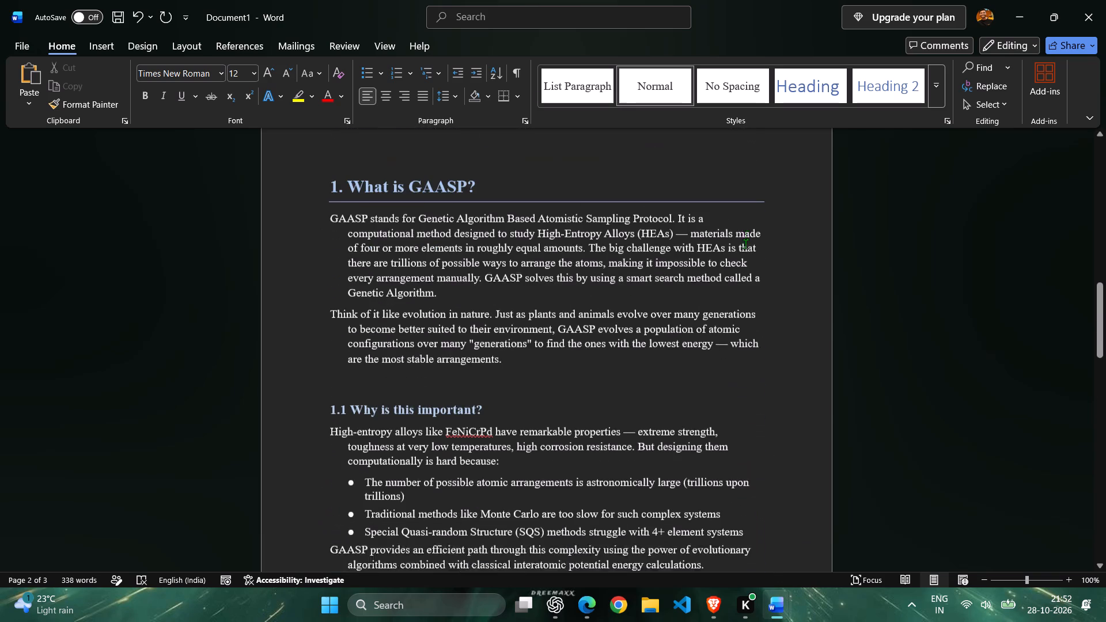
Set Document1's paper size to A4 (21 cm x 29.7 cm).
left_click(200, 53)
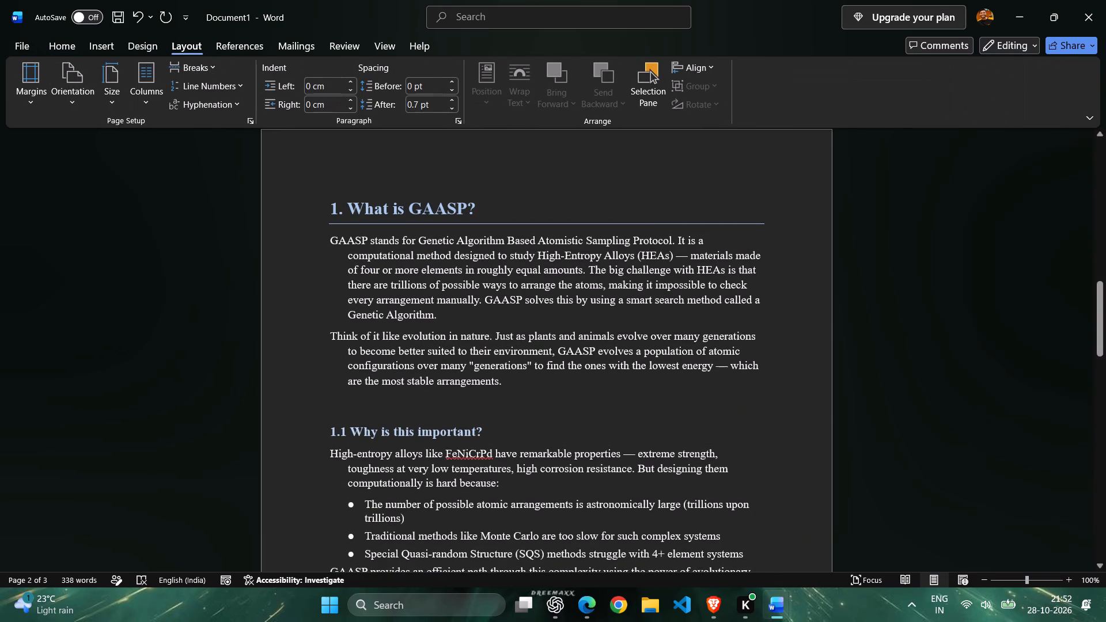
left_click(113, 98)
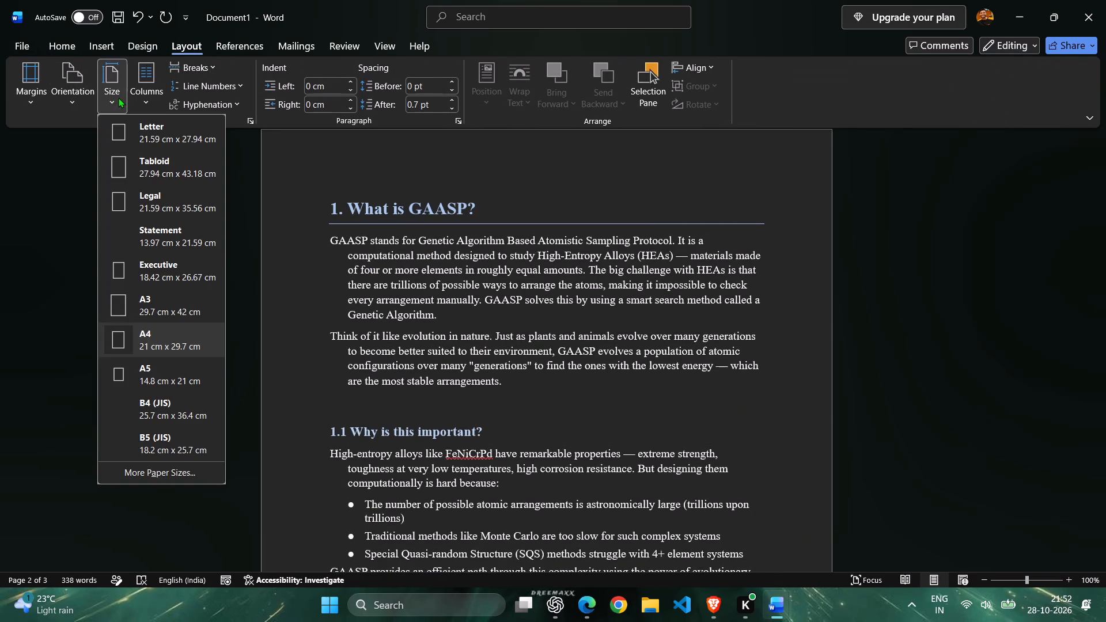
left_click(177, 335)
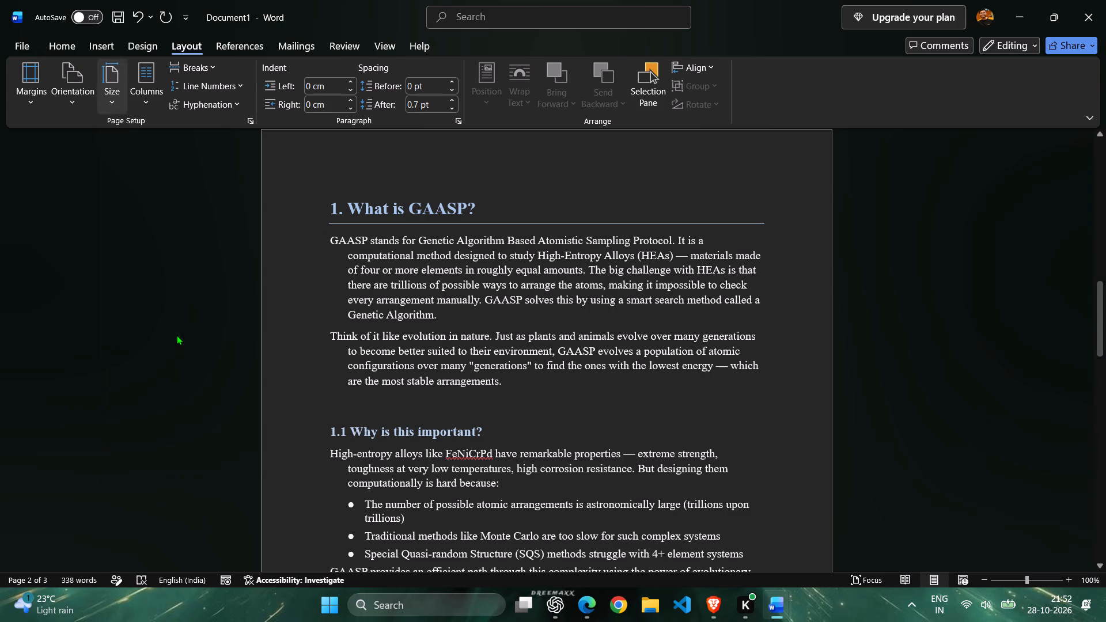
Check the page layout from the alloy element table in section 2.1 back to the top of the cover.
scroll(298, 290, "up", 15)
scroll(301, 283, "down", 6)
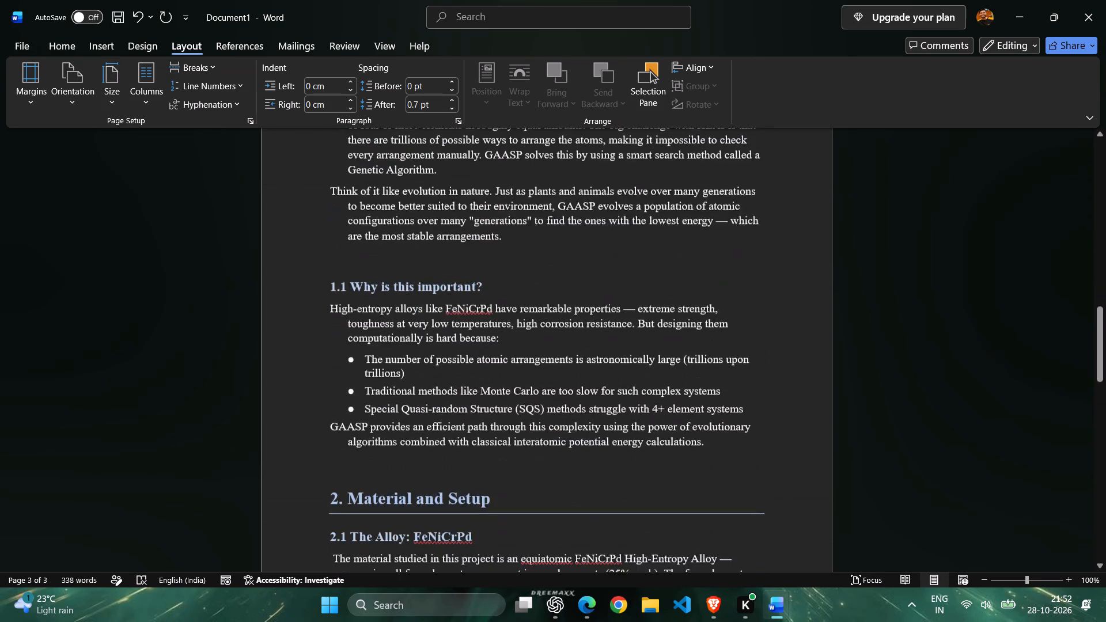
scroll(301, 283, "down", 14)
scroll(306, 321, "up", 5)
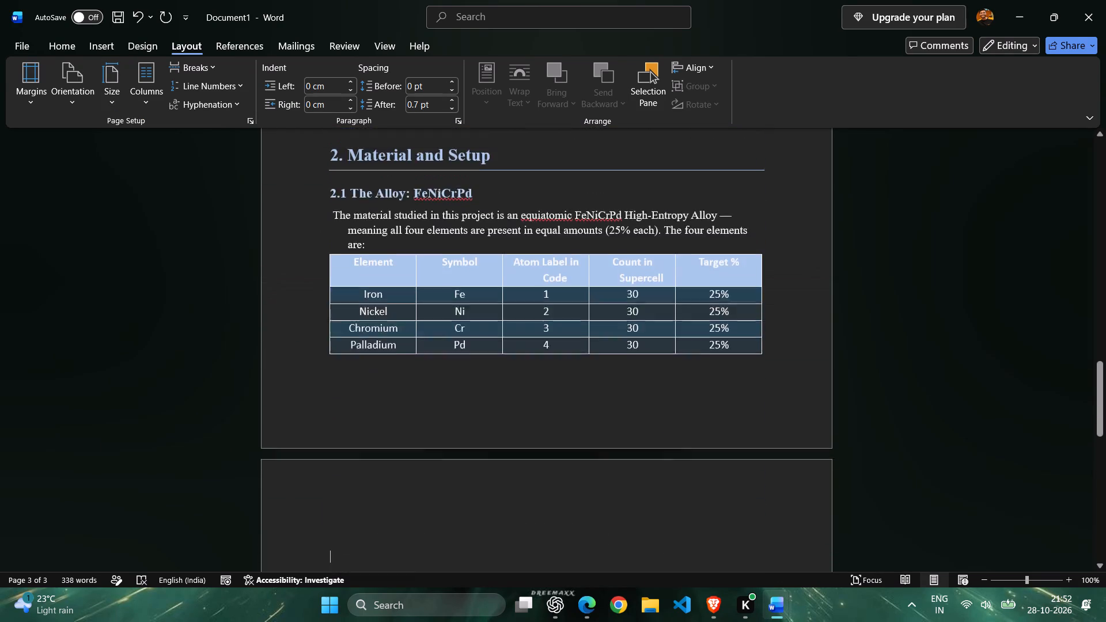
scroll(304, 316, "up", 18)
scroll(303, 315, "up", 11)
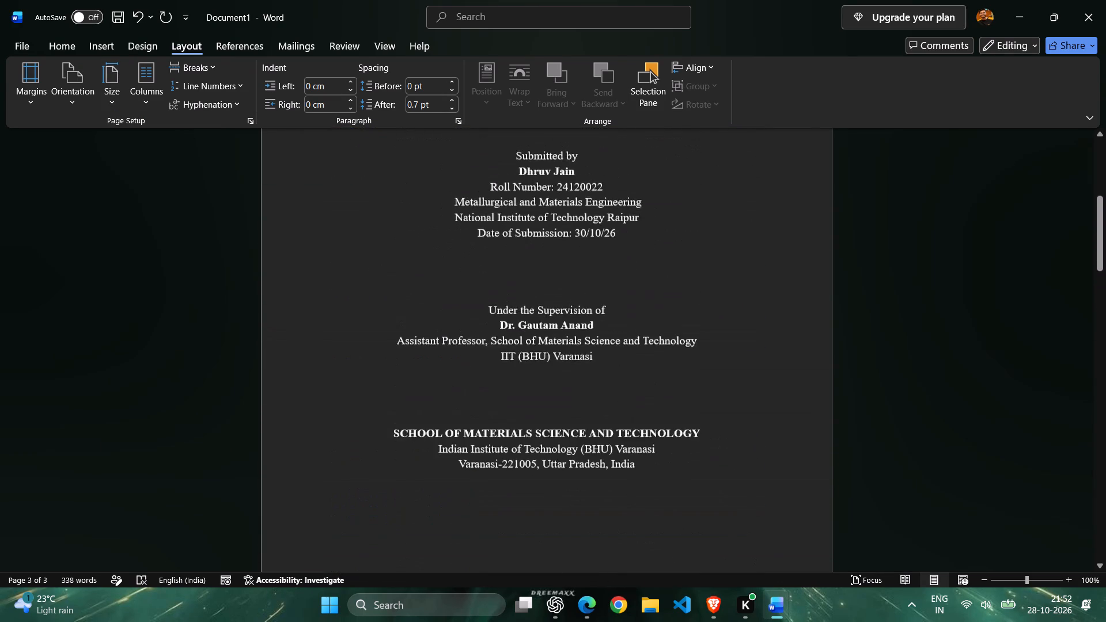
scroll(303, 315, "up", 17)
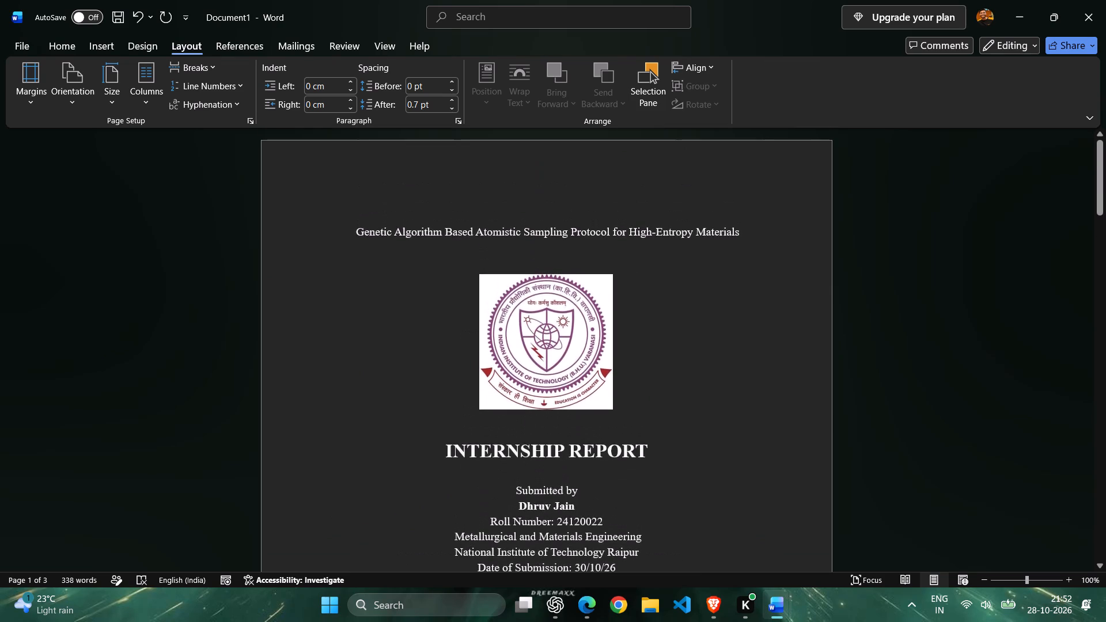
Examine the cover page's spacing from the project title and logo down to the school address block.
scroll(302, 282, "down", 7)
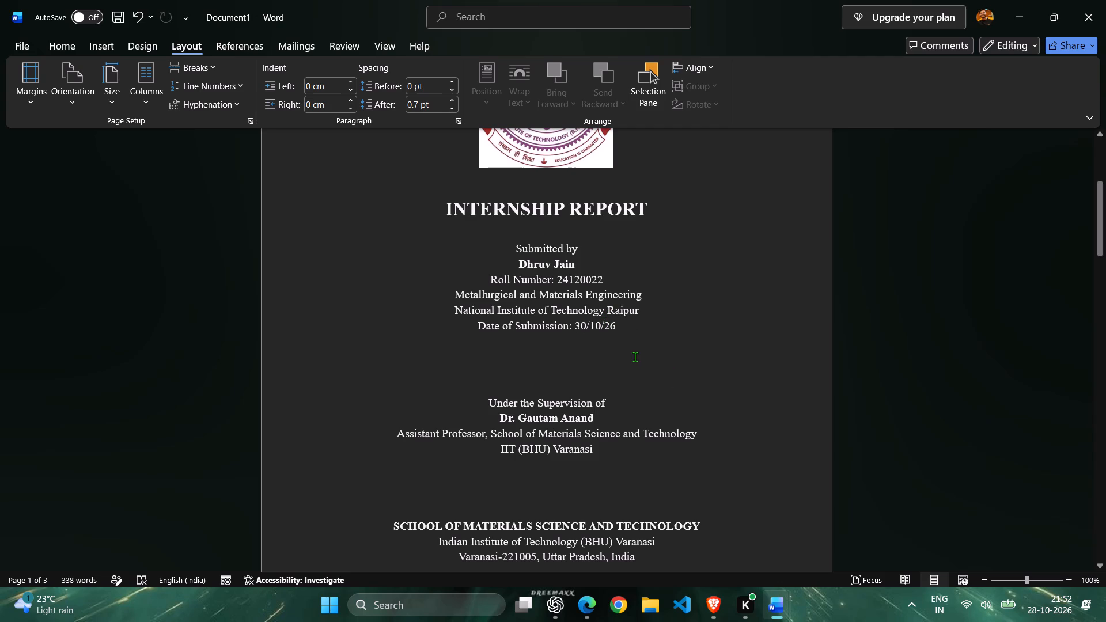
scroll(730, 330, "up", 4)
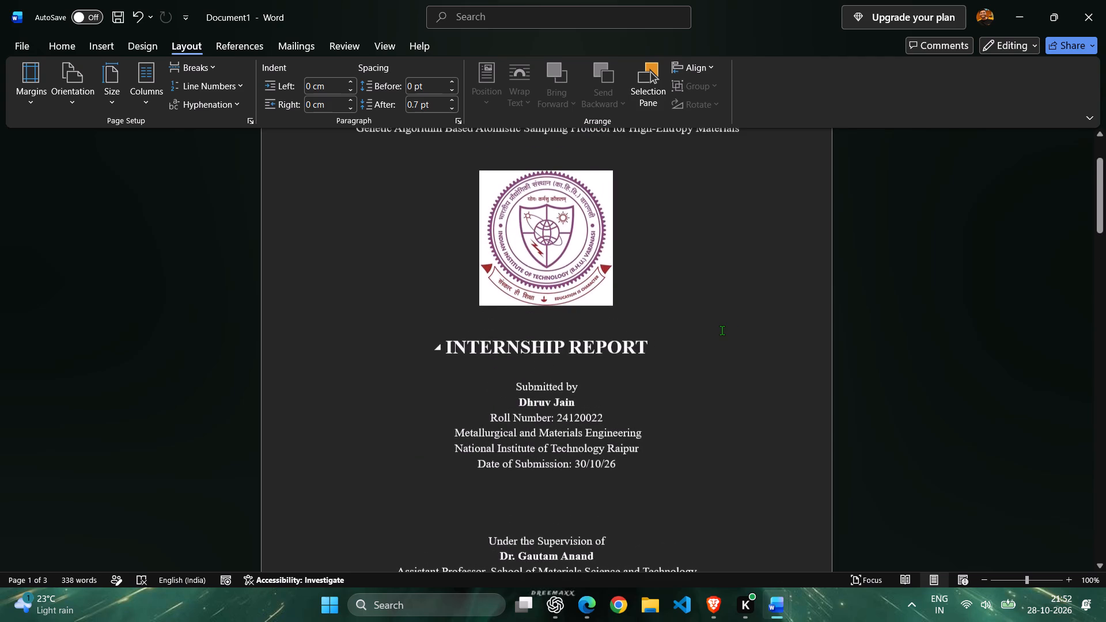
scroll(718, 333, "down", 1)
scroll(718, 333, "up", 5)
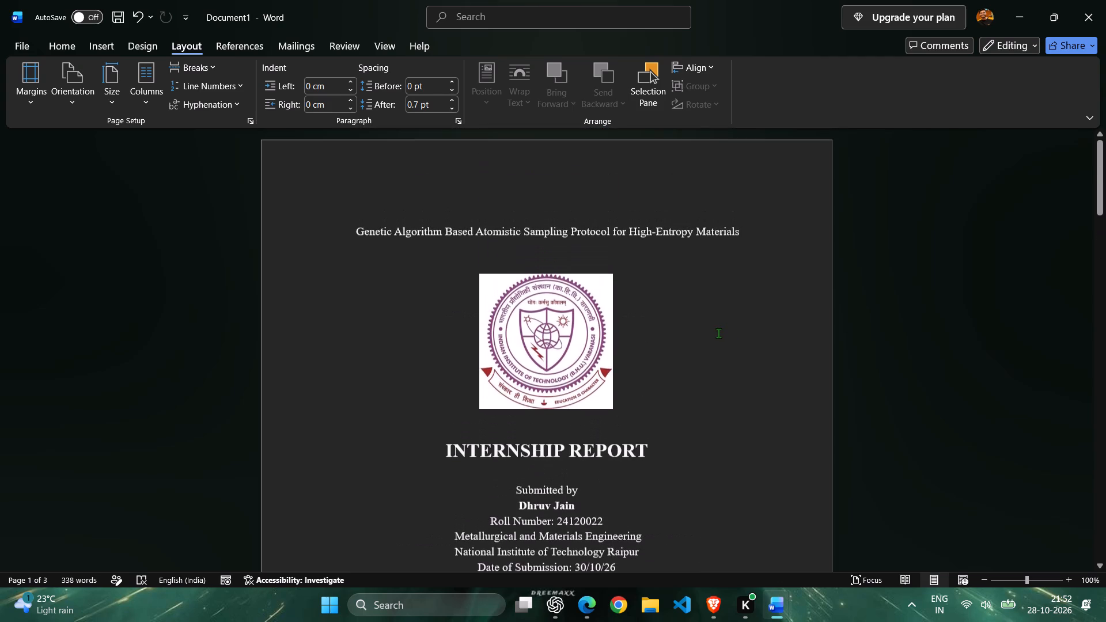
scroll(717, 333, "down", 13)
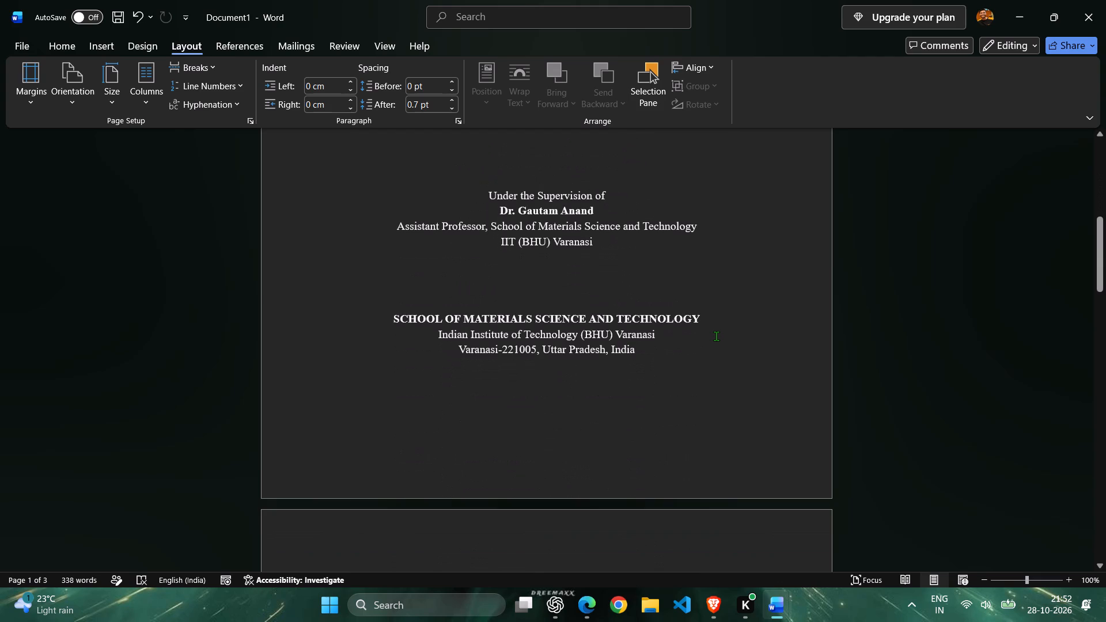
scroll(716, 336, "up", 6)
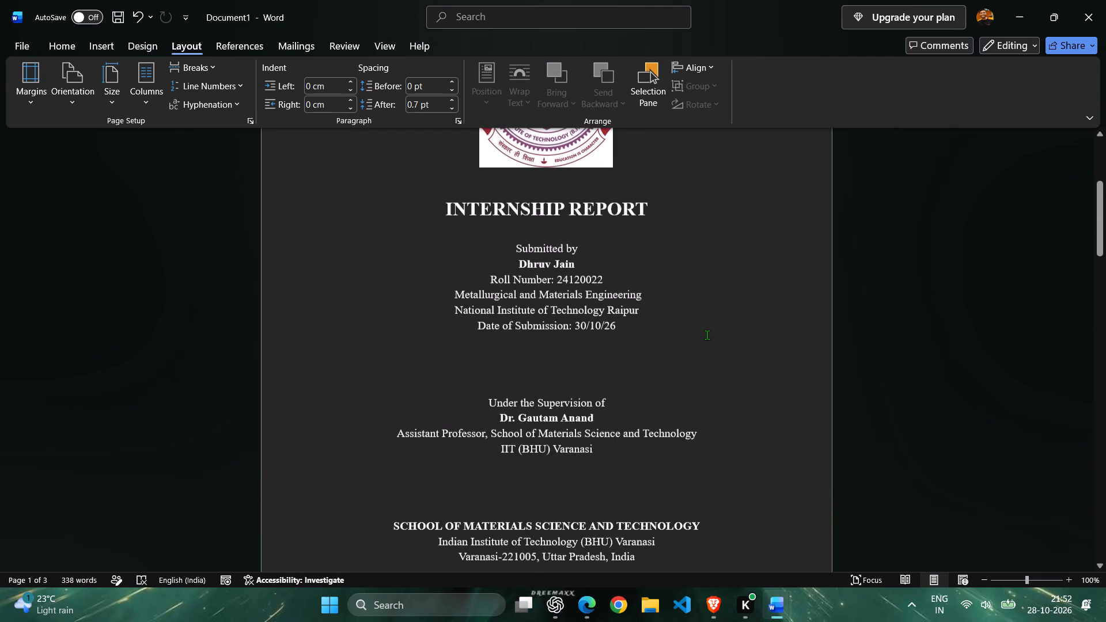
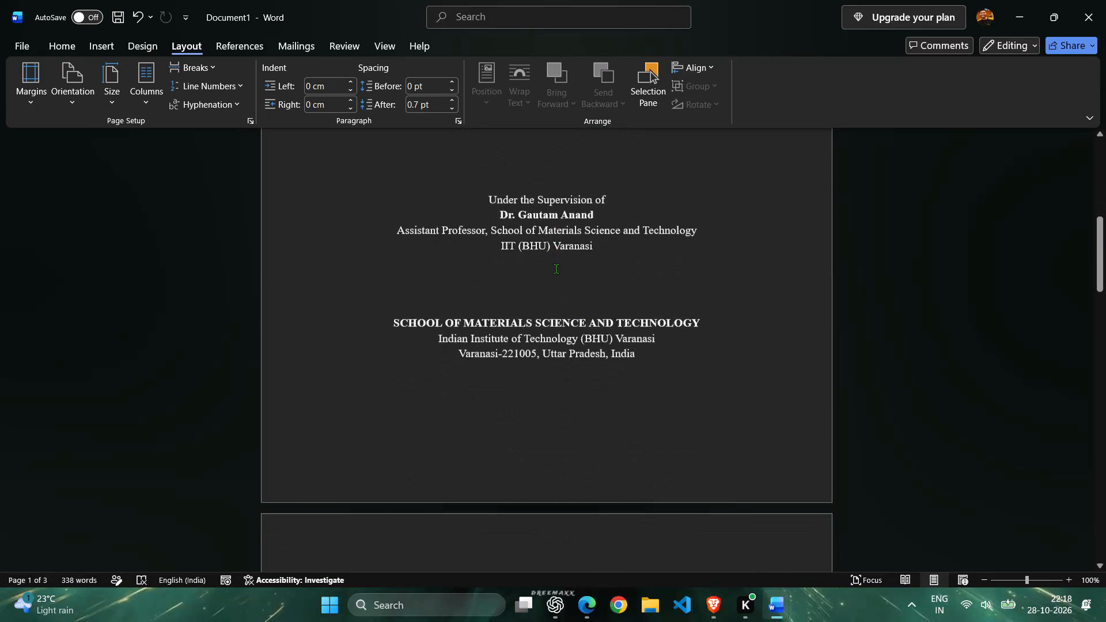
Justify the blank paragraph on the page after the alloy element table.
scroll(556, 268, "down", 5)
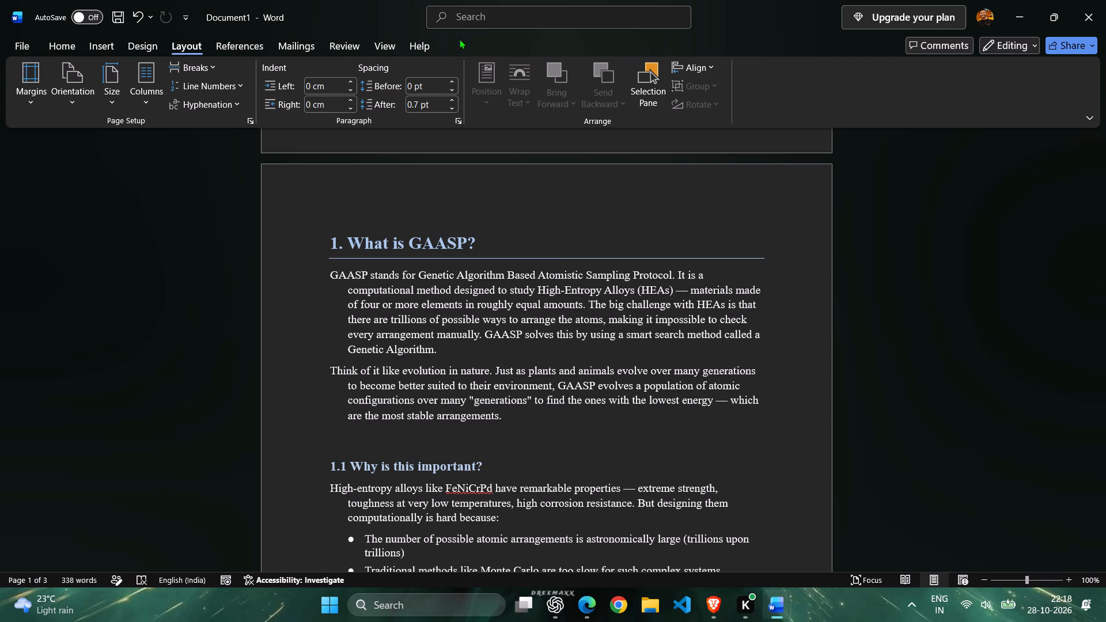
left_click(108, 51)
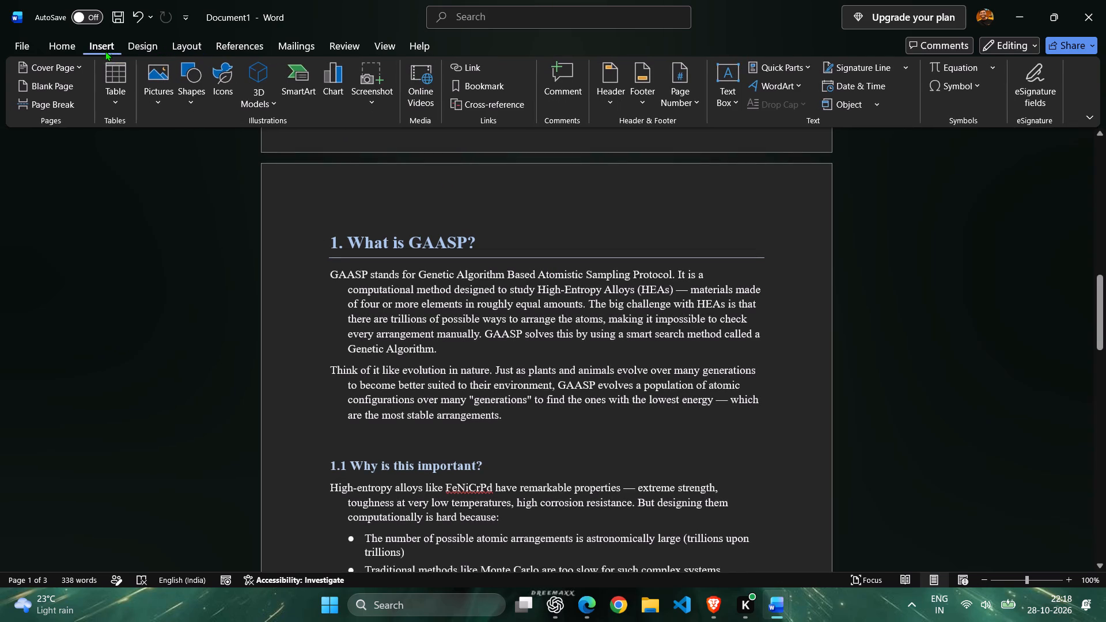
left_click(48, 51)
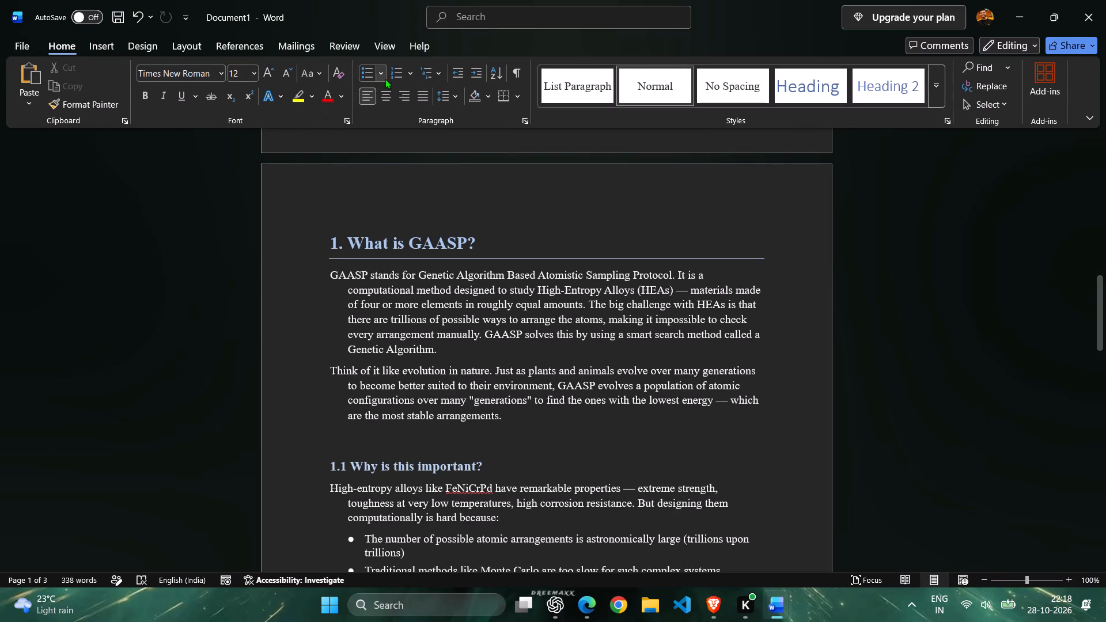
left_click(416, 95)
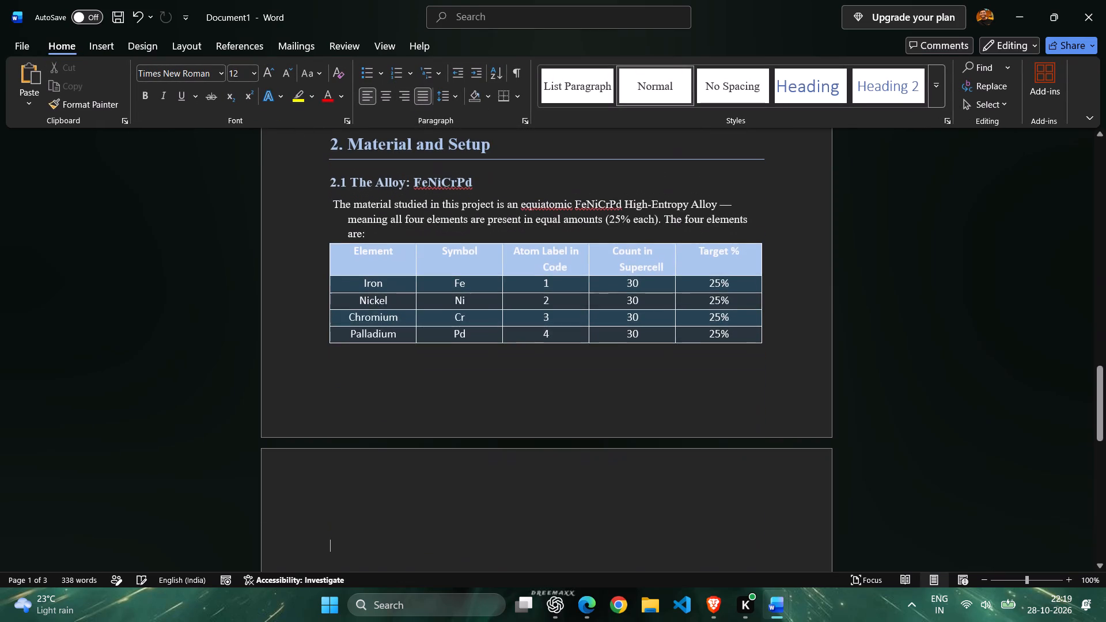
Delete the "a" before "computational" in the first paragraph under "1. What is GAASP?", undoing the extra deletion of the space.
scroll(426, 284, "up", 19)
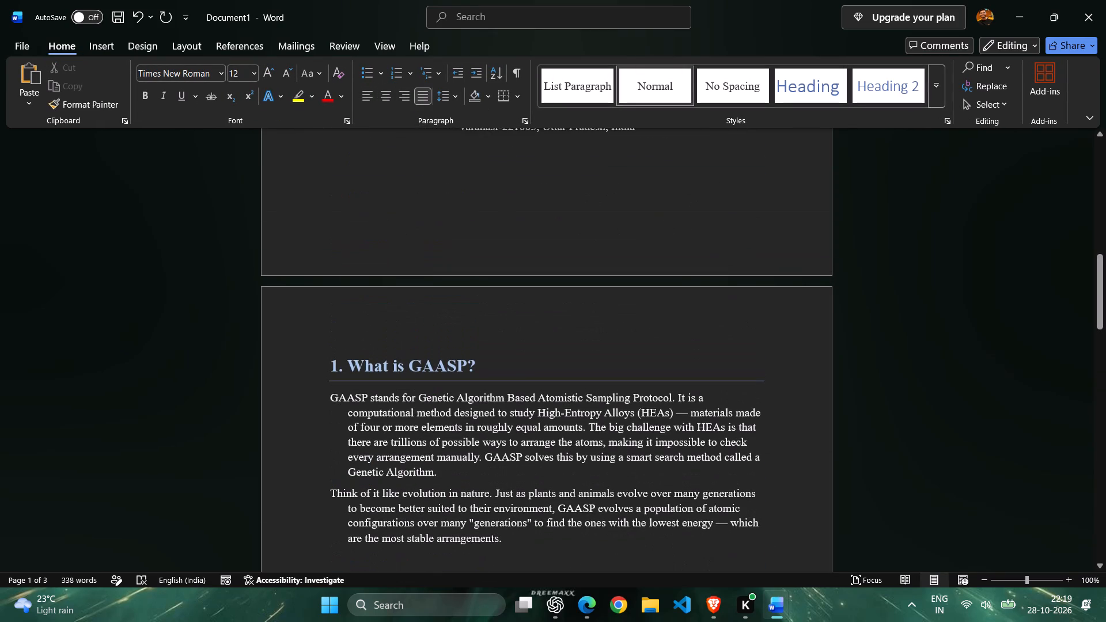
left_click(349, 414)
key("BackSpace")
key("BackSpace")
key("BackSpace")
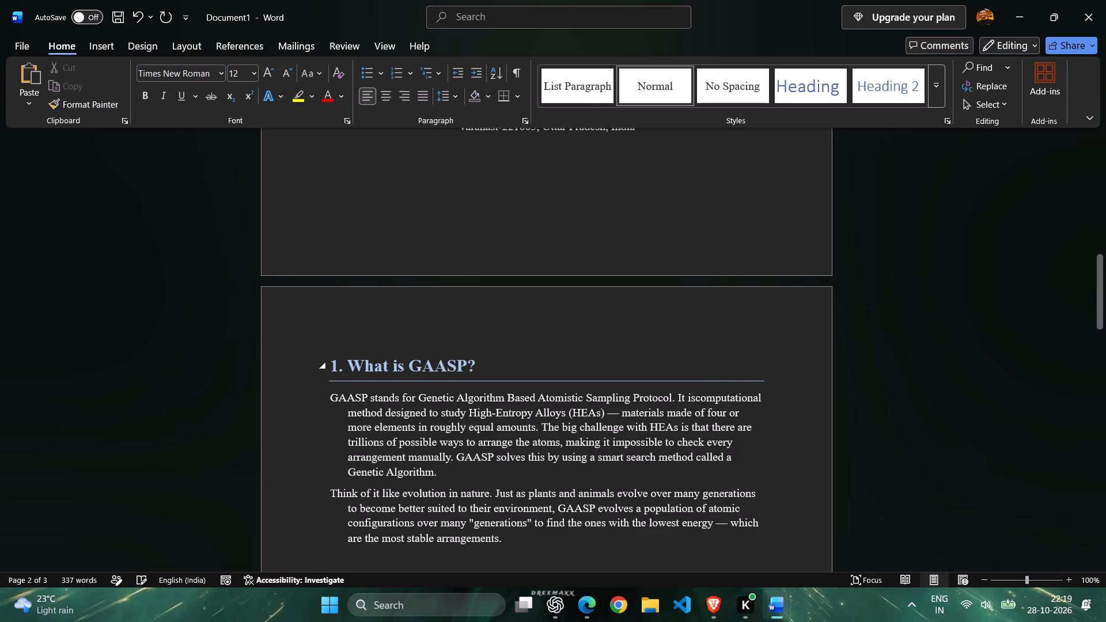
key("ctrl+z")
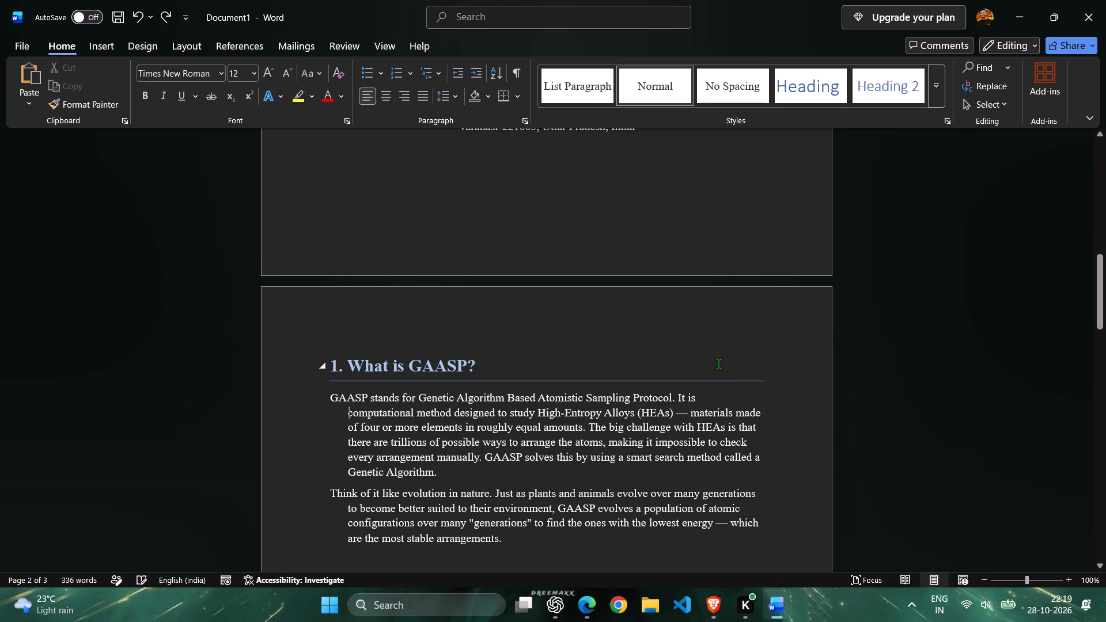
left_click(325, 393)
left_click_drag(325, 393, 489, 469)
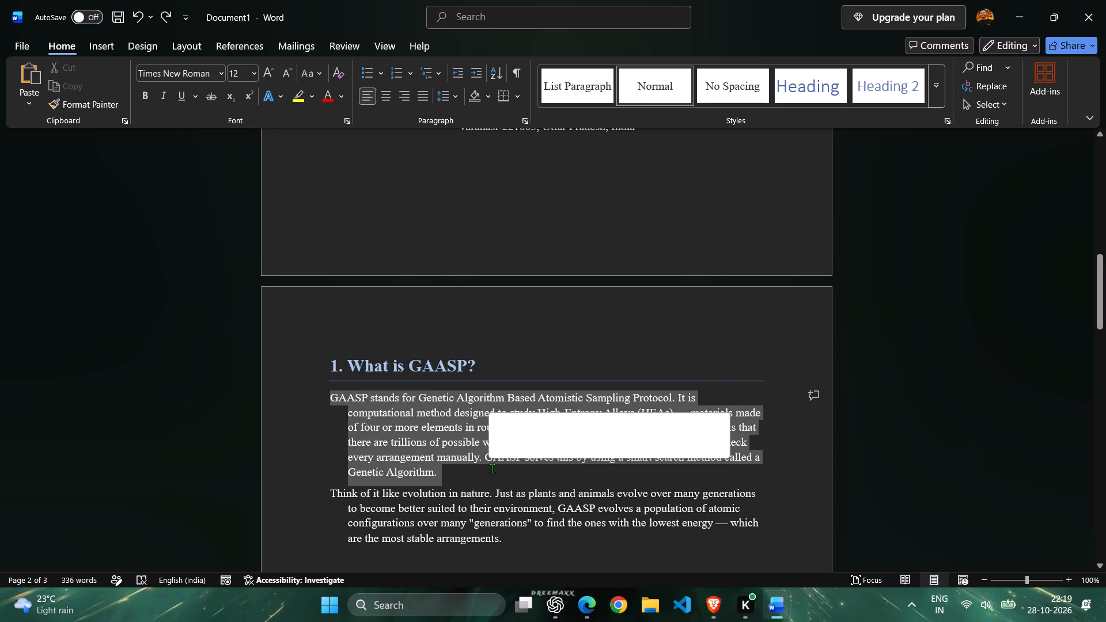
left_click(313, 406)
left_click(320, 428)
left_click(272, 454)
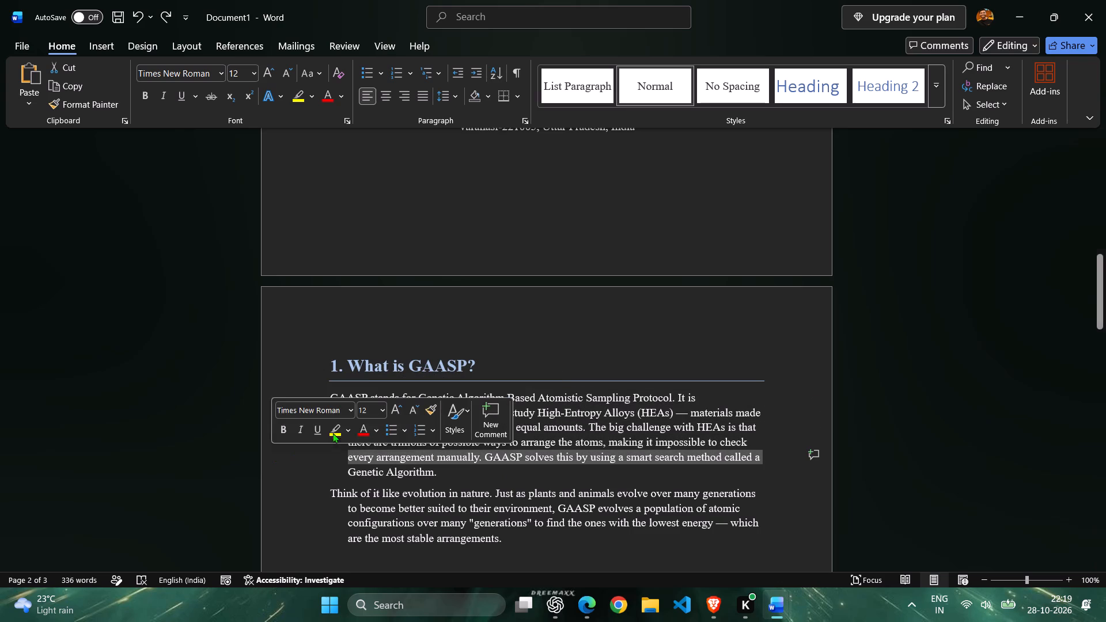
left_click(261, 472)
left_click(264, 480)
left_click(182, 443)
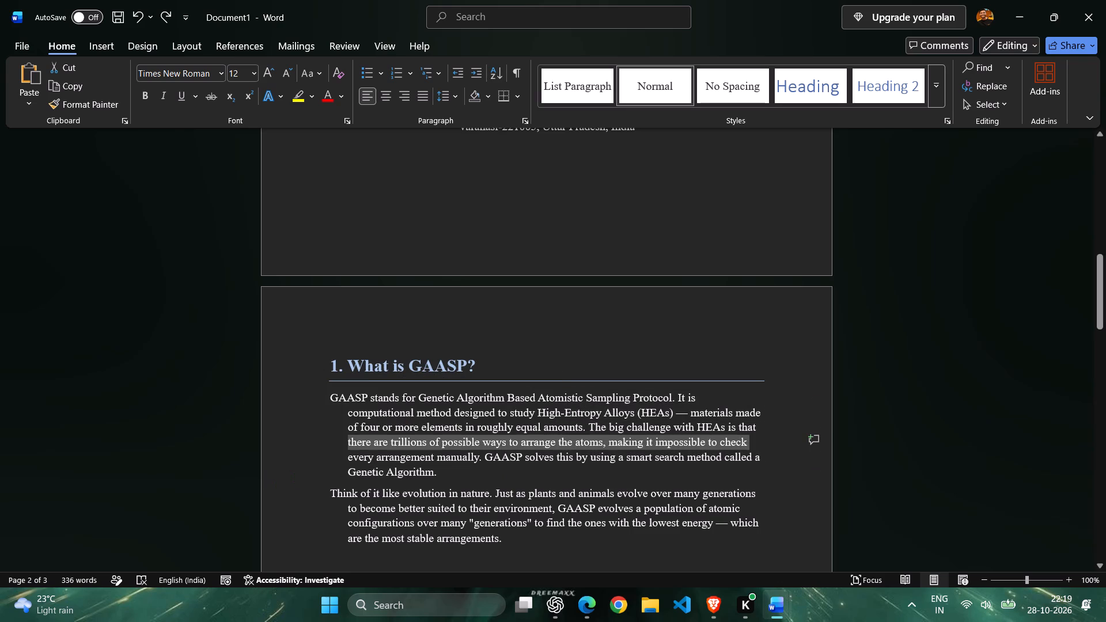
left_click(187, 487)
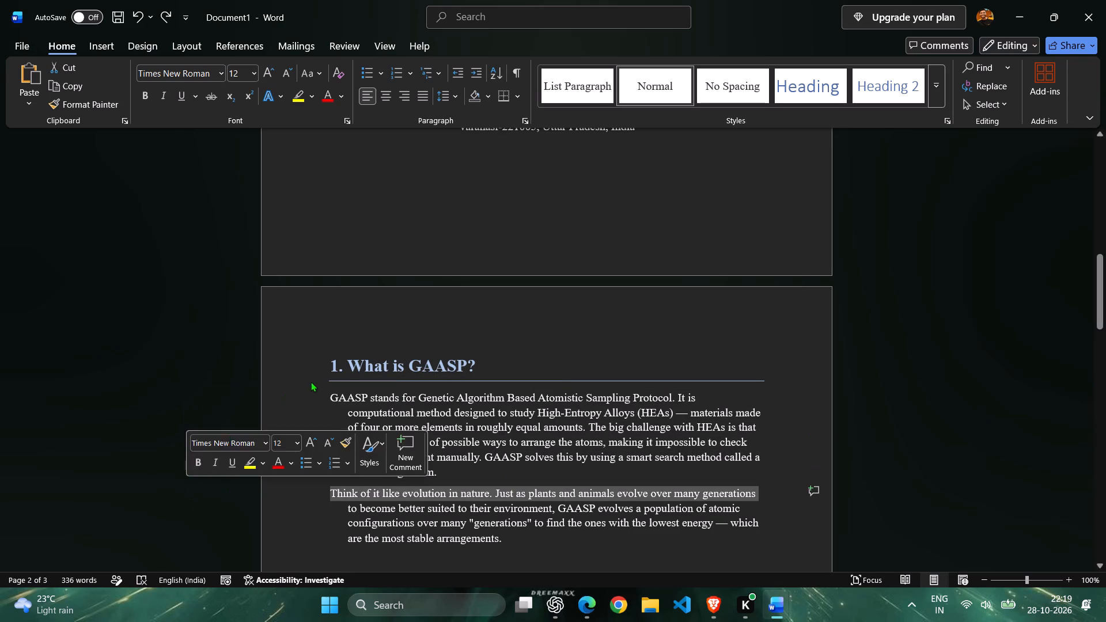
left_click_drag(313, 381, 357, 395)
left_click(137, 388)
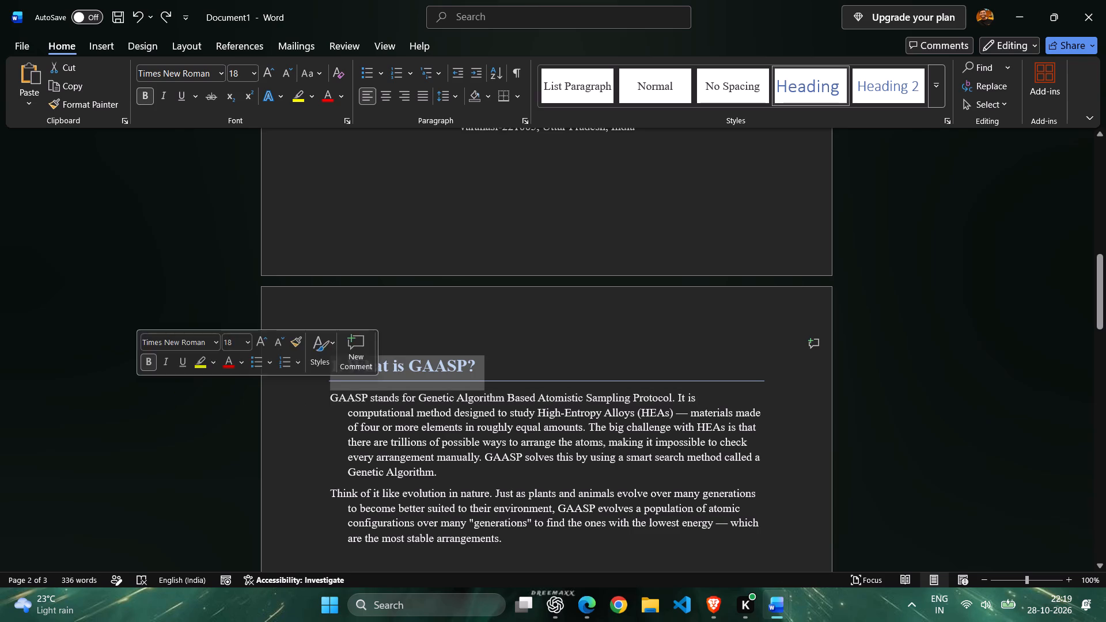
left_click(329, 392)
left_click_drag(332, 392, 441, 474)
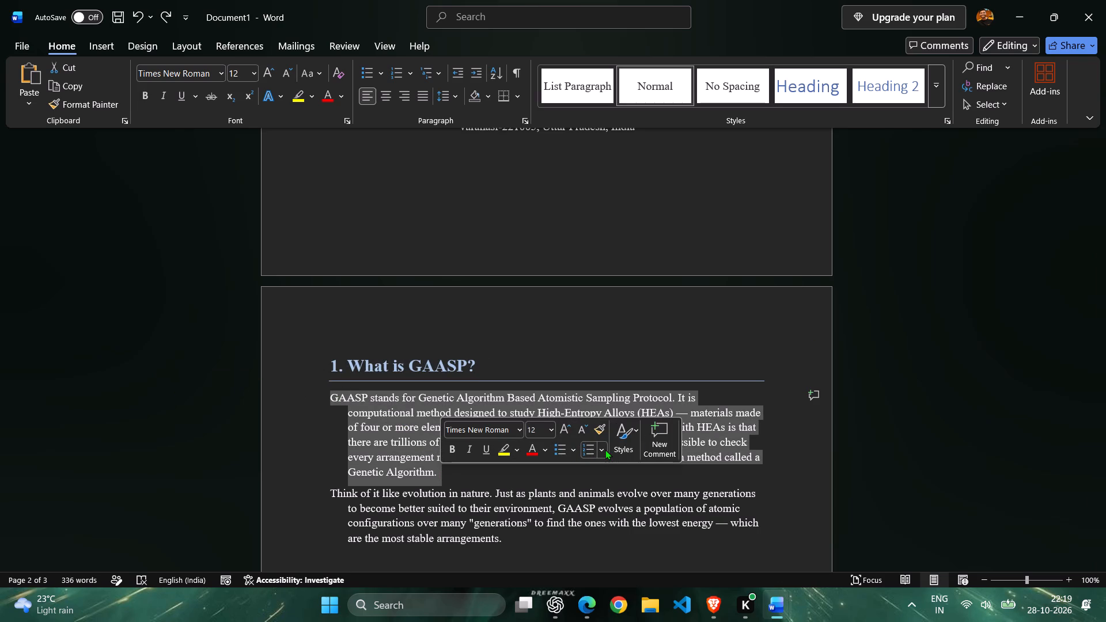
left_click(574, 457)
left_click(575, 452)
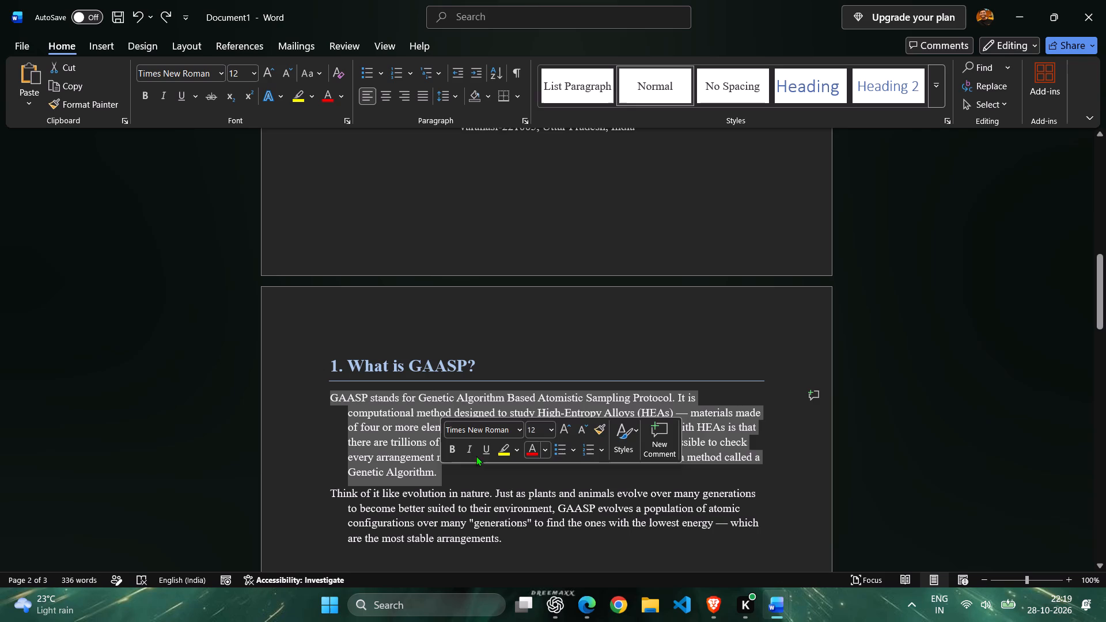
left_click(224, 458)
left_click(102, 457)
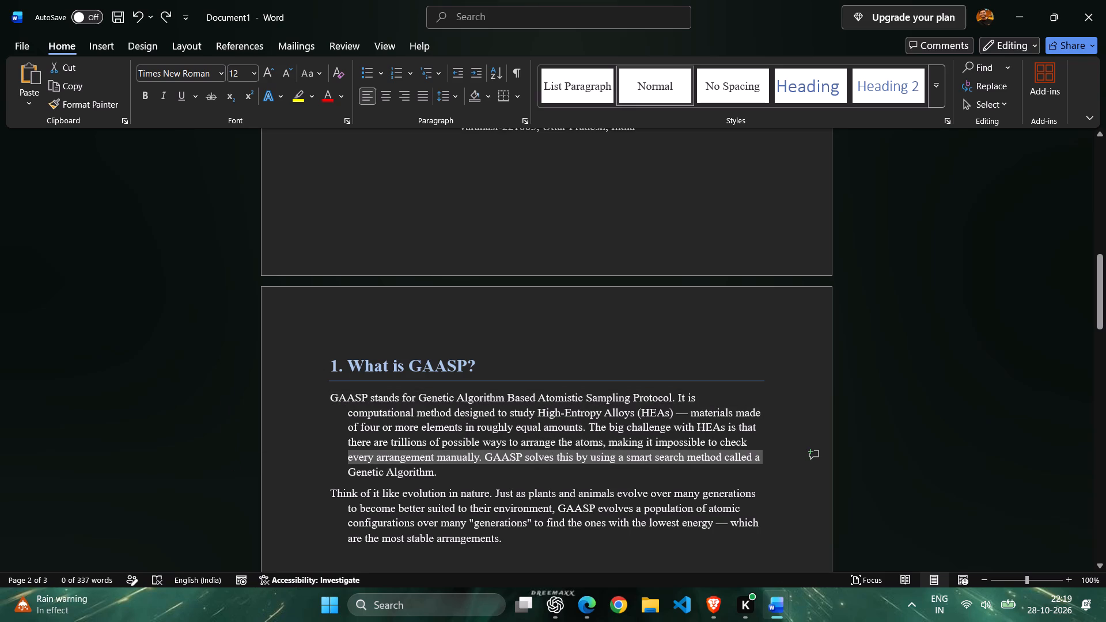
Review the page layout and paragraph indents from the cover page through sections 1 and 2 to the alloy element table.
scroll(175, 403, "up", 19)
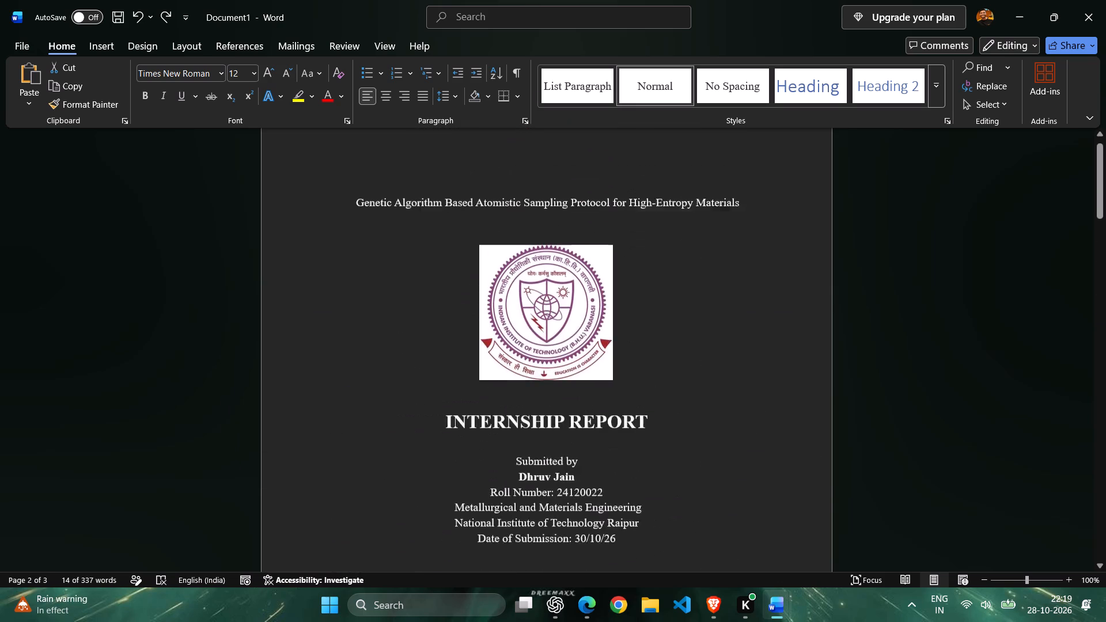
scroll(175, 390, "up", 5)
scroll(171, 395, "down", 15)
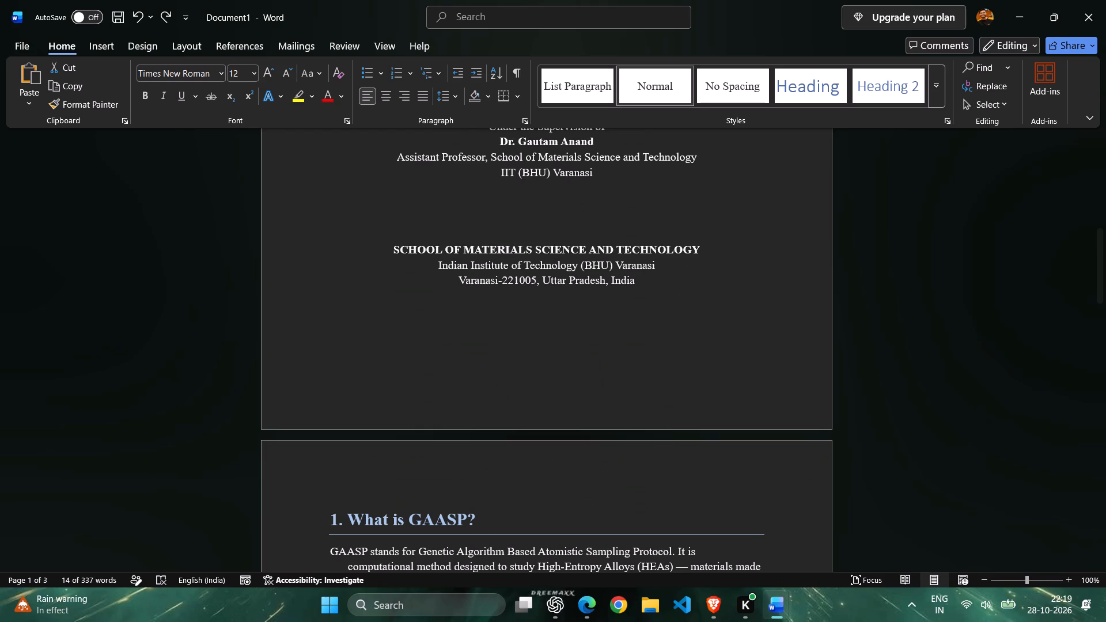
scroll(126, 408, "down", 1)
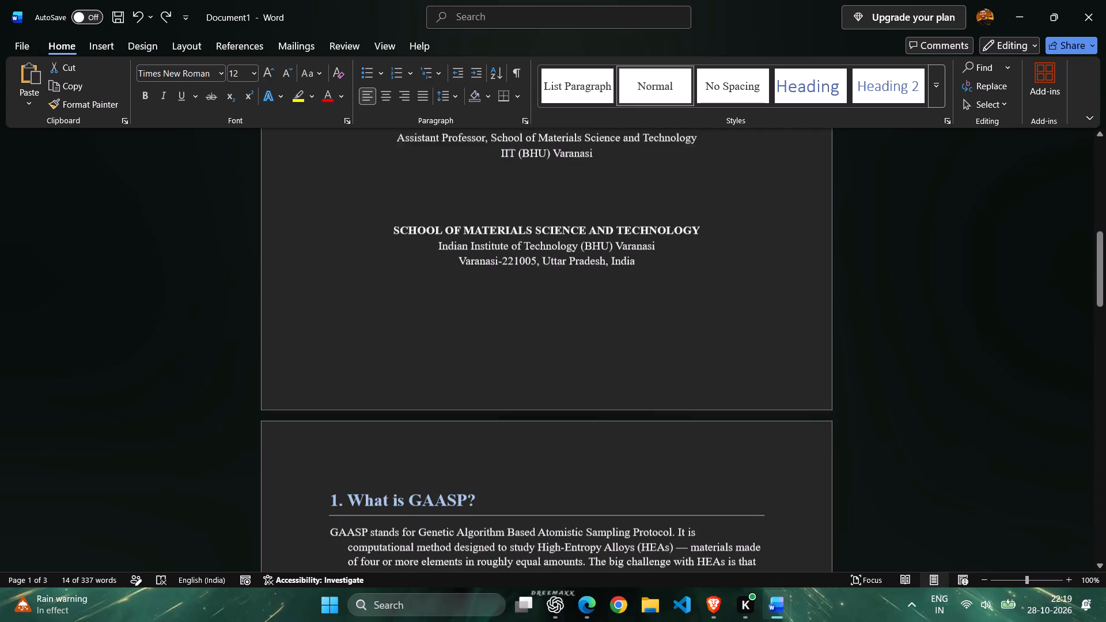
scroll(209, 342, "down", 13)
scroll(168, 324, "down", 14)
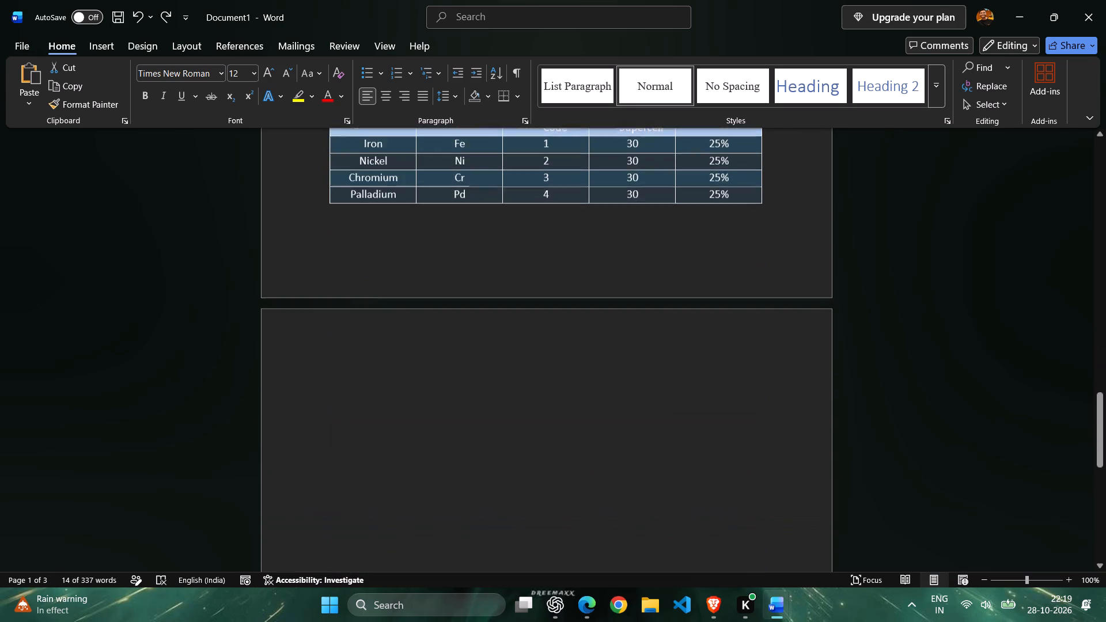
scroll(180, 324, "down", 7)
scroll(184, 323, "up", 20)
scroll(184, 323, "up", 7)
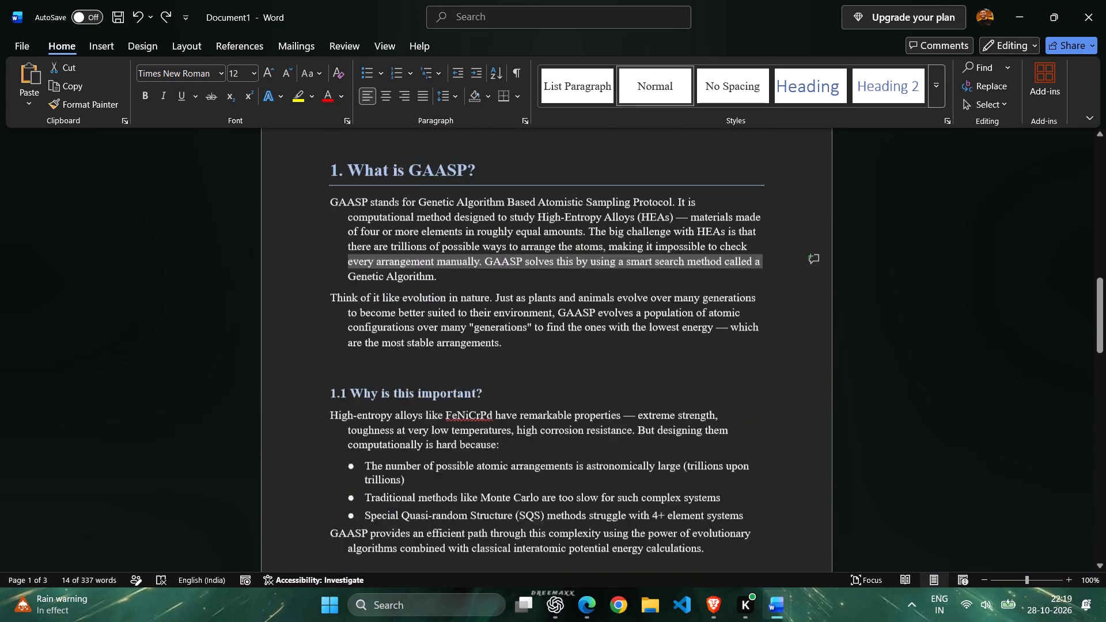
scroll(220, 298, "up", 10)
scroll(138, 374, "down", 8)
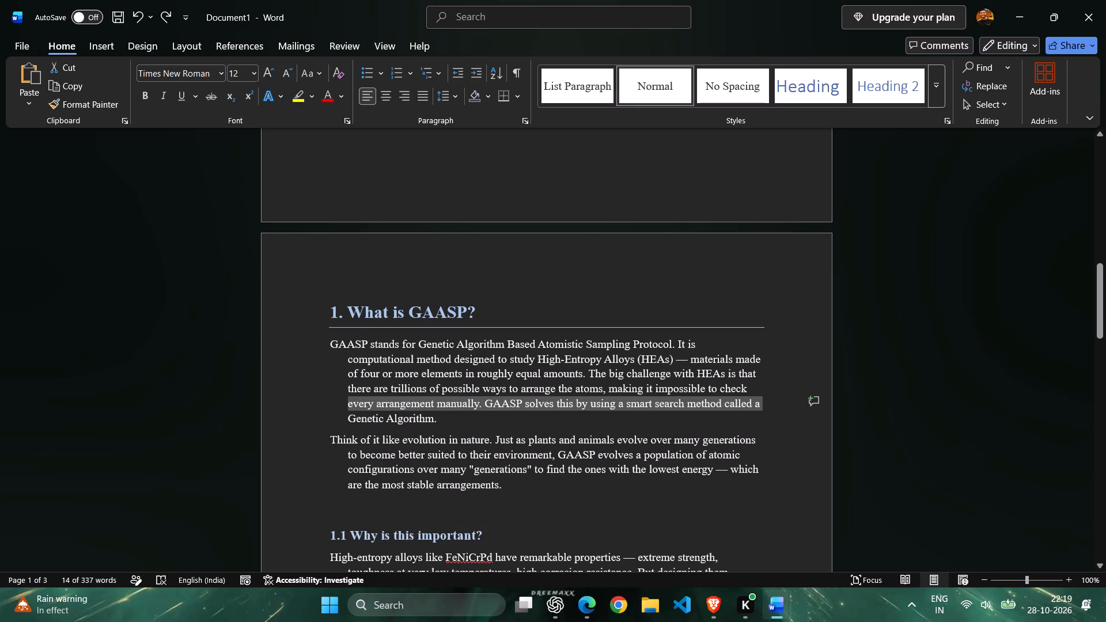
scroll(218, 328, "down", 5)
scroll(324, 320, "down", 1)
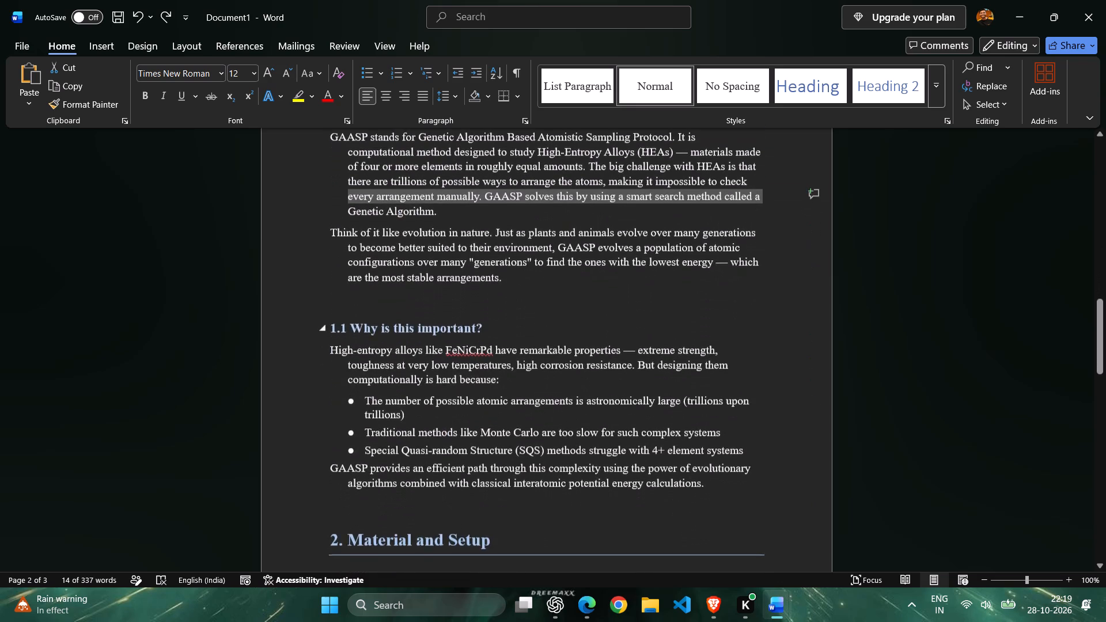
scroll(355, 320, "down", 11)
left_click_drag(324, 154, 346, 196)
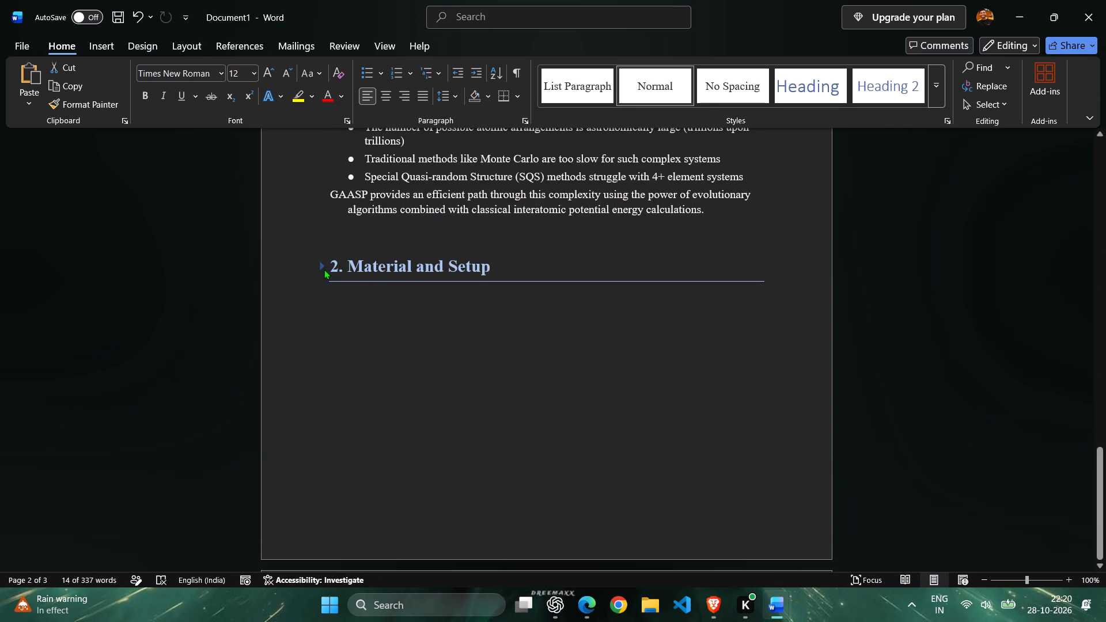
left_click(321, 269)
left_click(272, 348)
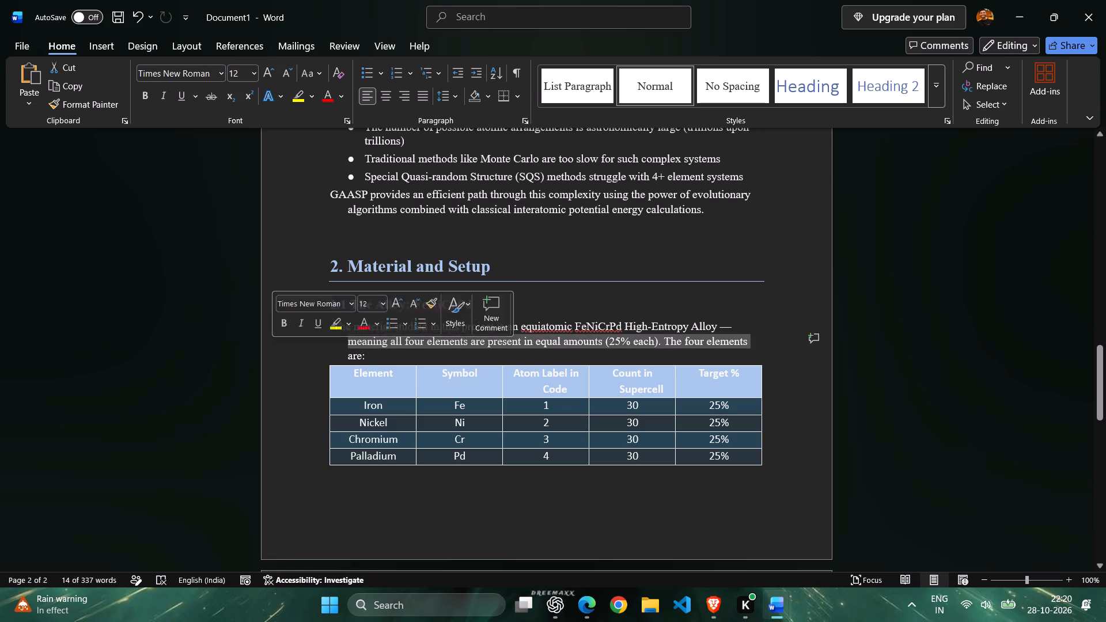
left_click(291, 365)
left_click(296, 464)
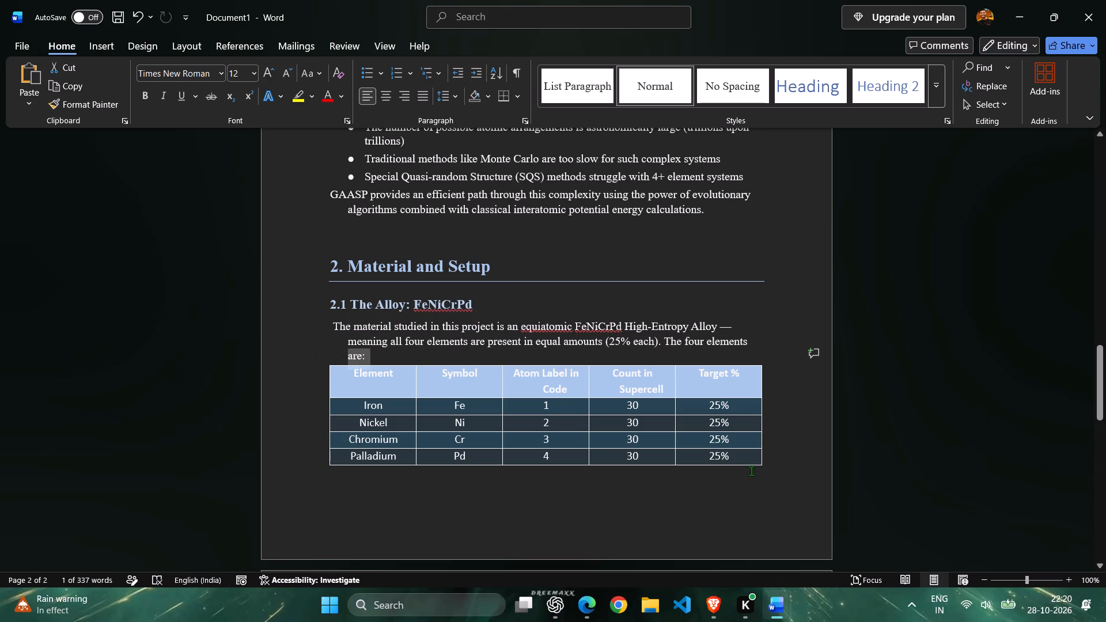
Cut the first paragraph under "1. What is GAASP?", from "GAASP stands for" to "Genetic Algorithm.".
scroll(783, 494, "up", 10)
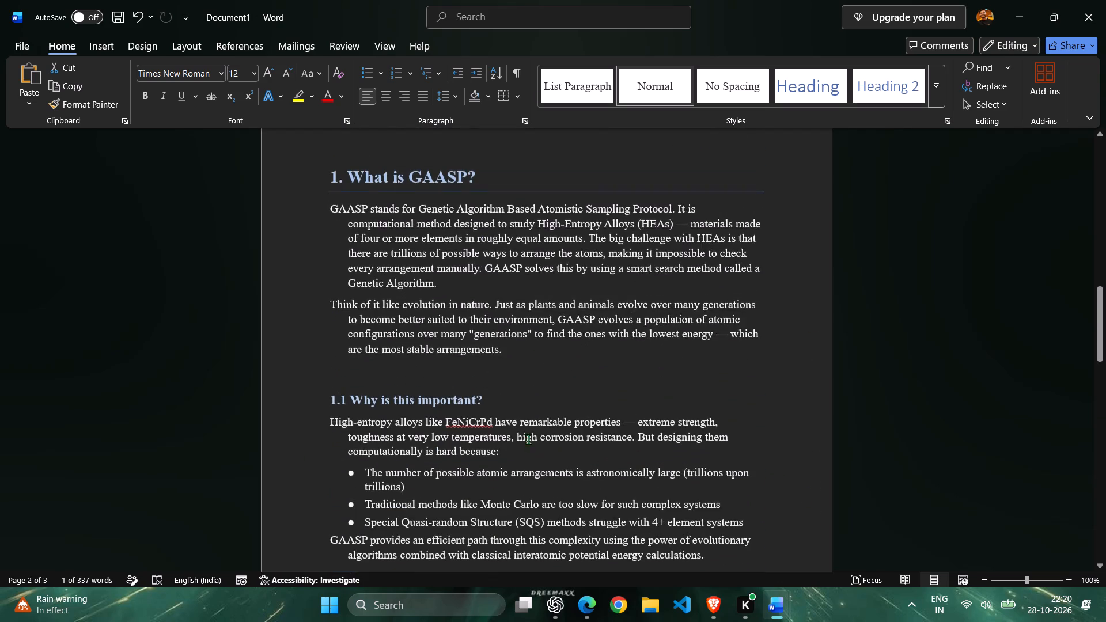
scroll(488, 428, "down", 8)
scroll(486, 428, "up", 4)
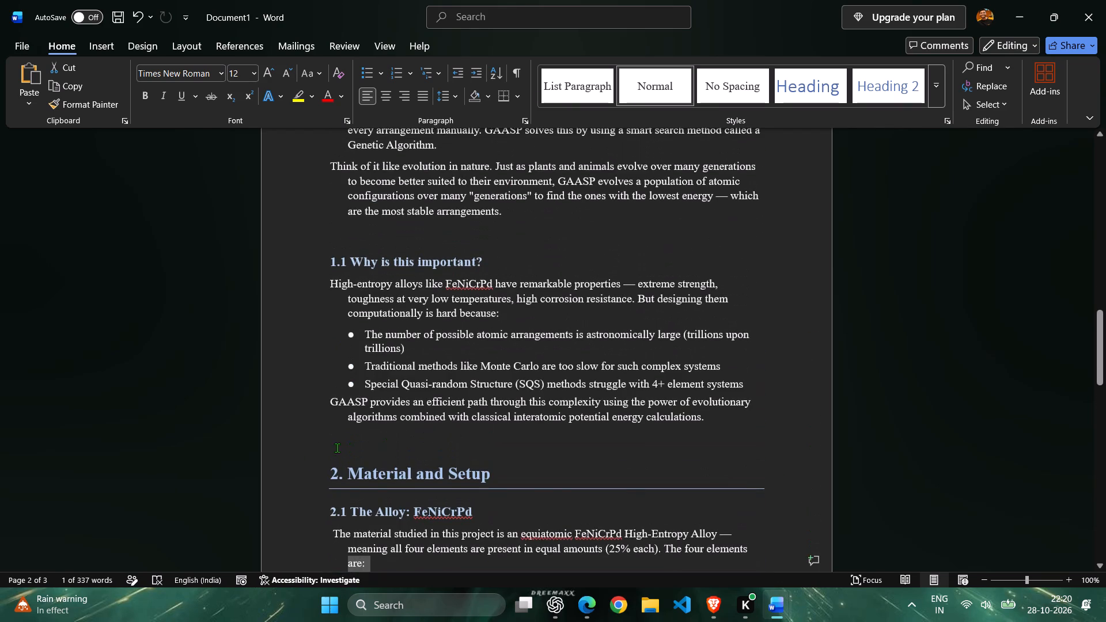
scroll(322, 441, "up", 4)
left_click_drag(461, 288, 370, 263)
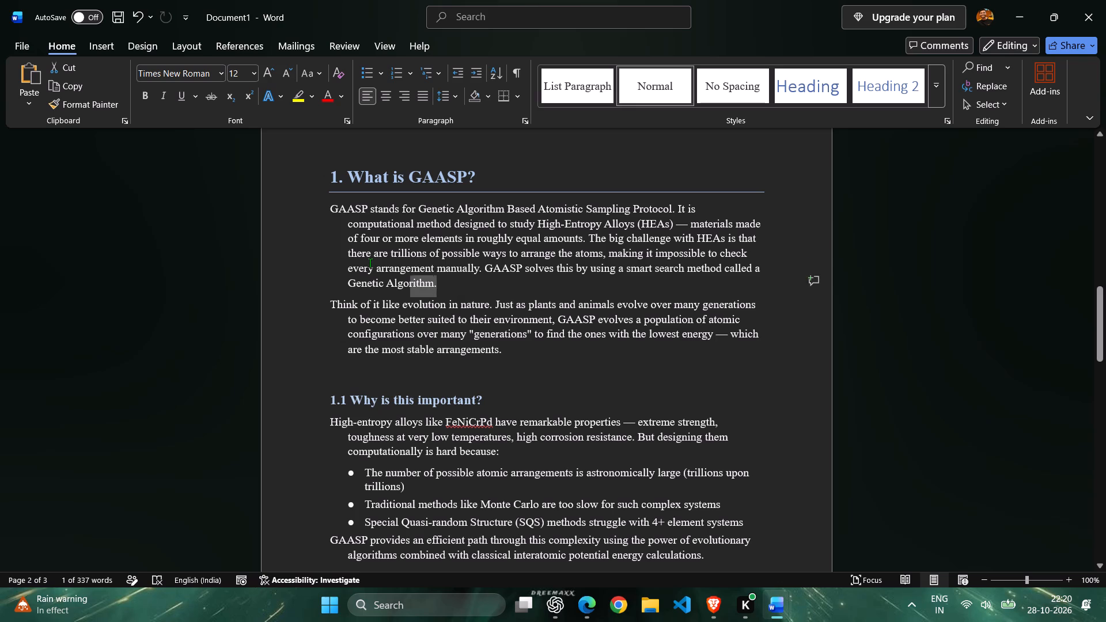
left_click_drag(370, 263, 314, 206)
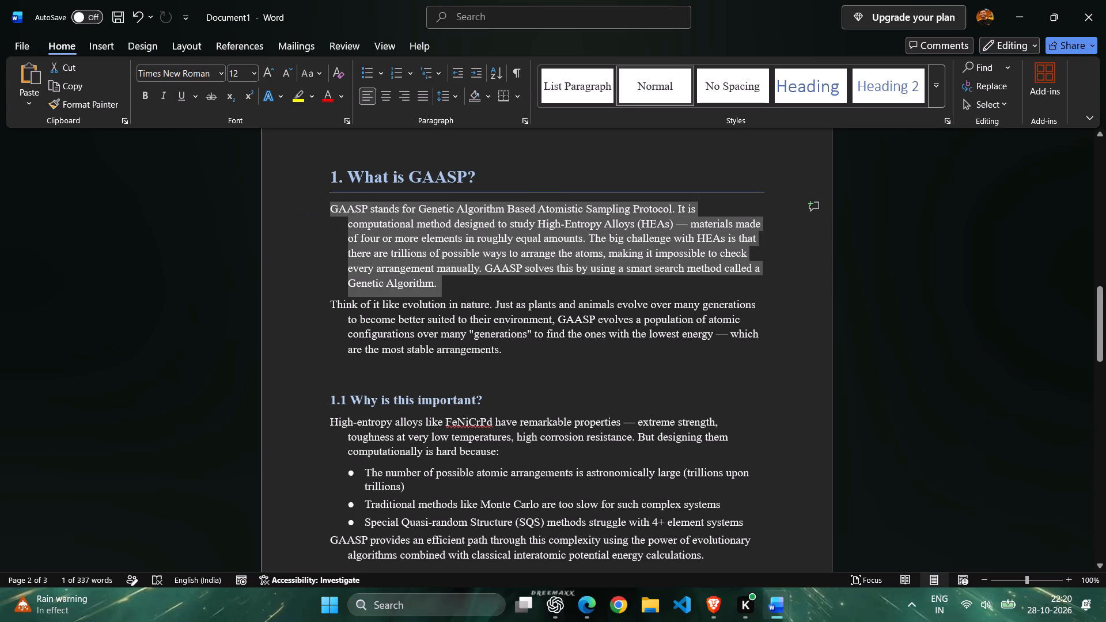
key("ctrl+x")
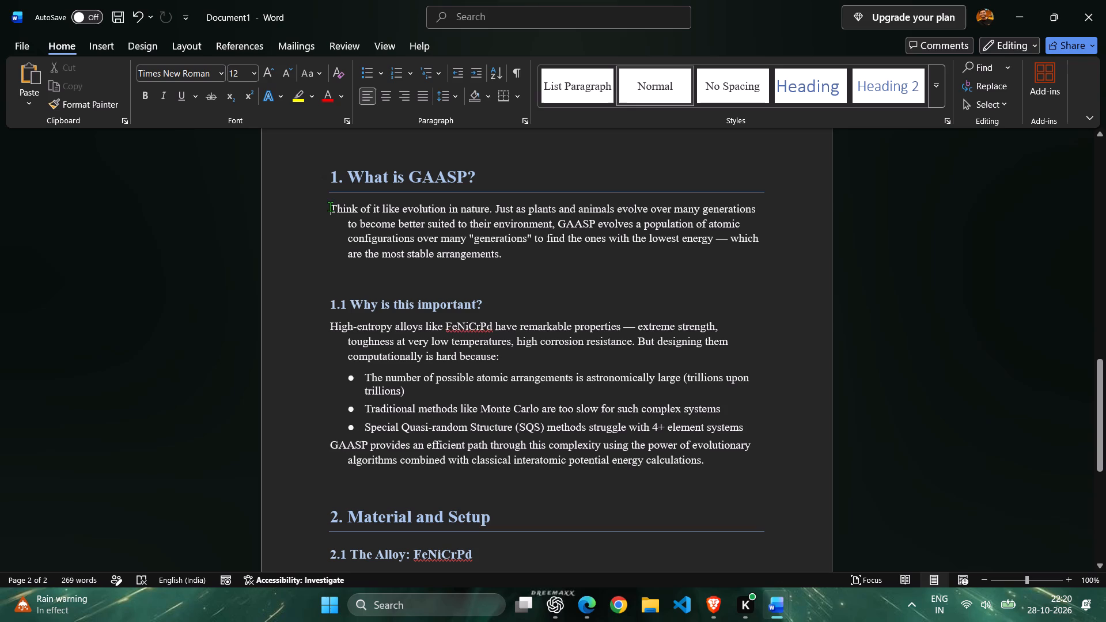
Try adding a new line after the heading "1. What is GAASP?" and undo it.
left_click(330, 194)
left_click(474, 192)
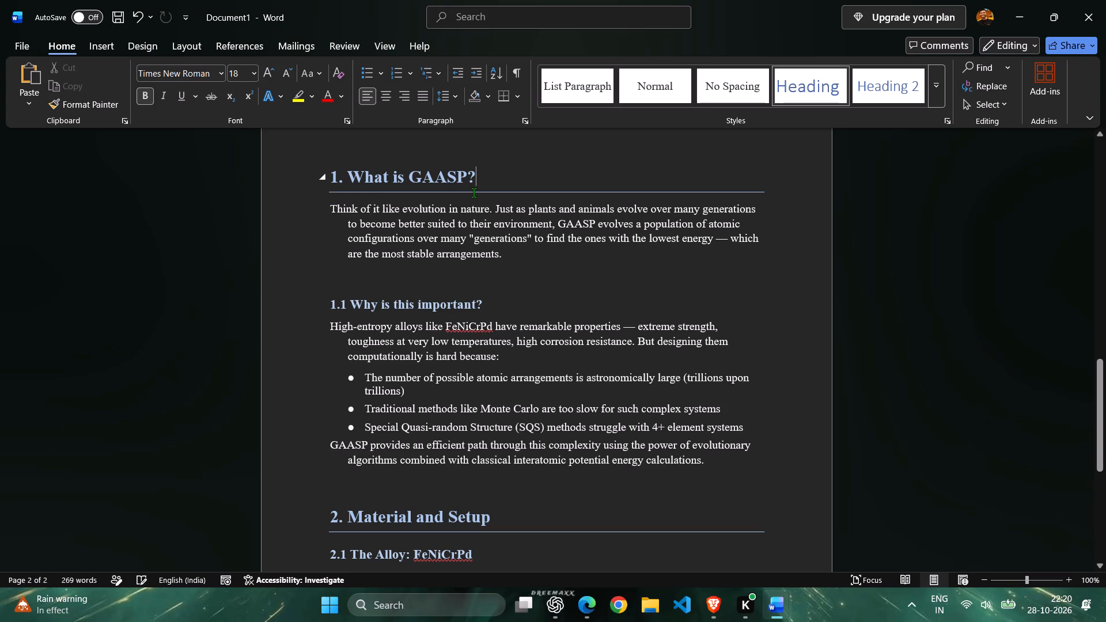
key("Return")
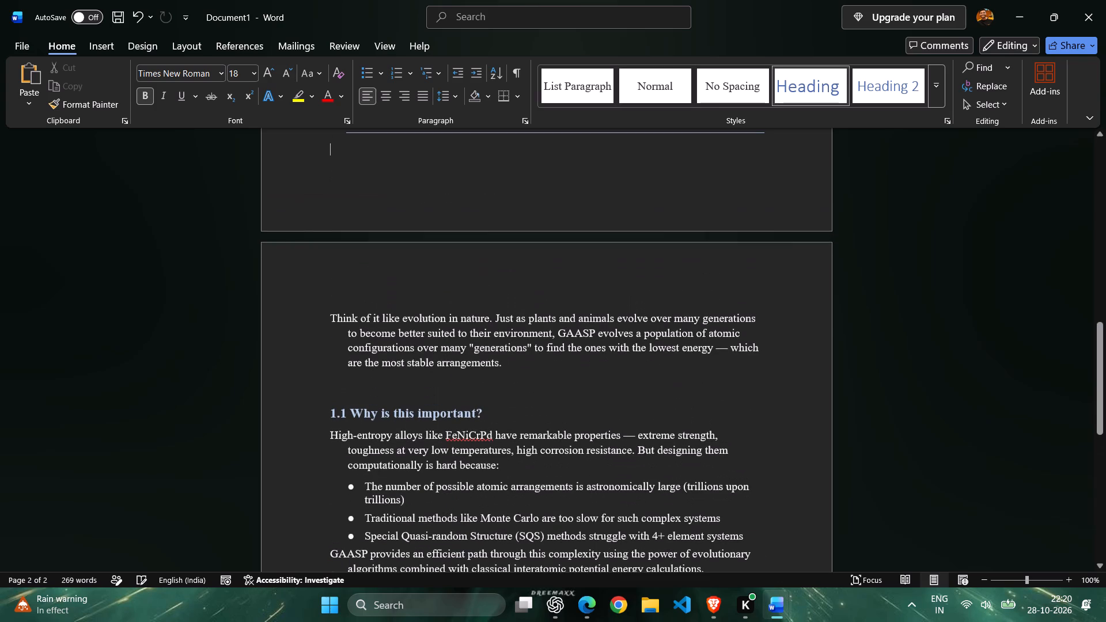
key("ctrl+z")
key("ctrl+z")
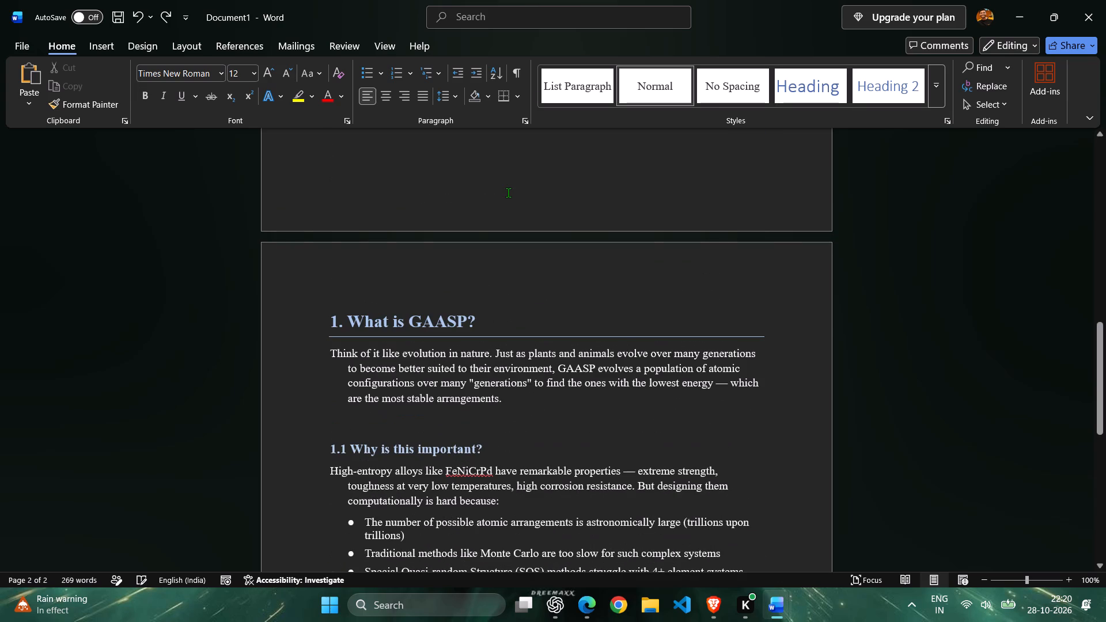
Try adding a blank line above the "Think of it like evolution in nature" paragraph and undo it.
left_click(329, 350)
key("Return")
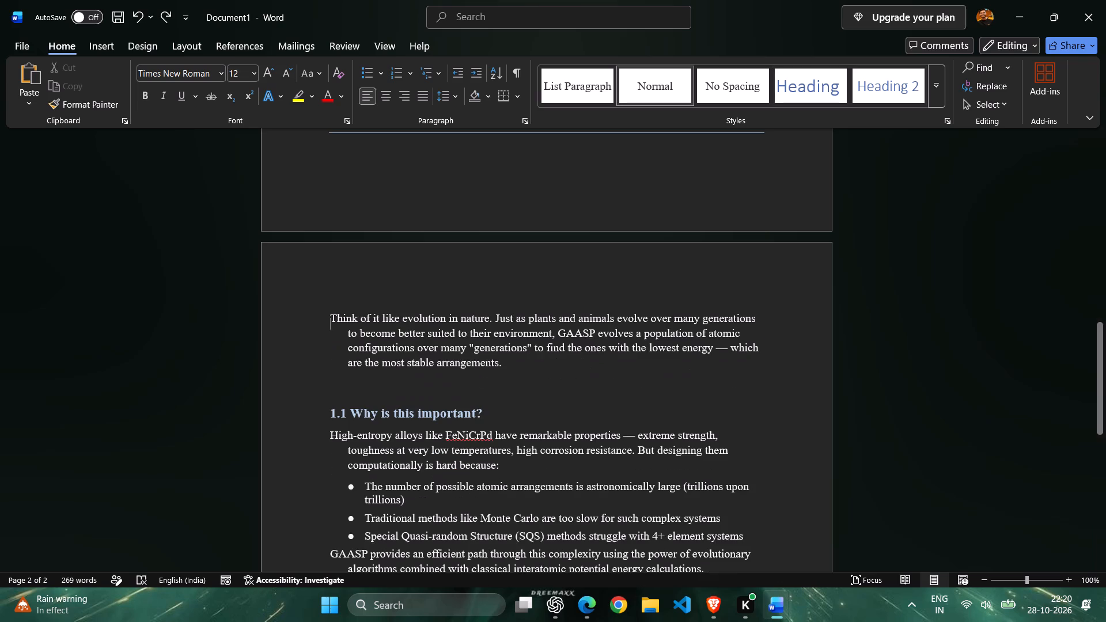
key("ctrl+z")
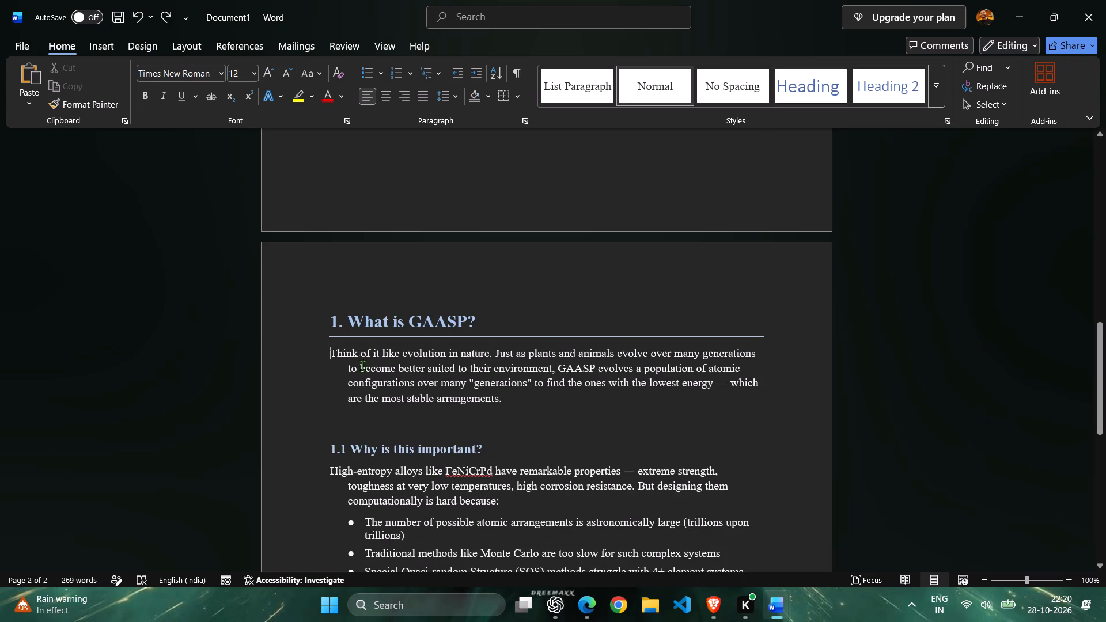
Paste the cut "GAASP stands for" paragraph directly before "Think of it like evolution in nature" under "1. What is GAASP?".
left_click(328, 341)
left_click(777, 327)
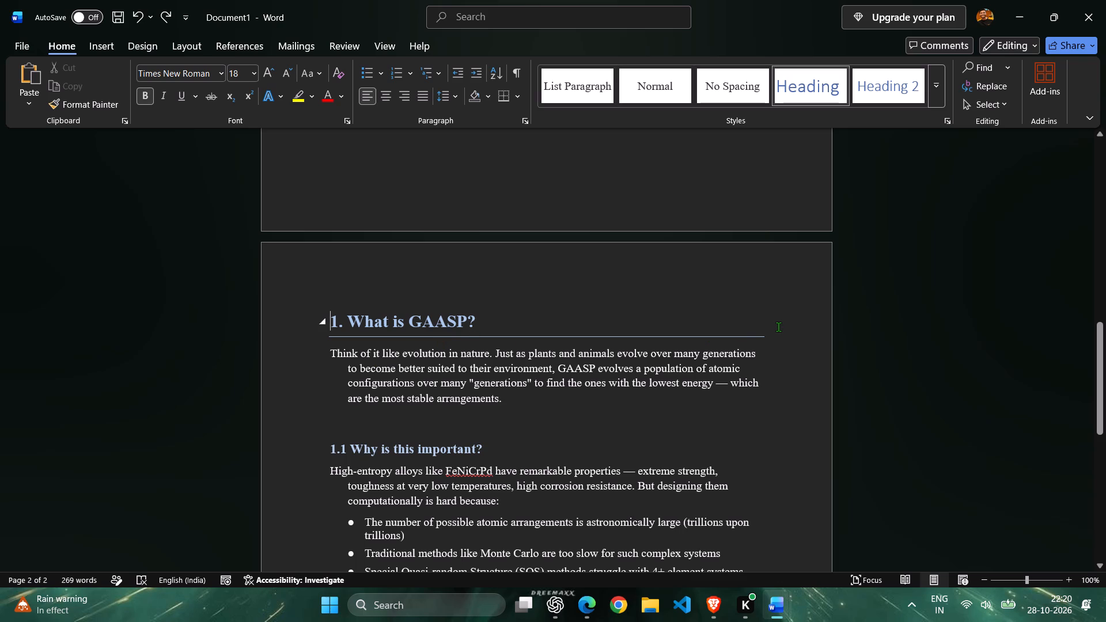
left_click(772, 336)
left_click(400, 365)
key("Left")
key("Left")
key("Left")
key("Left")
key("Left")
key("Left")
key("Left")
key("Left")
key("Left")
key("Left")
key("Left")
key("Left")
key("Left")
key("Left")
key("Left")
key("Left")
key("Left")
key("Left")
key("Left")
key("Left")
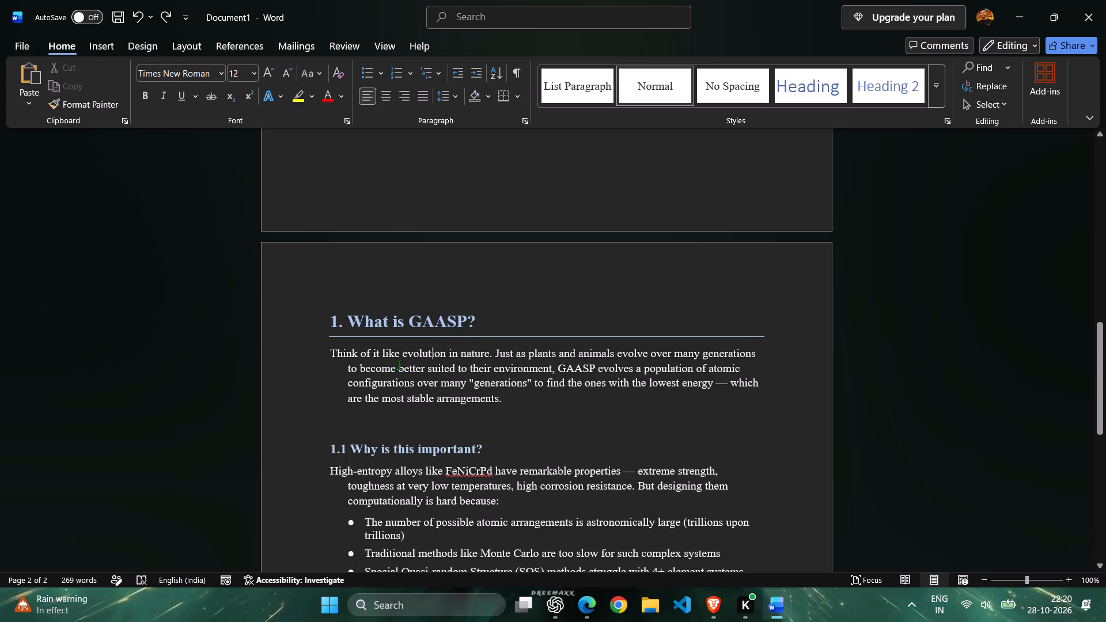
key("Left")
key("Left")
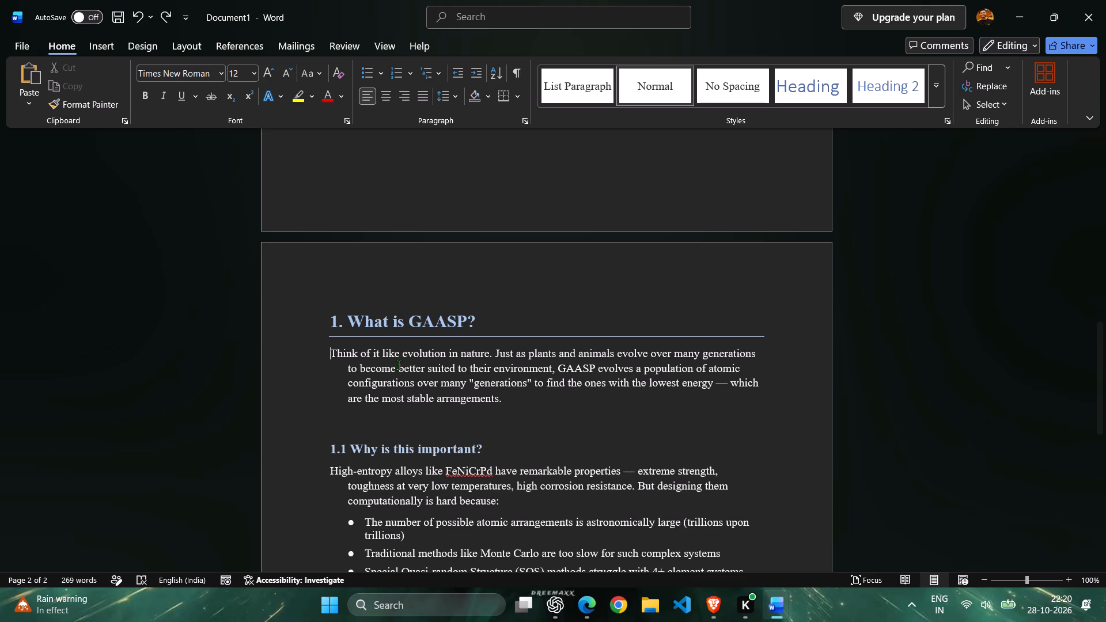
key("ctrl+v")
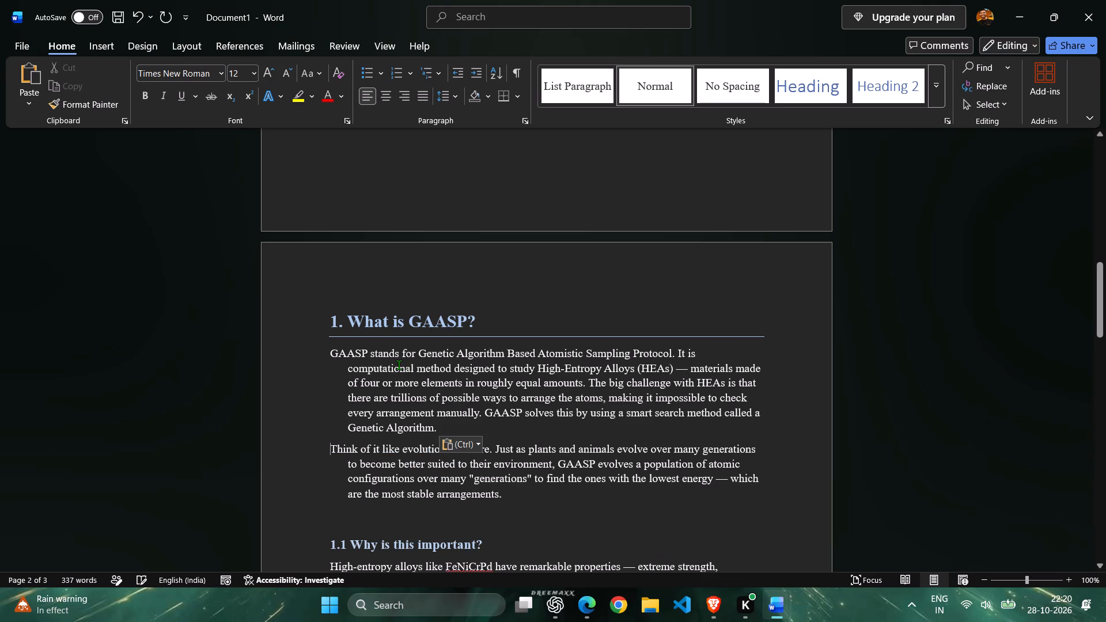
Insert six spaces before "GAASP stands for" to align the paragraph's first line with its indented lines.
left_click(335, 474)
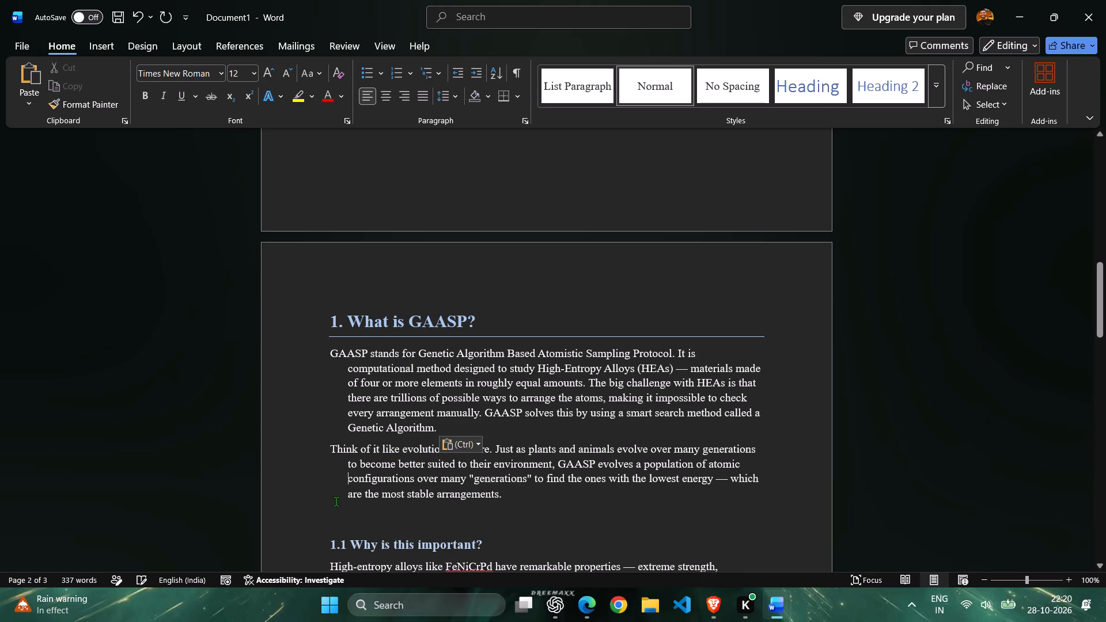
left_click(339, 501)
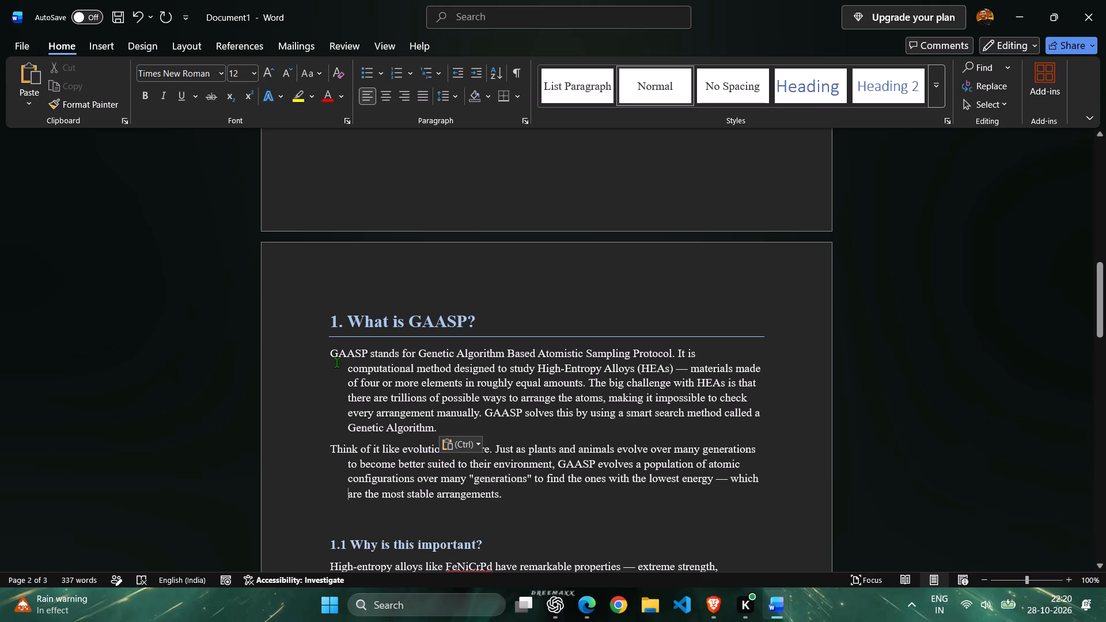
left_click(324, 361)
key("space")
key("space")
key("space")
key("space")
key("space")
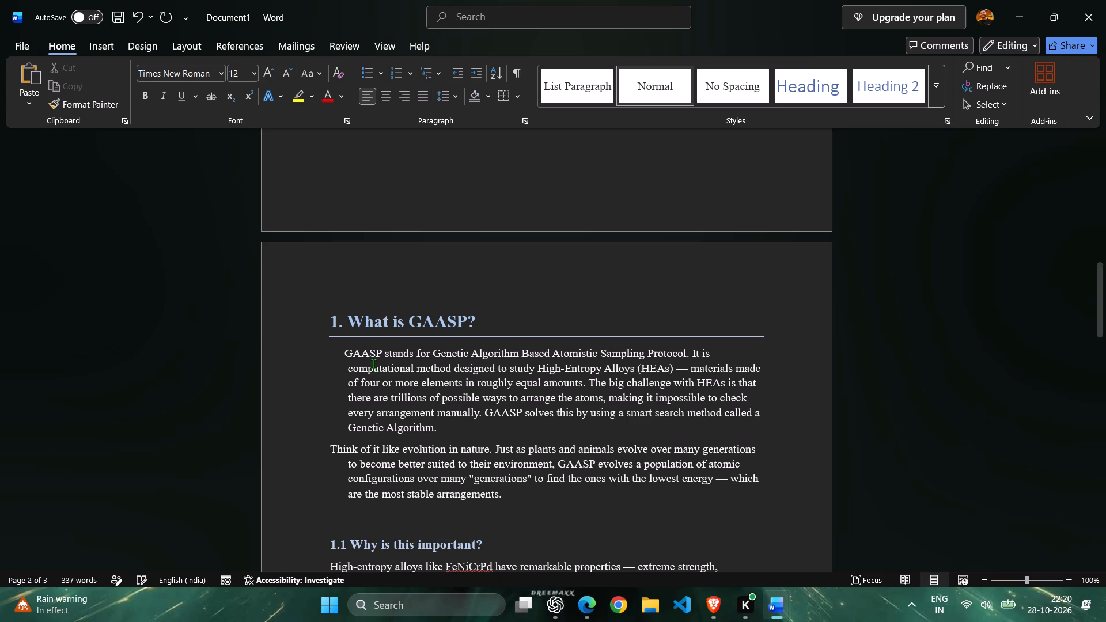
key("space")
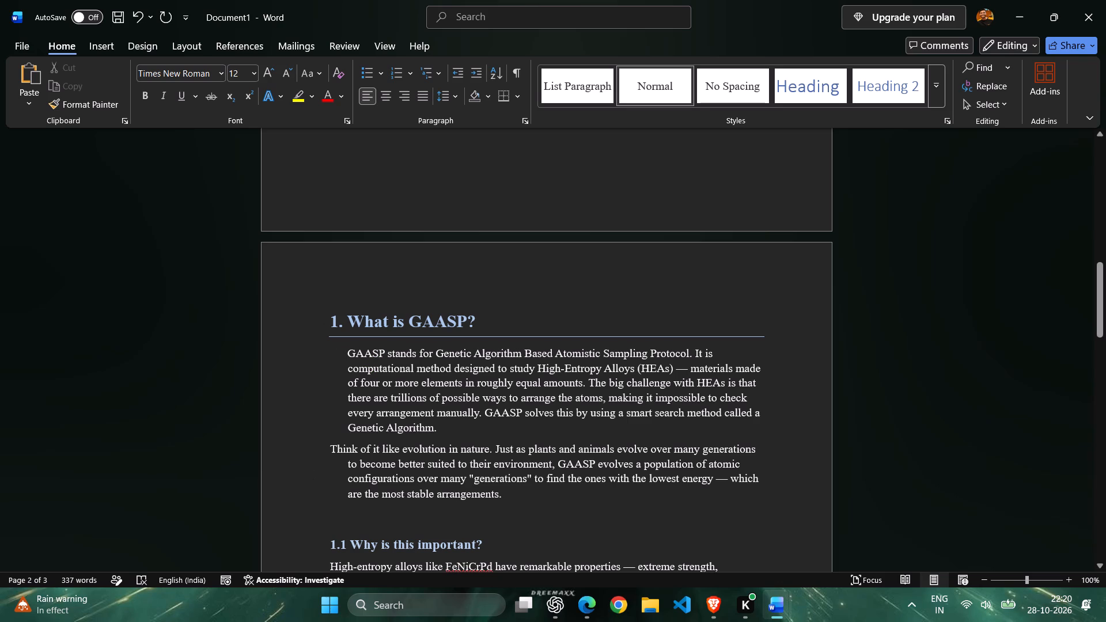
Insert six spaces before "Think of it like evolution" to align that paragraph's first line with its indented lines.
left_click(340, 420)
left_click(147, 456)
left_click(150, 555)
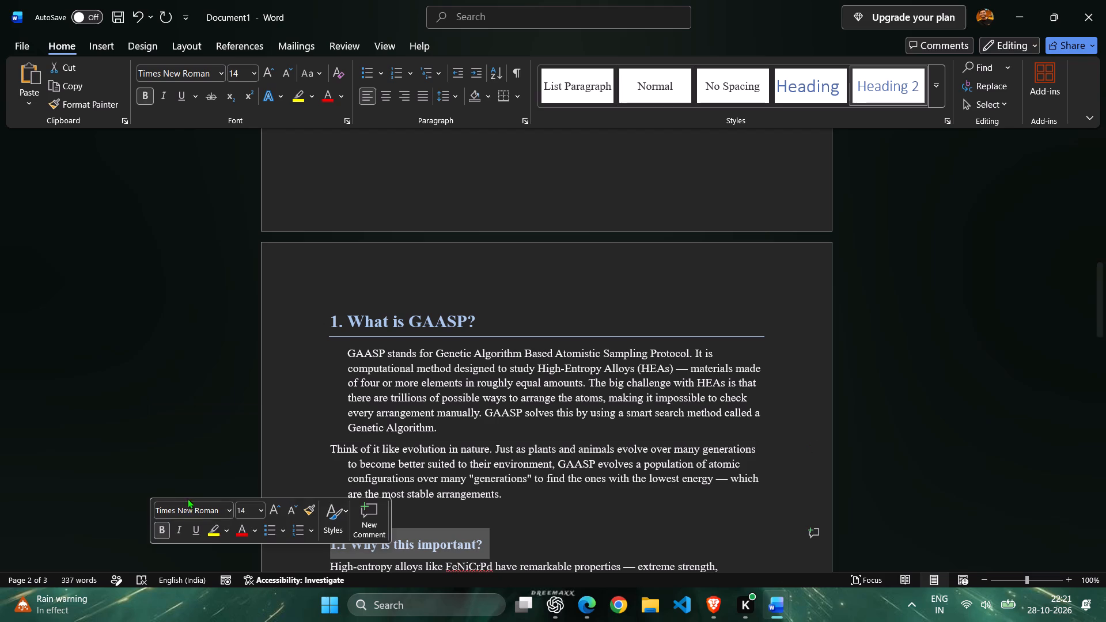
left_click(150, 434)
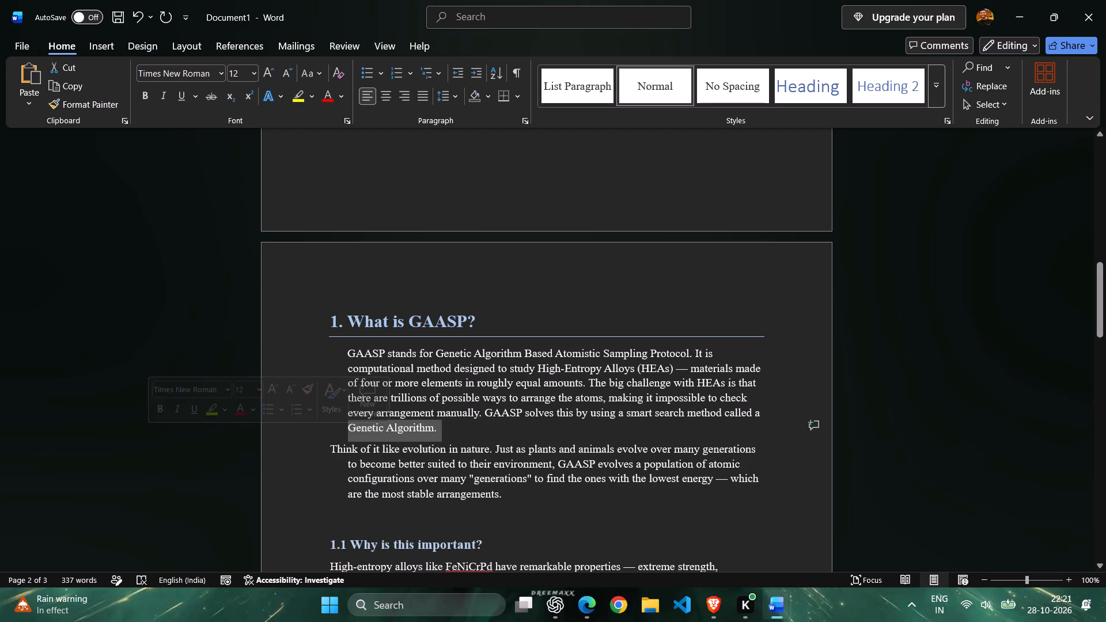
left_click(320, 447)
left_click(320, 447)
left_click(325, 453)
key("space")
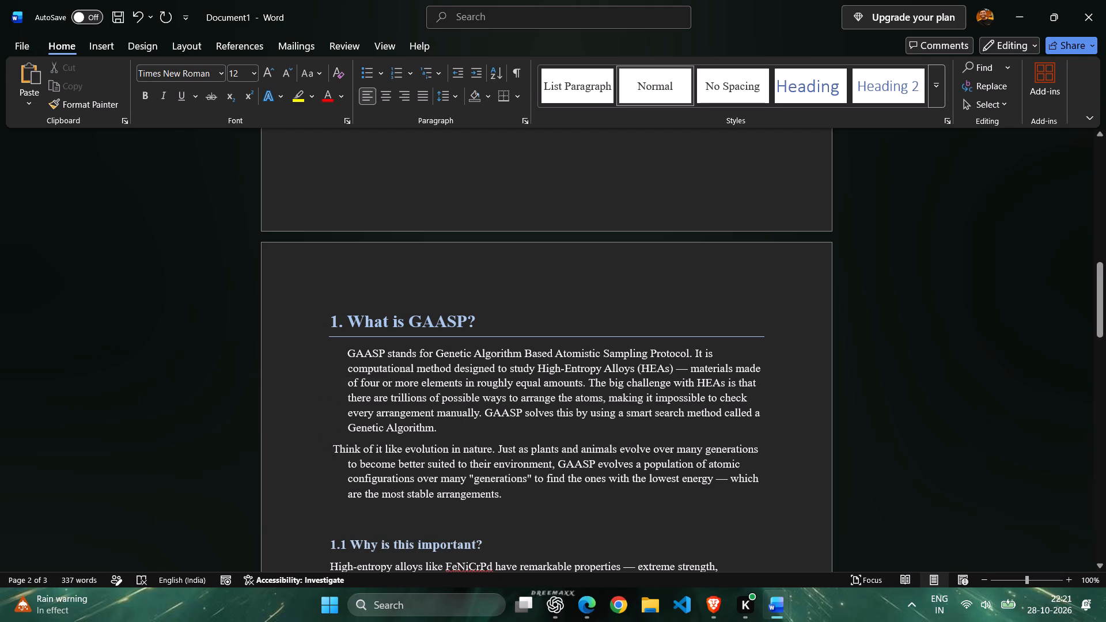
key("space")
key("space")
key("space")
key("space")
key("space")
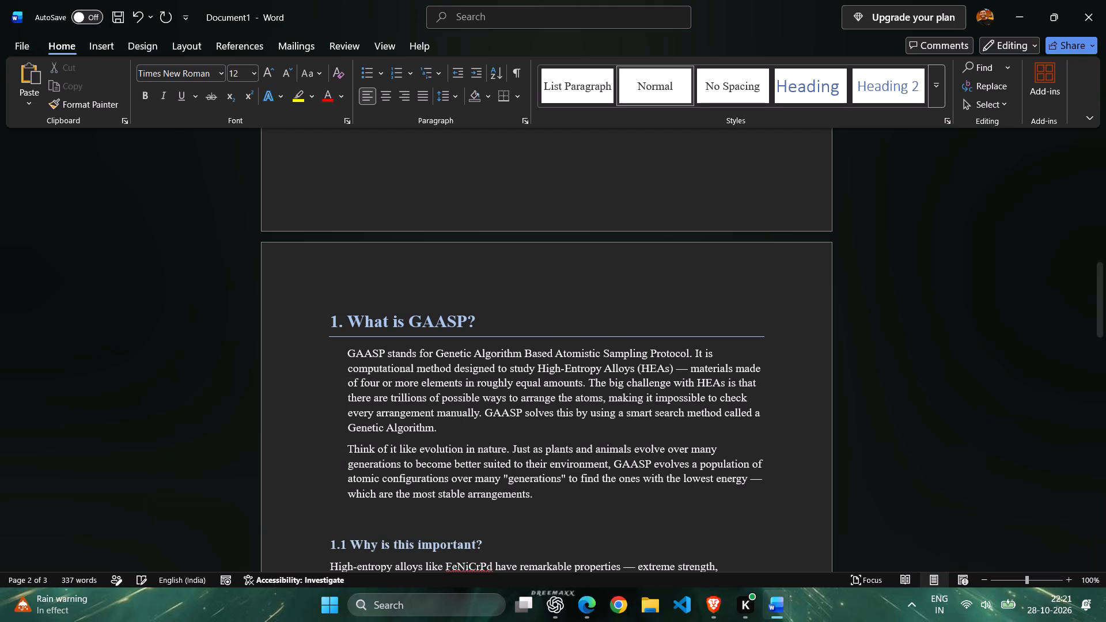
Insert six spaces before "High-entropy alloys like FeNiCrPd" under "1.1 Why is this important?" to align its first line with the lines below.
left_click(815, 390)
scroll(815, 392, "down", 7)
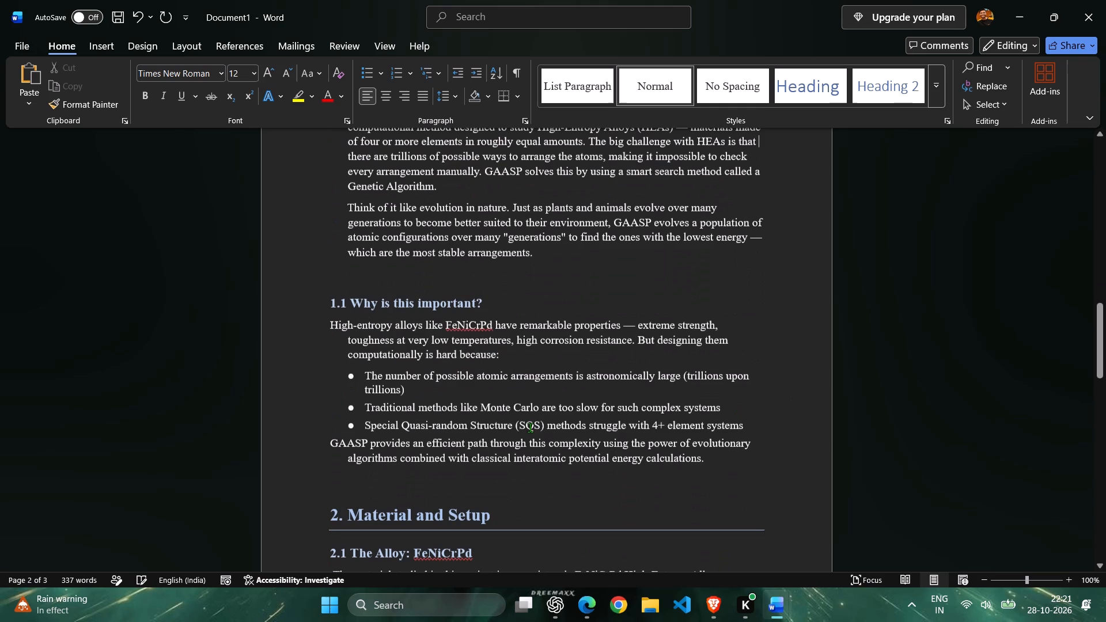
left_click(317, 329)
left_click(320, 324)
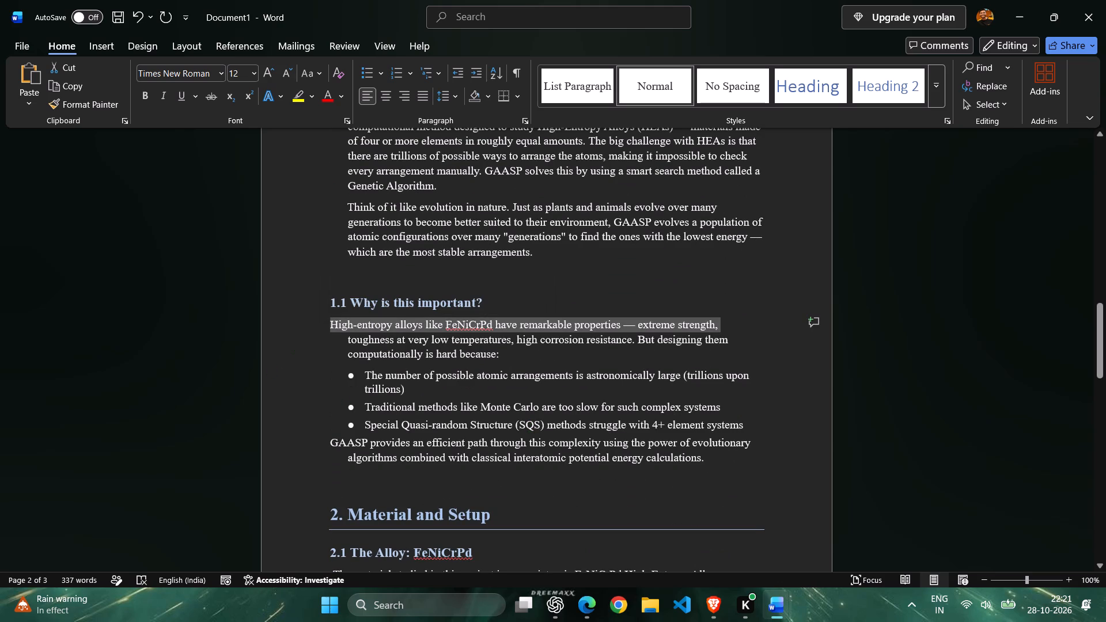
left_click(324, 324)
key("space")
key("space")
key("space")
key("space")
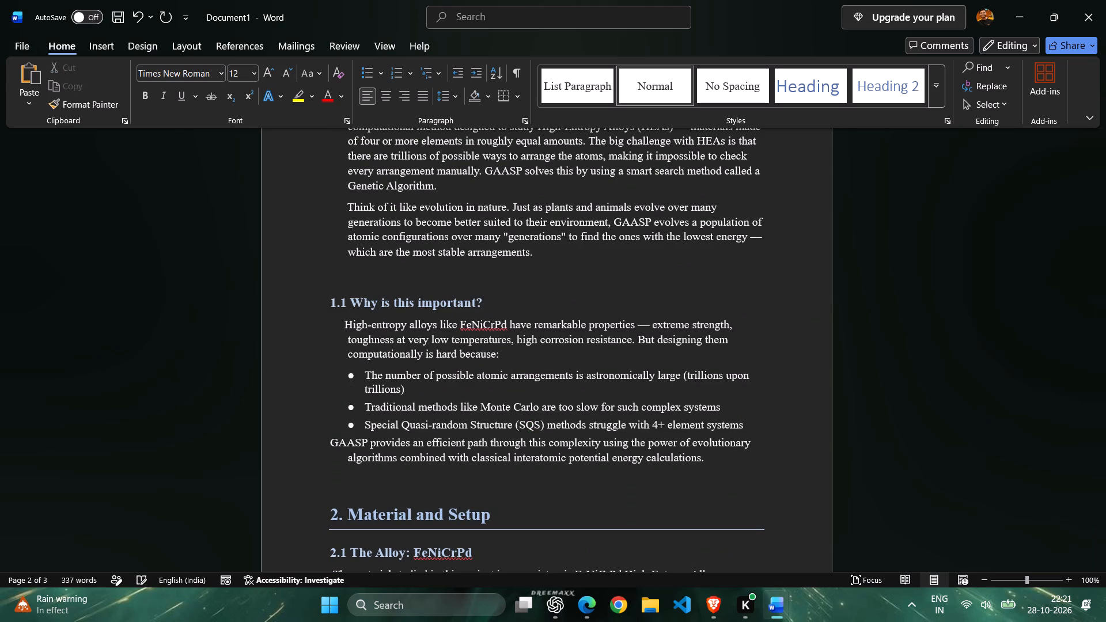
key("space")
key("space")
left_click(1064, 328)
scroll(1042, 342, "up", 3)
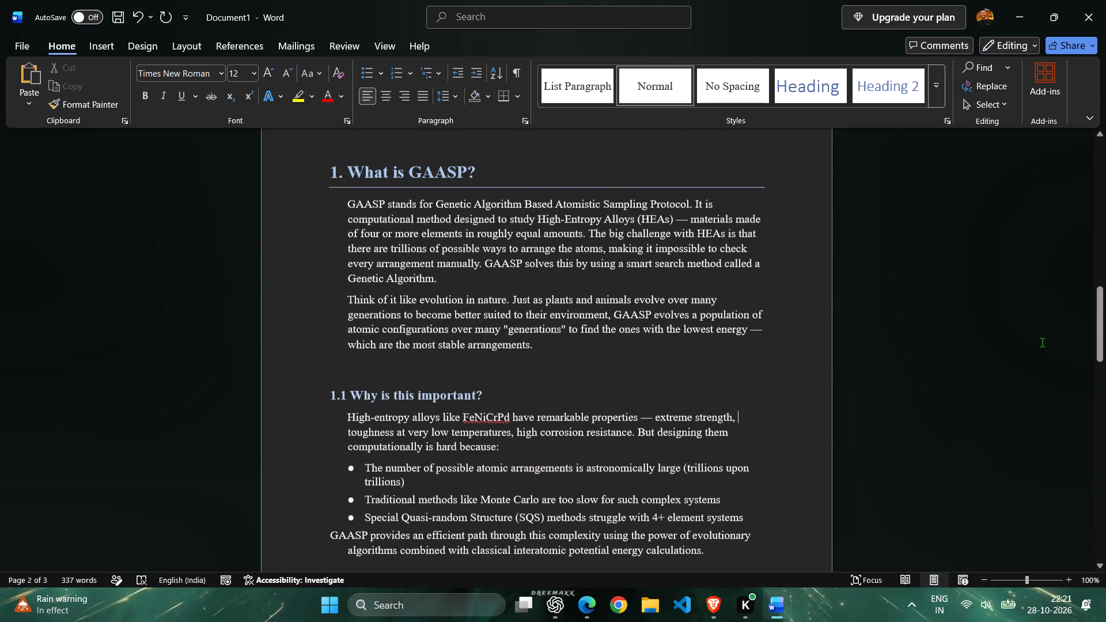
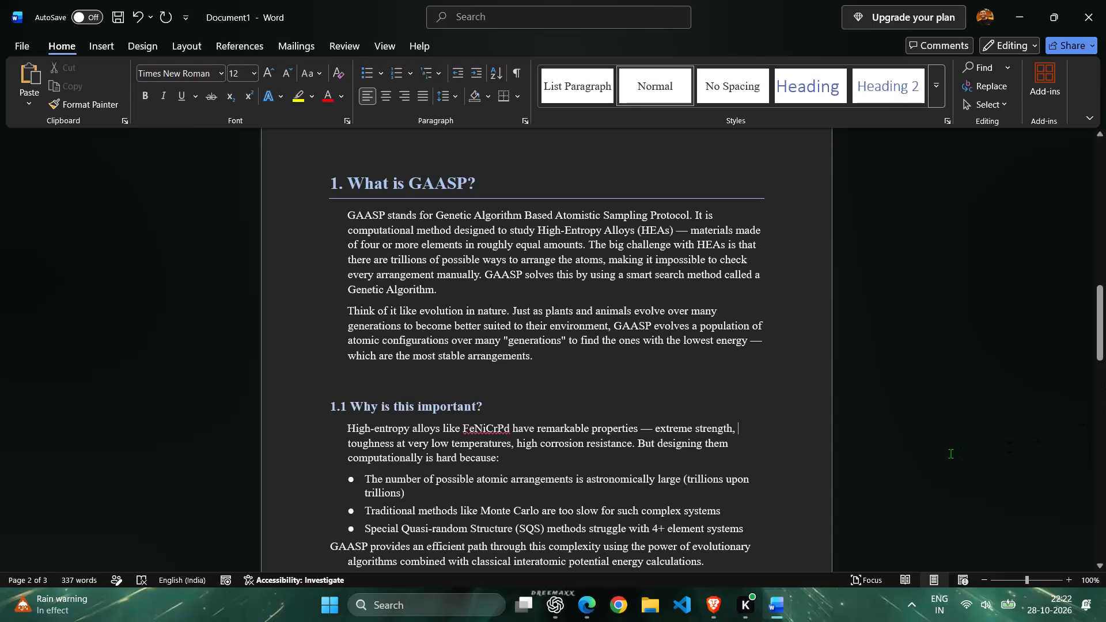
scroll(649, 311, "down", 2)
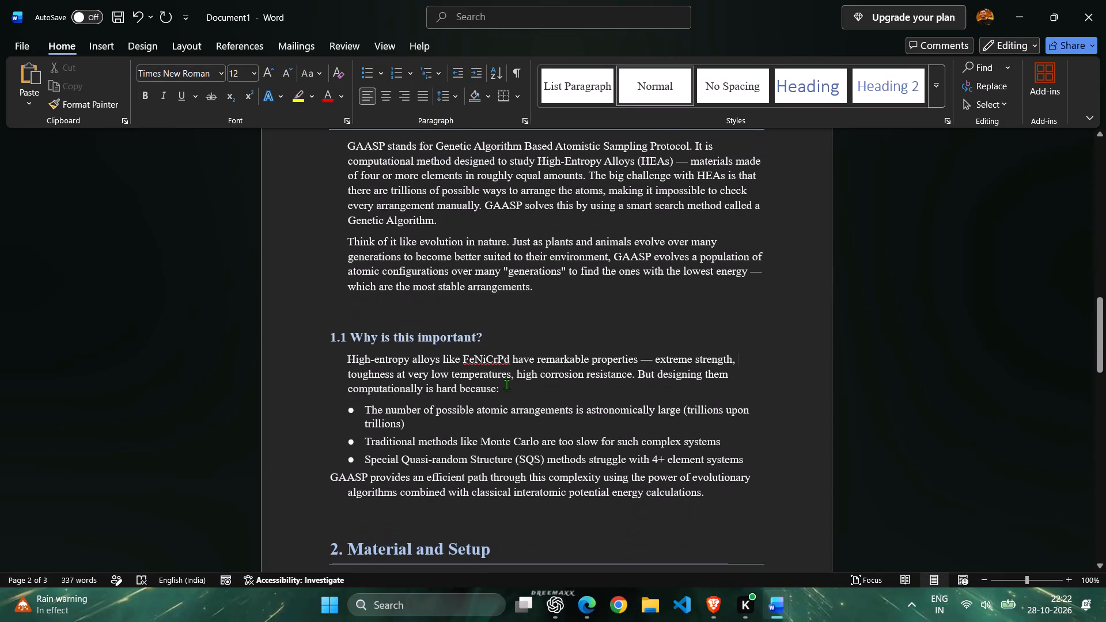
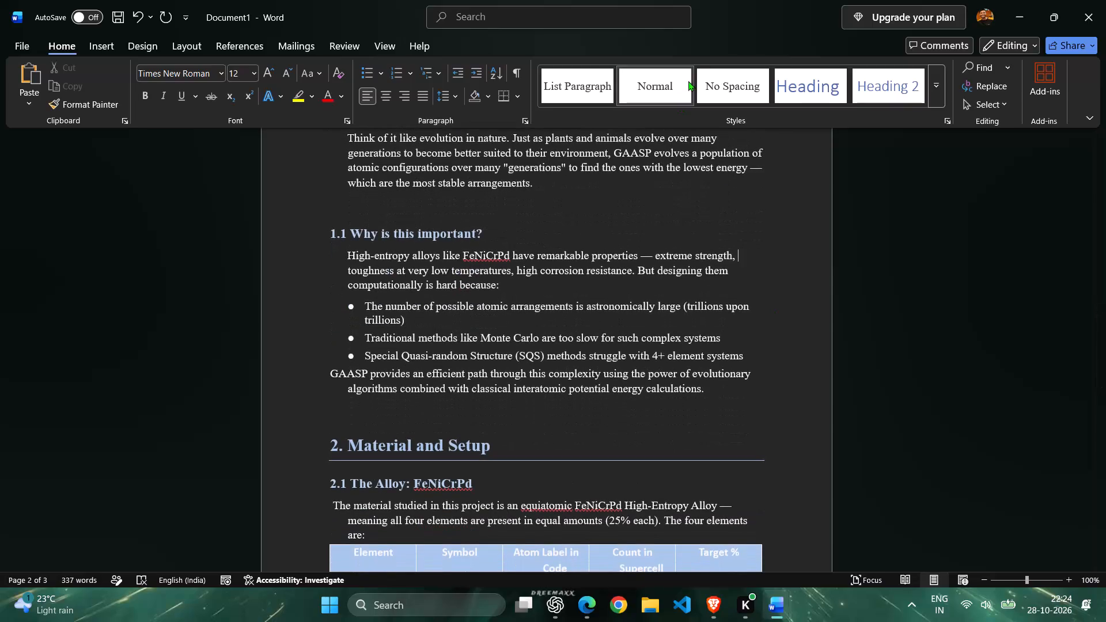
Add leading spaces to the "GAASP provides an efficient path" paragraph in section 1.1 so its first line aligns with the lines below.
left_click_drag(615, 0, 407, 0)
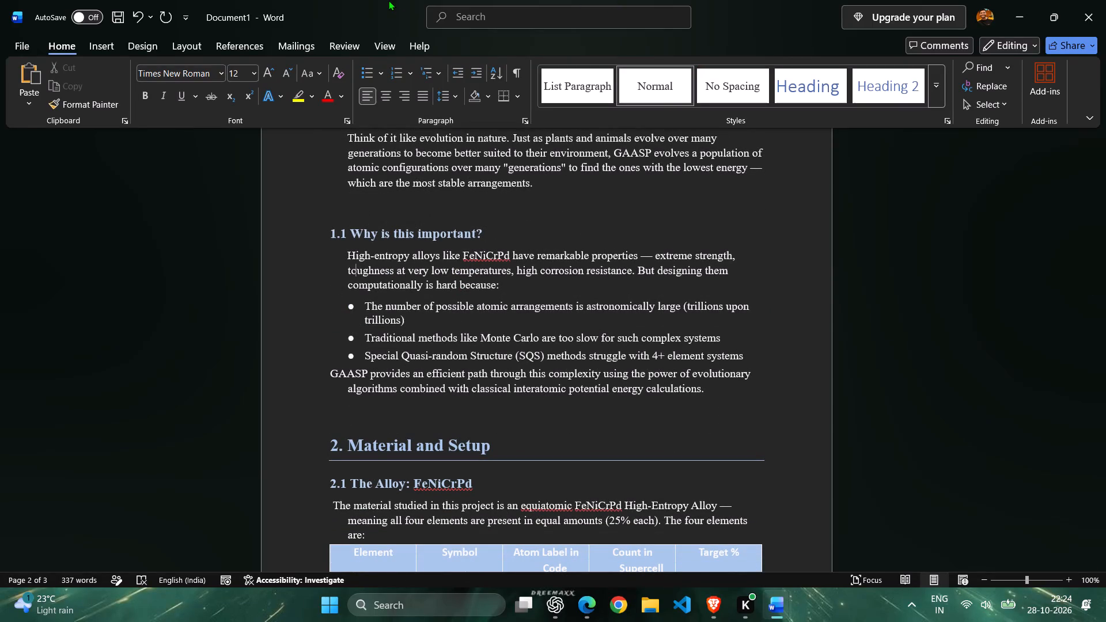
key("Down")
key("Down")
key("Down")
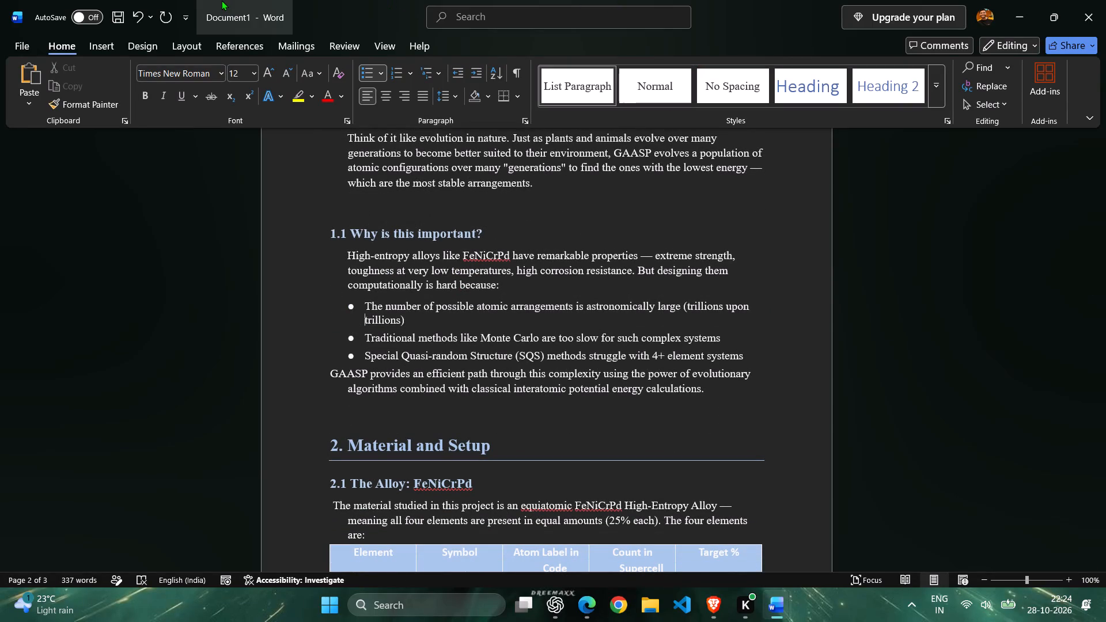
key("Down")
key("Down")
key("Down")
key("Left")
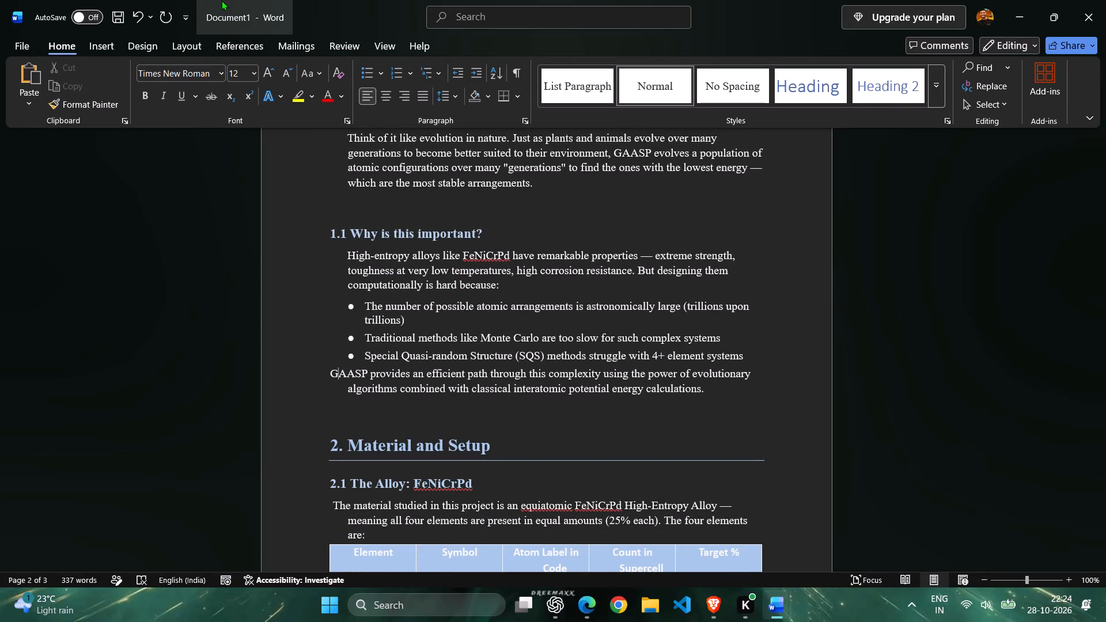
key("Left")
key("Left")
key("Right")
key("space")
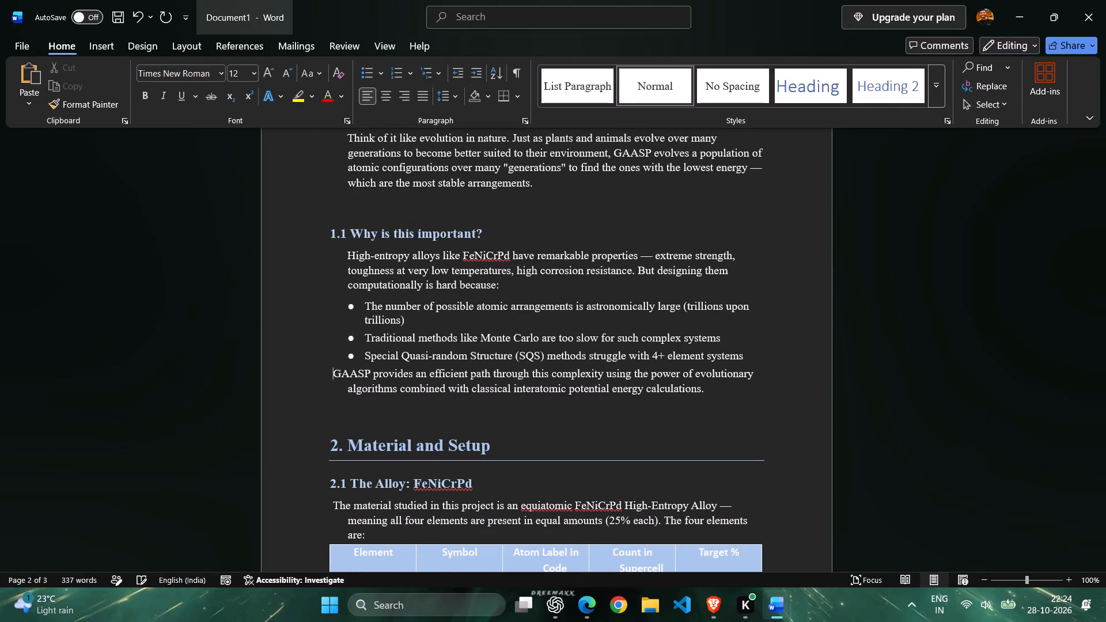
key("space")
key("space")
key("space")
key("space")
key("space")
key("space")
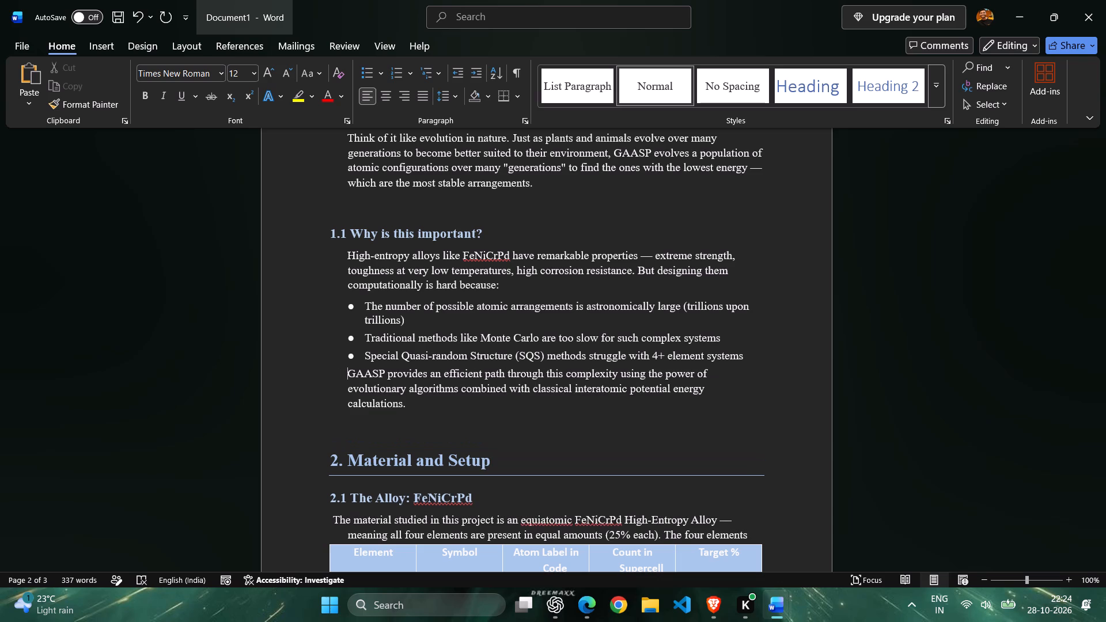
key("BackSpace")
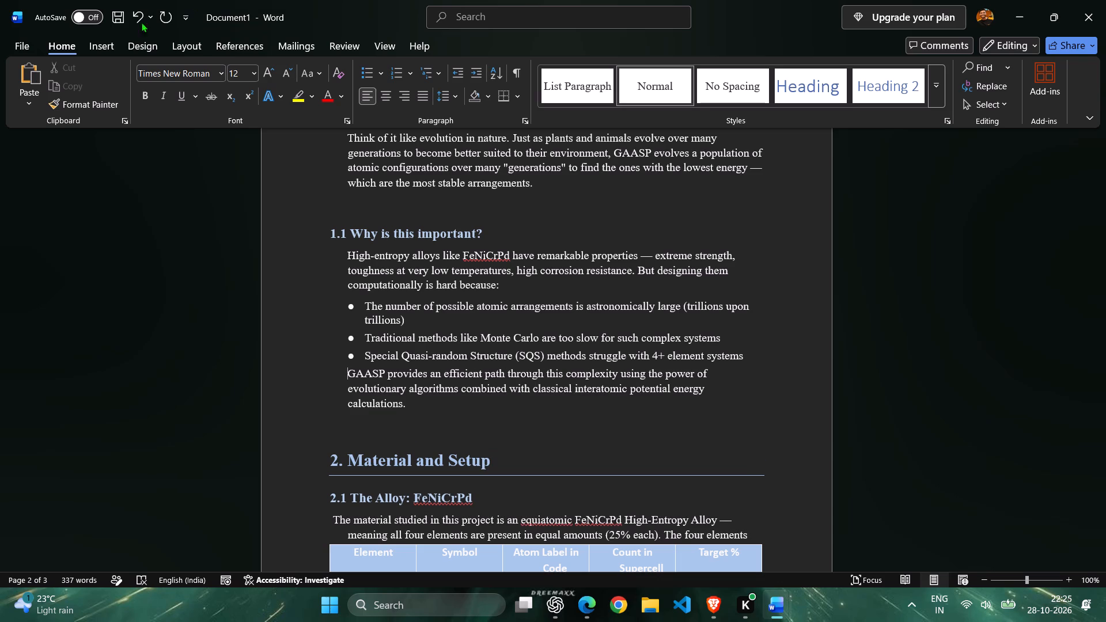
Add leading spaces to the "The material studied in this project" paragraph in section 2.1 so its first line aligns with the next.
key("Down")
key("Down")
key("Down")
key("Down")
key("Down")
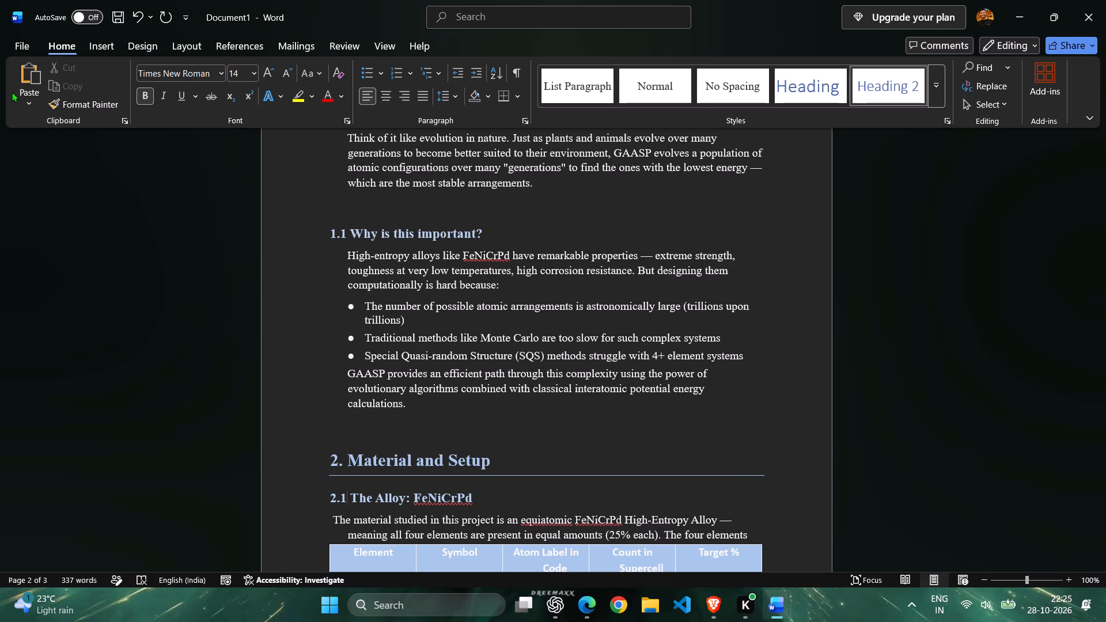
key("Down")
key("Down")
key("Down")
key("Down")
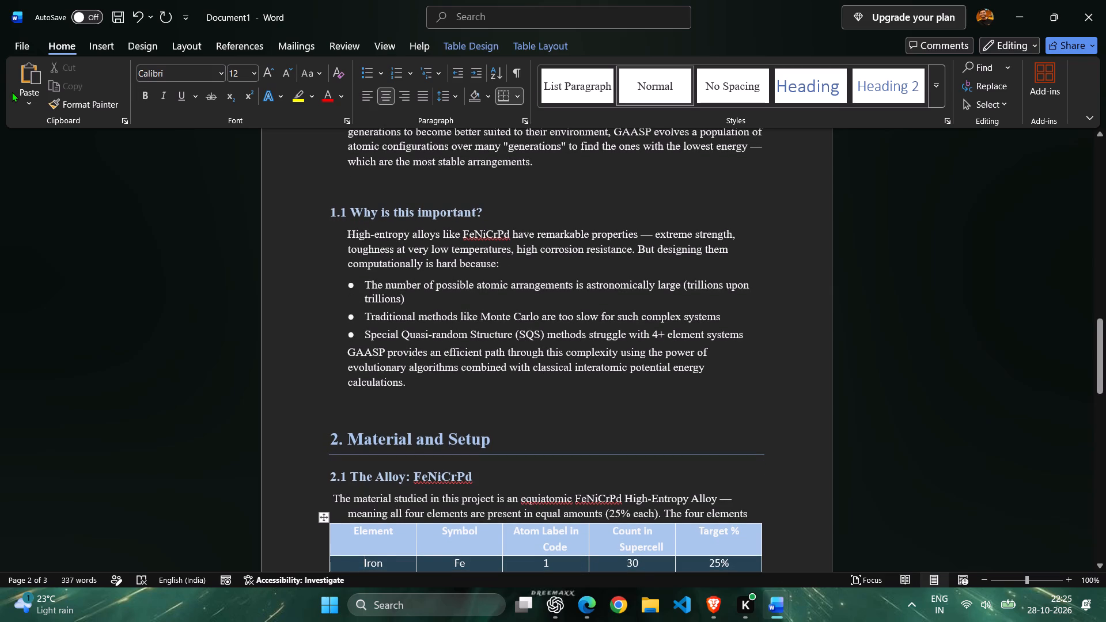
key("Up")
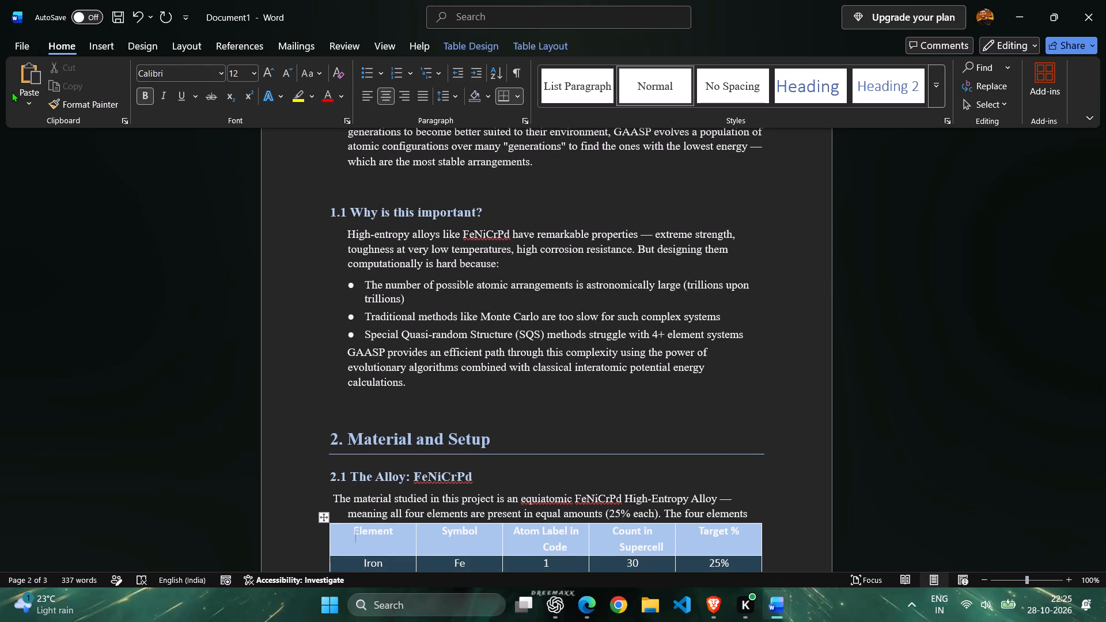
key("Up")
key("Up")
key("Down")
key("Down")
key("Up")
key("Up")
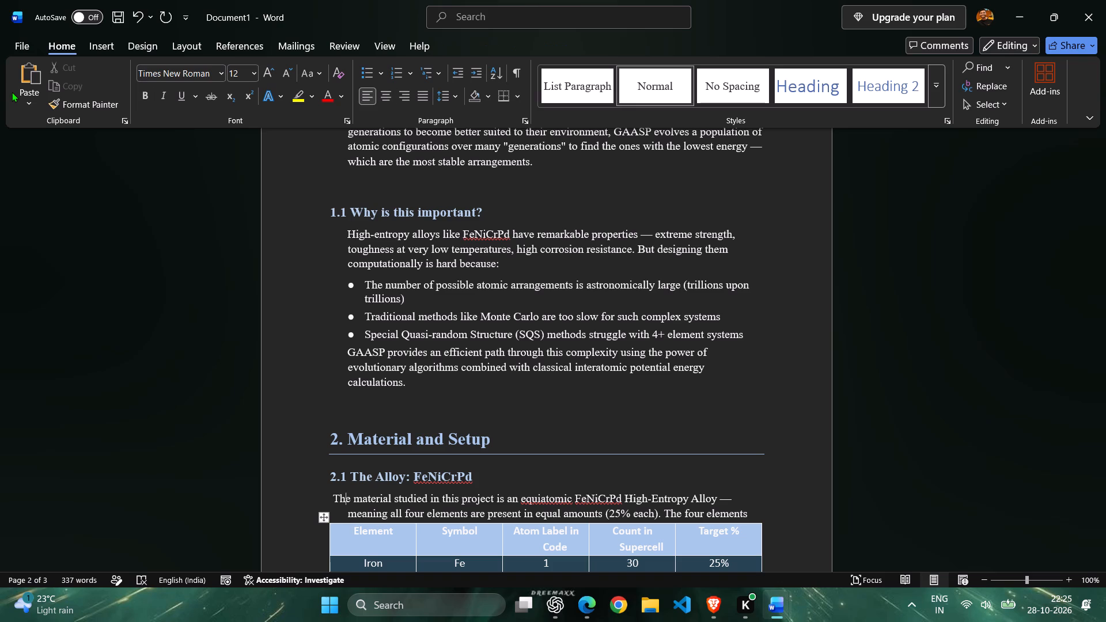
key("Left")
key("Left")
key("space")
key("space")
key("space")
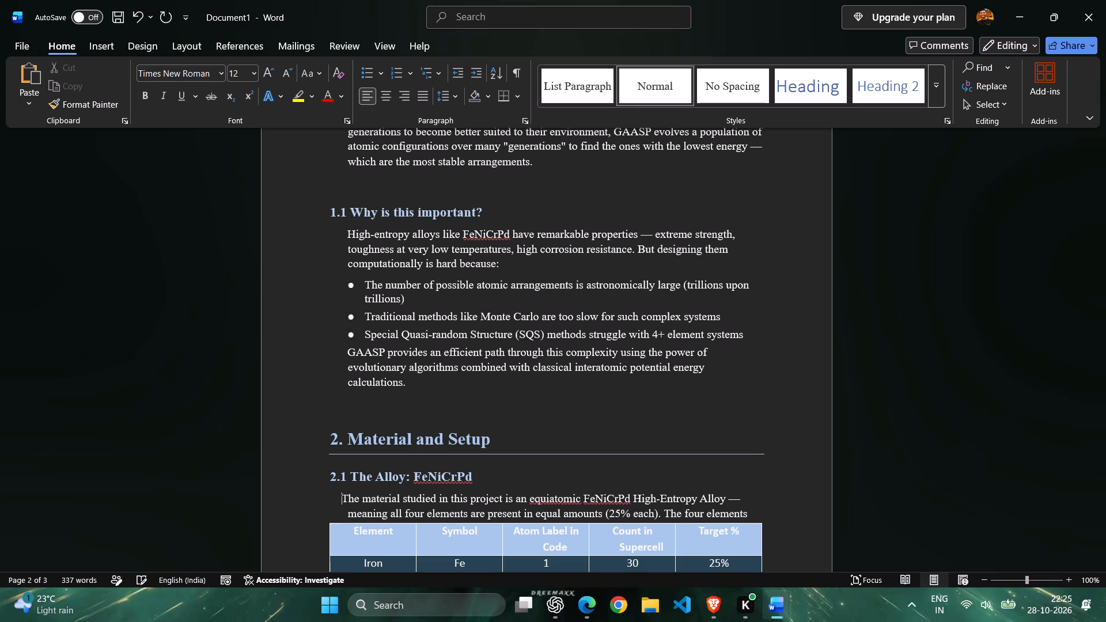
key("space")
type("m")
key("Insert")
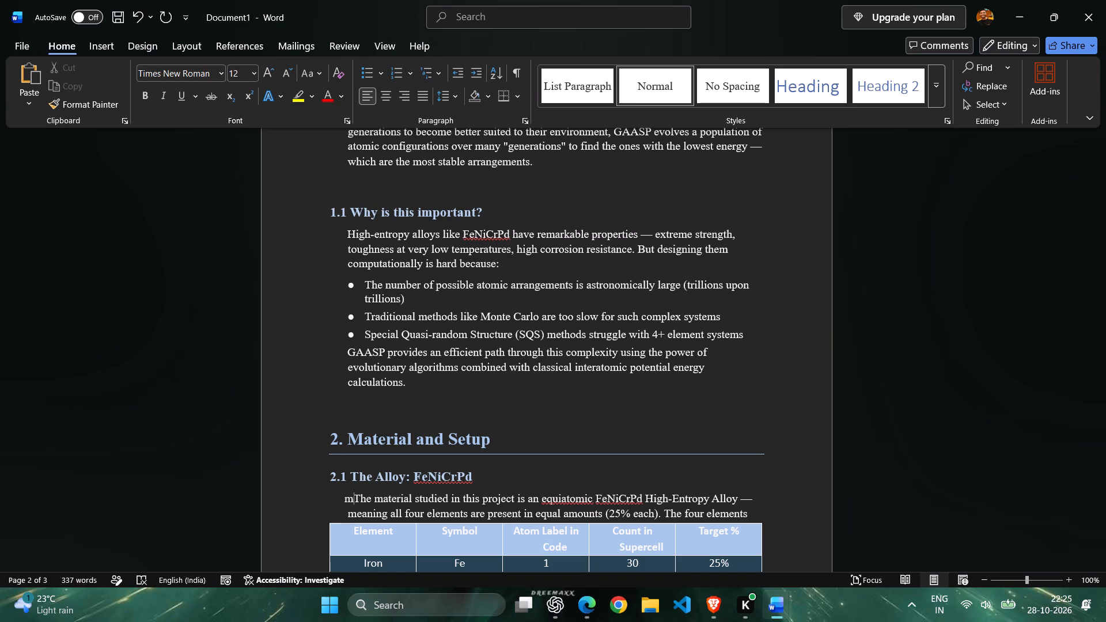
key("BackSpace")
key("space")
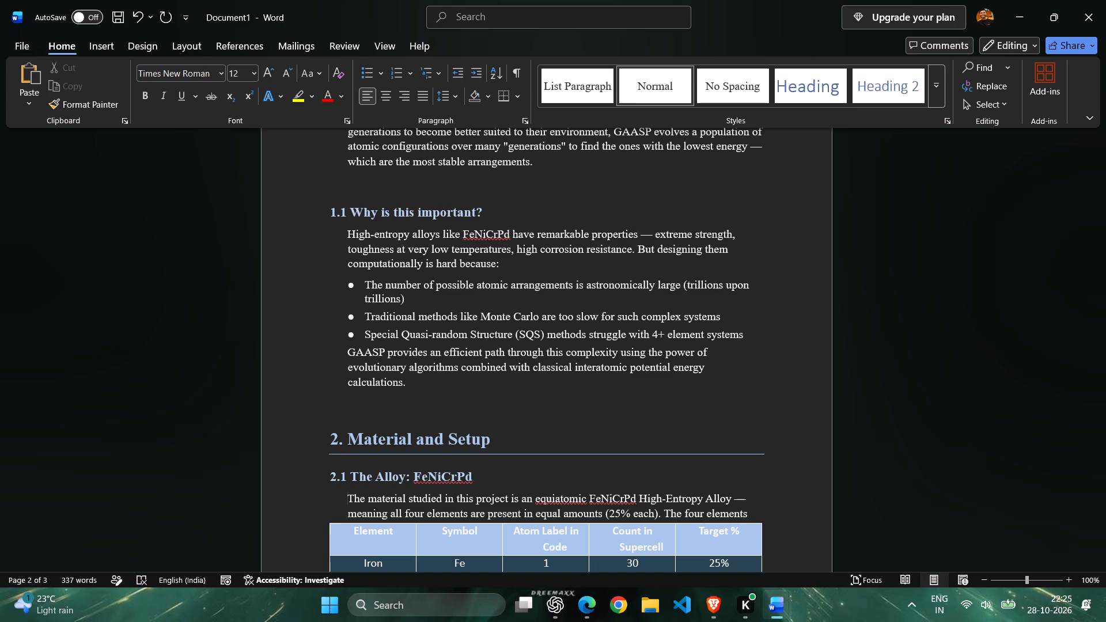
Cut the stray word "are:" stranded beneath the alloy element table in section 2.1.
key("Down")
key("Down")
key("Down")
key("Down")
key("Down")
key("Down")
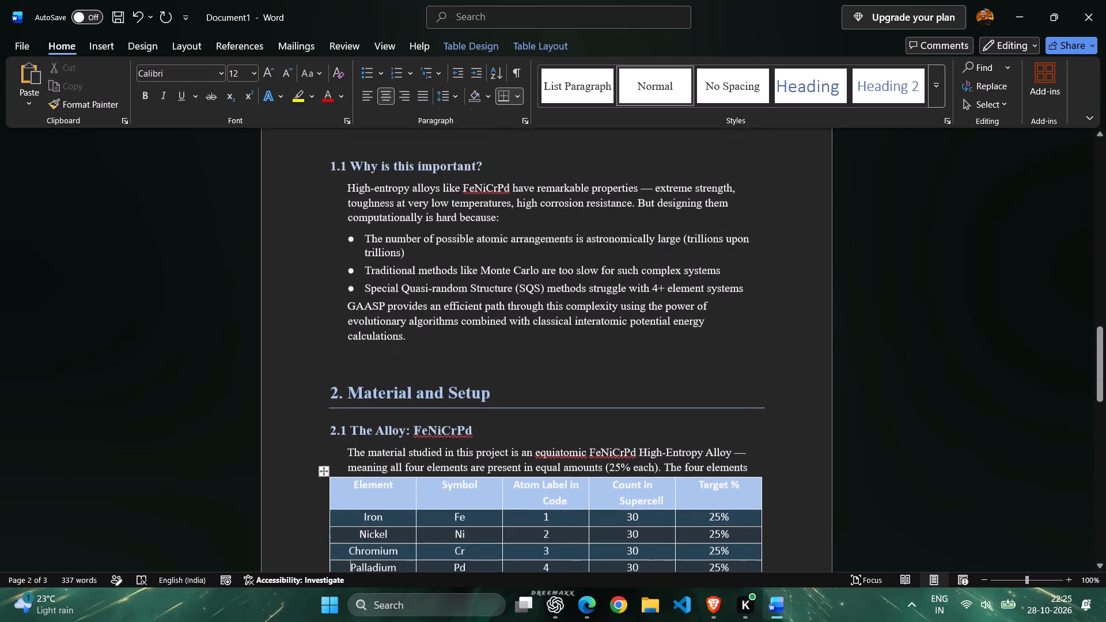
key("Down")
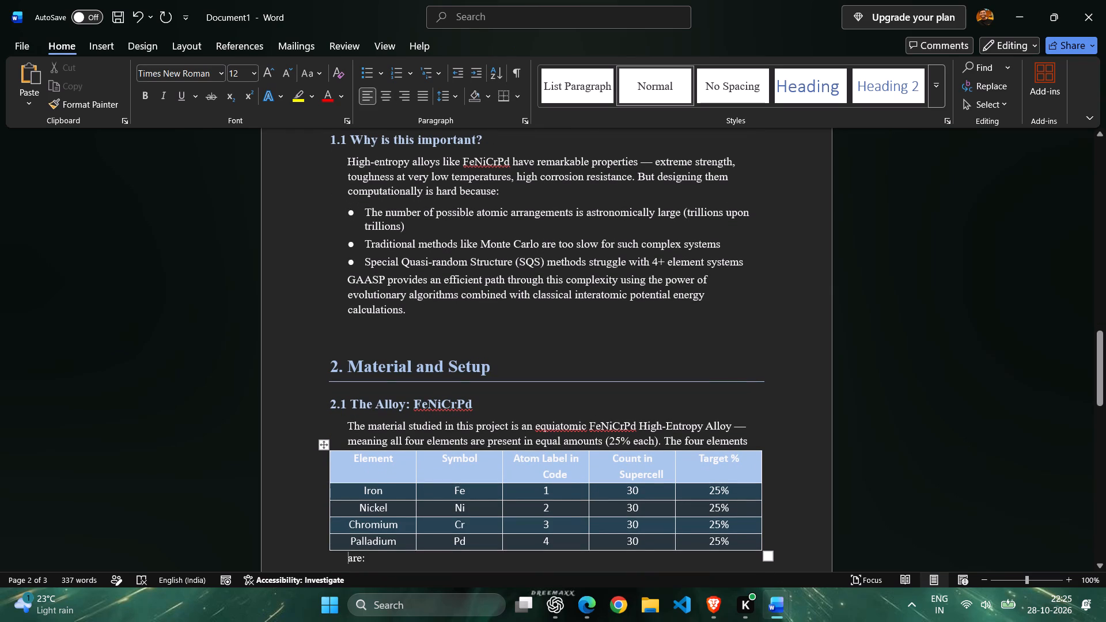
key("Down")
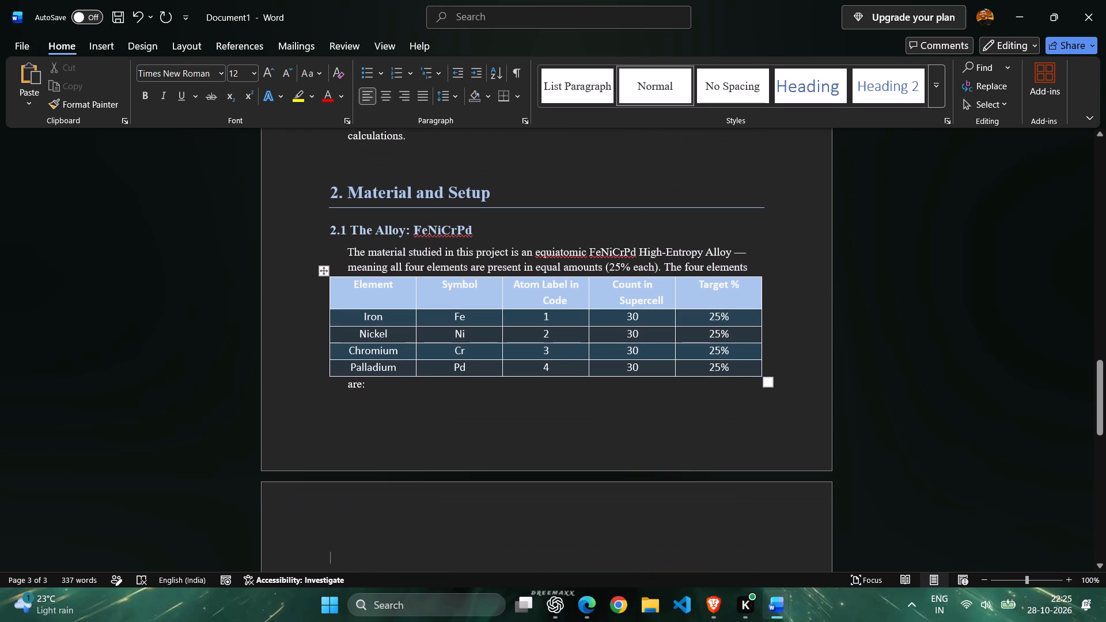
key("Up")
key("Up")
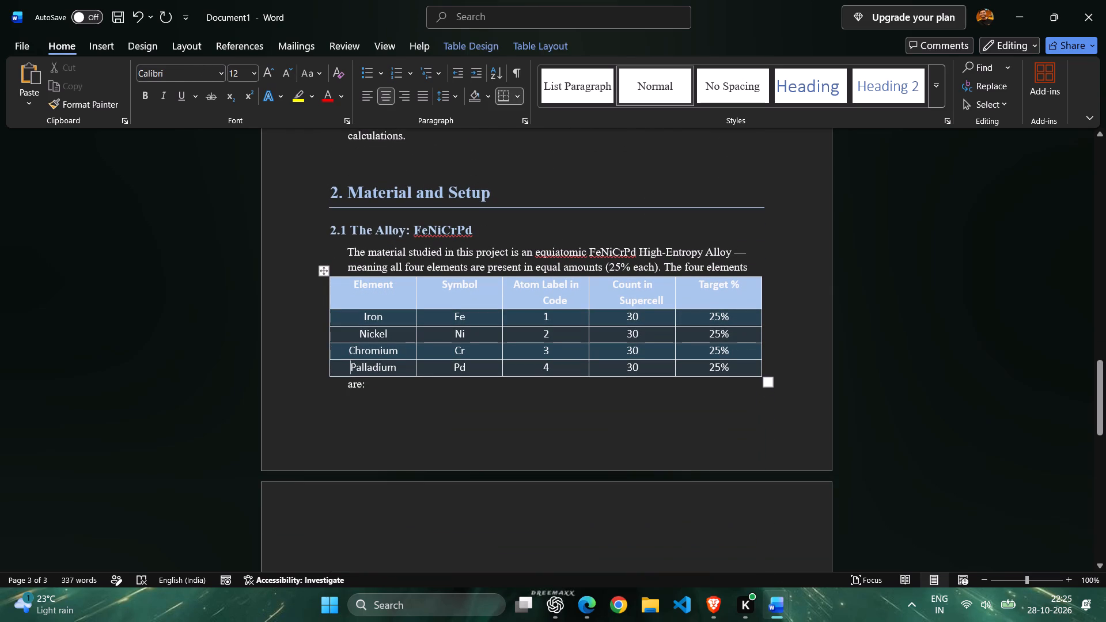
key("Up")
left_click_drag(370, 387, 314, 378)
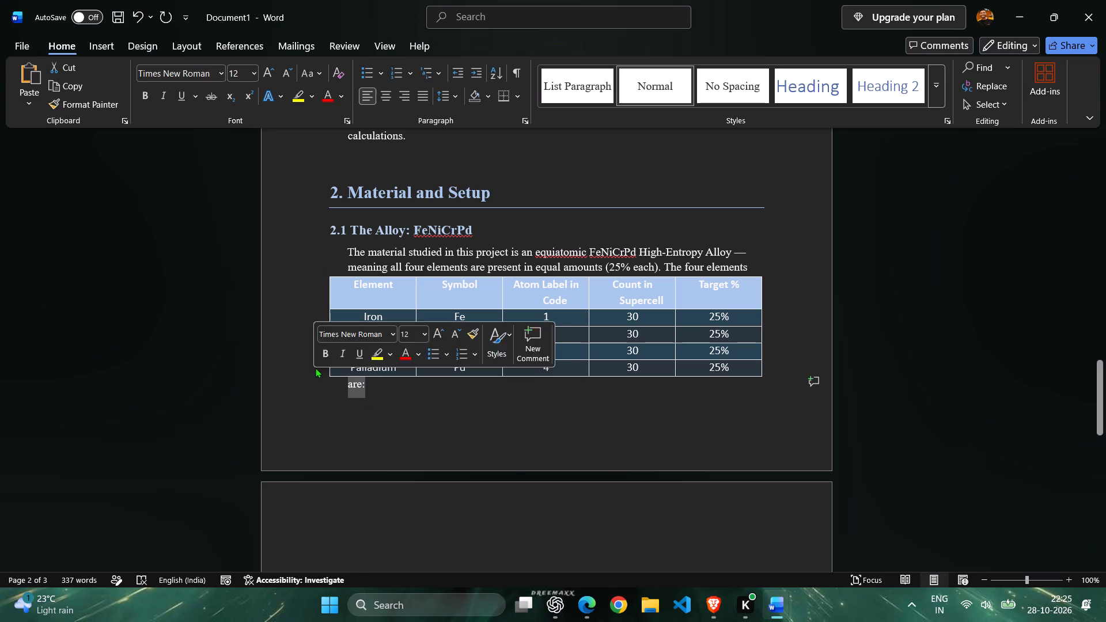
key("ctrl+x")
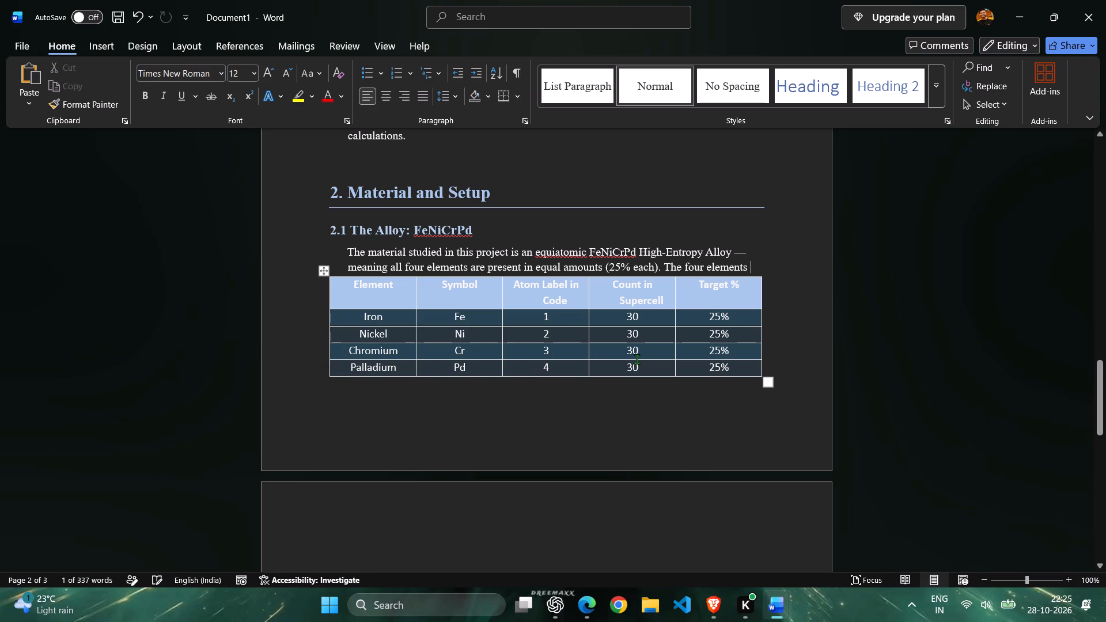
left_click(755, 268)
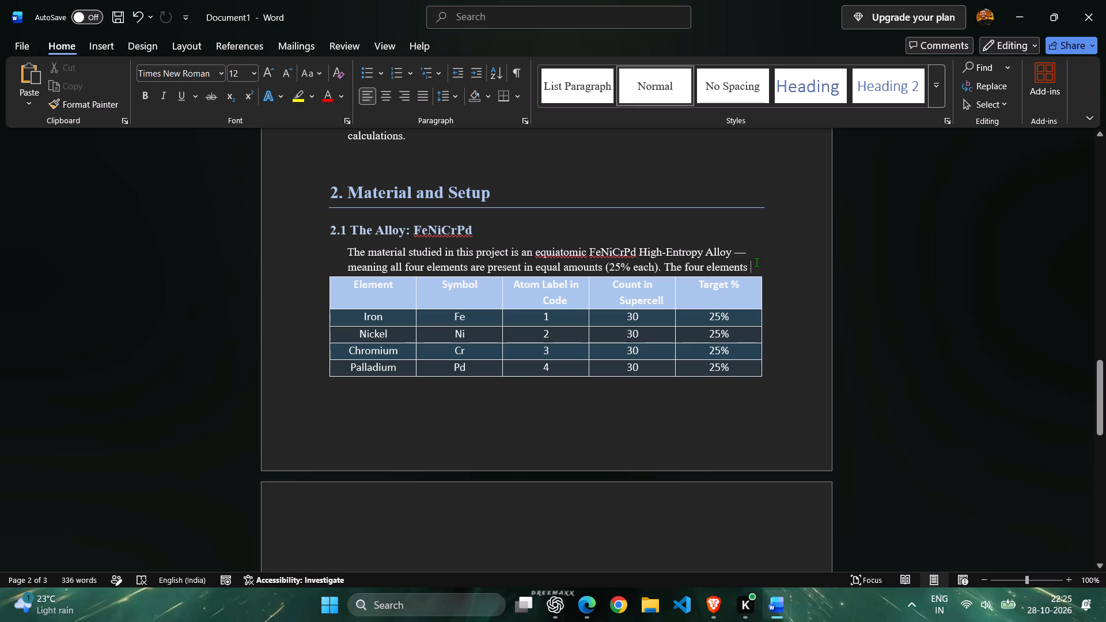
key("Return")
key("BackSpace")
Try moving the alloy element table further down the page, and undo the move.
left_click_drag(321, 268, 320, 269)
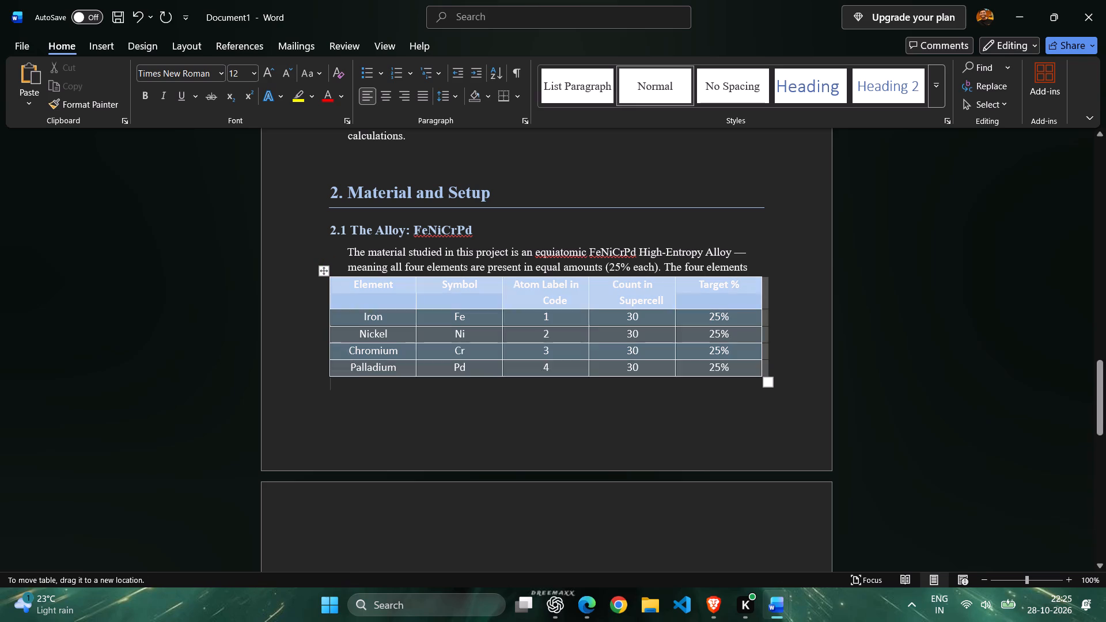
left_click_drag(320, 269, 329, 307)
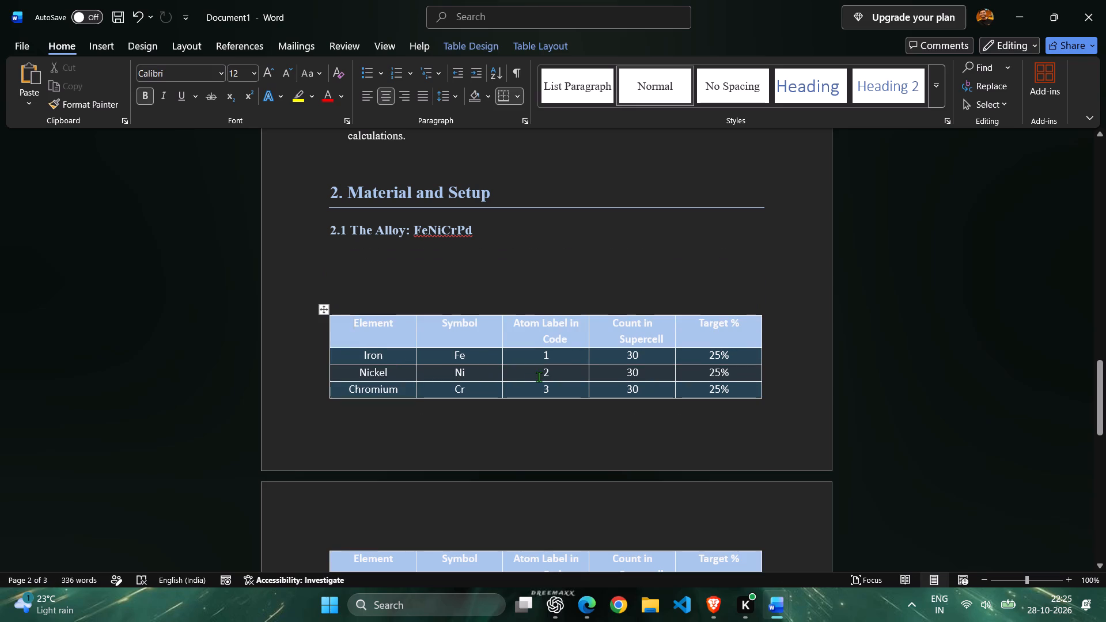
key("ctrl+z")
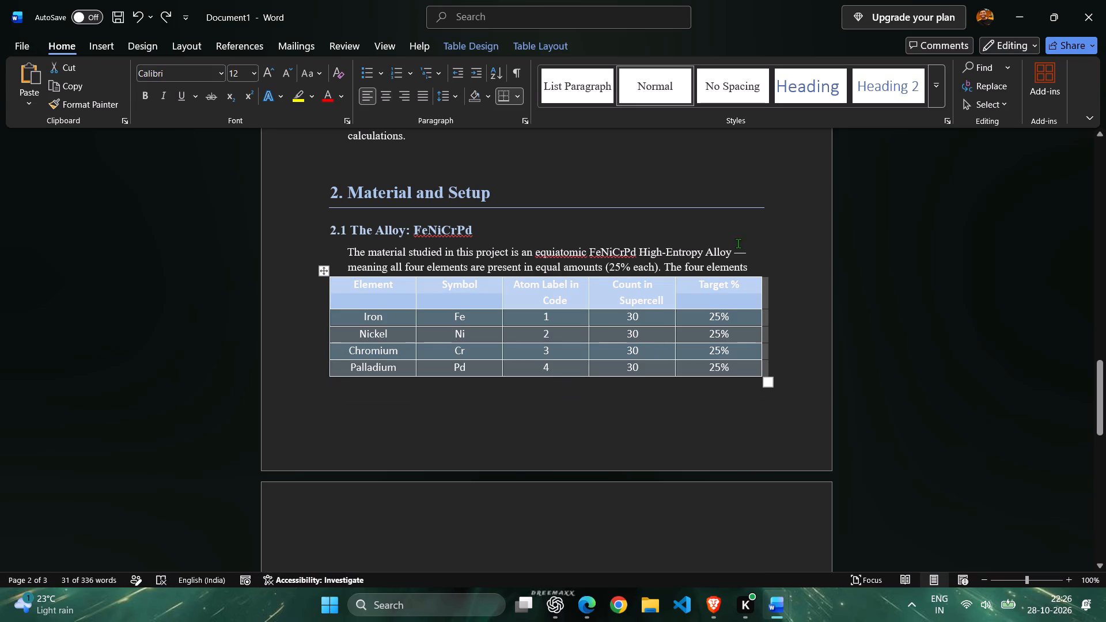
Delete the dash after "High-Entropy Alloy" and the unfinished phrase "The four elements" from the paragraph above the table.
left_click(770, 251)
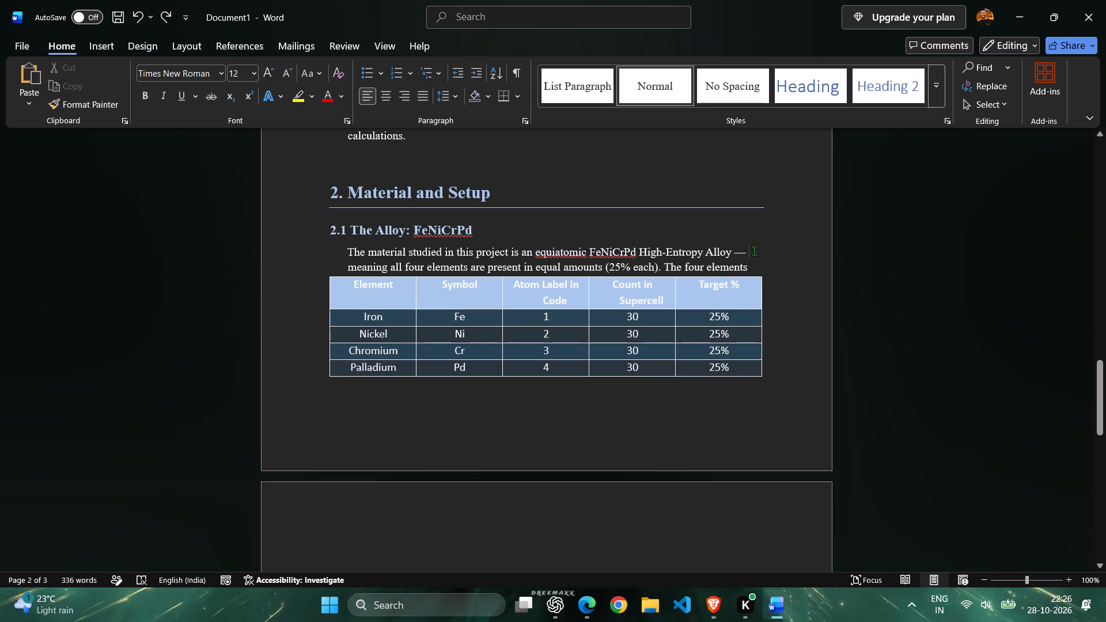
key("BackSpace")
key("BackSpace")
left_click_drag(758, 265, 673, 266)
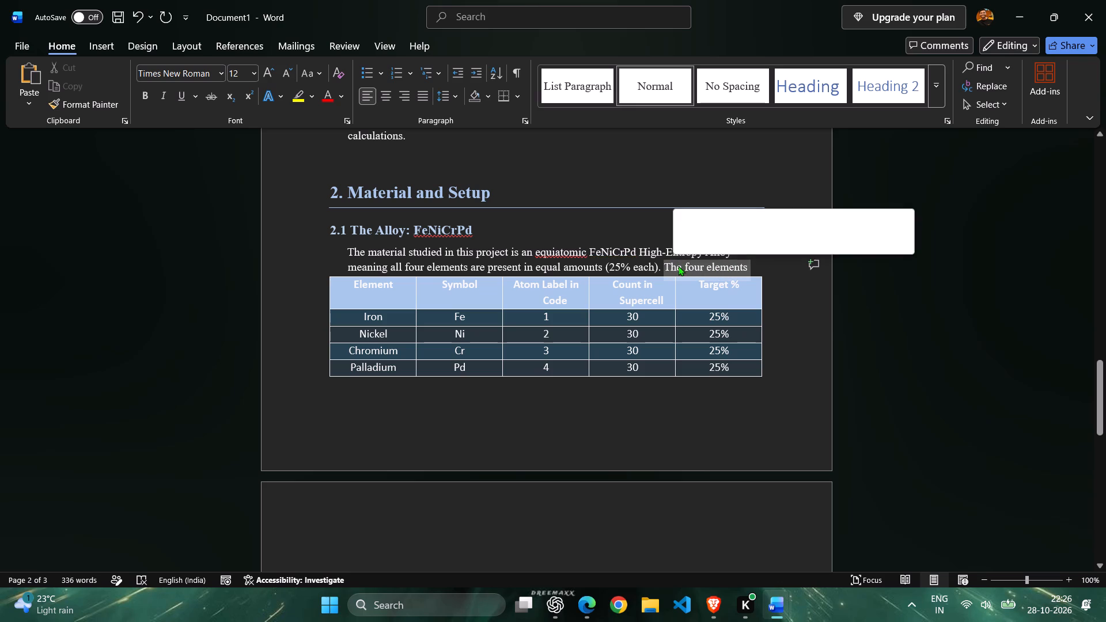
key("BackSpace")
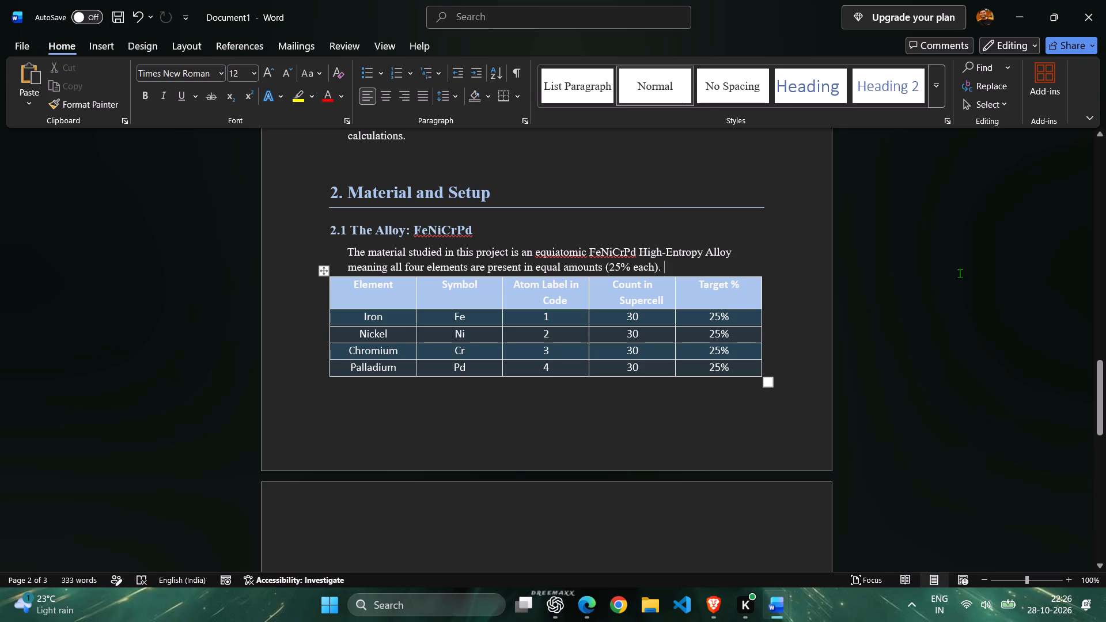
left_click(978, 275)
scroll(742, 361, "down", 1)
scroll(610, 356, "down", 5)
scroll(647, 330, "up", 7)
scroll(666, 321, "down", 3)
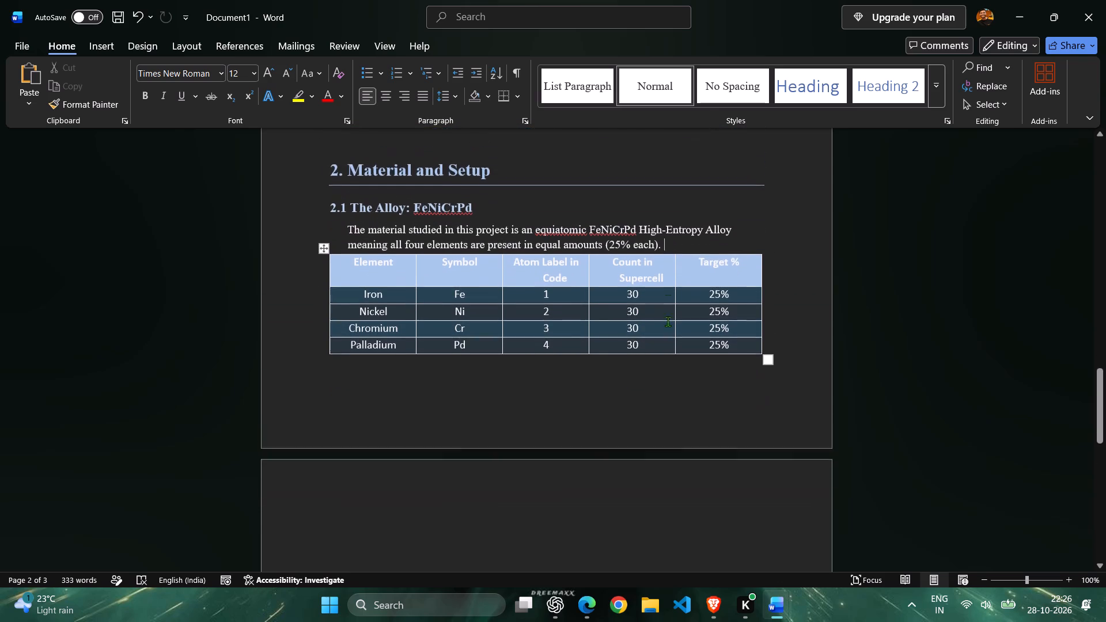
Switch to GAASP_Full_Report and examine the heading, paragraph and table formatting in sections 1 to 2.2.
key("alt+Tab")
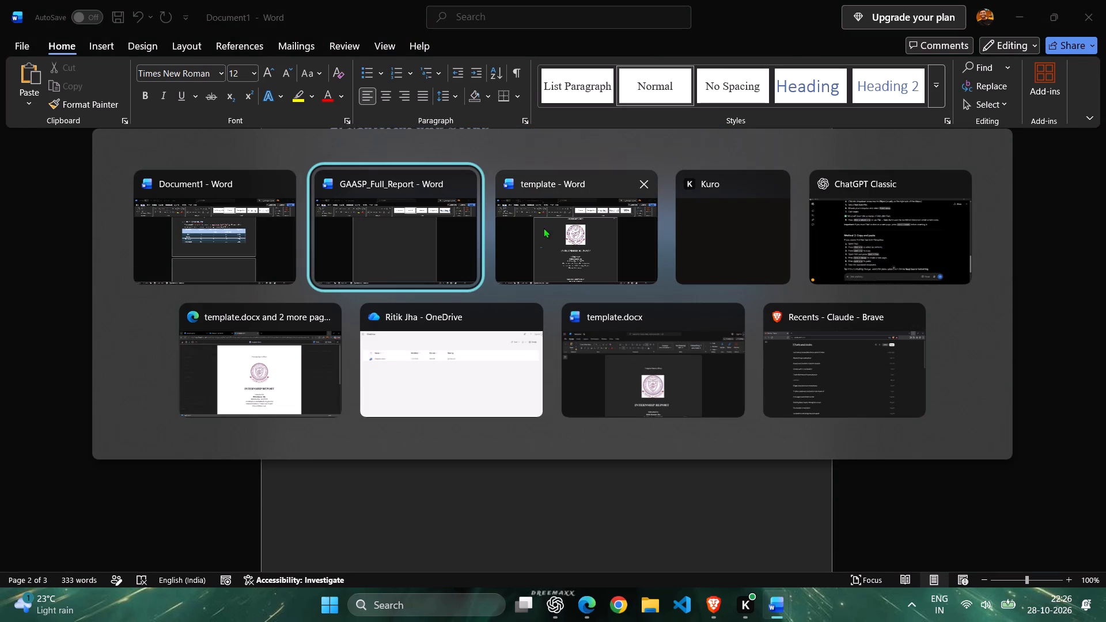
left_click(407, 214, "alt")
scroll(417, 208, "up", 10)
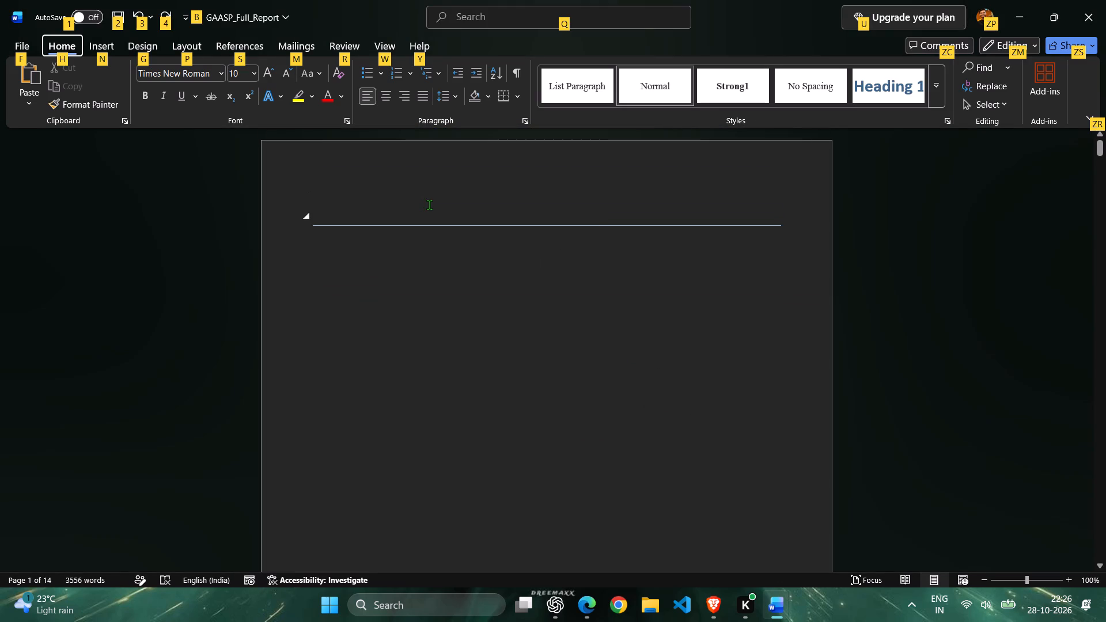
scroll(429, 203, "up", 5)
left_click(403, 369)
scroll(411, 363, "down", 20)
scroll(411, 363, "down", 4)
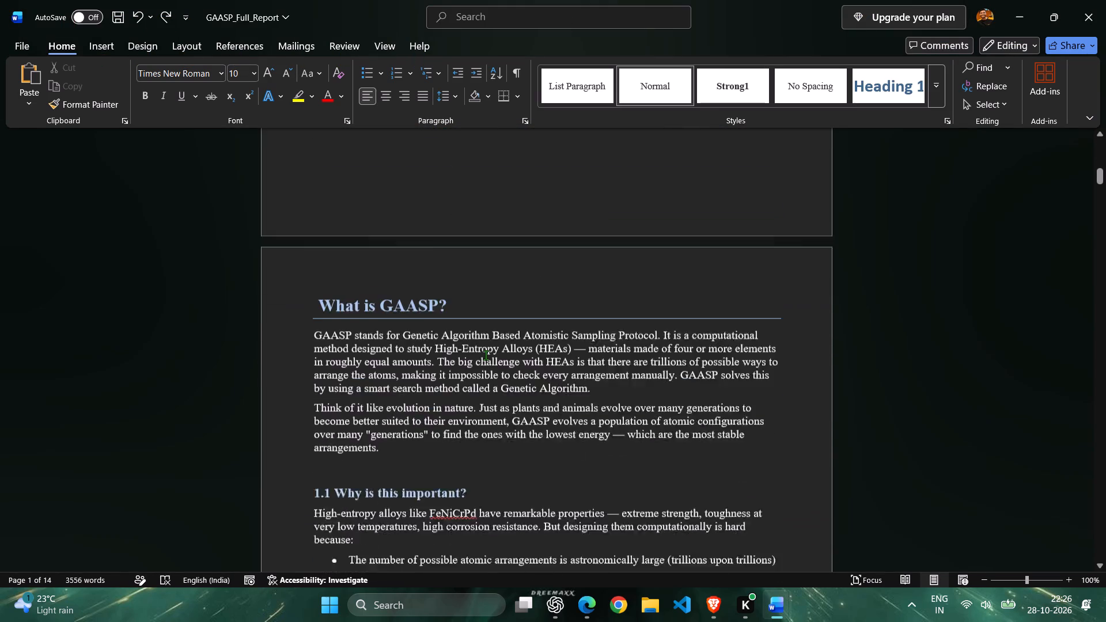
scroll(487, 355, "down", 11)
scroll(501, 348, "up", 2)
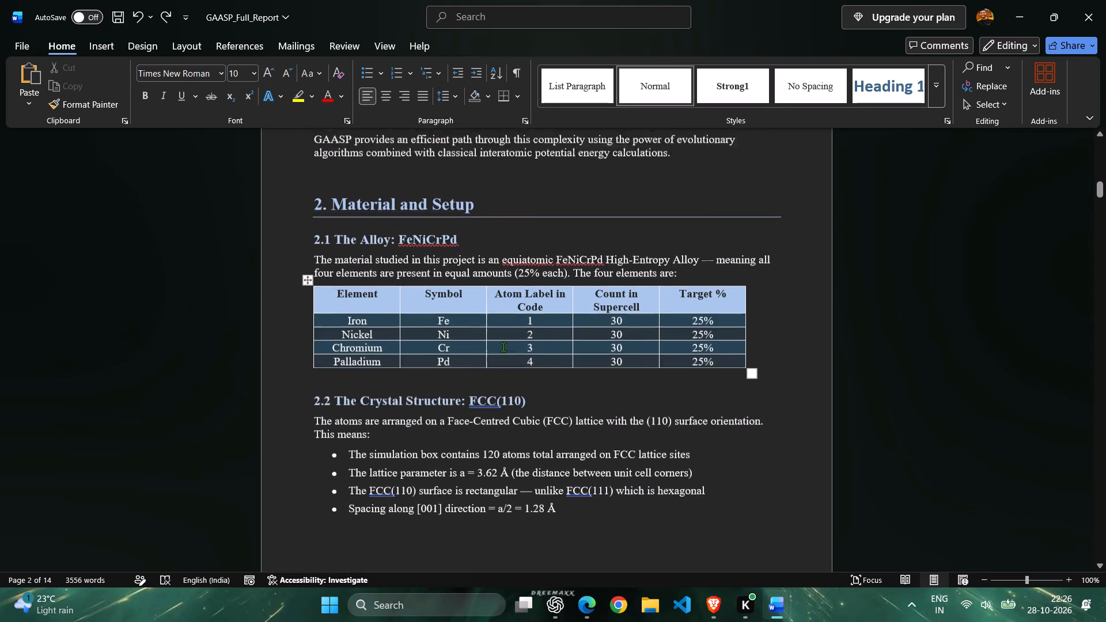
scroll(503, 347, "up", 13)
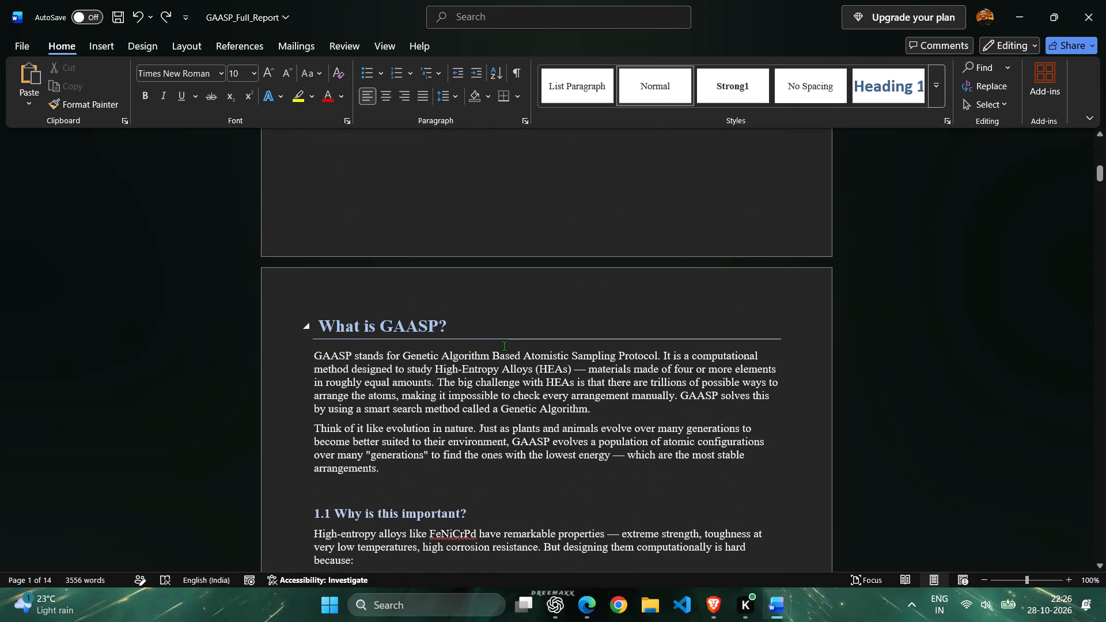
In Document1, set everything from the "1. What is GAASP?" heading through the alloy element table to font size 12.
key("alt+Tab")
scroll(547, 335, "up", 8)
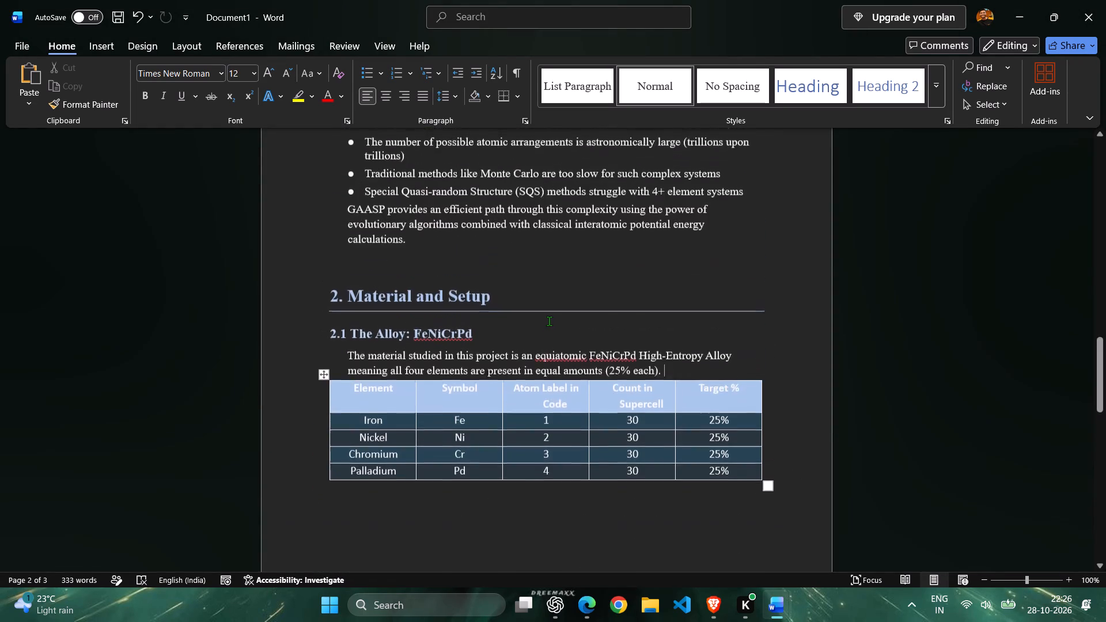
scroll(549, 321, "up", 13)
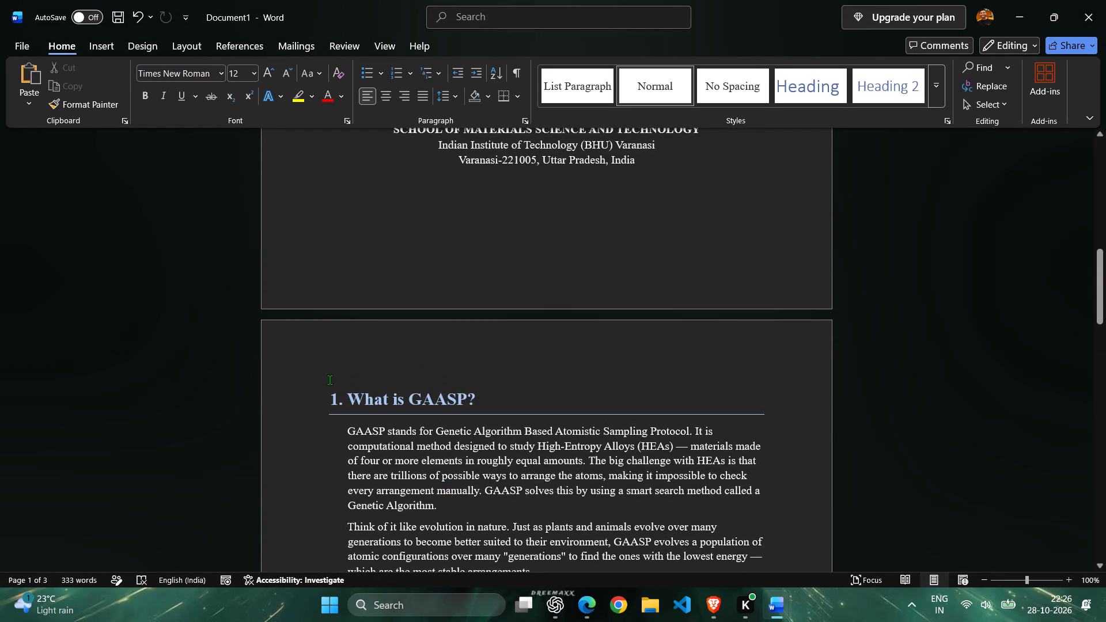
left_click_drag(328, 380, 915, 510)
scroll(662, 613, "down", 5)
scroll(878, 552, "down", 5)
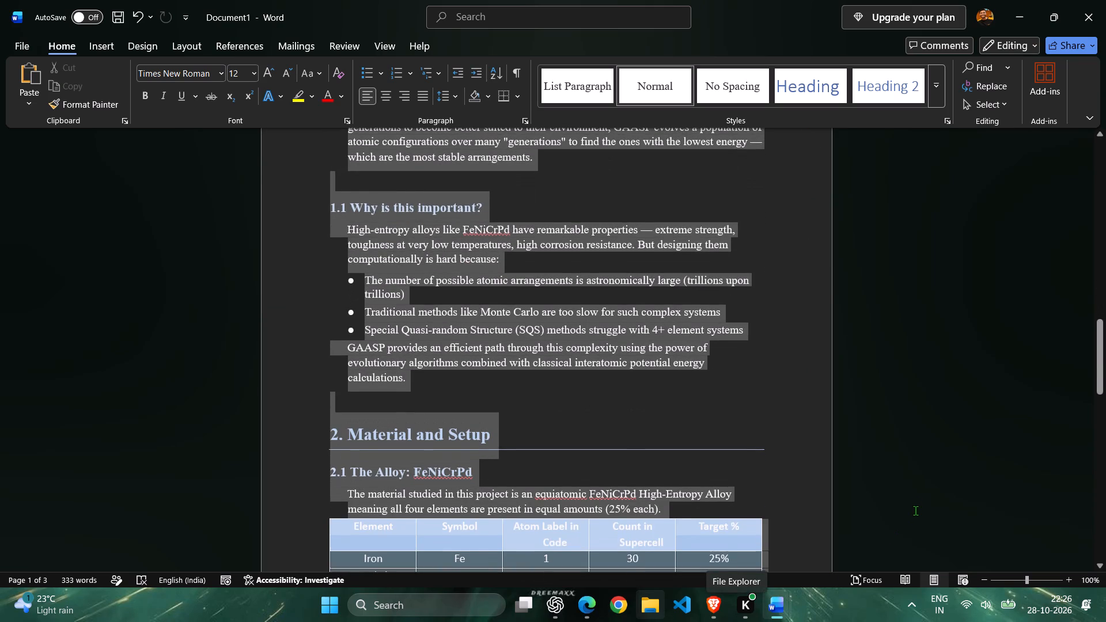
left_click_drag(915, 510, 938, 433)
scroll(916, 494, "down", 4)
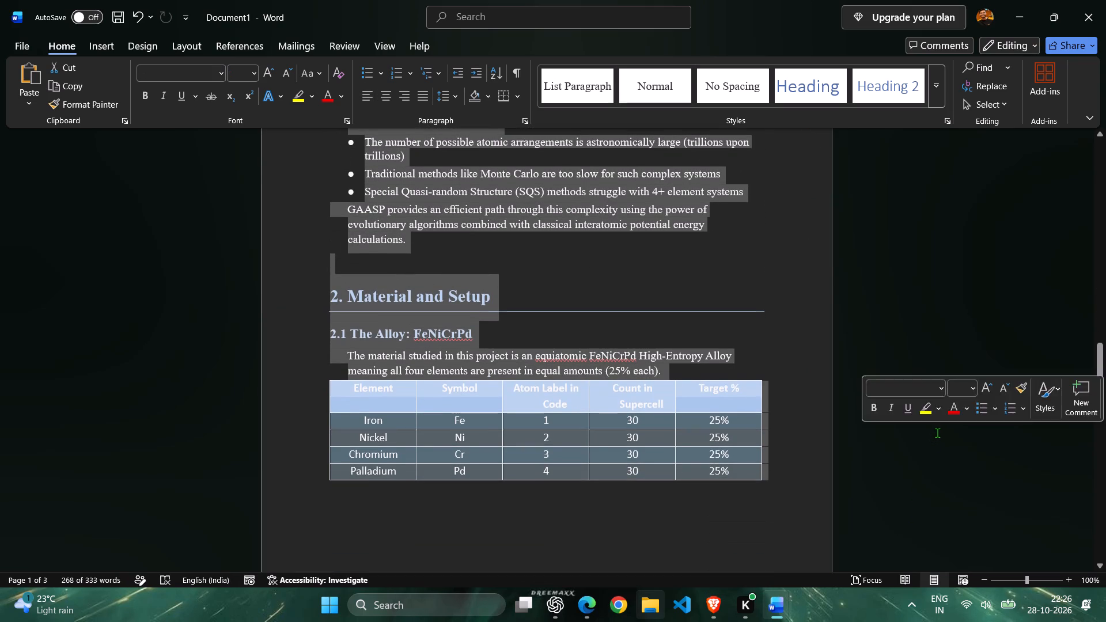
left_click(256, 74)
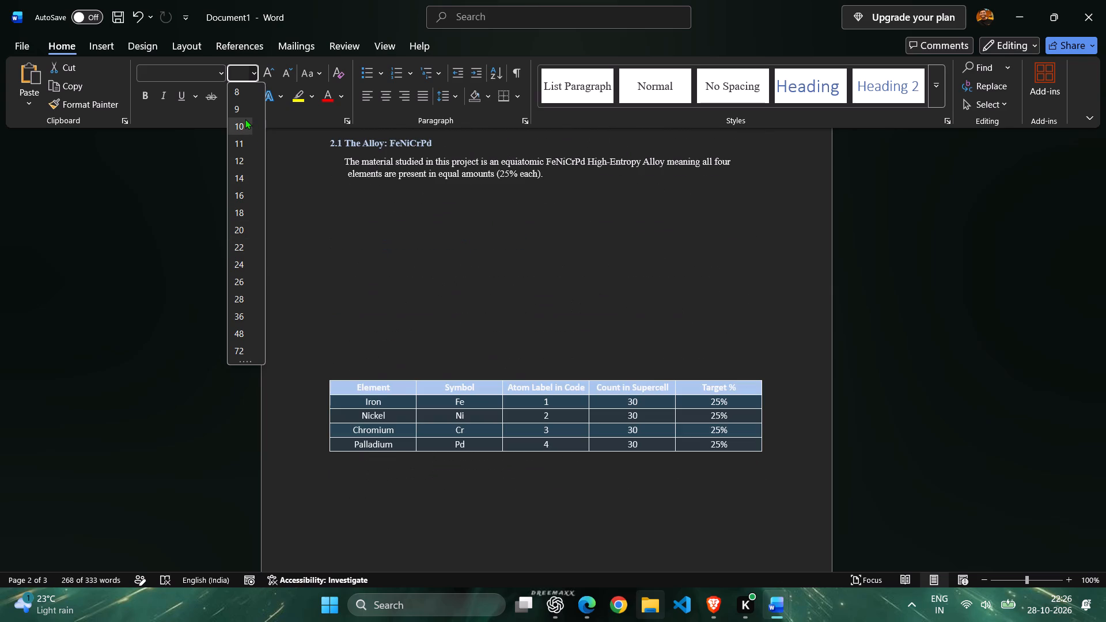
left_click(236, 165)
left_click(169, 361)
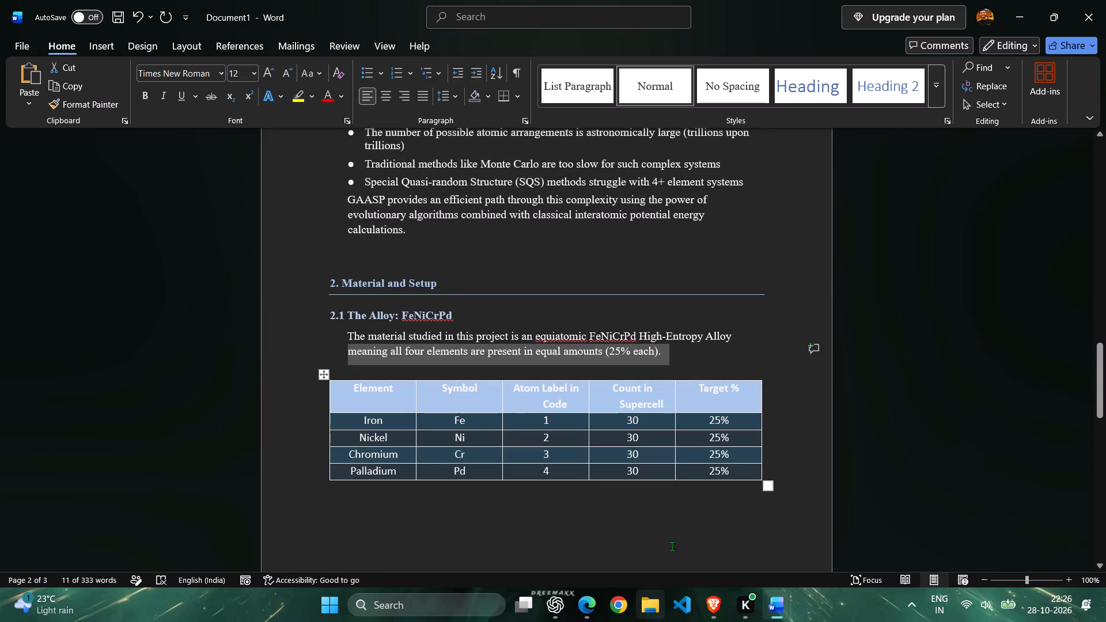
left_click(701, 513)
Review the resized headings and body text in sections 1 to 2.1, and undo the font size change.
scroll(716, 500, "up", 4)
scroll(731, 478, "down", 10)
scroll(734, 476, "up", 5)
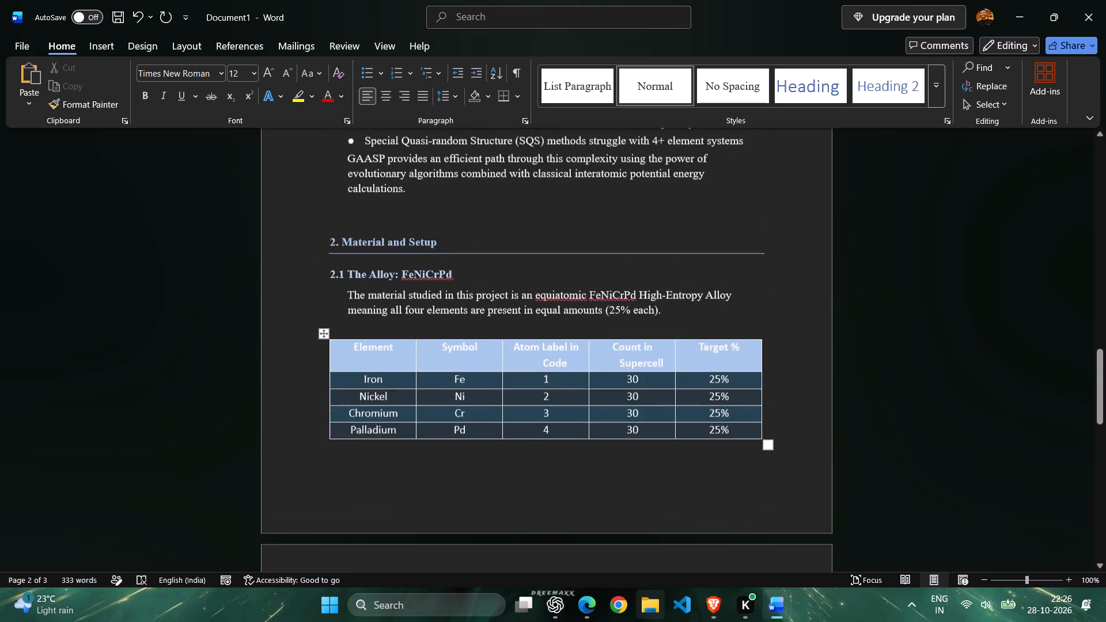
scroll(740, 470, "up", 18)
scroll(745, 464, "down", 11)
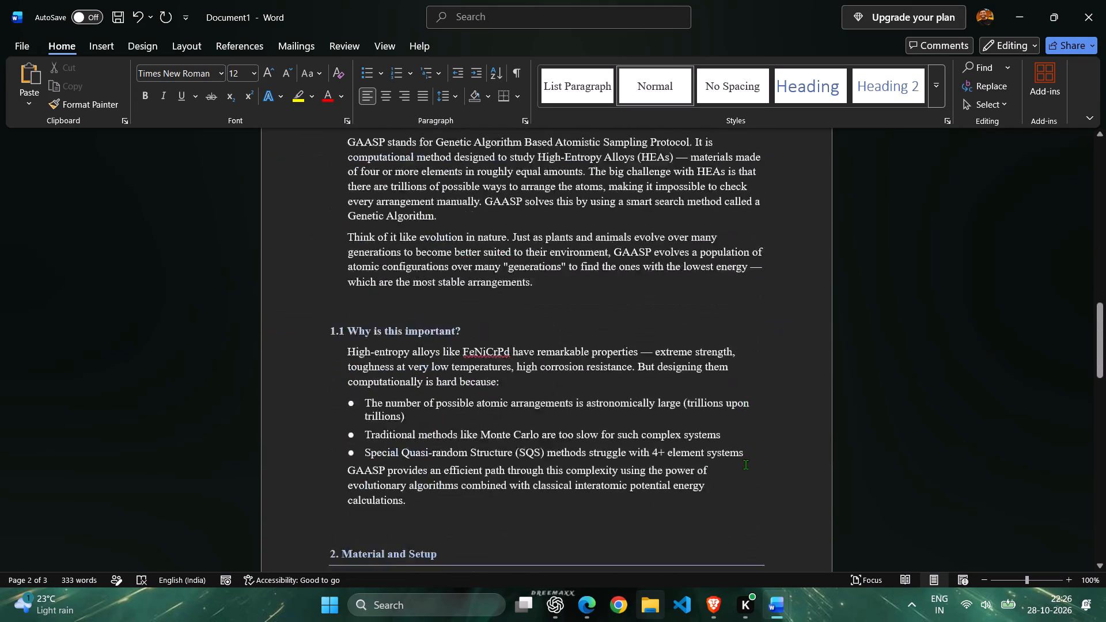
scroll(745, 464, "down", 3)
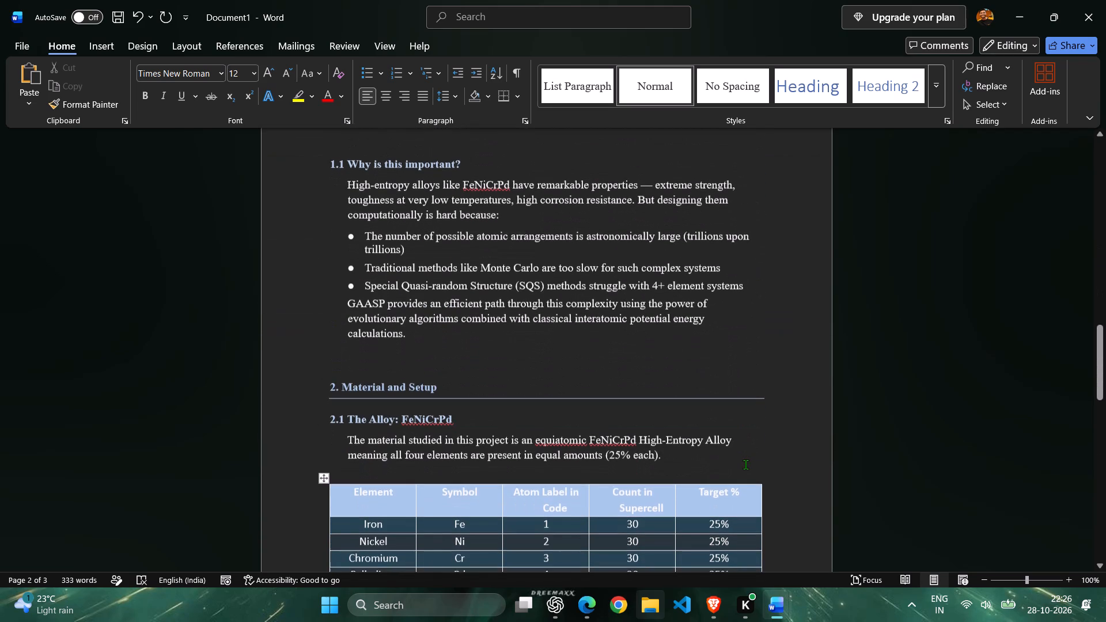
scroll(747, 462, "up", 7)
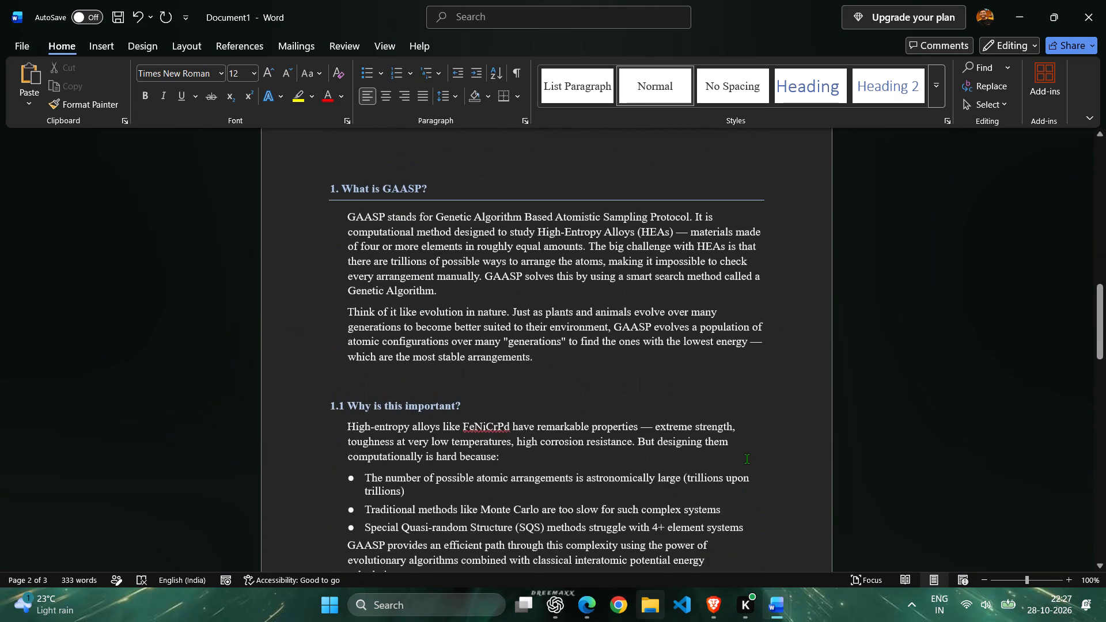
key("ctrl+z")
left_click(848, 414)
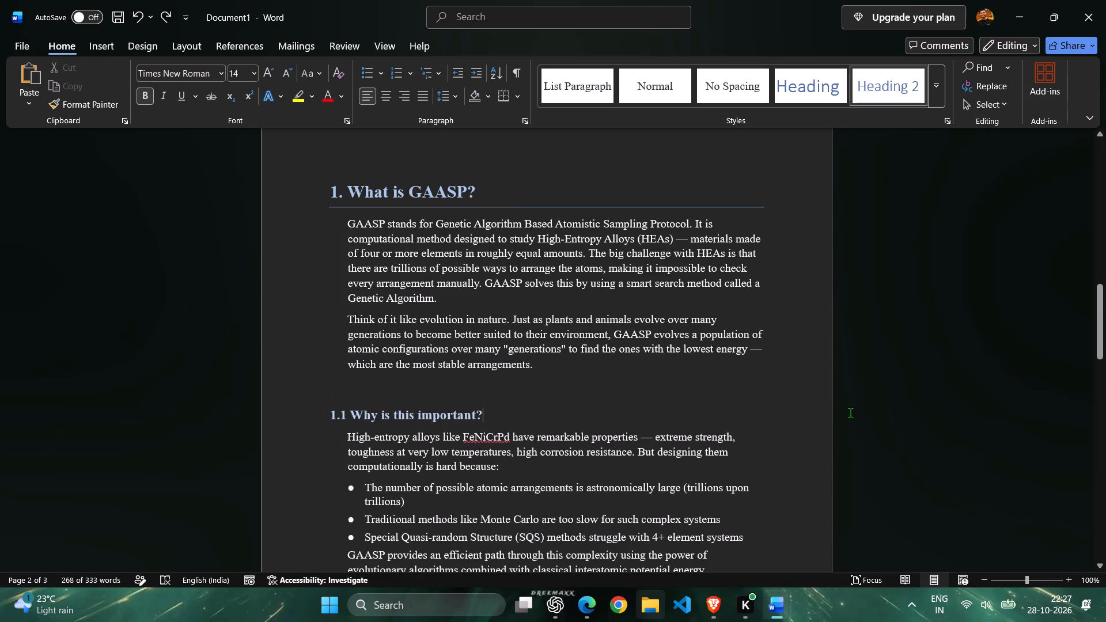
Compare the layout around the alloy element table in Document1 with sections 1 to 2.2 in GAASP_Full_Report.
scroll(921, 384, "down", 9)
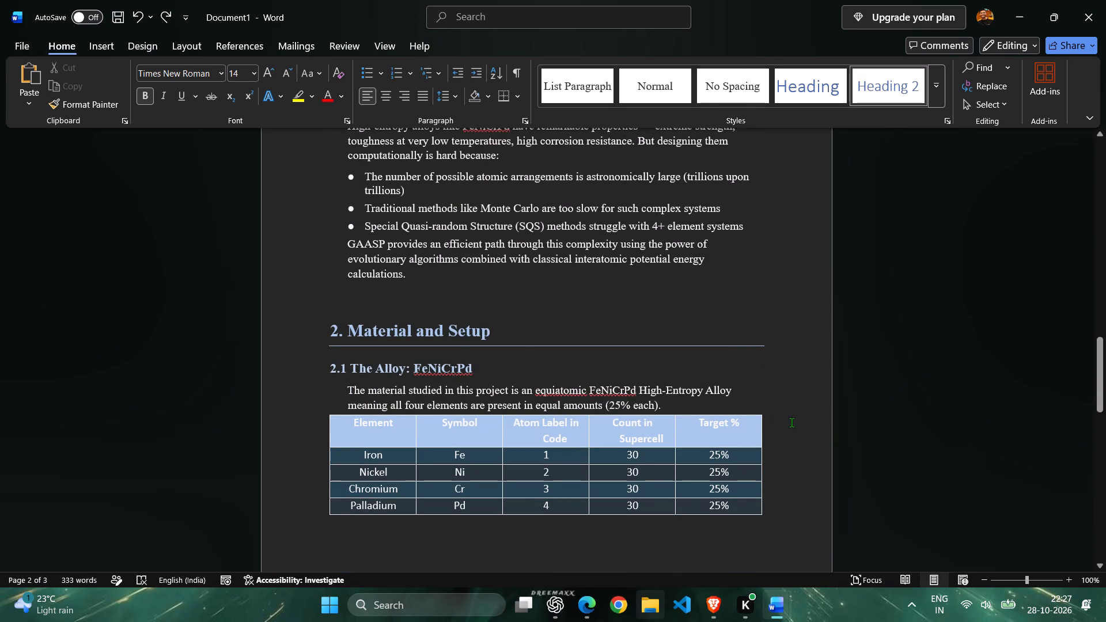
left_click(812, 422)
key("alt+Tab")
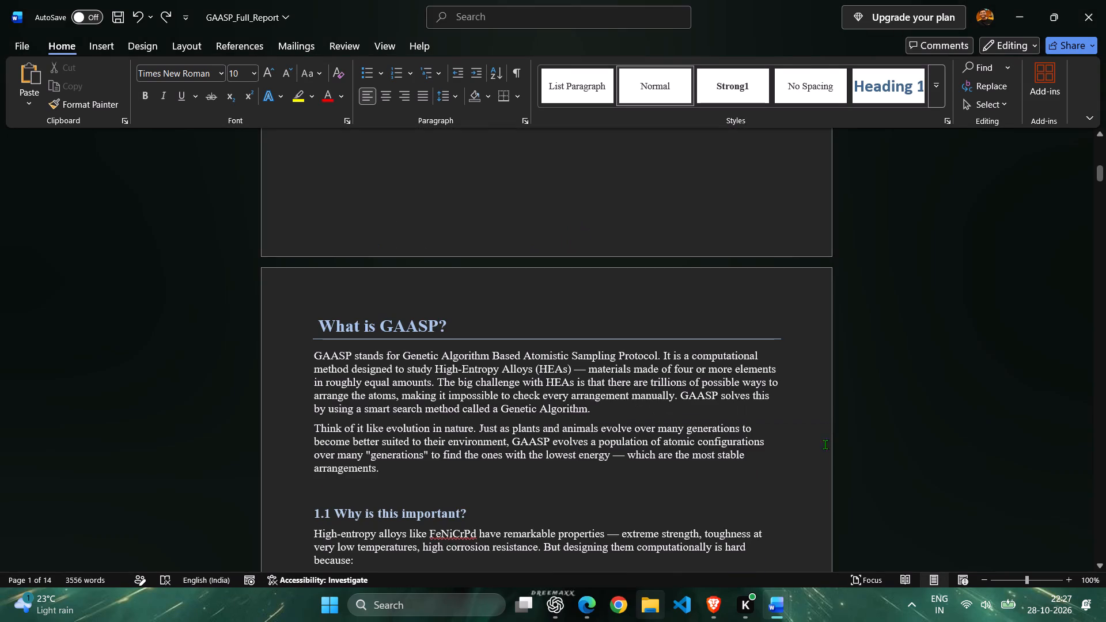
scroll(787, 460, "down", 6)
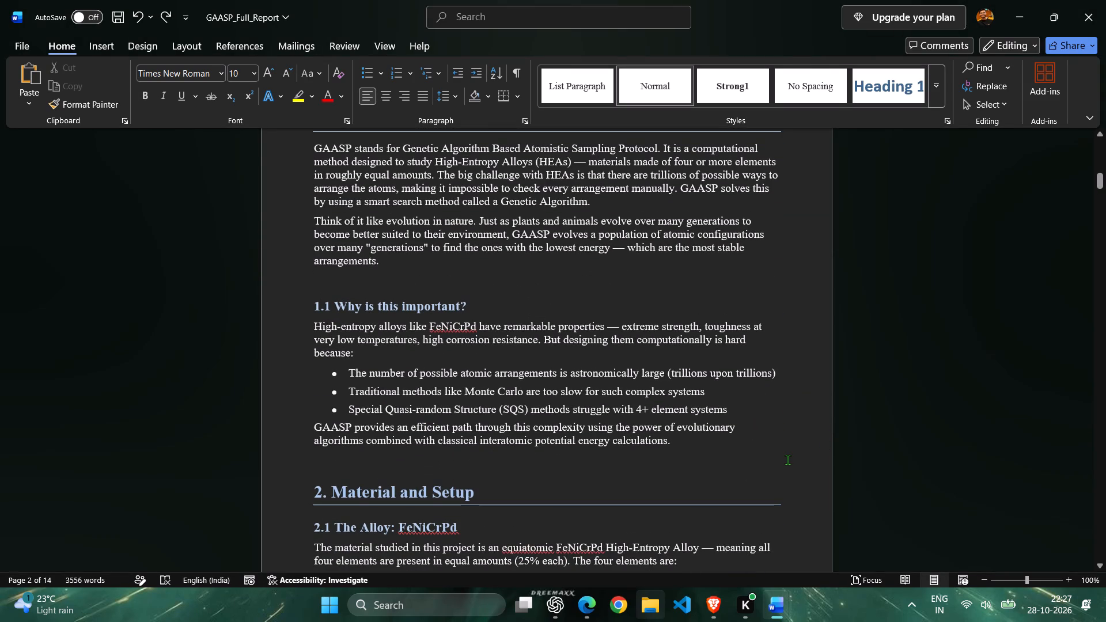
scroll(787, 460, "up", 12)
scroll(787, 460, "down", 7)
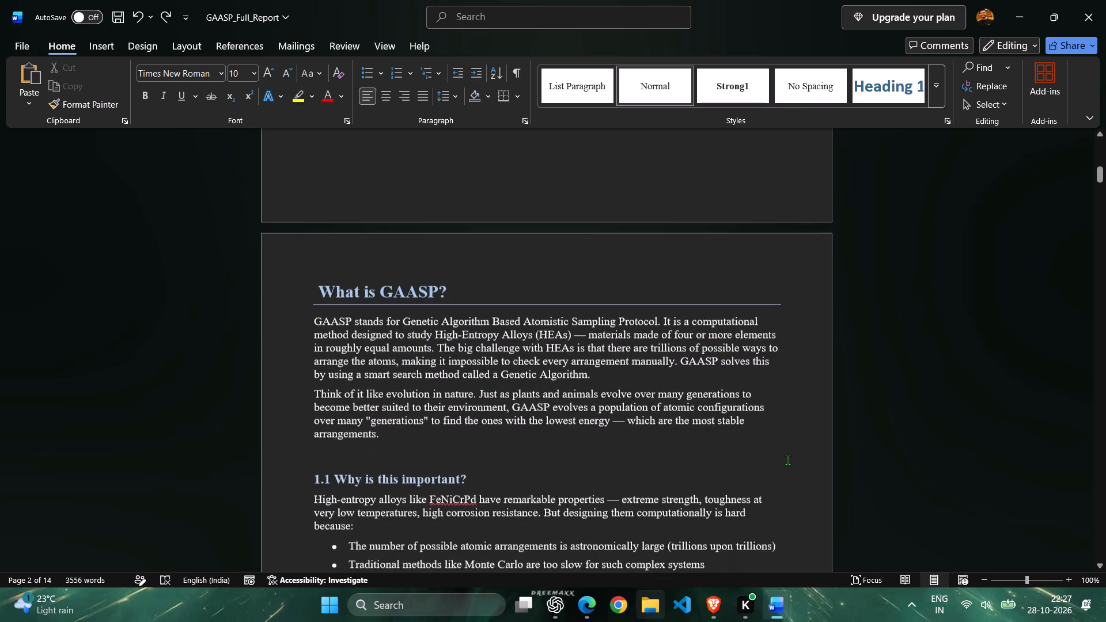
scroll(787, 460, "down", 10)
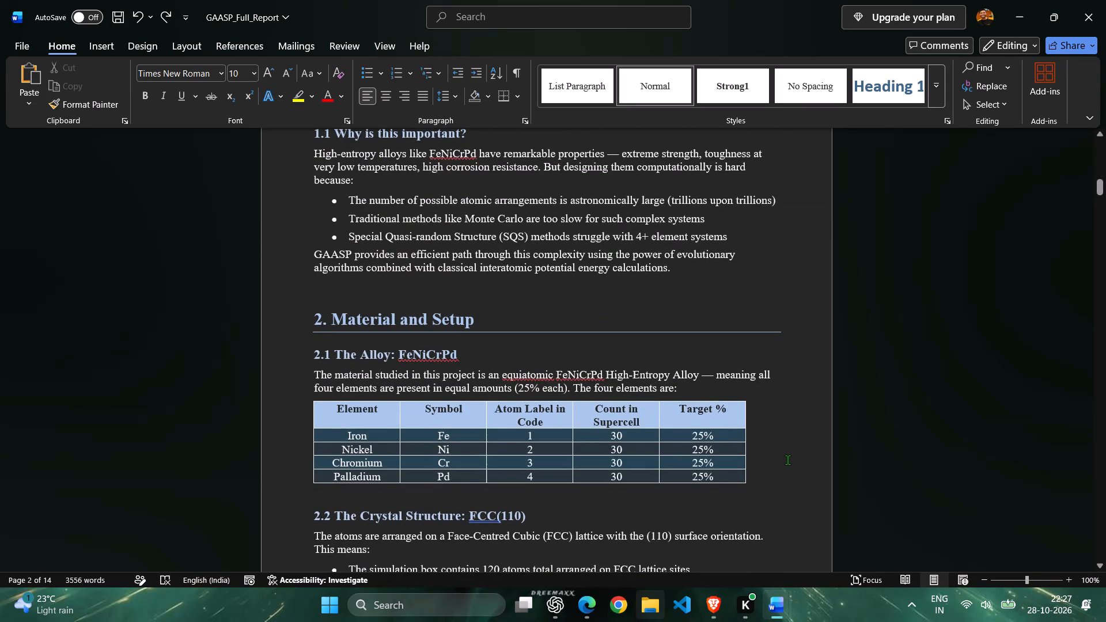
scroll(791, 459, "down", 5)
scroll(793, 459, "up", 2)
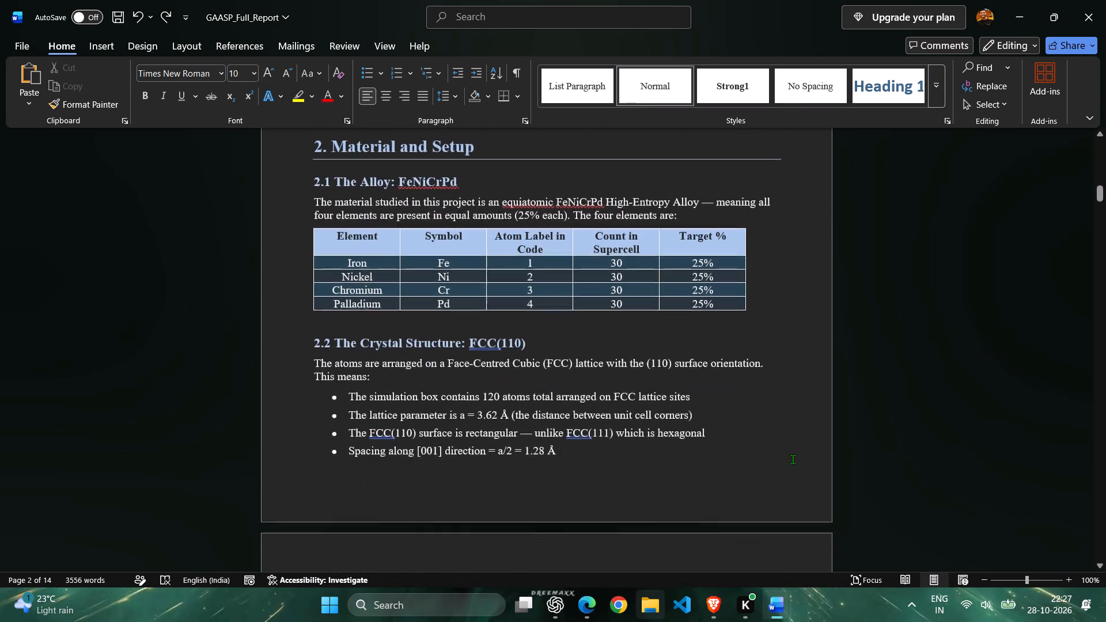
scroll(793, 459, "up", 4)
scroll(793, 457, "up", 20)
scroll(793, 457, "up", 11)
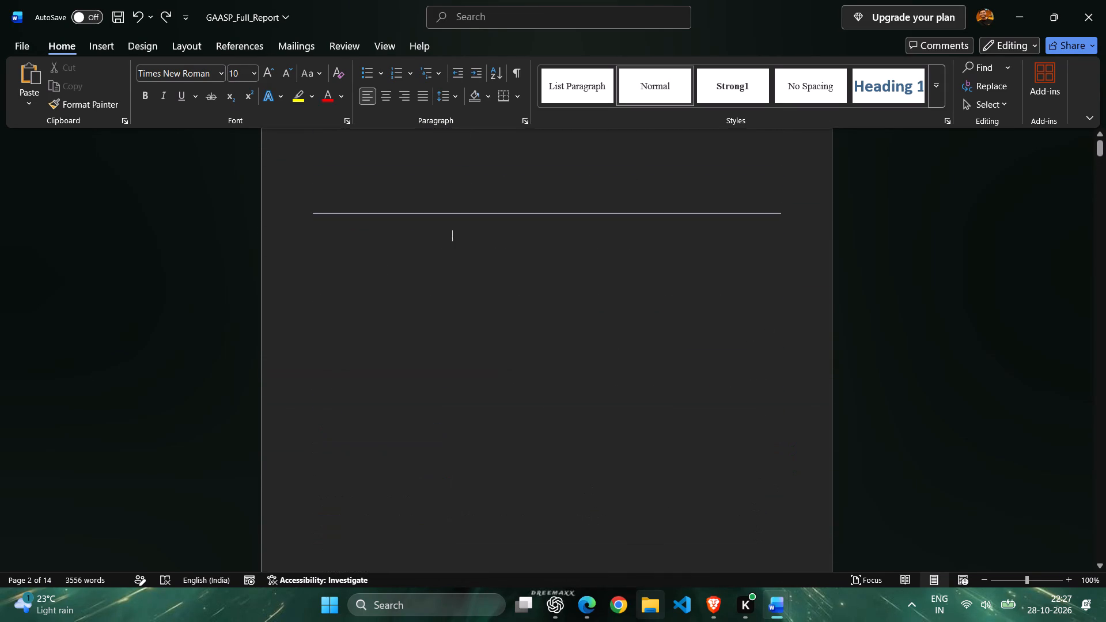
scroll(801, 446, "up", 6)
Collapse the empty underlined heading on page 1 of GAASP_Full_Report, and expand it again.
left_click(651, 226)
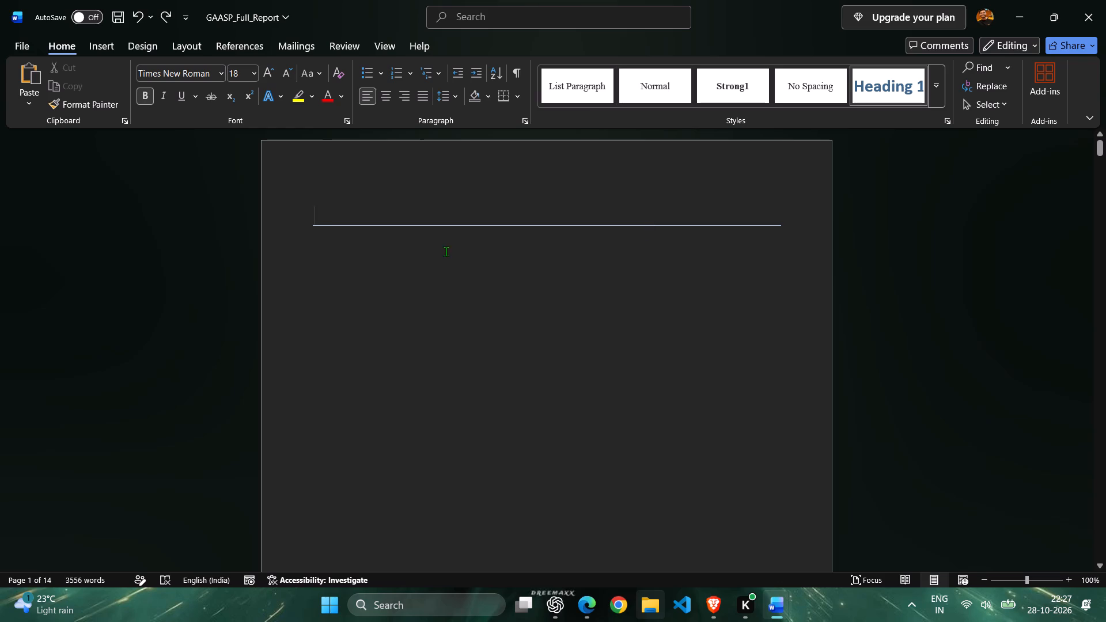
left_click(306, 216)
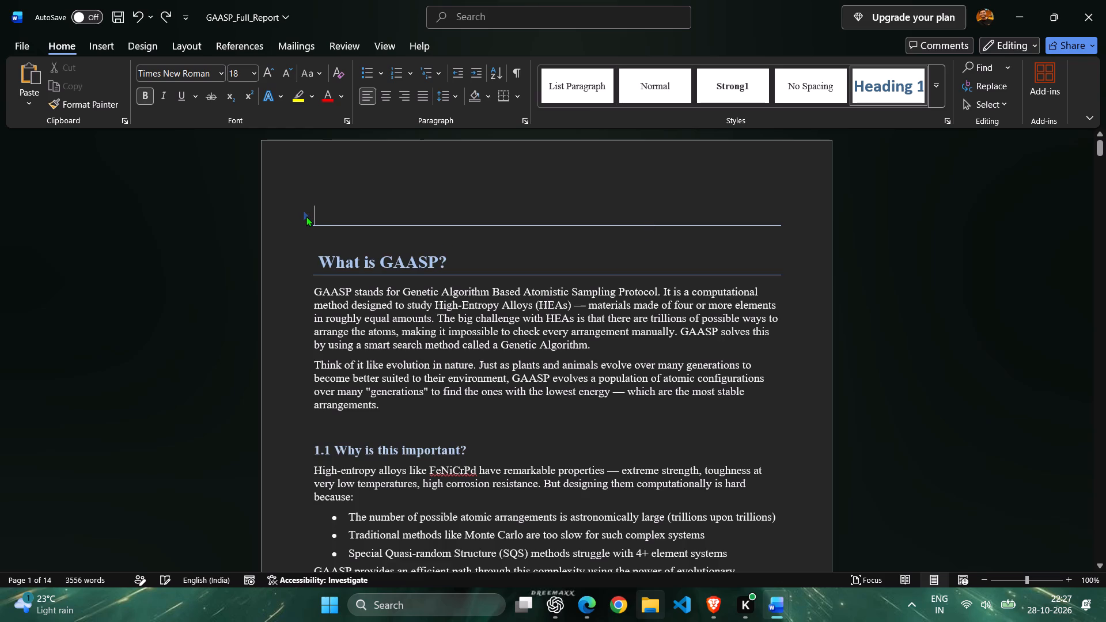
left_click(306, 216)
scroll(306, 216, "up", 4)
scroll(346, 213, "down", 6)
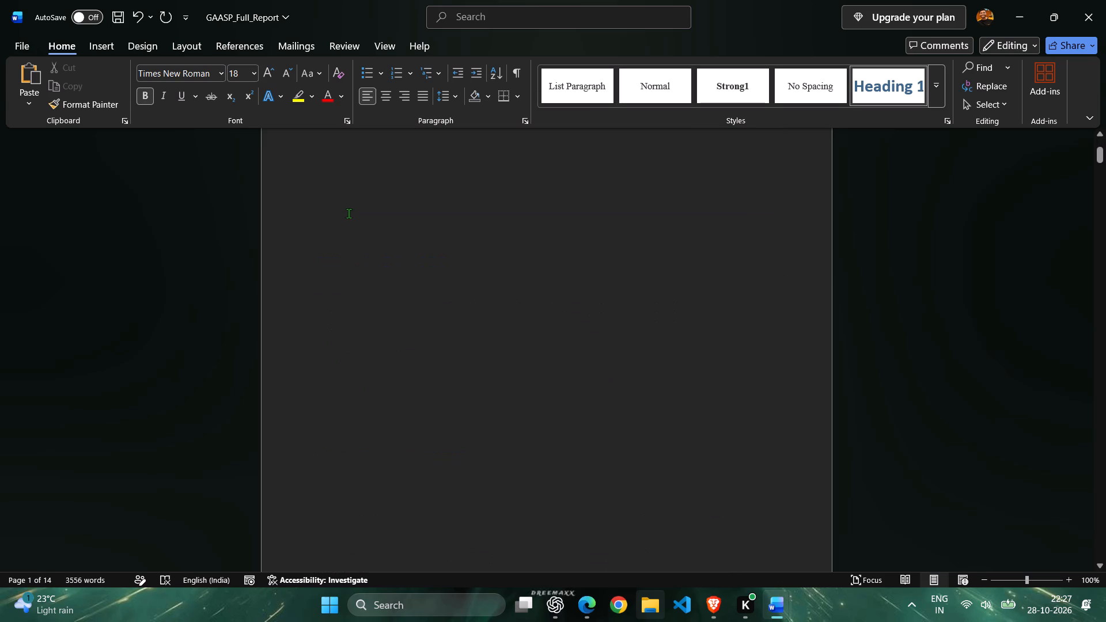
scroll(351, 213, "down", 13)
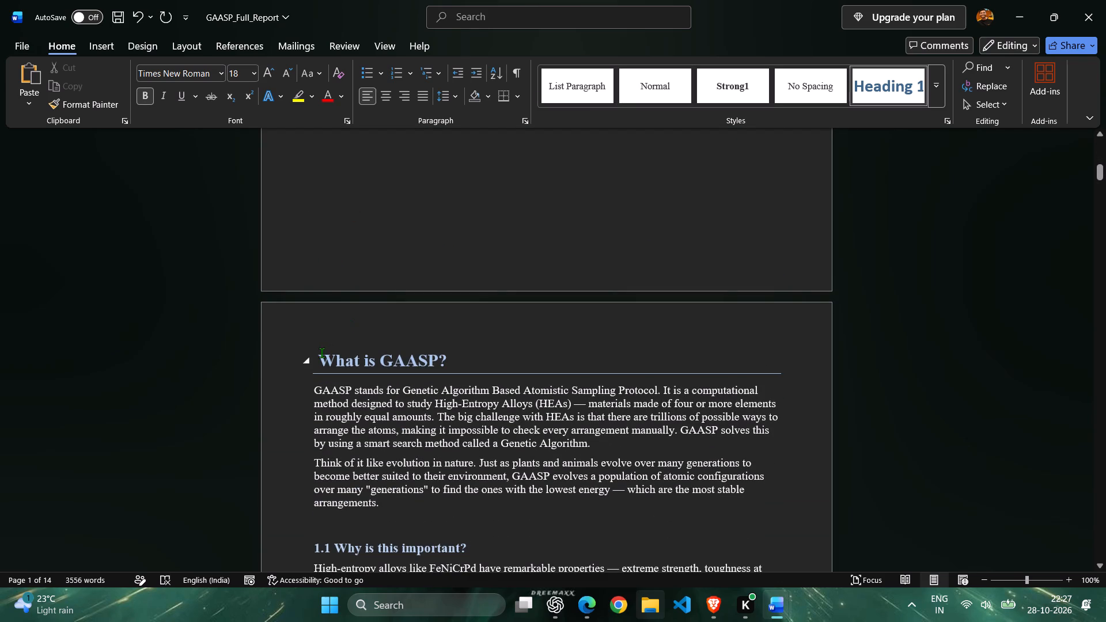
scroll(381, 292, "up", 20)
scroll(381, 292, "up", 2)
Remove bold from the empty underlined heading and the blank line beneath it on page 1.
left_click_drag(755, 277, 744, 222)
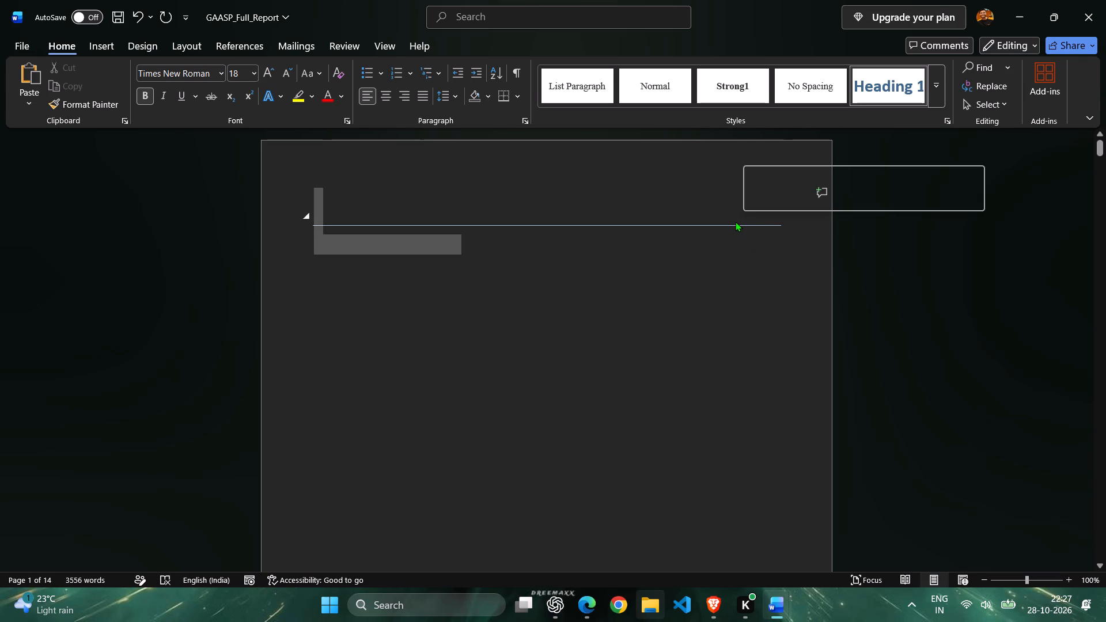
left_click(754, 199)
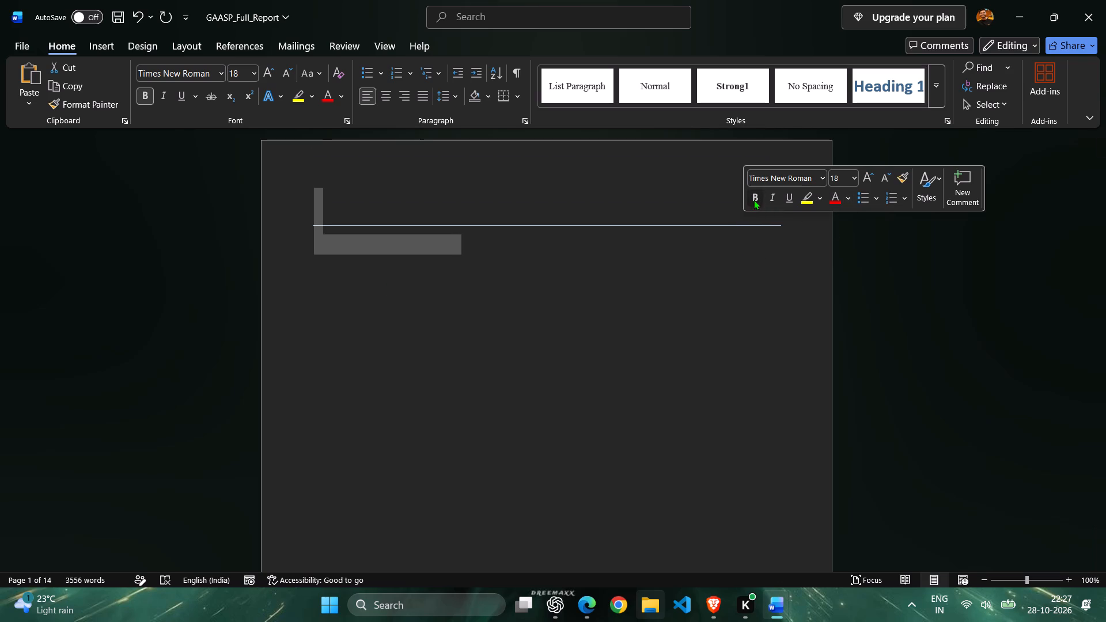
left_click(445, 279)
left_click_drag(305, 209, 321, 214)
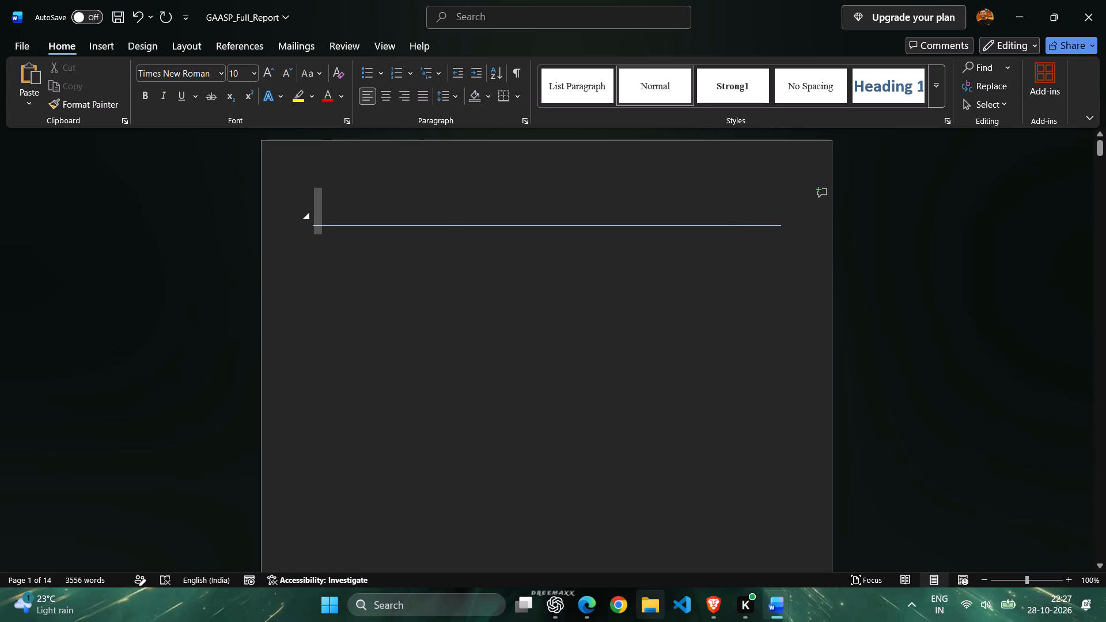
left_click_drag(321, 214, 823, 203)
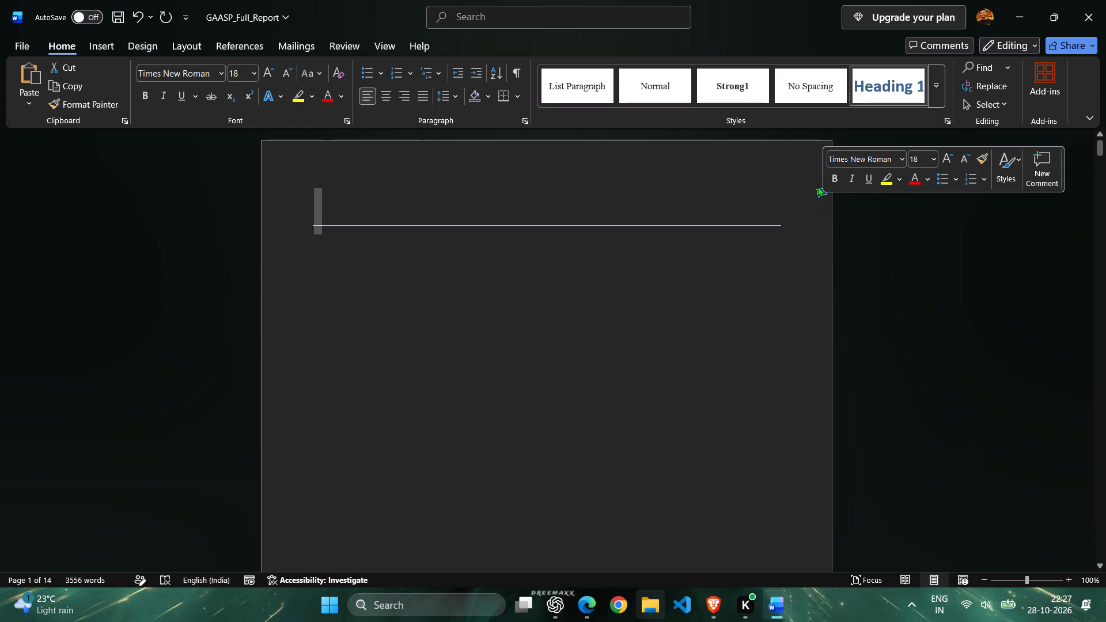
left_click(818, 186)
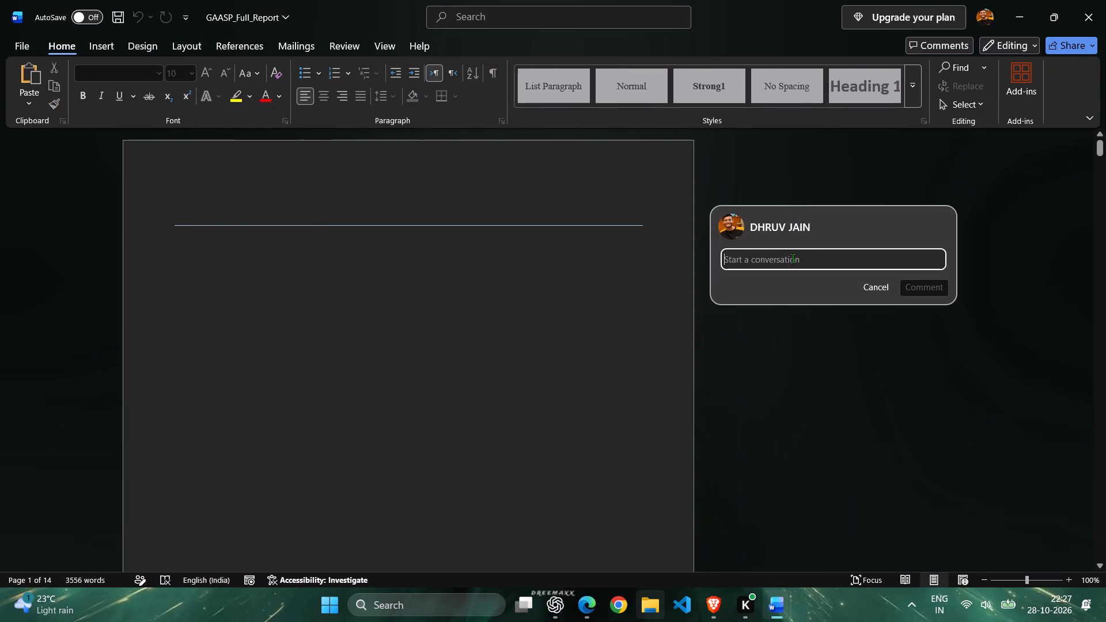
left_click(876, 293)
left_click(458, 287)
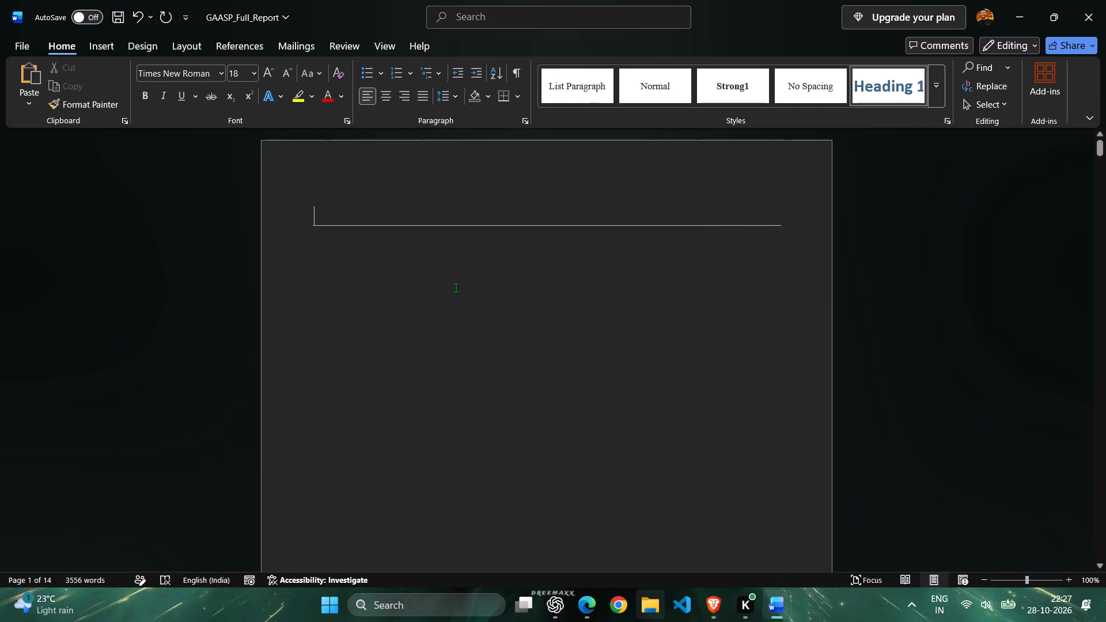
Delete the empty underlined heading and the blank line beneath it on page 1.
left_click(422, 223)
left_click(422, 223)
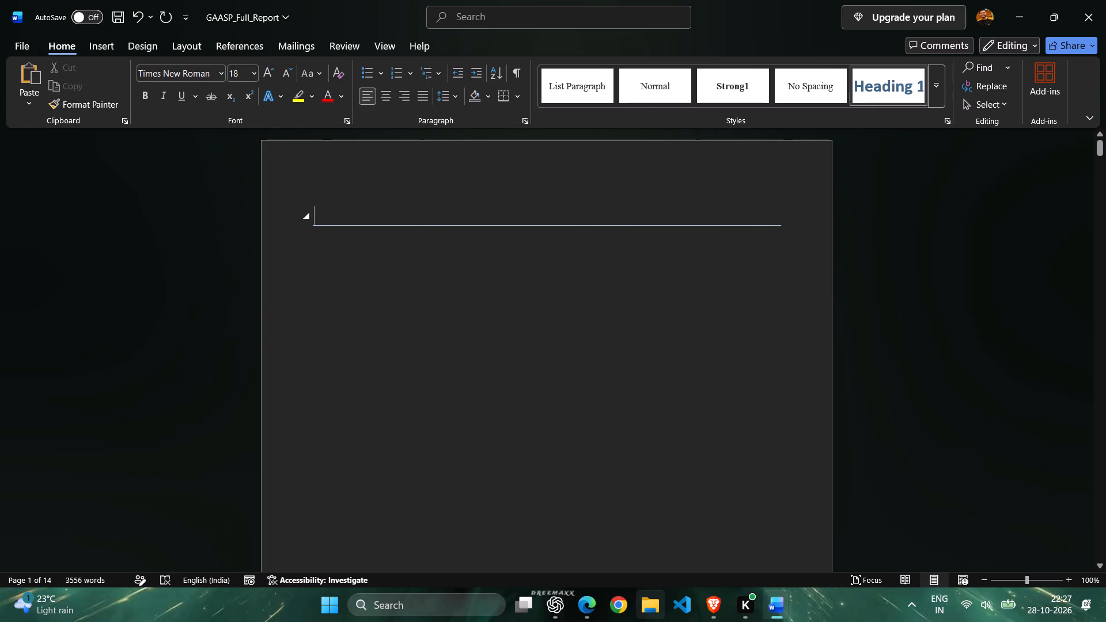
right_click(422, 223)
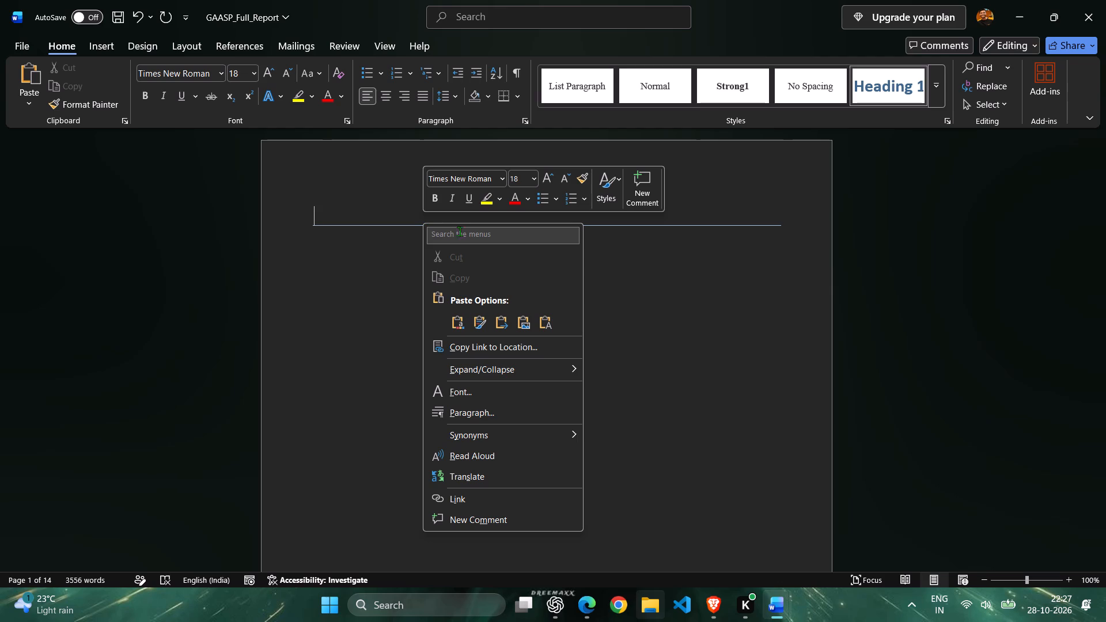
left_click(641, 299)
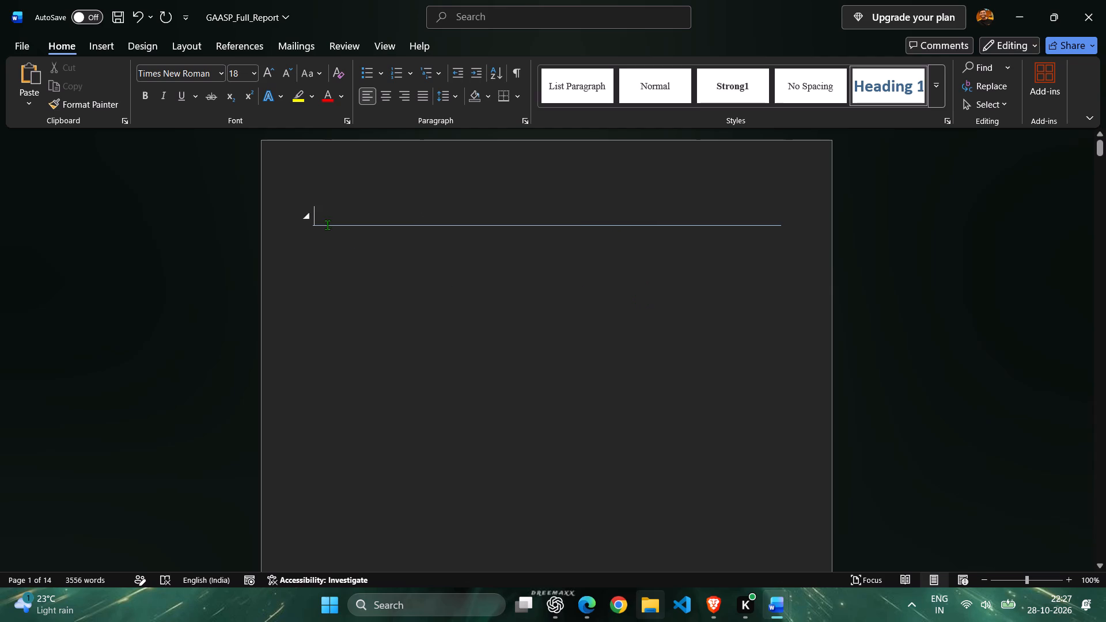
left_click_drag(282, 194, 755, 259)
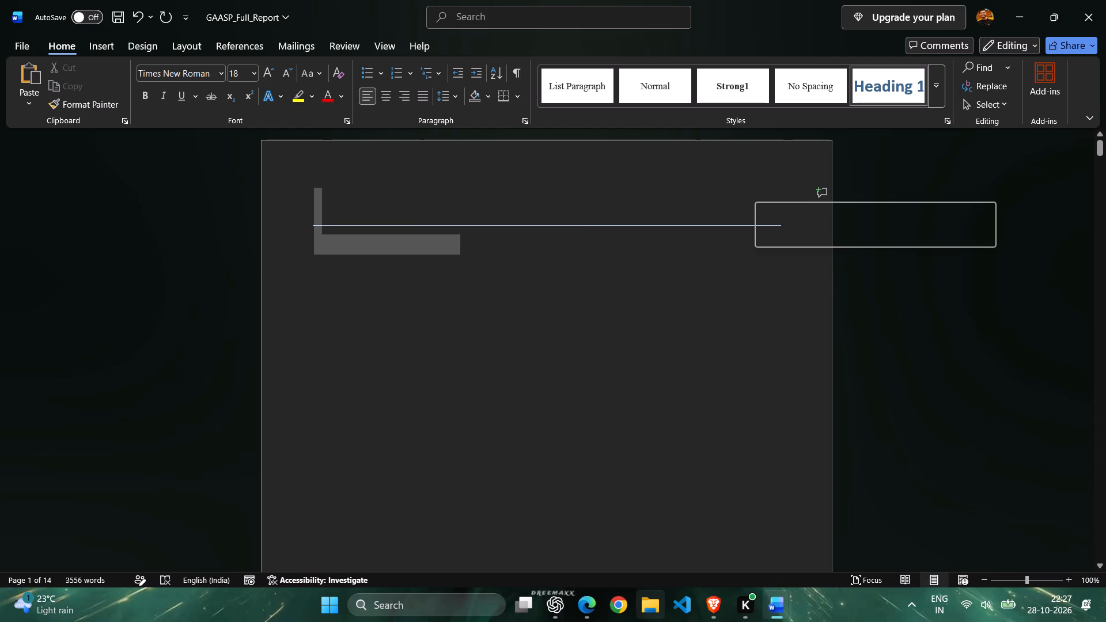
key("Delete")
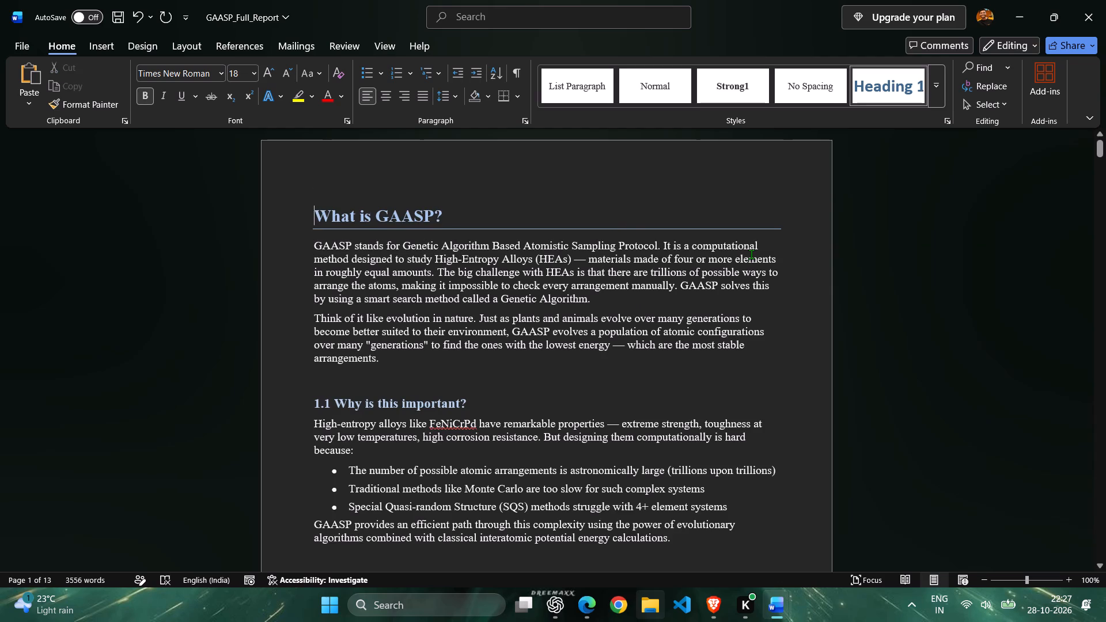
Review the page layout, headings, tables and figure in sections 1 to 5 of the report.
scroll(595, 192, "up", 6)
scroll(603, 202, "down", 4)
scroll(774, 222, "down", 18)
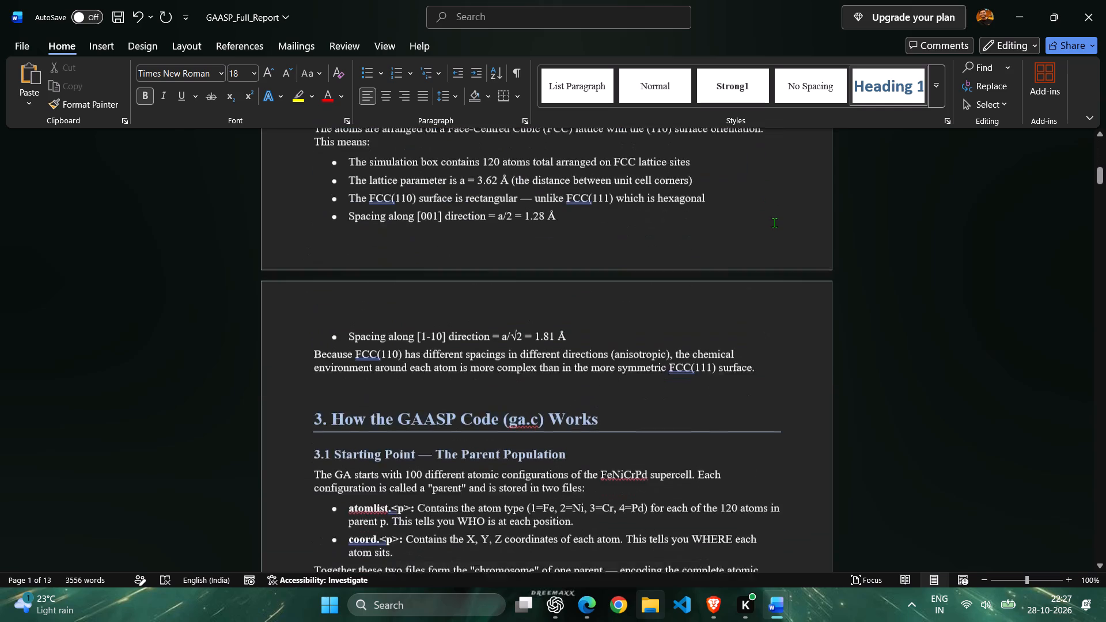
scroll(774, 222, "down", 6)
scroll(774, 222, "up", 7)
scroll(774, 222, "down", 8)
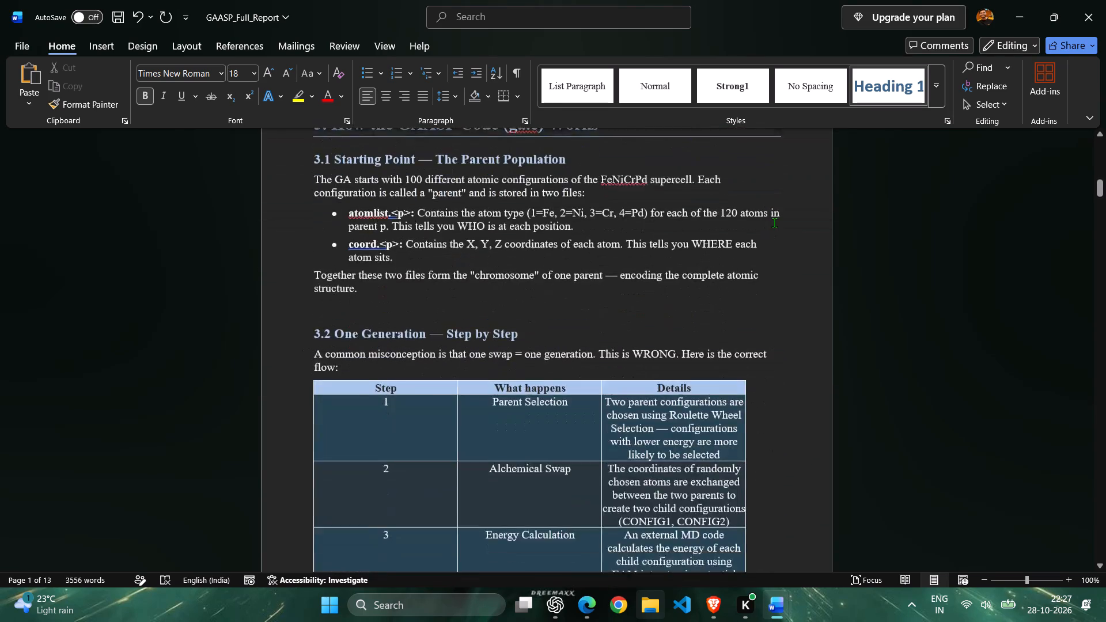
scroll(774, 222, "down", 16)
scroll(774, 222, "down", 12)
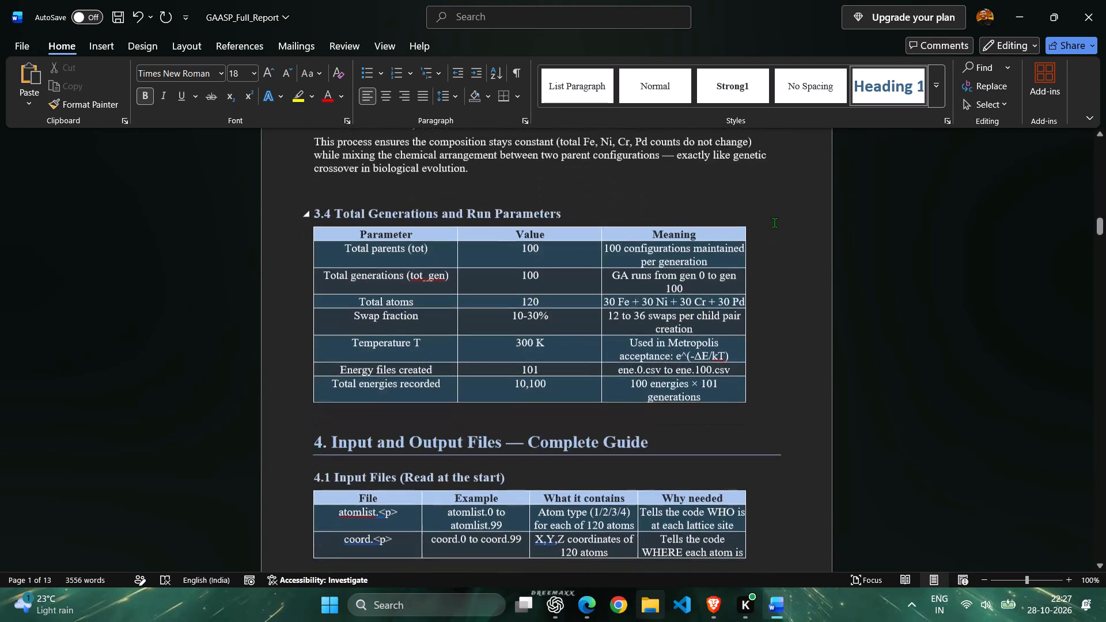
scroll(774, 222, "down", 13)
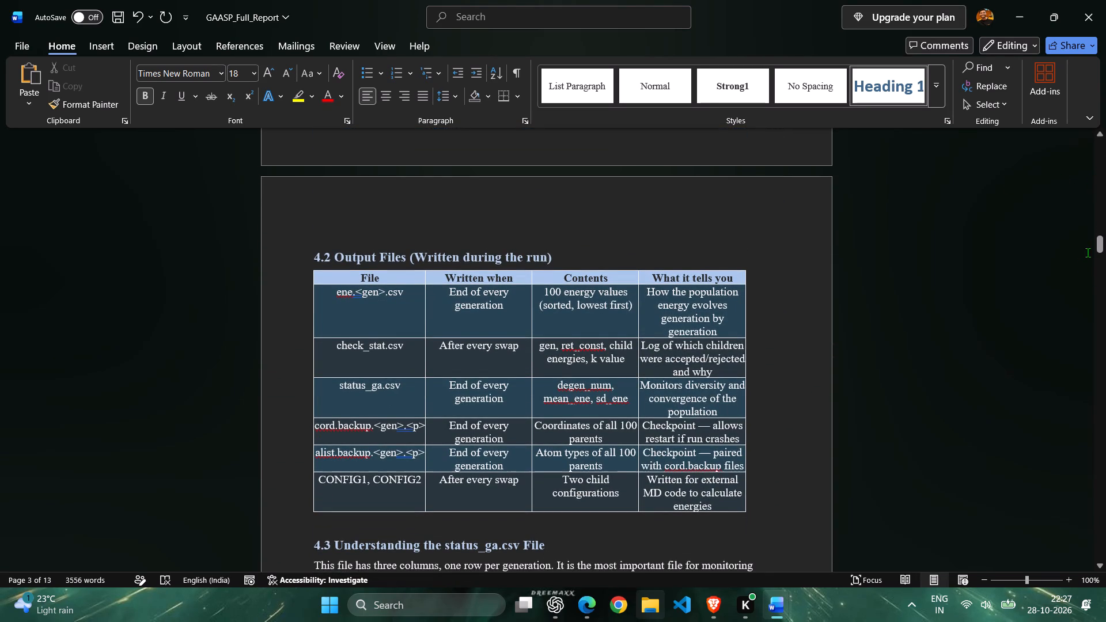
left_click_drag(1102, 245, 1105, 305)
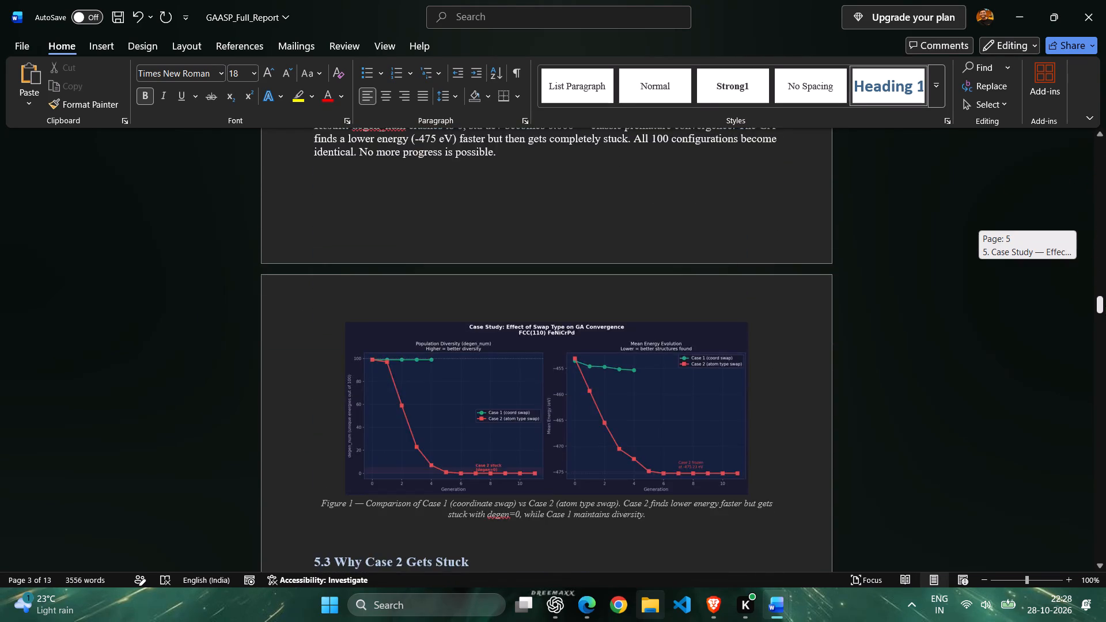
left_click_drag(1105, 305, 1065, 94)
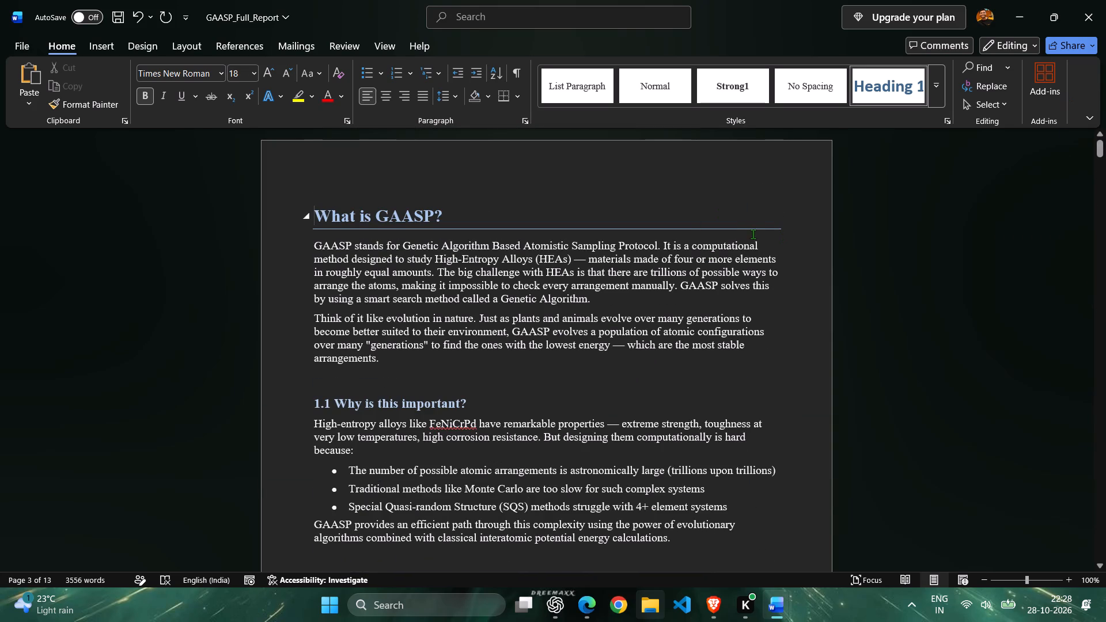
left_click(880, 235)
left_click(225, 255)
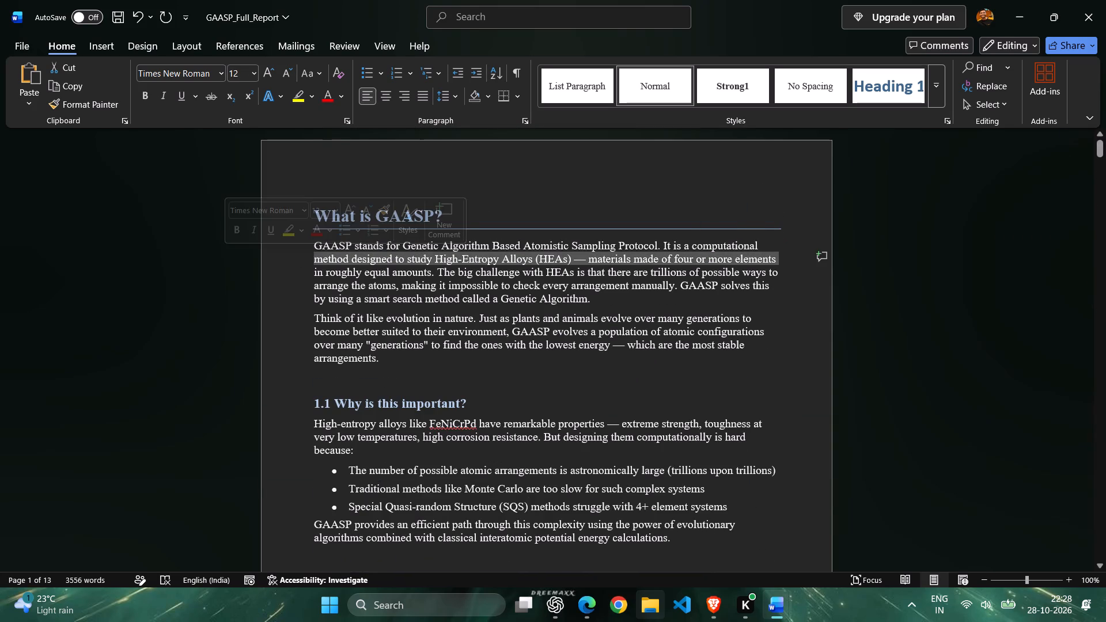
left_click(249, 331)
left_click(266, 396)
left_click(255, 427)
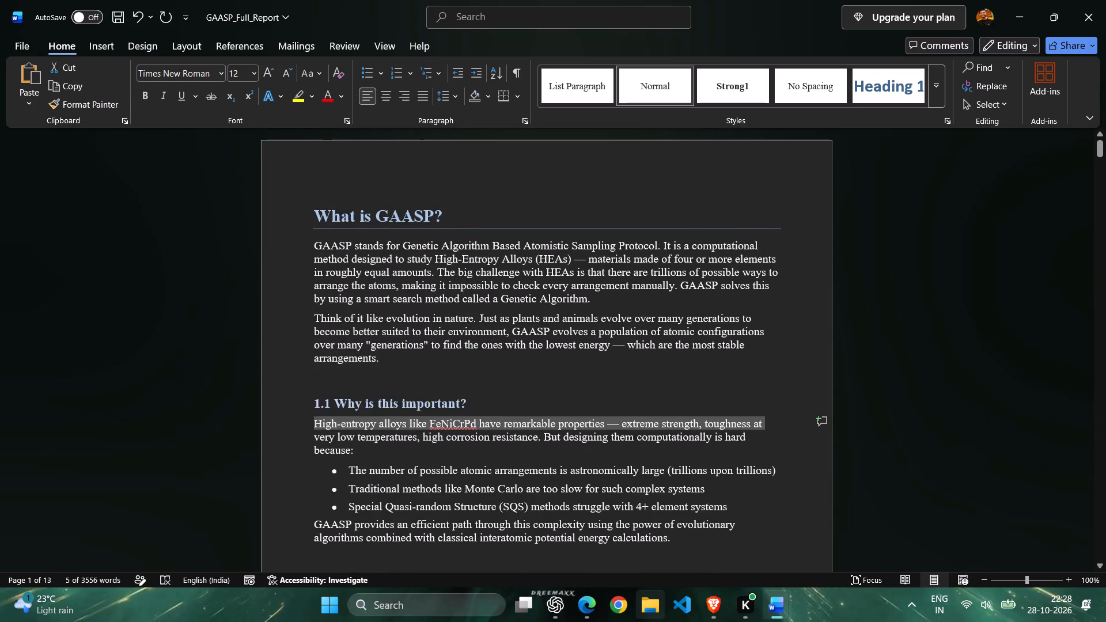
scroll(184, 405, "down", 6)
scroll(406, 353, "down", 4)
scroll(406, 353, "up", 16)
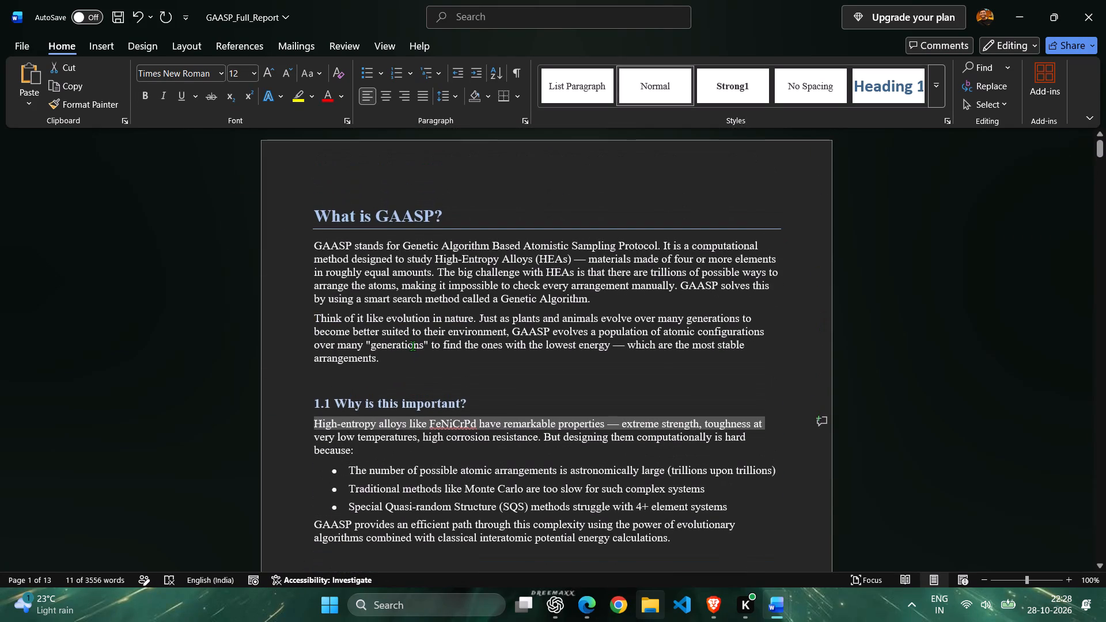
Number the "What is GAASP?" heading with "1. " in front, and undo the automatic list indentation.
left_click(316, 210)
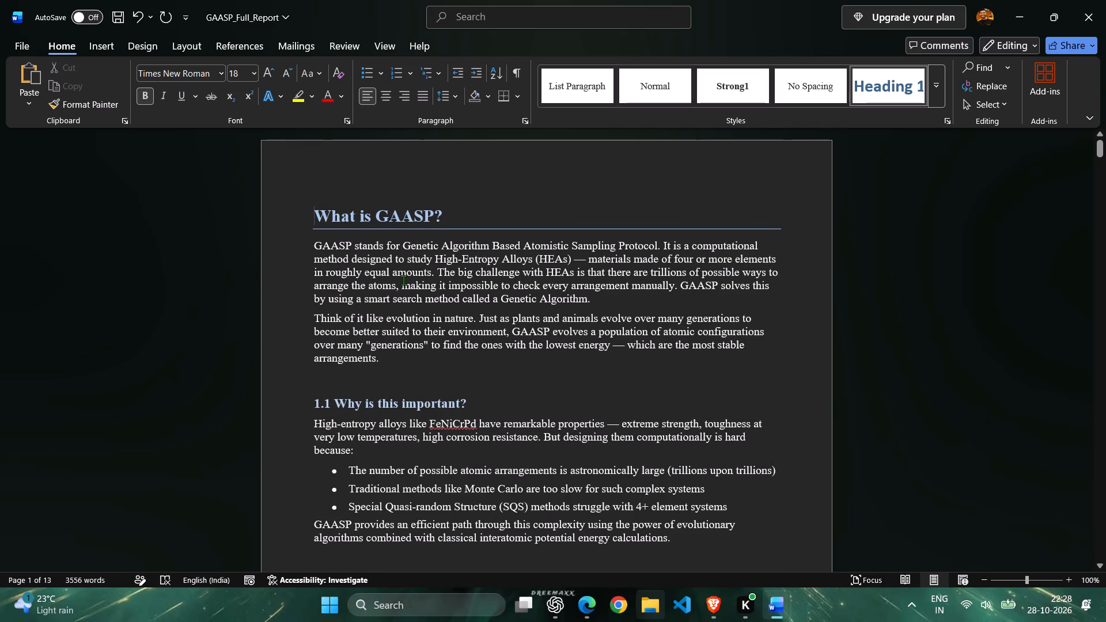
type("1.")
scroll(1105, 325, "down", 4)
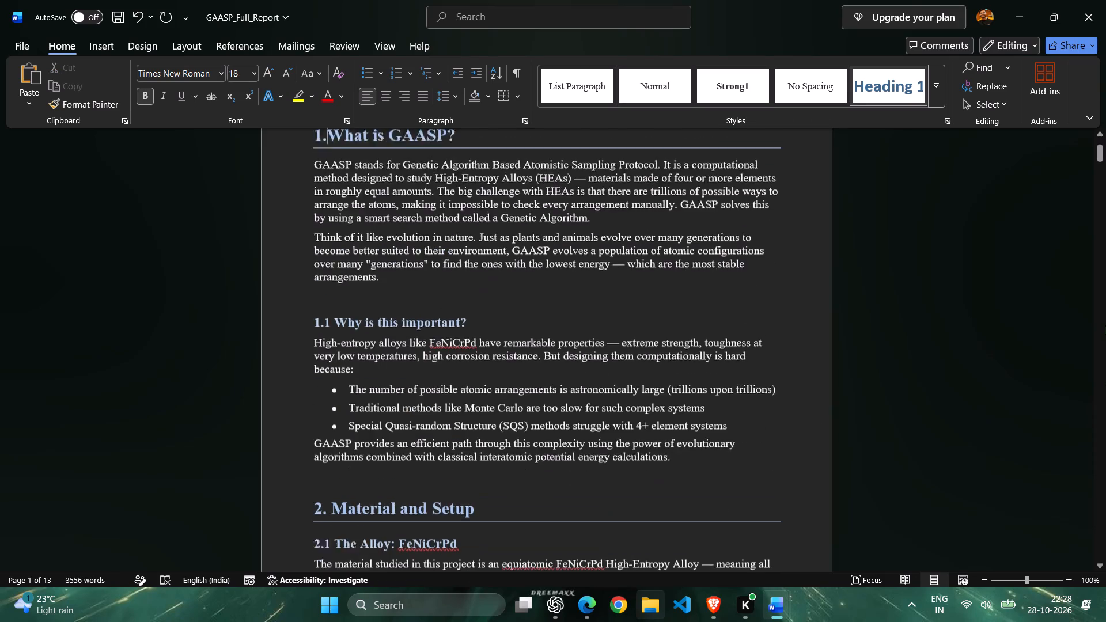
scroll(1105, 325, "down", 3)
scroll(1105, 305, "up", 10)
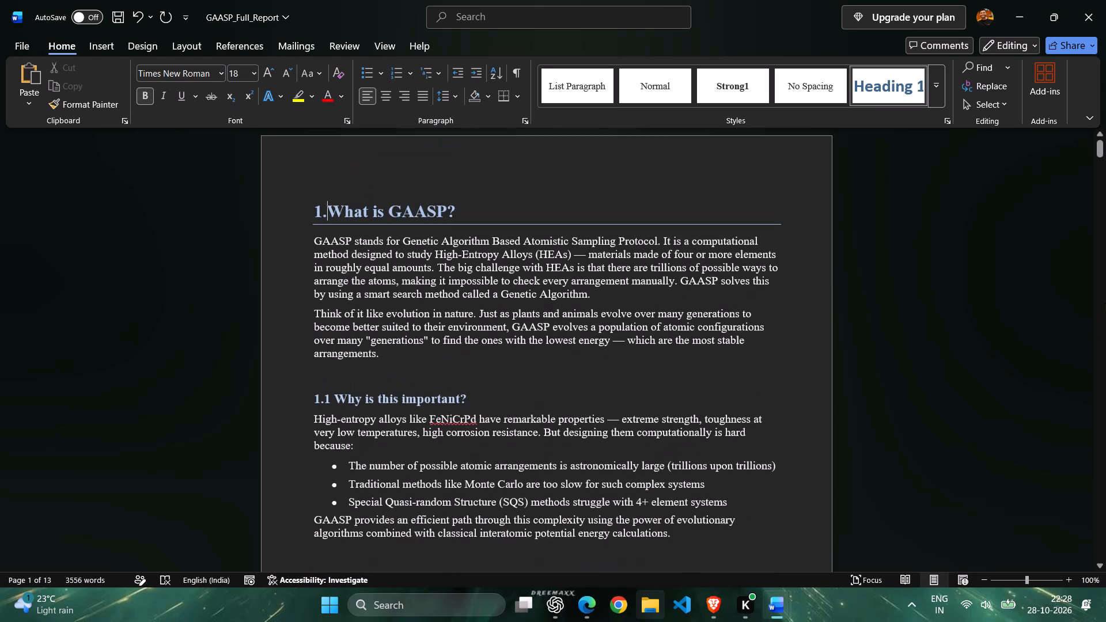
key("space")
left_click(1096, 301)
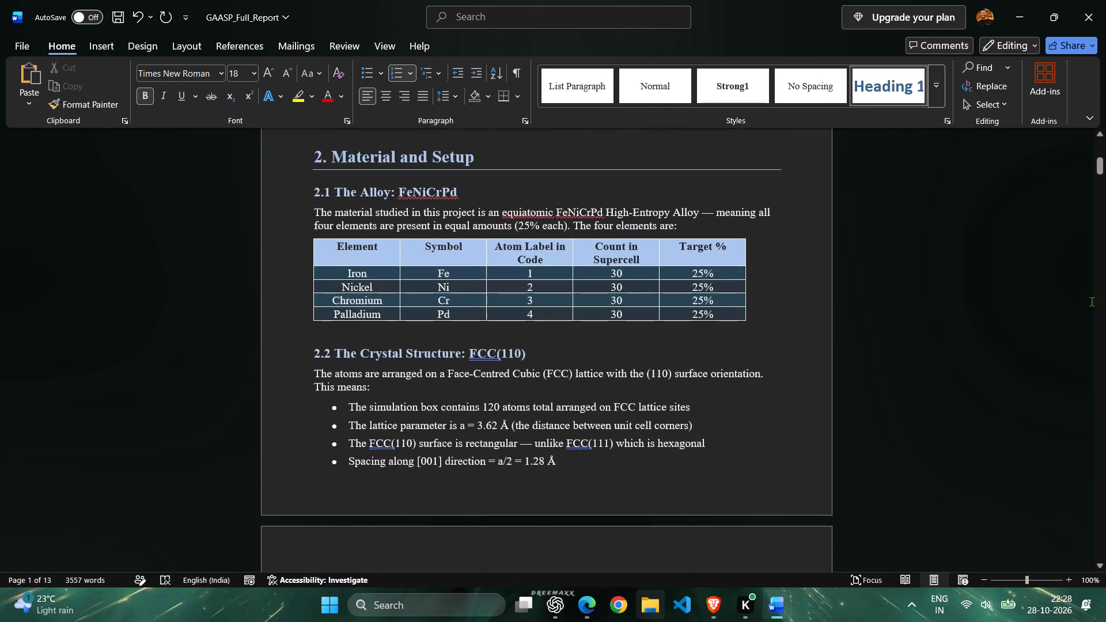
scroll(1092, 301, "up", 16)
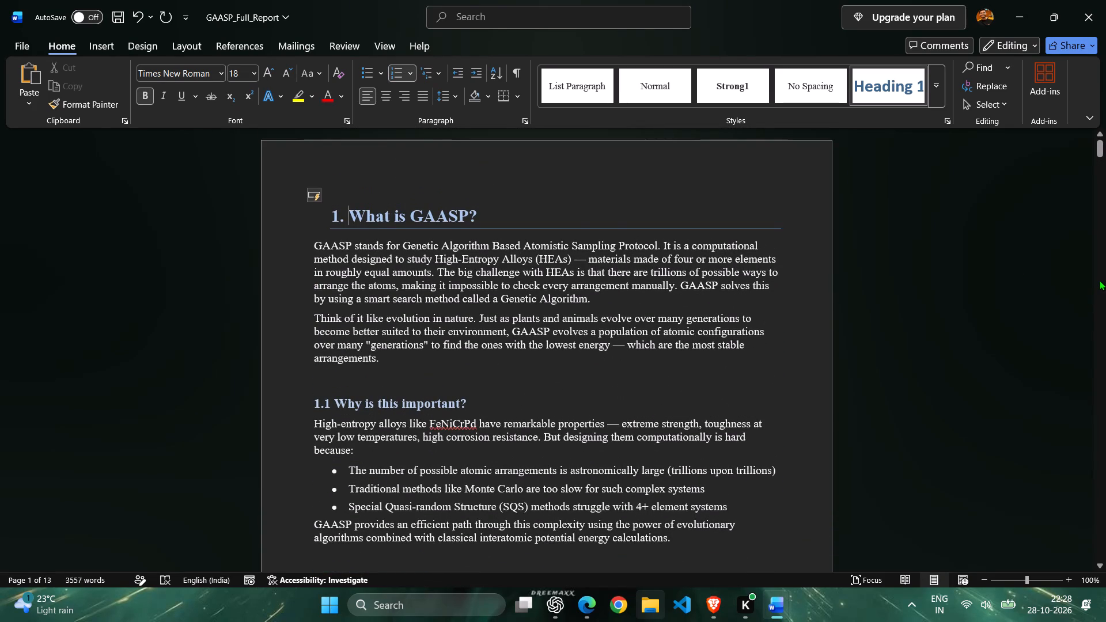
left_click(319, 223)
key("ctrl+z")
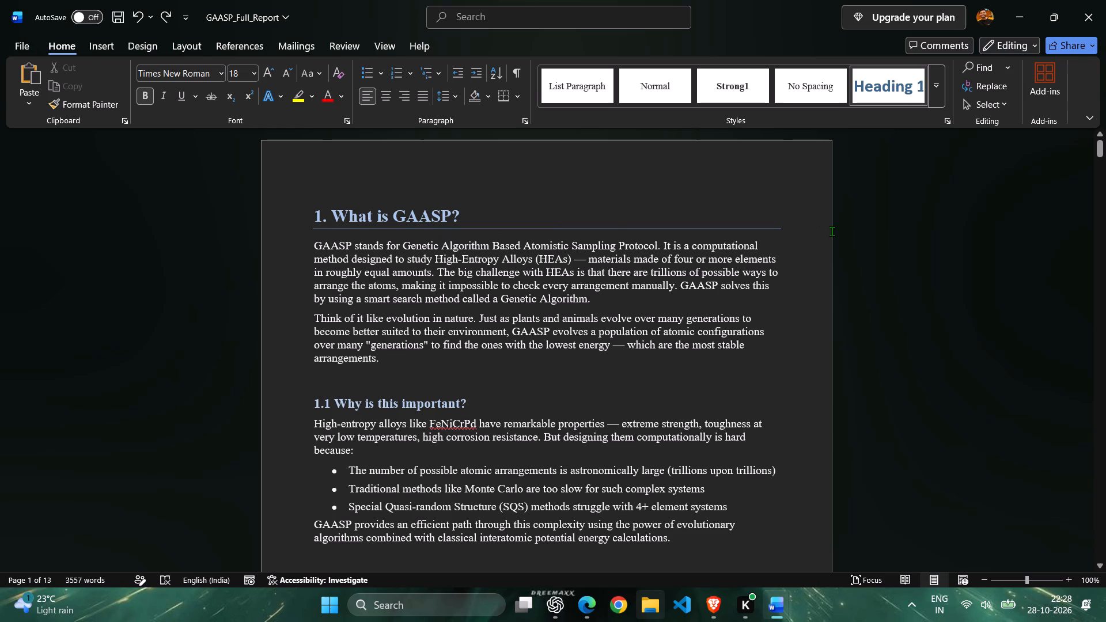
Examine the heading numbering and layout from section 1 through section 2.2.
left_click(904, 255)
scroll(907, 267, "down", 4)
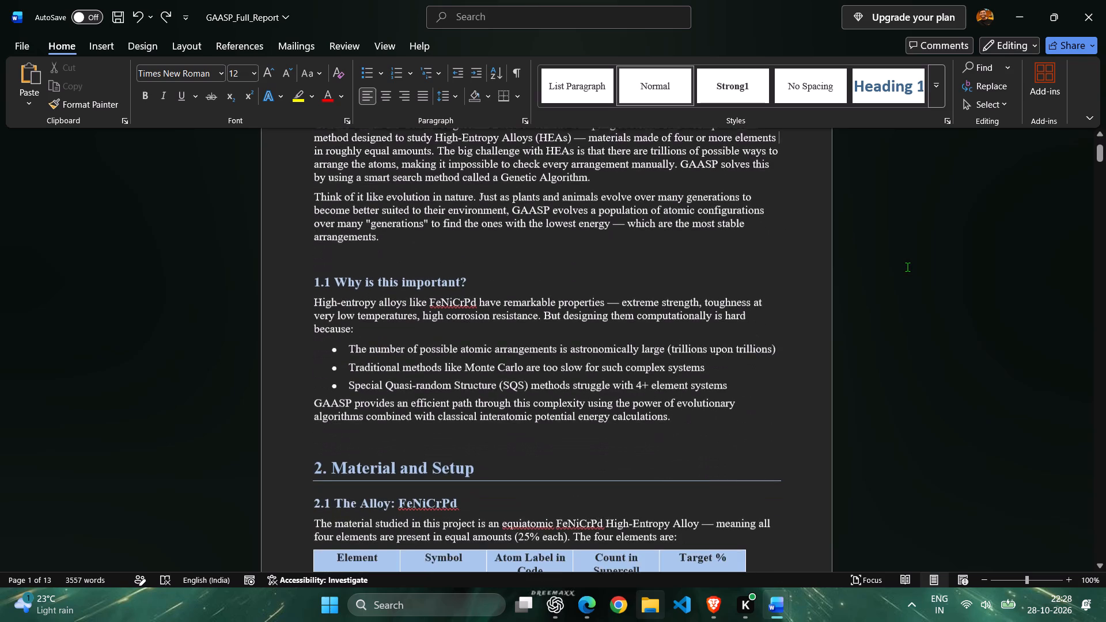
scroll(907, 267, "down", 8)
scroll(908, 267, "up", 4)
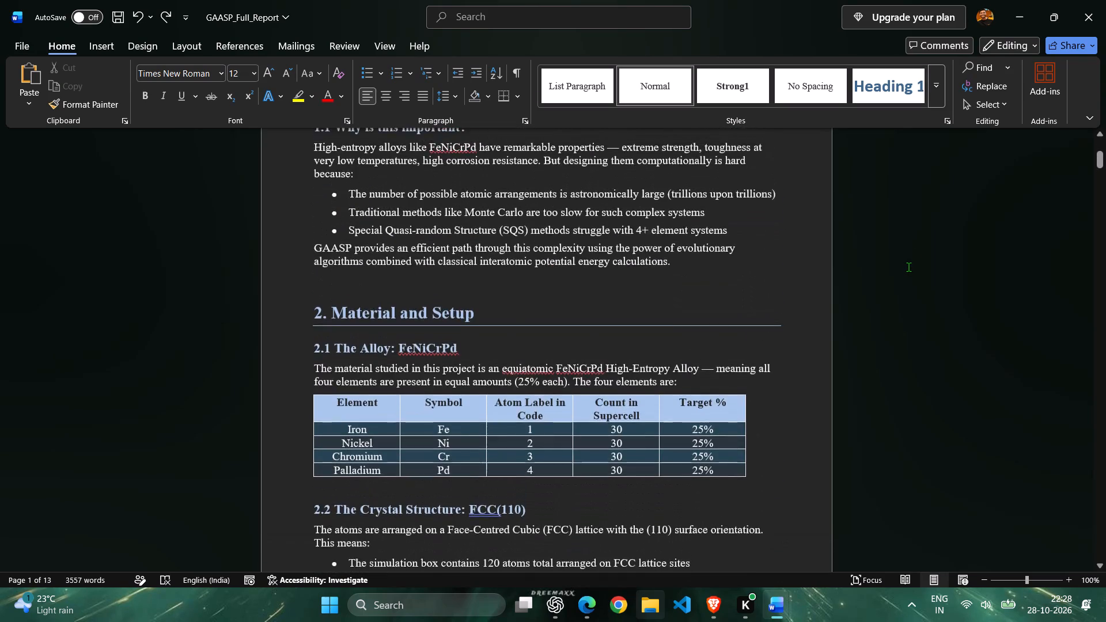
scroll(915, 257, "up", 16)
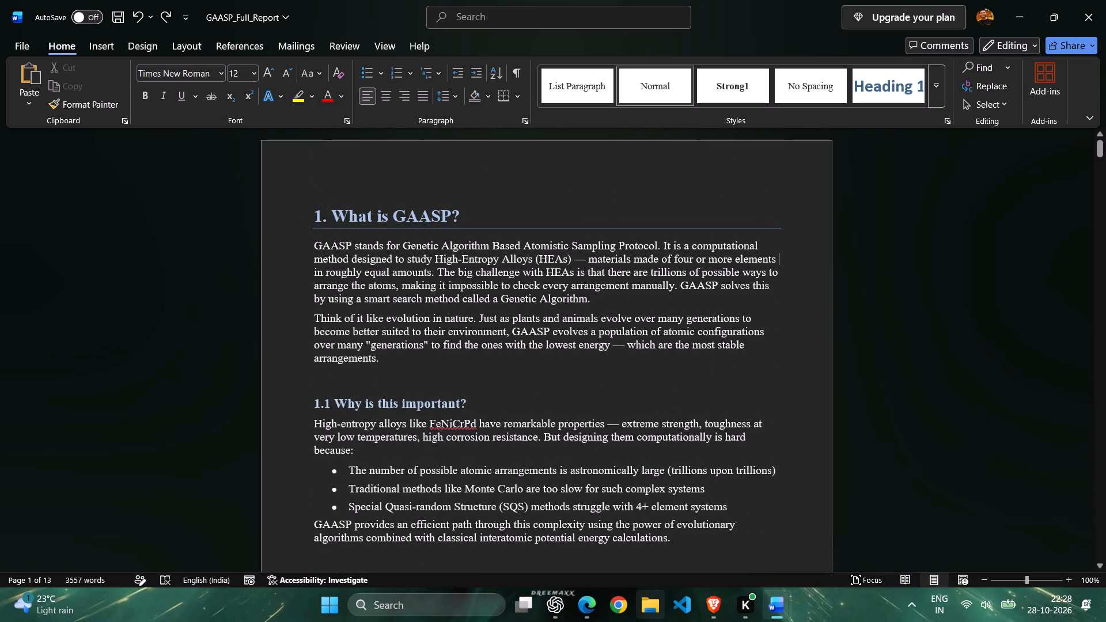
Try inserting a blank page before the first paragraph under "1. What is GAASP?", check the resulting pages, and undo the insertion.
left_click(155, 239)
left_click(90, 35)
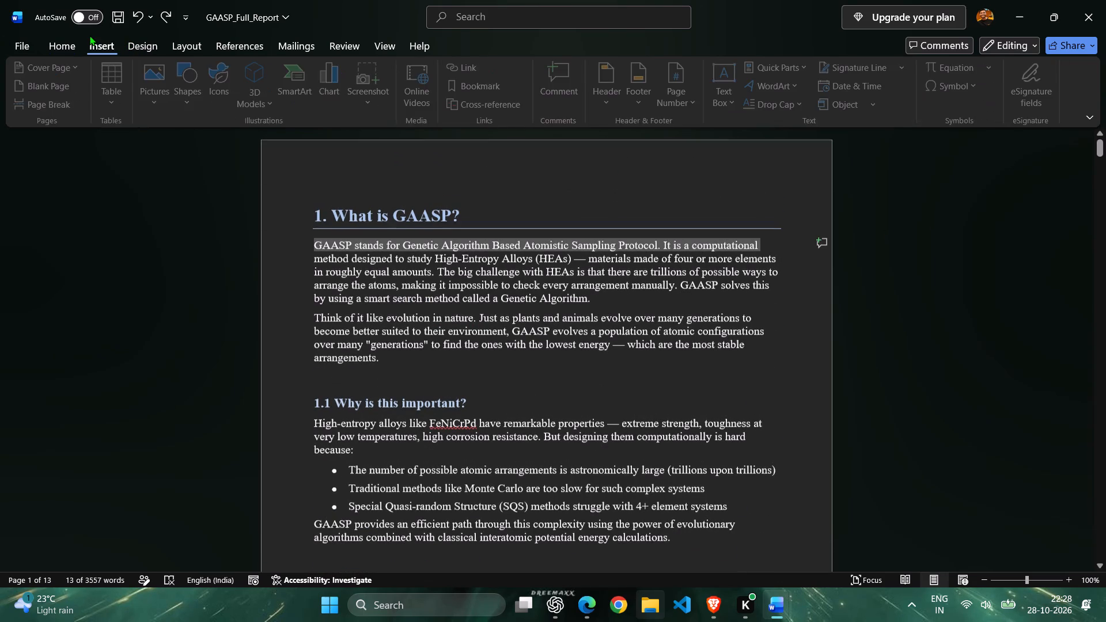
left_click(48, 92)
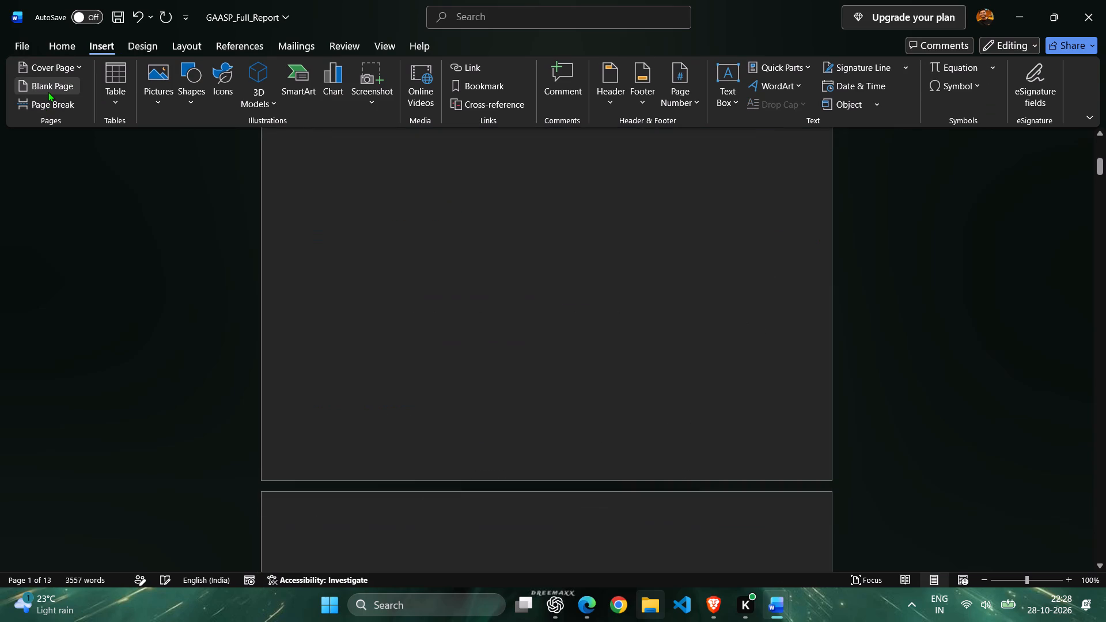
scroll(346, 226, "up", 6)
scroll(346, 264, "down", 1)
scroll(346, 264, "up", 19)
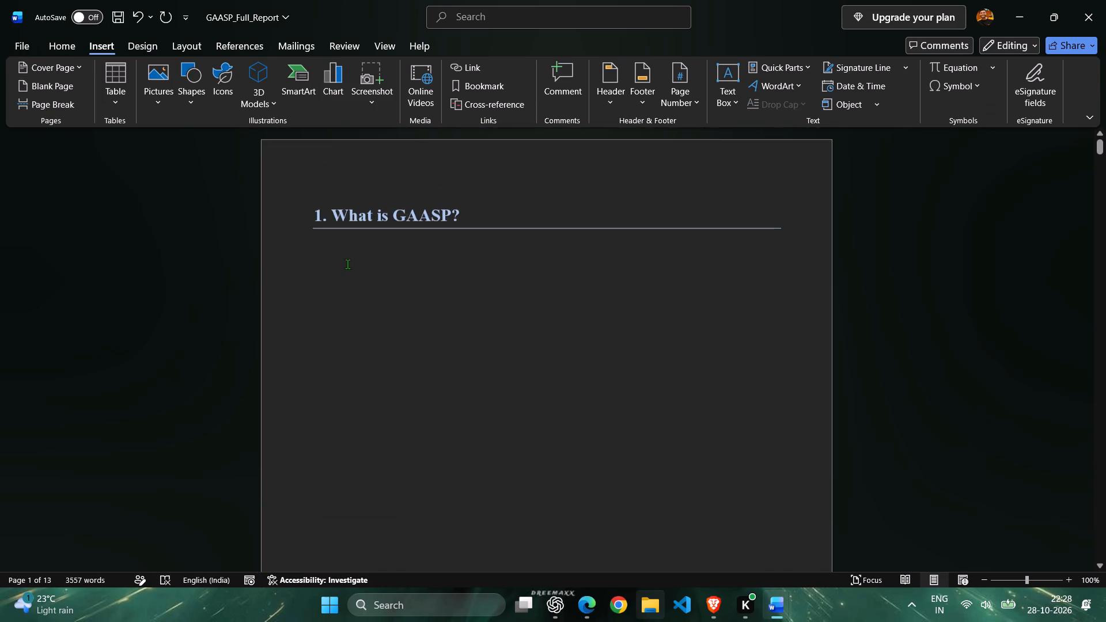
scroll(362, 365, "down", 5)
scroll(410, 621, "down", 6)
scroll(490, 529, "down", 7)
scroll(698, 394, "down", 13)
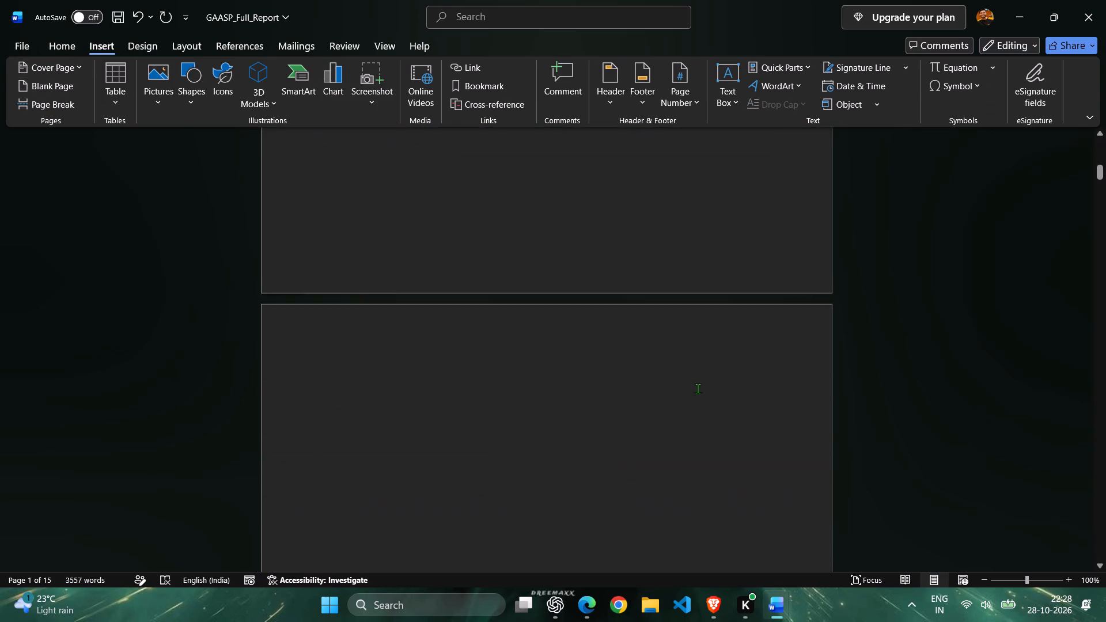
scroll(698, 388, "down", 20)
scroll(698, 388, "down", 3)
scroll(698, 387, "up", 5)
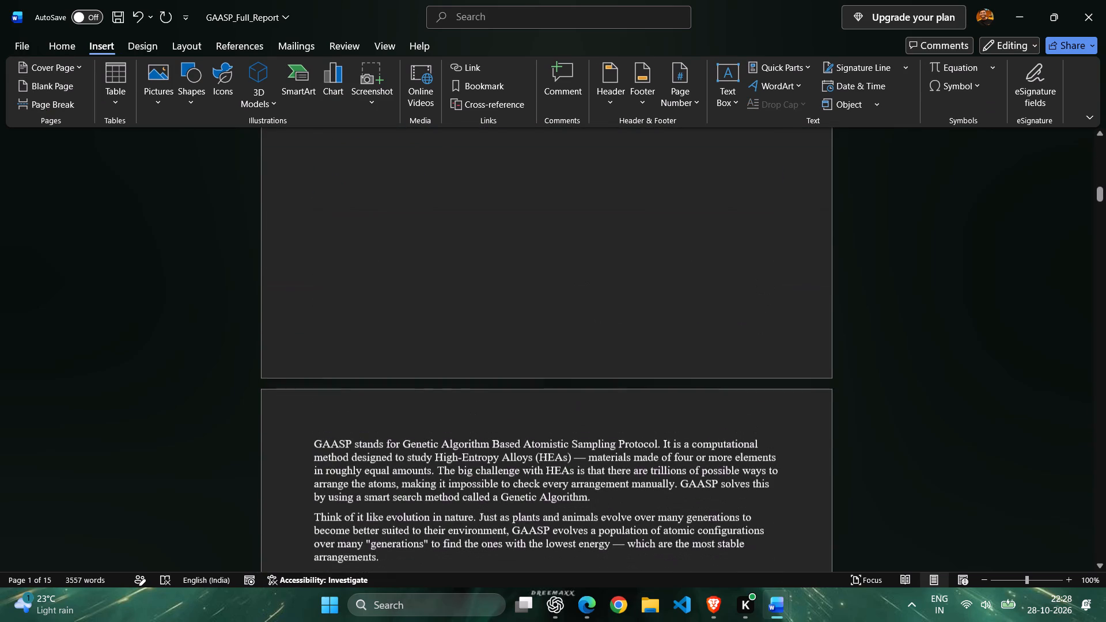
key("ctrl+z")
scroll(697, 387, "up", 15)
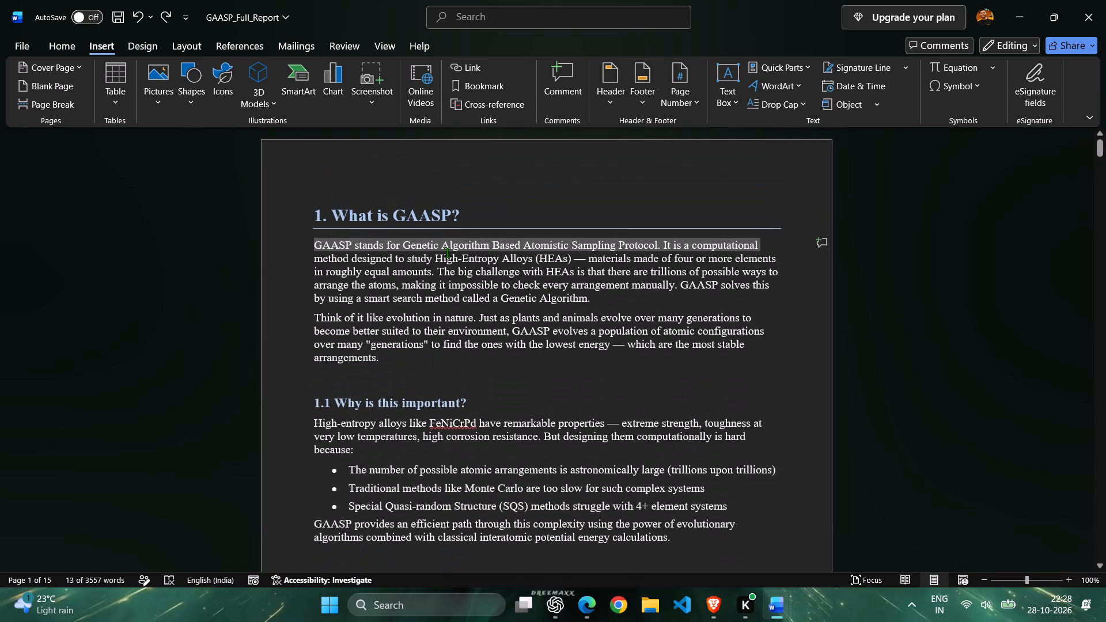
Insert a blank page before the "1. What is GAASP?" heading.
left_click(352, 179)
left_click(300, 164)
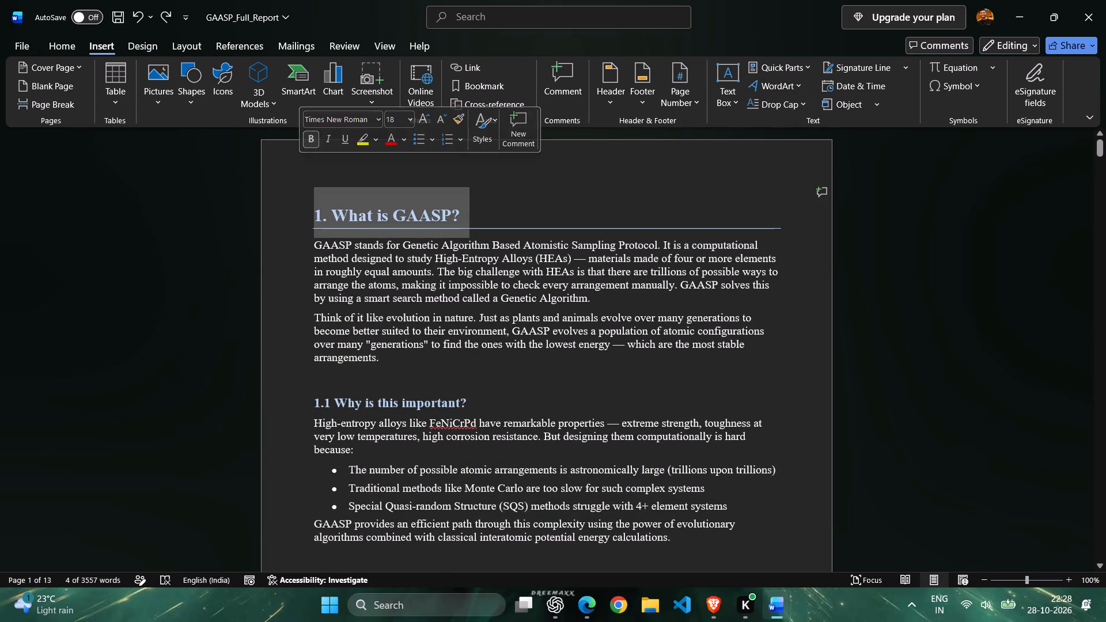
left_click(277, 164)
left_click(285, 189)
left_click(302, 222)
left_click(241, 308)
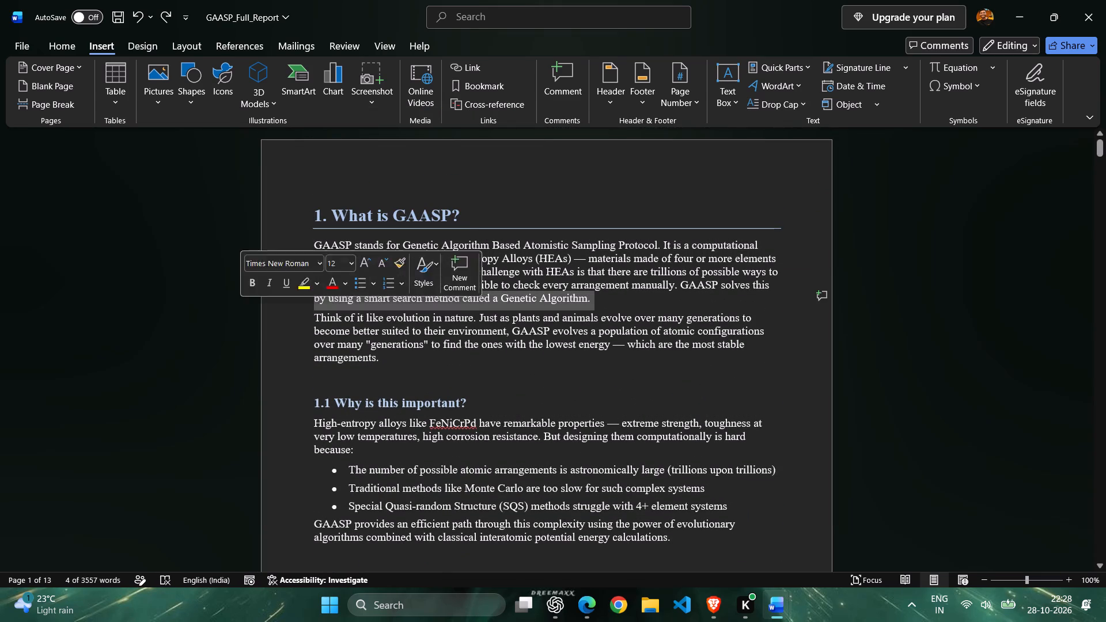
left_click(261, 361)
scroll(849, 387, "down", 1)
left_click(756, 401)
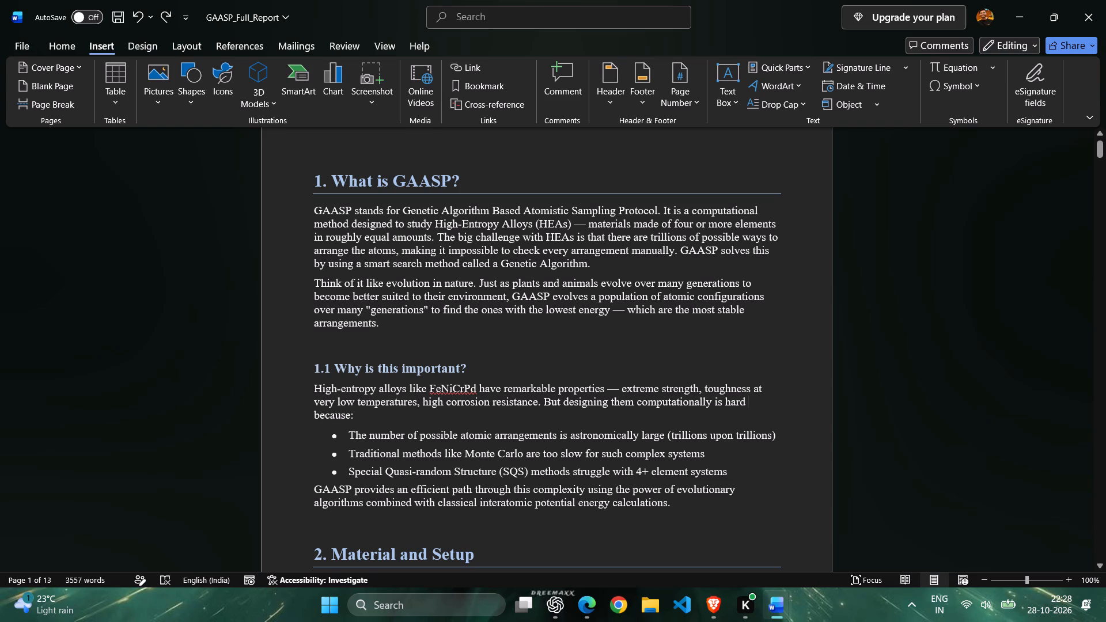
left_click(315, 180)
left_click(55, 80)
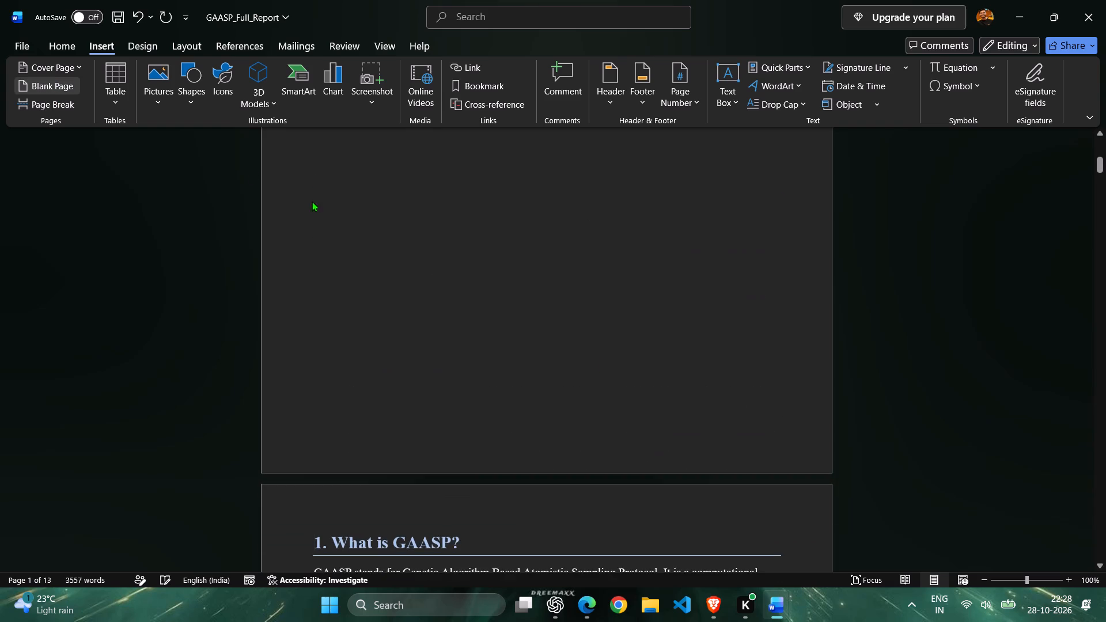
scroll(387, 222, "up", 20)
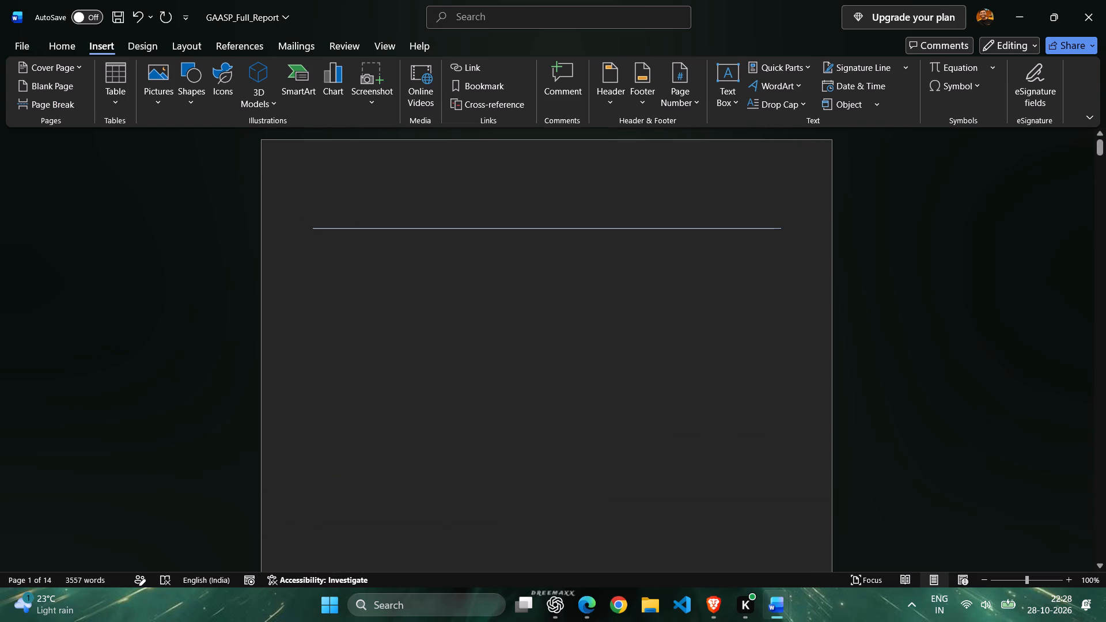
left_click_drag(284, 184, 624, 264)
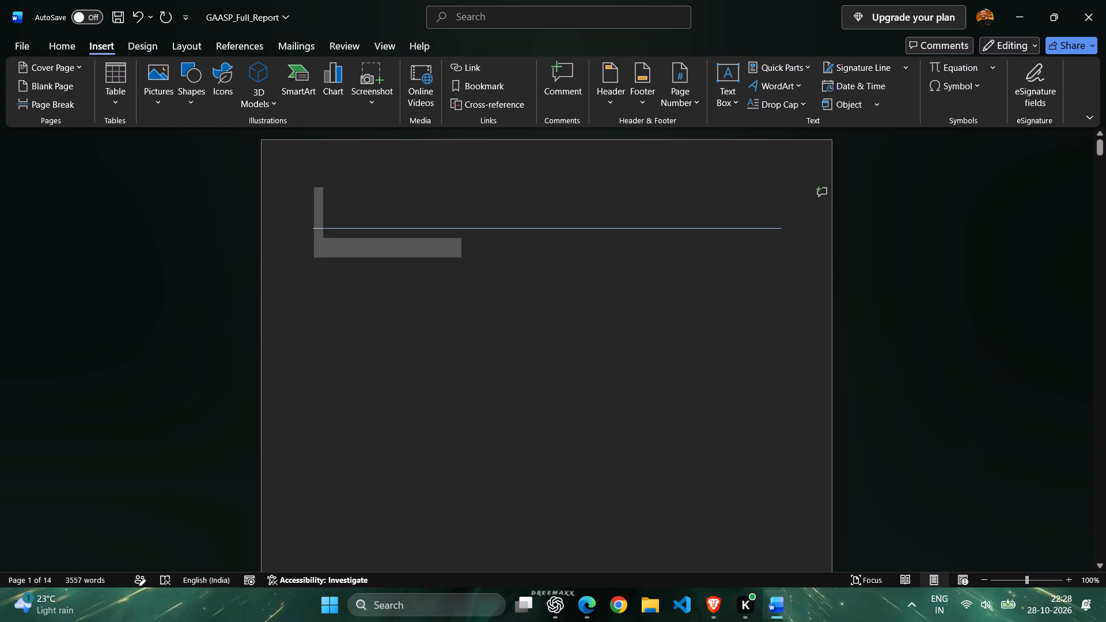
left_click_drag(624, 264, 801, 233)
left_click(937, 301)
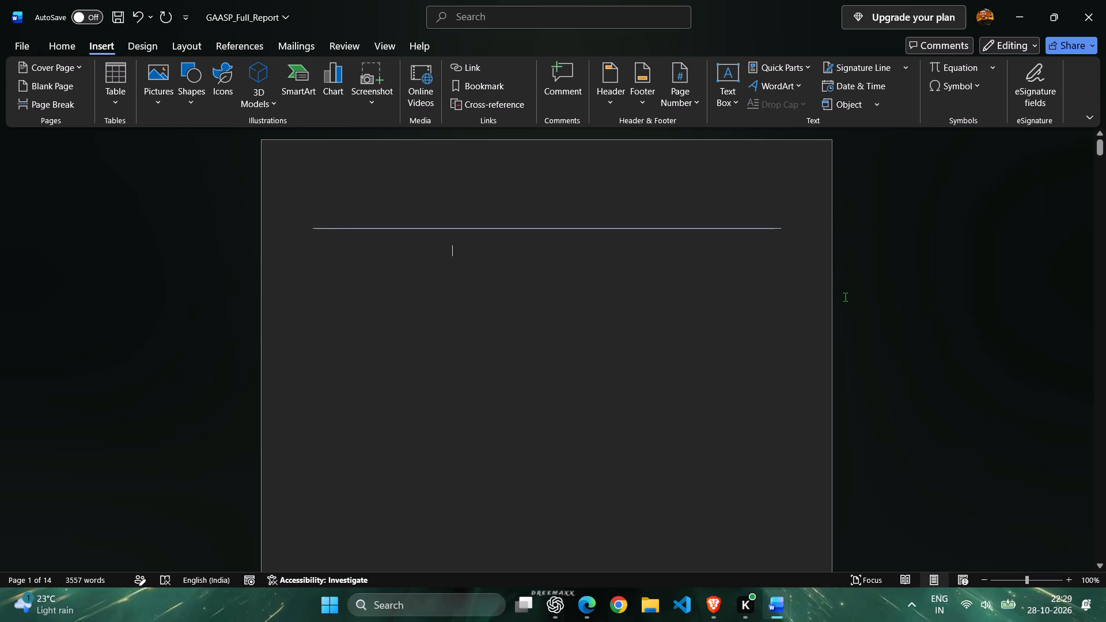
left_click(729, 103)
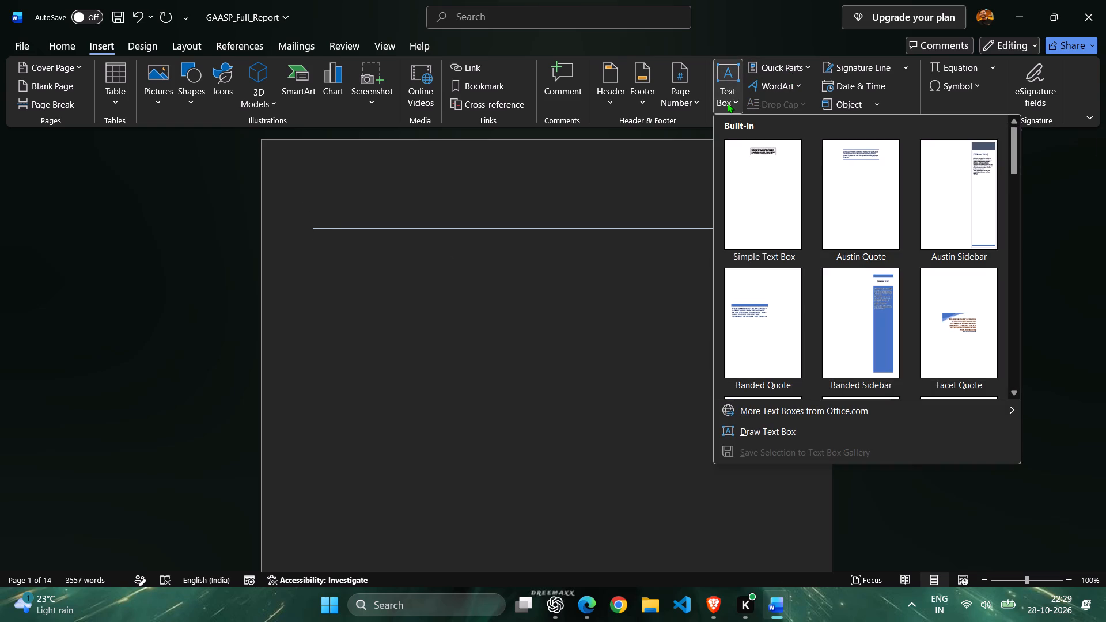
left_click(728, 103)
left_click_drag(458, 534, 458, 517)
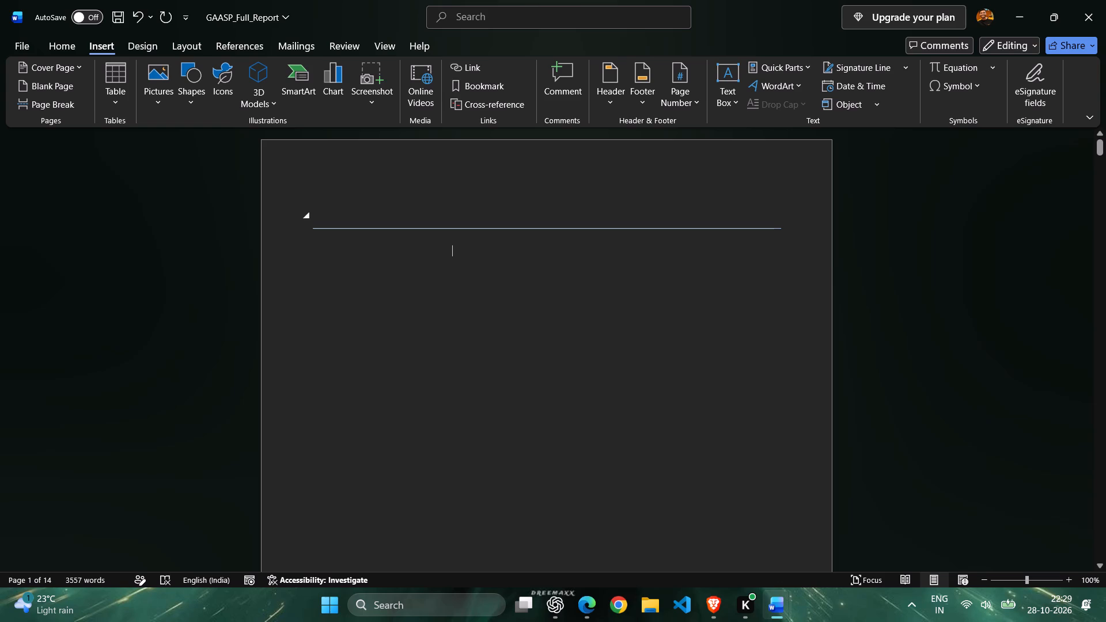
Switch to Document1 and examine the page layout around the section 2.1 table and the blank page after it.
left_click(783, 597)
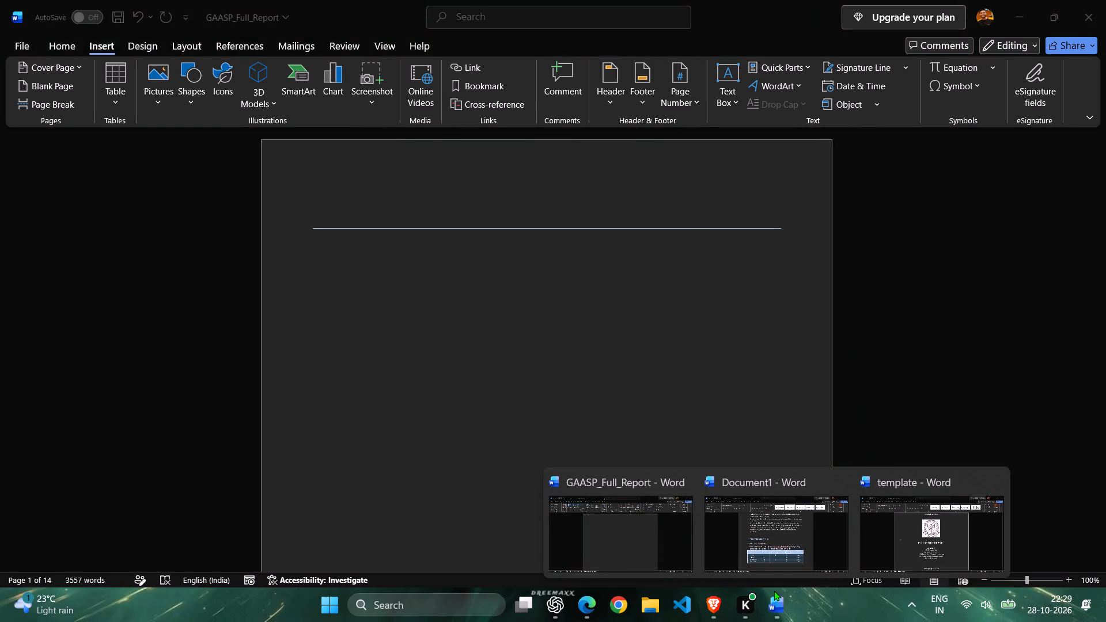
left_click(755, 524)
scroll(647, 393, "down", 6)
scroll(437, 401, "up", 2)
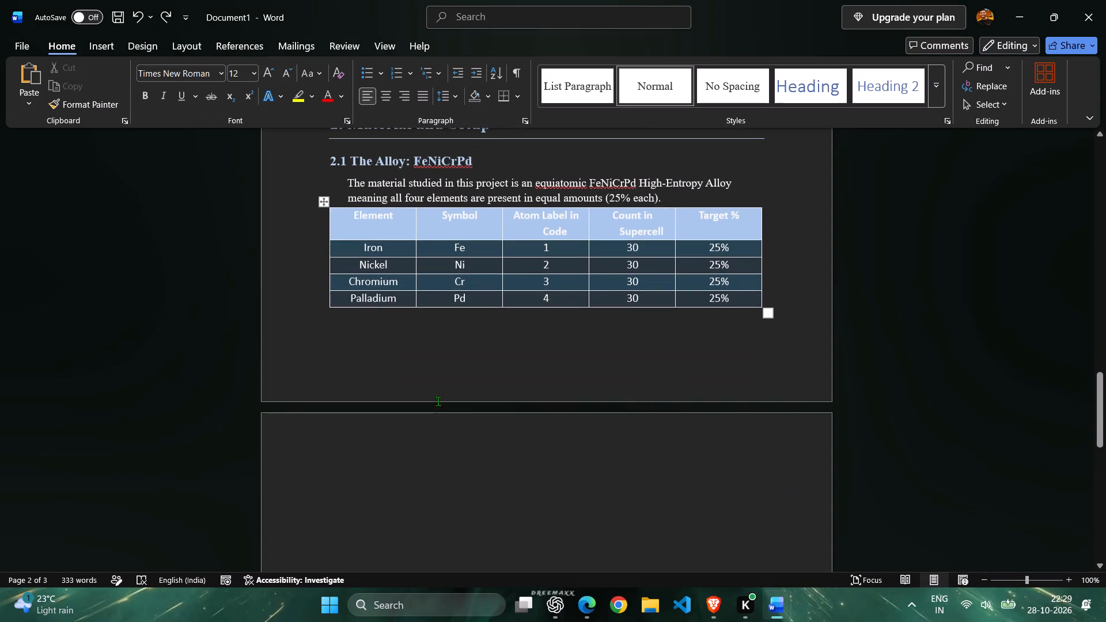
scroll(438, 401, "up", 9)
scroll(475, 384, "down", 12)
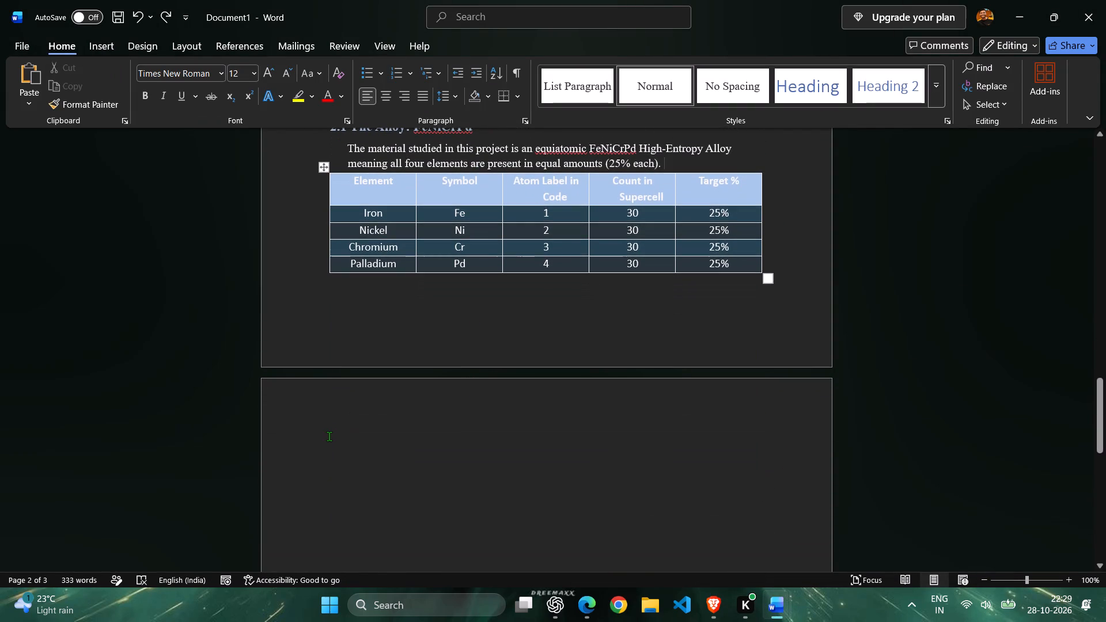
left_click(329, 436)
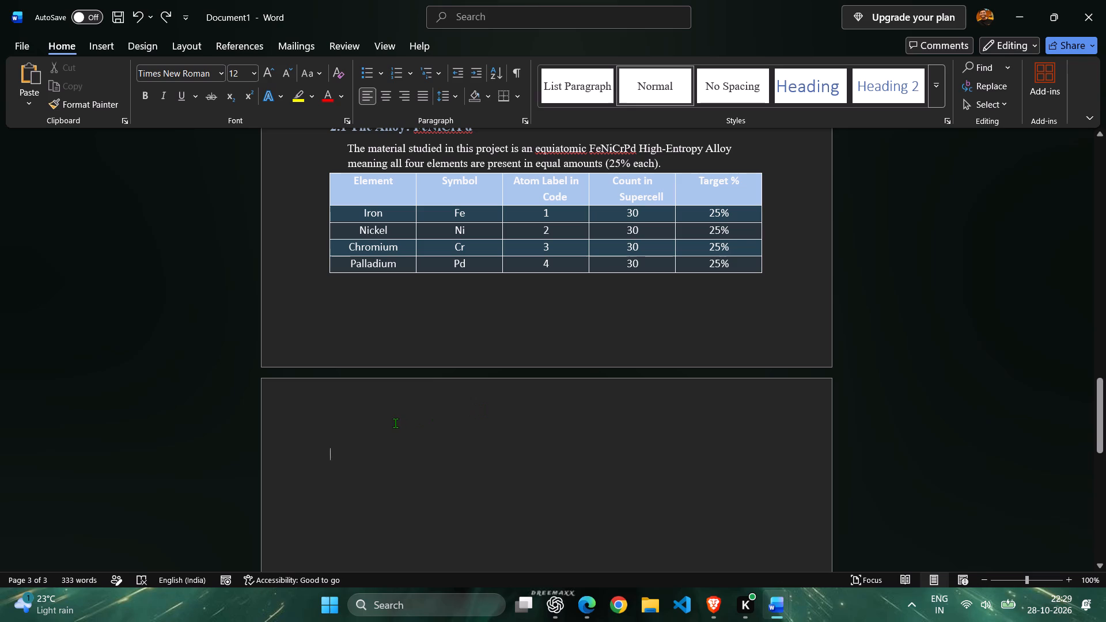
key("Up")
key("Down")
Check the margin and paper size settings used in Document1.
left_click(88, 53)
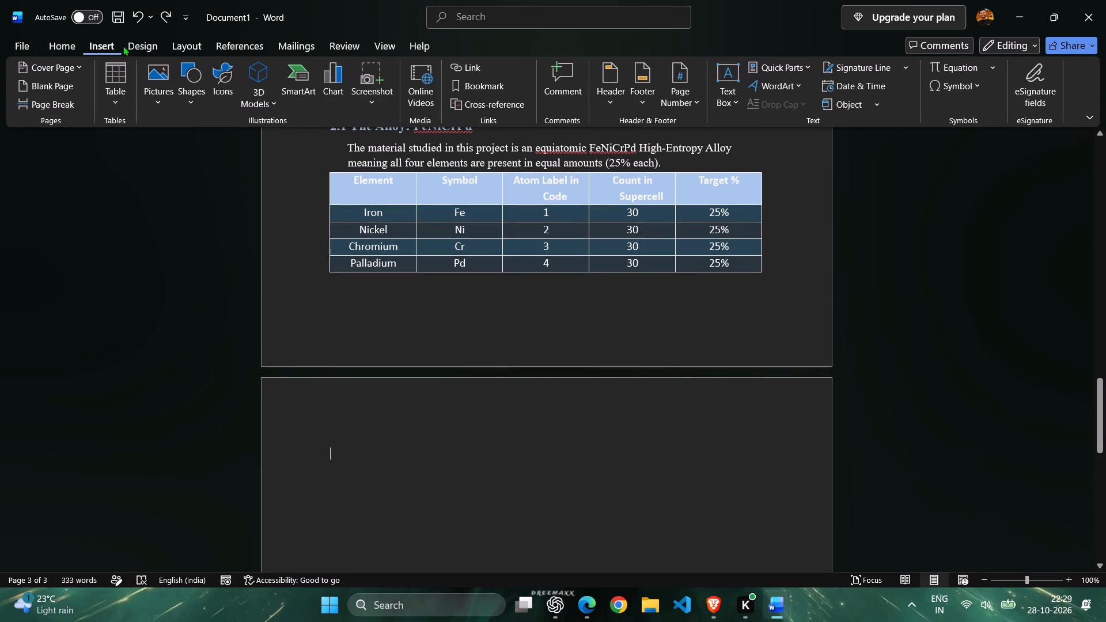
left_click(136, 40)
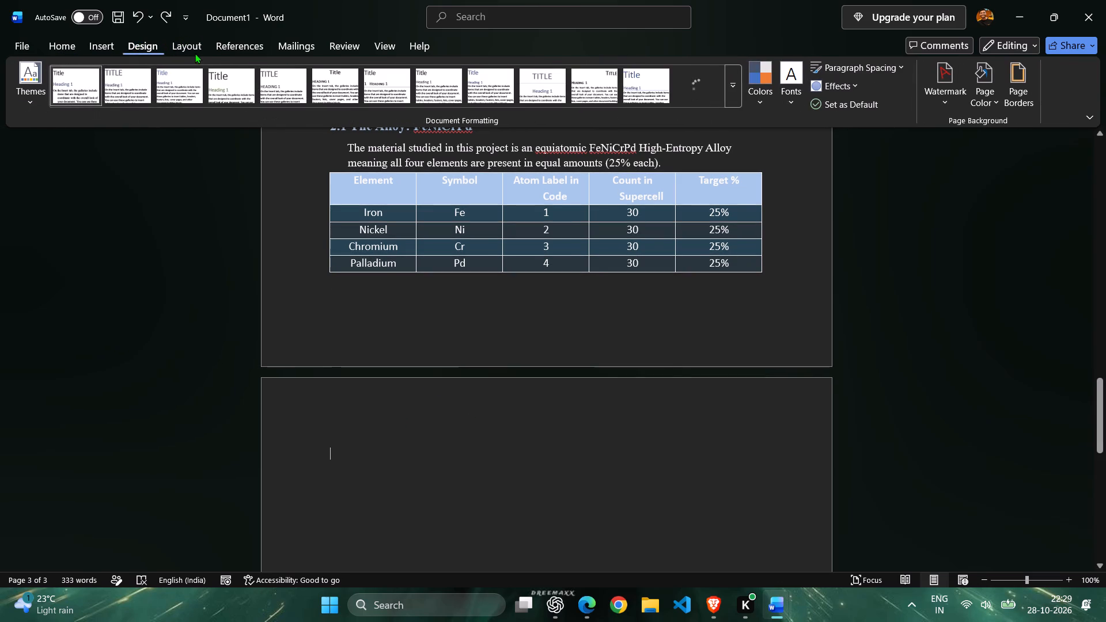
left_click(281, 39)
left_click(253, 44)
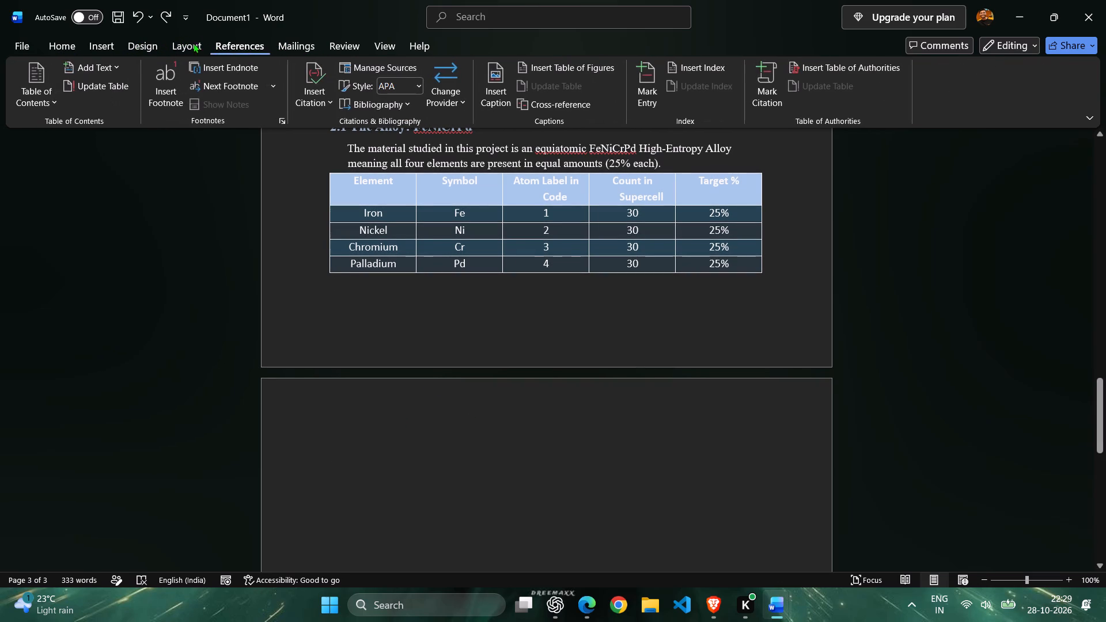
left_click(183, 43)
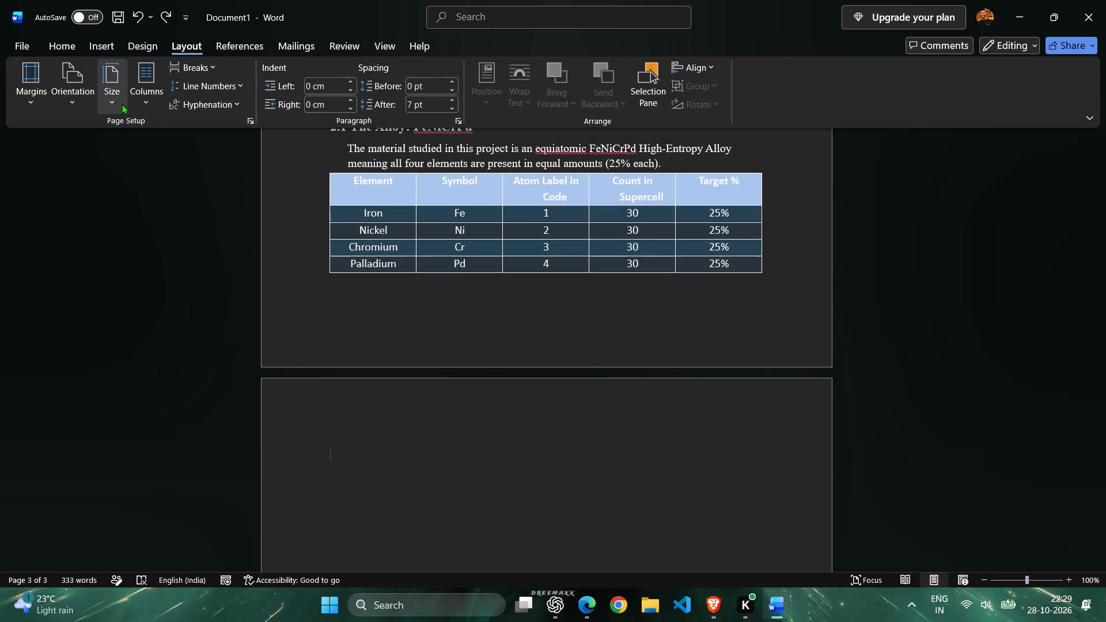
left_click(202, 88)
left_click(204, 88)
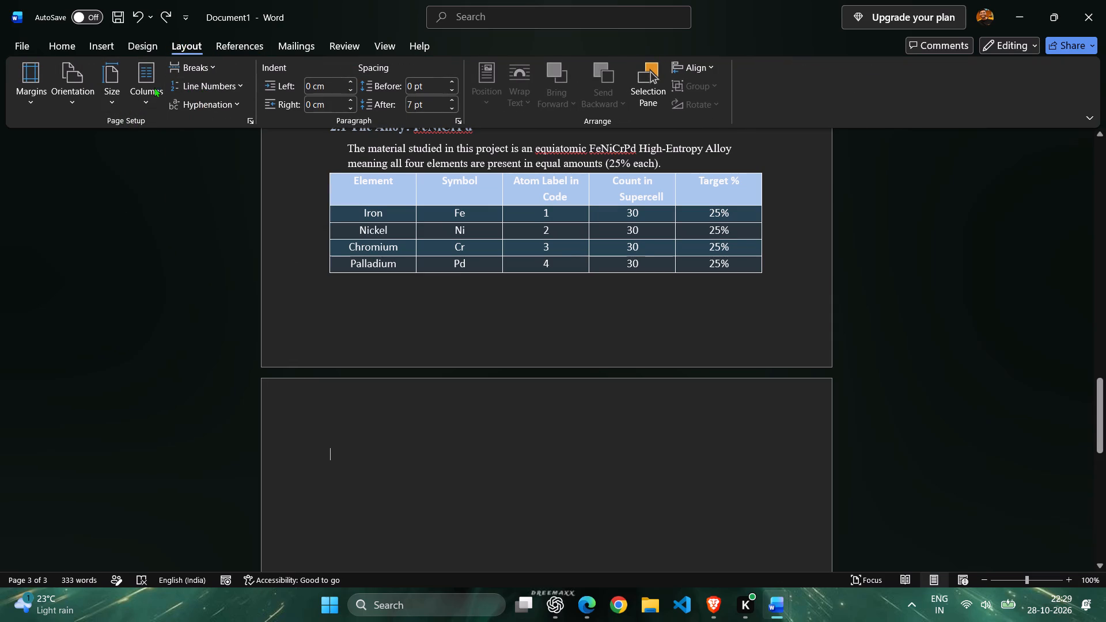
left_click(37, 101)
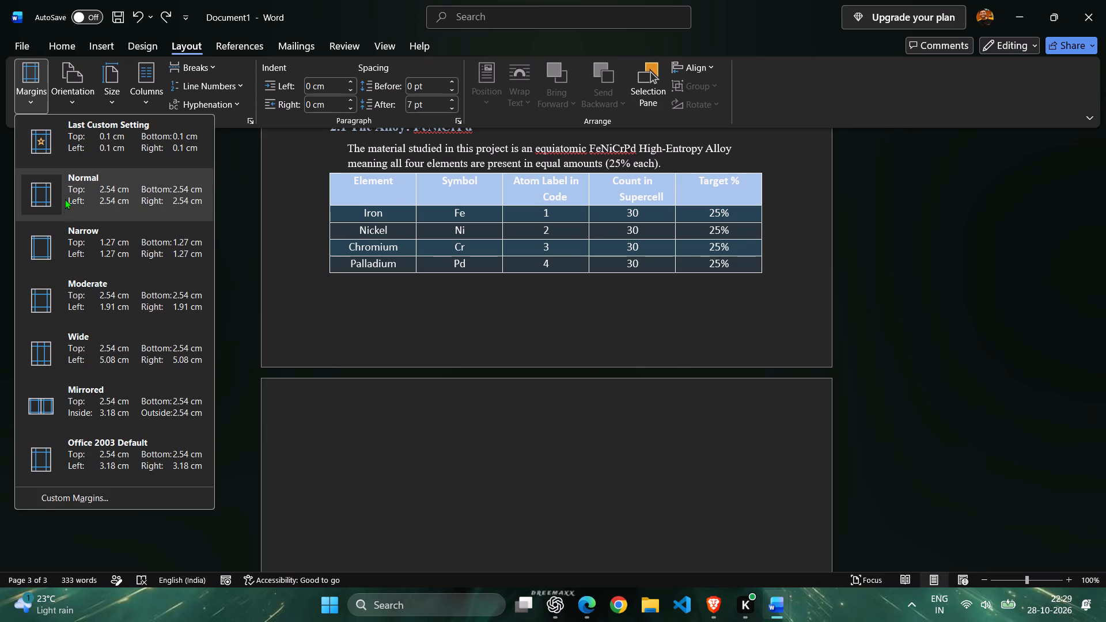
left_click(234, 167)
left_click(79, 102)
left_click(79, 102)
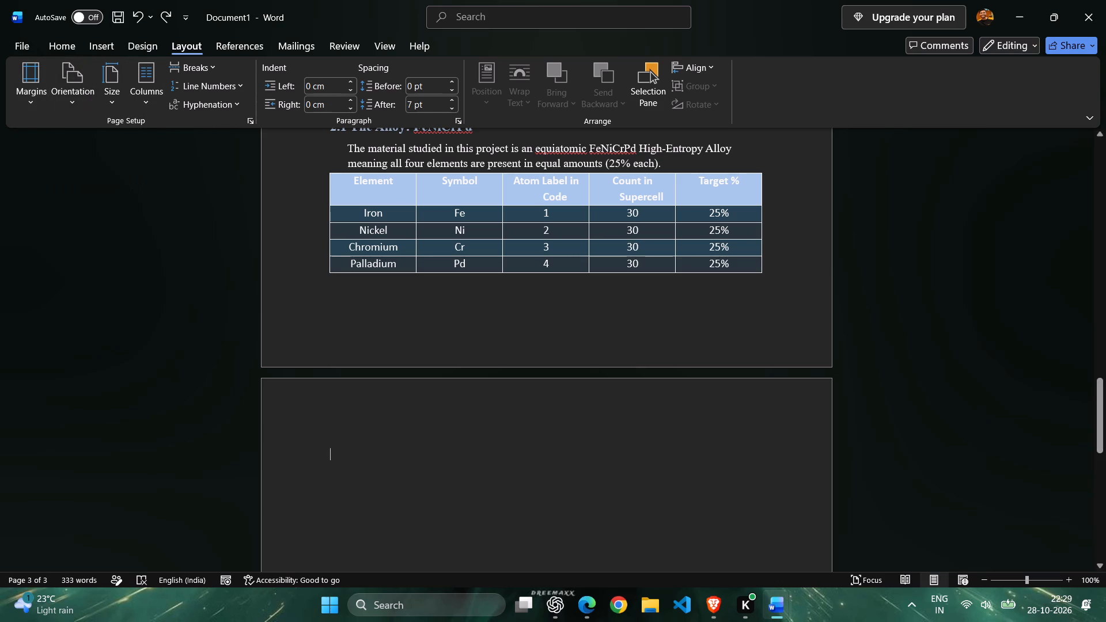
left_click(115, 104)
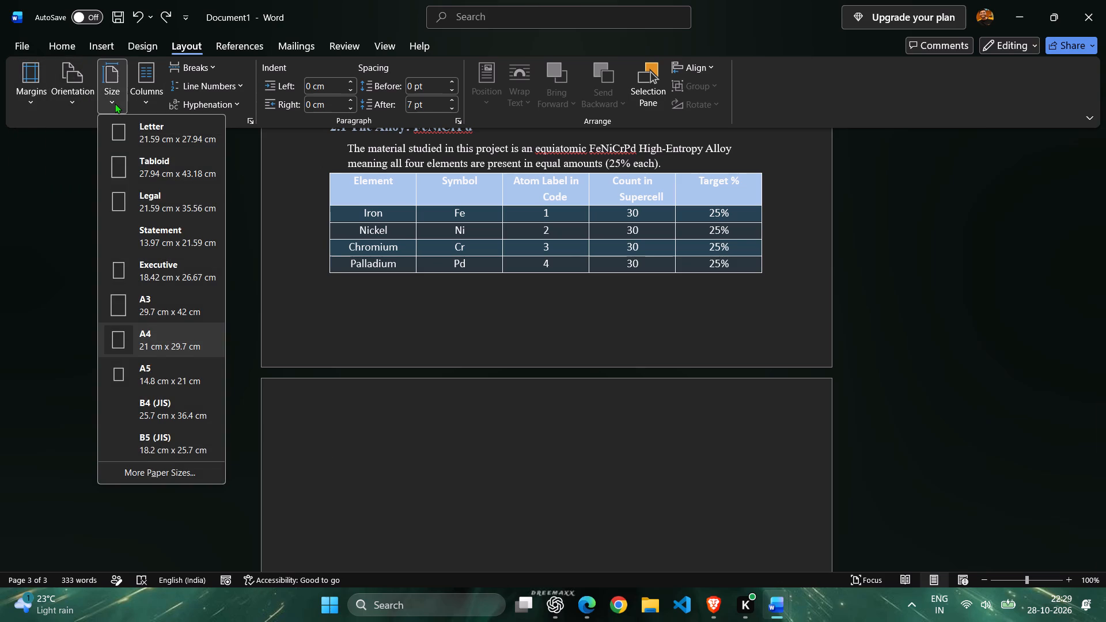
left_click(54, 285)
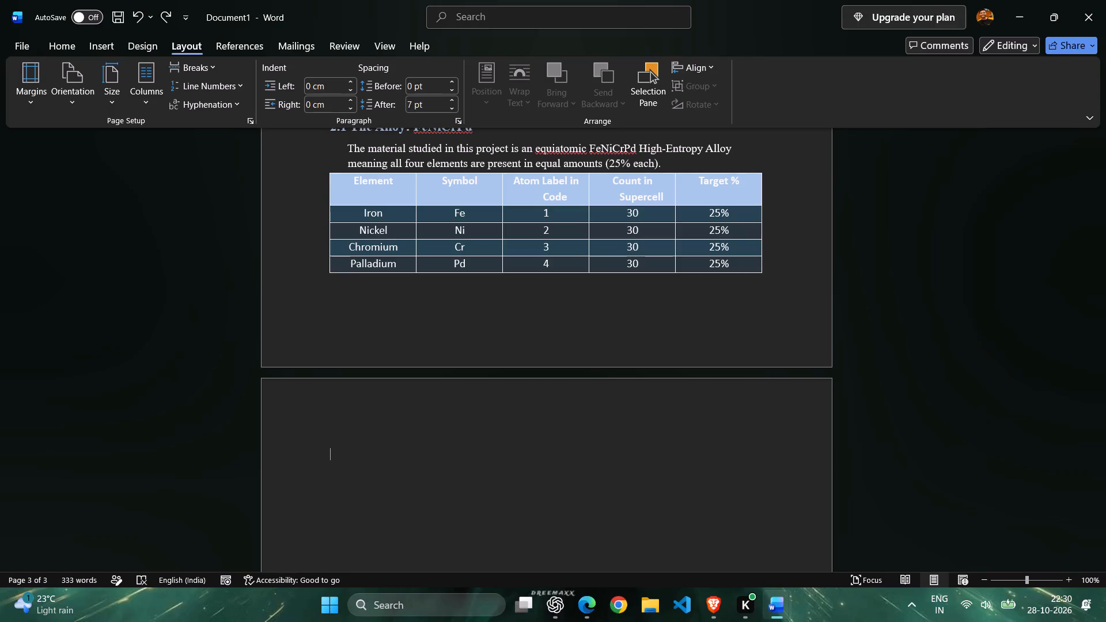
Turn on AutoSave for Document1 by uploading it to the personal OneDrive under the name INTERNSHIP_REPORT.
left_click(96, 9)
left_click(478, 223)
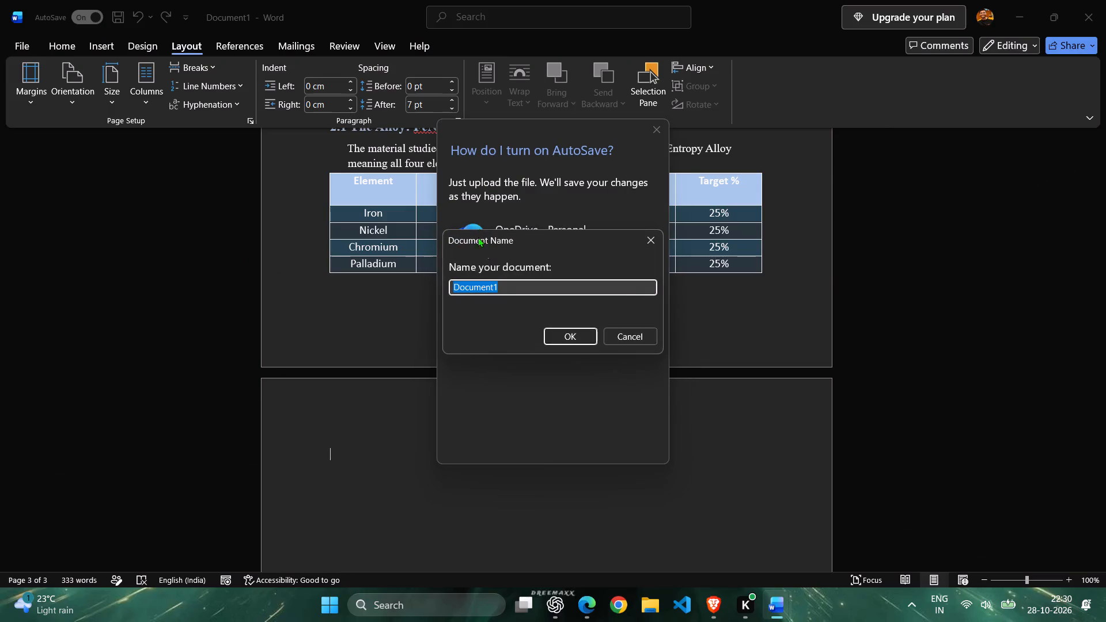
key("BackSpace")
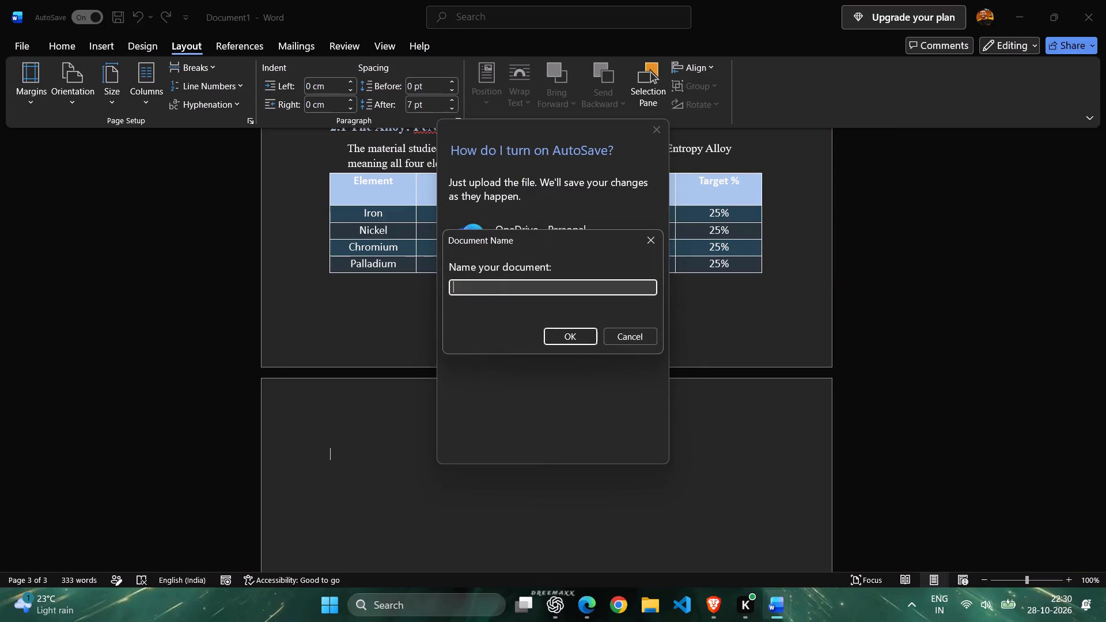
type("in")
type("tyer-=")
key("BackSpace")
key("BackSpace")
key("BackSpace")
key("BackSpace")
key("BackSpace")
key("BackSpace")
key("BackSpace")
key("BackSpace")
key("BackSpace")
key("BackSpace")
key("BackSpace")
key("BackSpace")
type("INTERNS")
type("HIP")
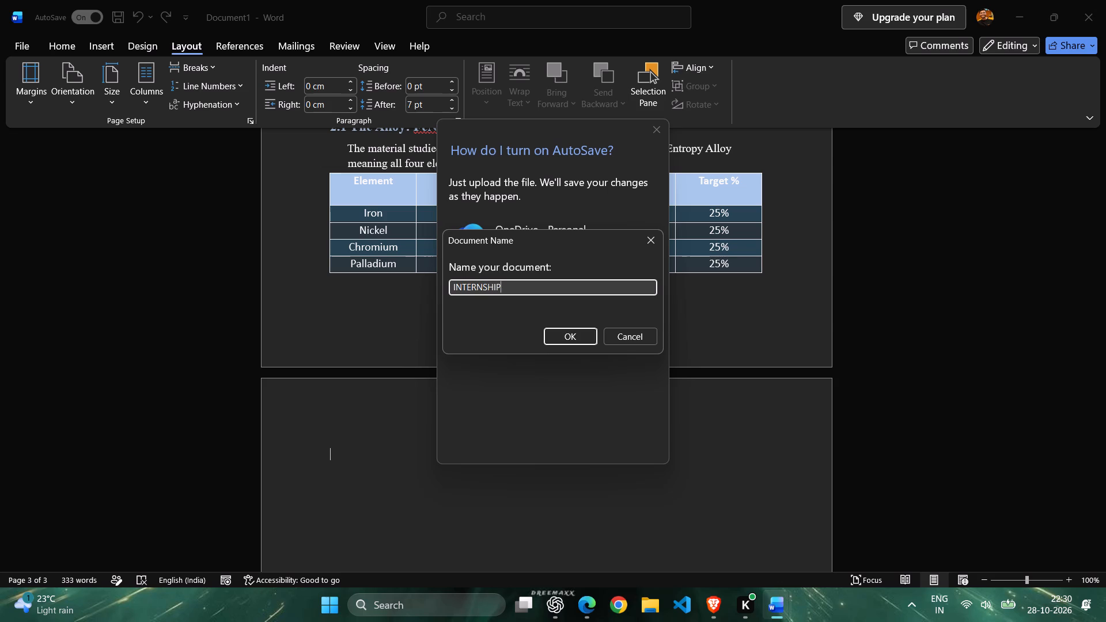
key("shift+underscore")
type("REP")
key("o")
type("RT")
key("Return")
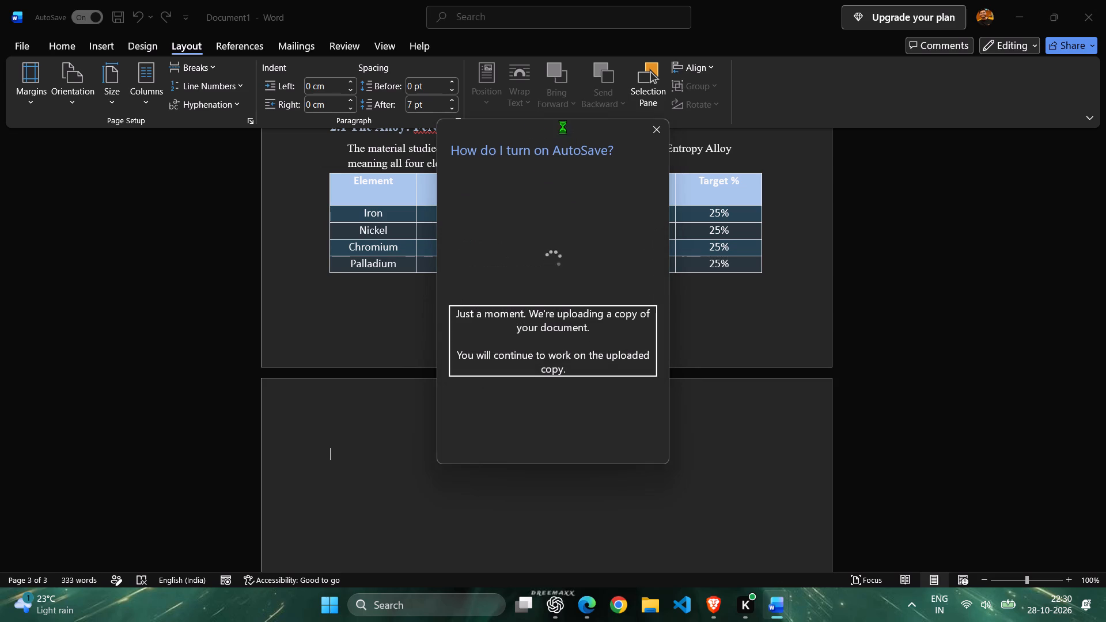
left_click_drag(587, 130, 636, 170)
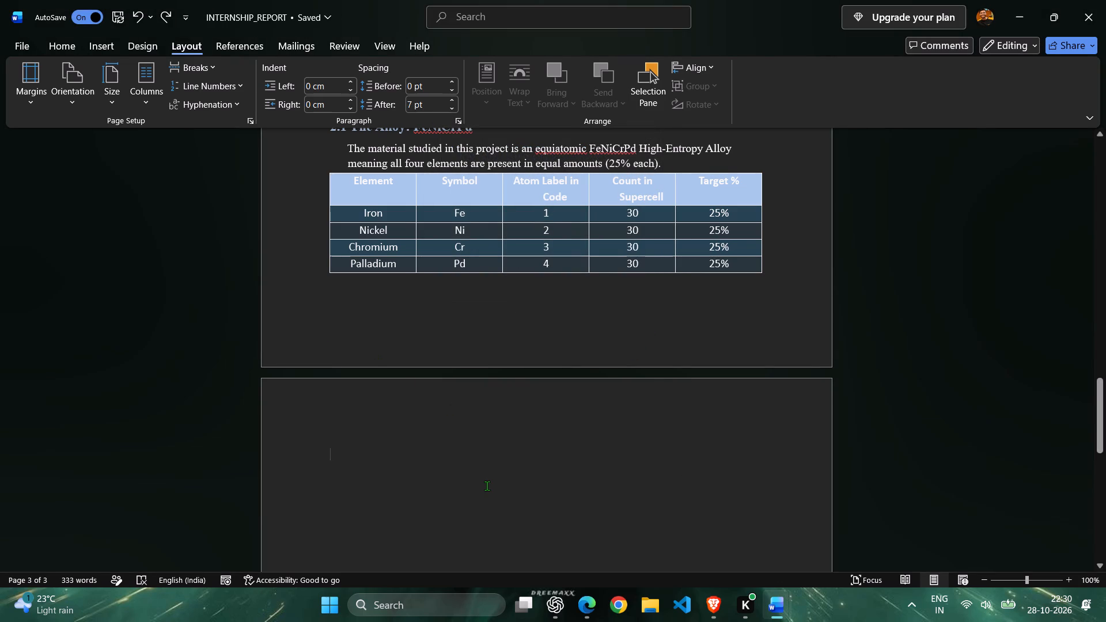
Switch to GAASP_Full_Report and set its paper size to A3.
key("alt+Tab")
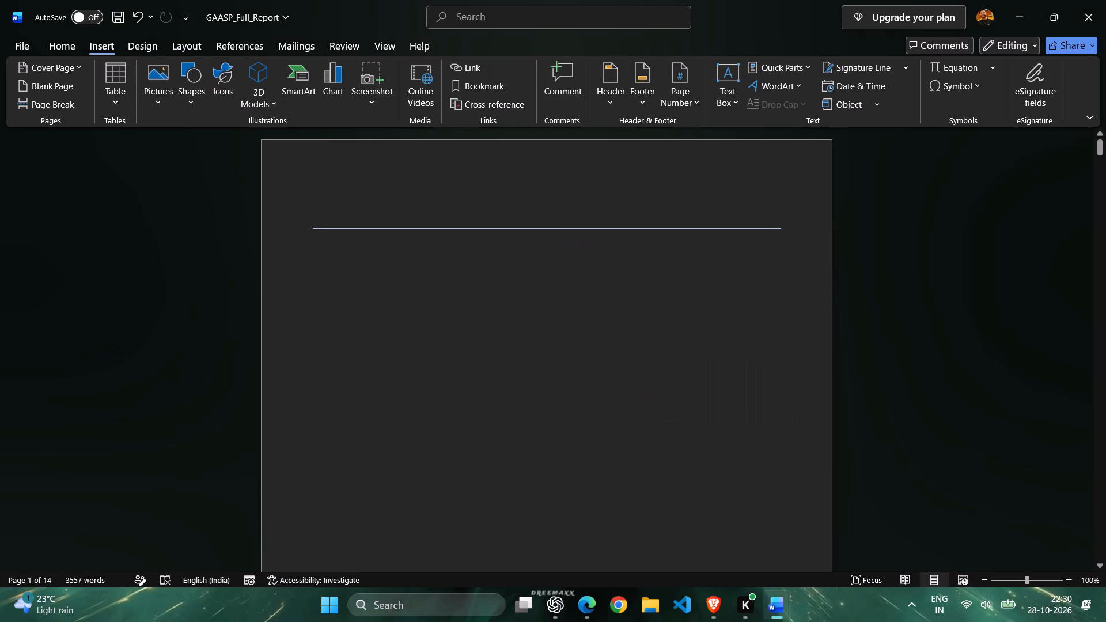
scroll(531, 450, "down", 20)
scroll(531, 450, "down", 3)
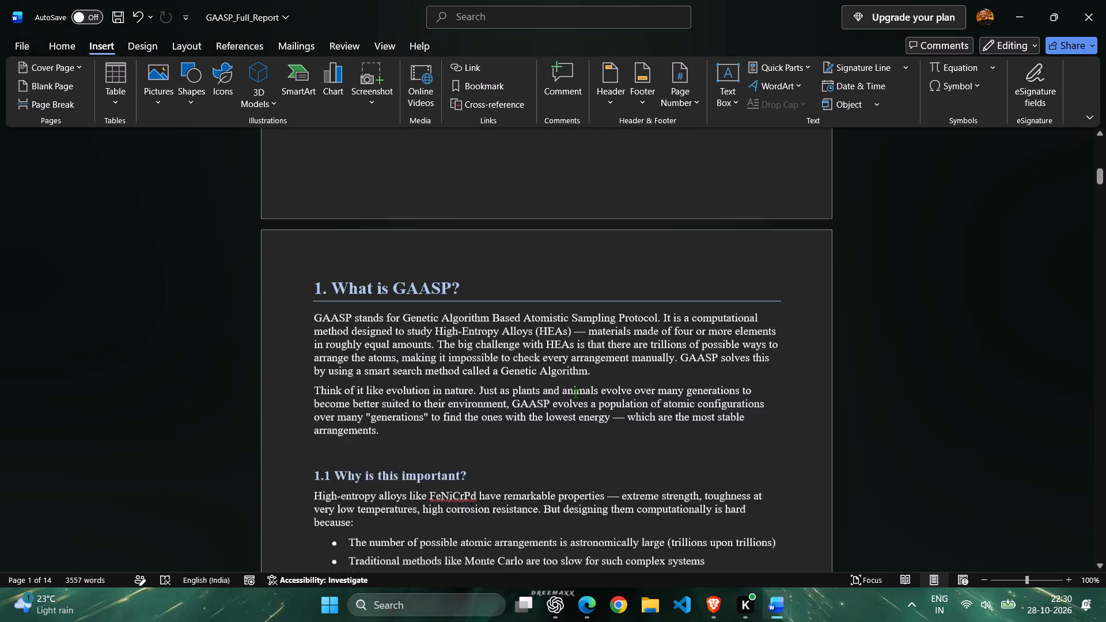
scroll(577, 393, "down", 5)
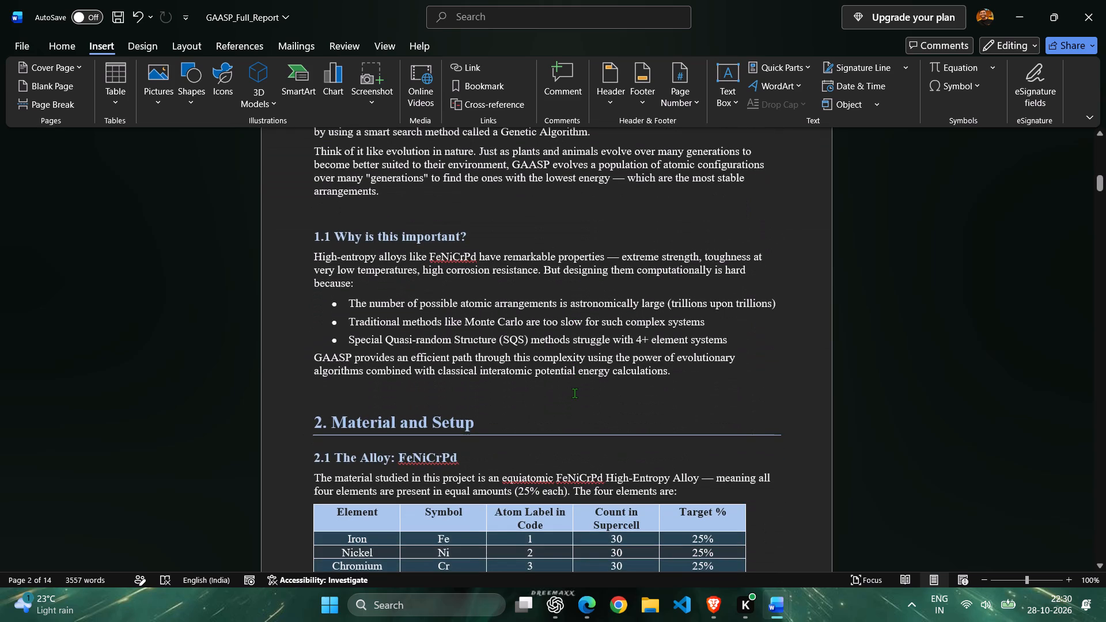
scroll(637, 465, "down", 4)
scroll(759, 349, "down", 4)
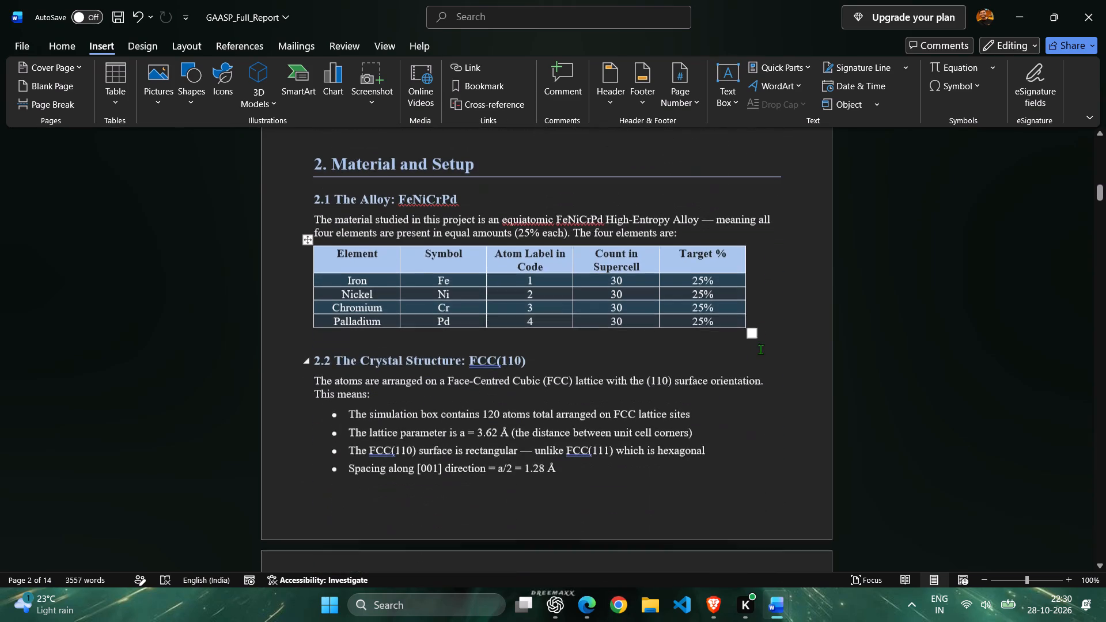
scroll(794, 339, "down", 1)
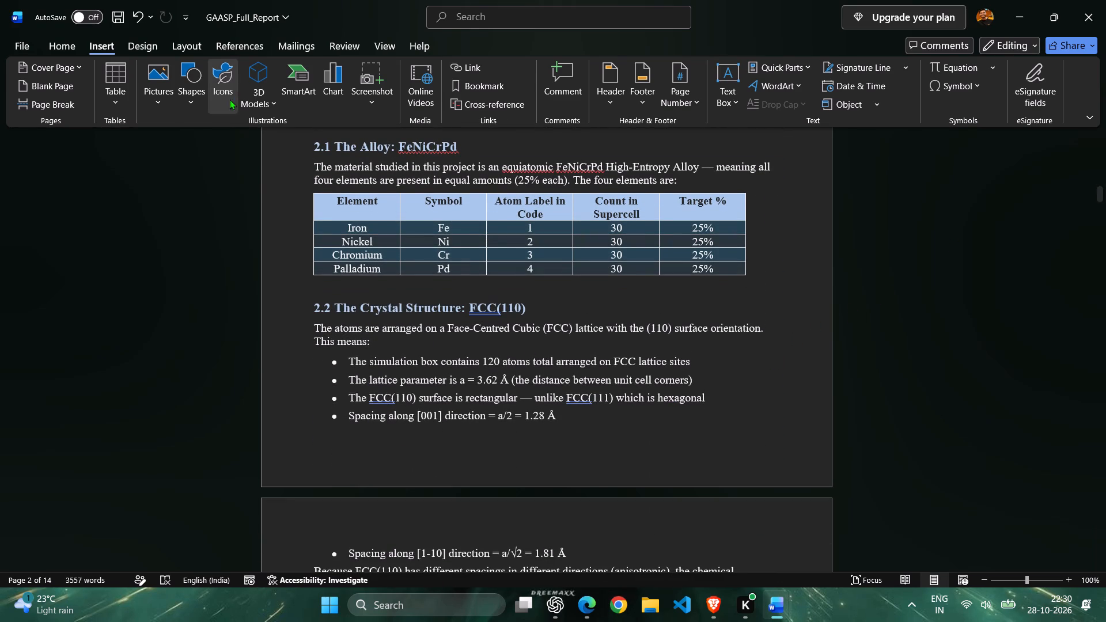
left_click(192, 43)
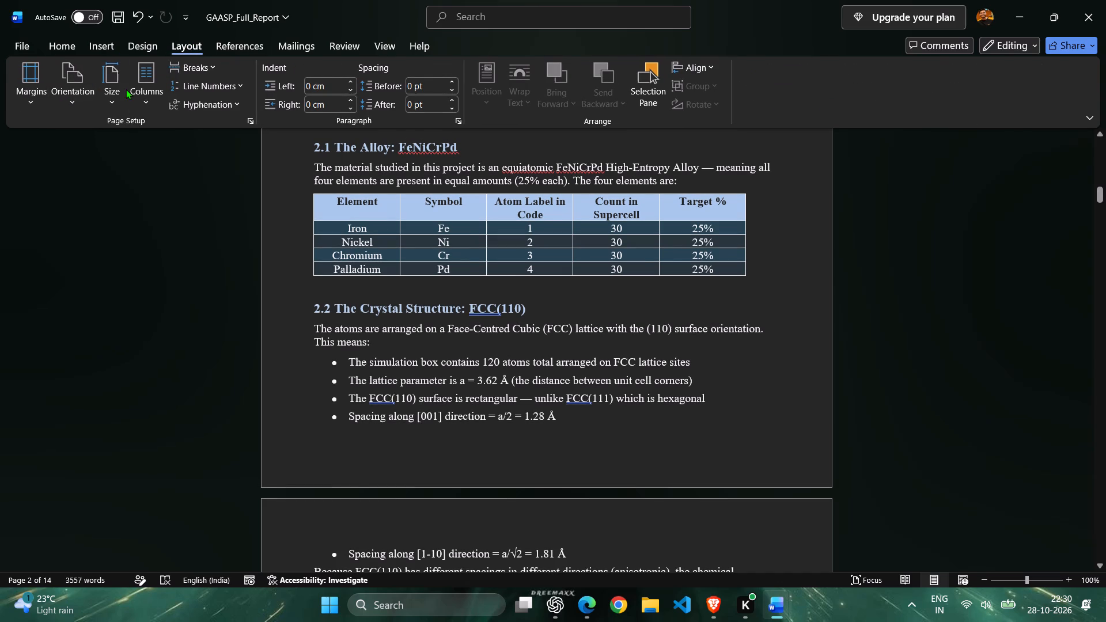
left_click(115, 97)
left_click(144, 320)
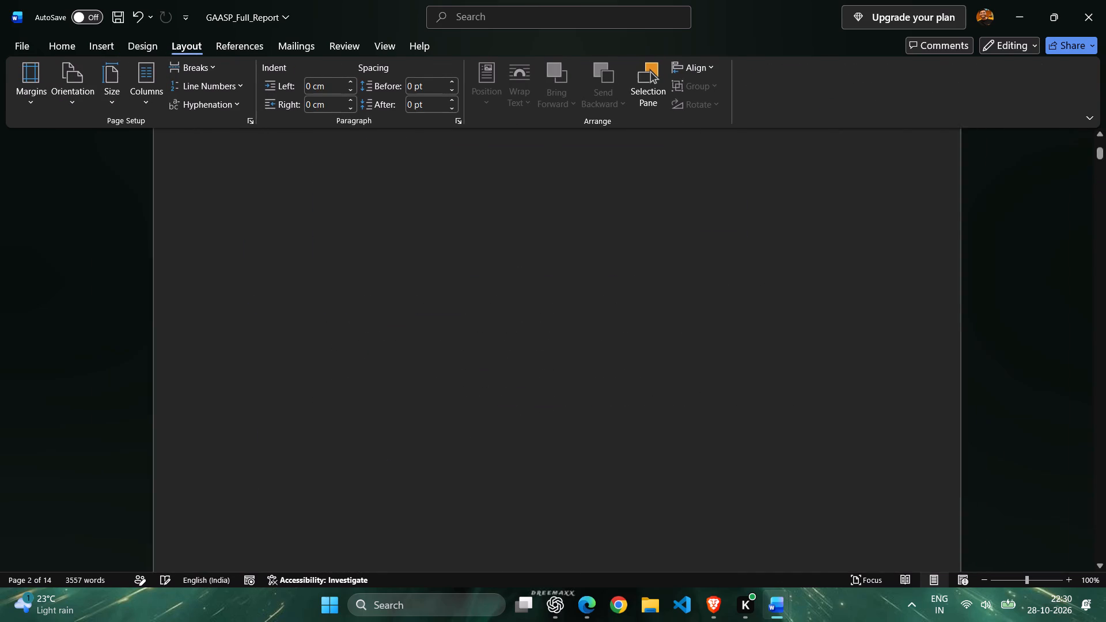
Set the paper size of GAASP_Full_Report to A4.
left_click(119, 104)
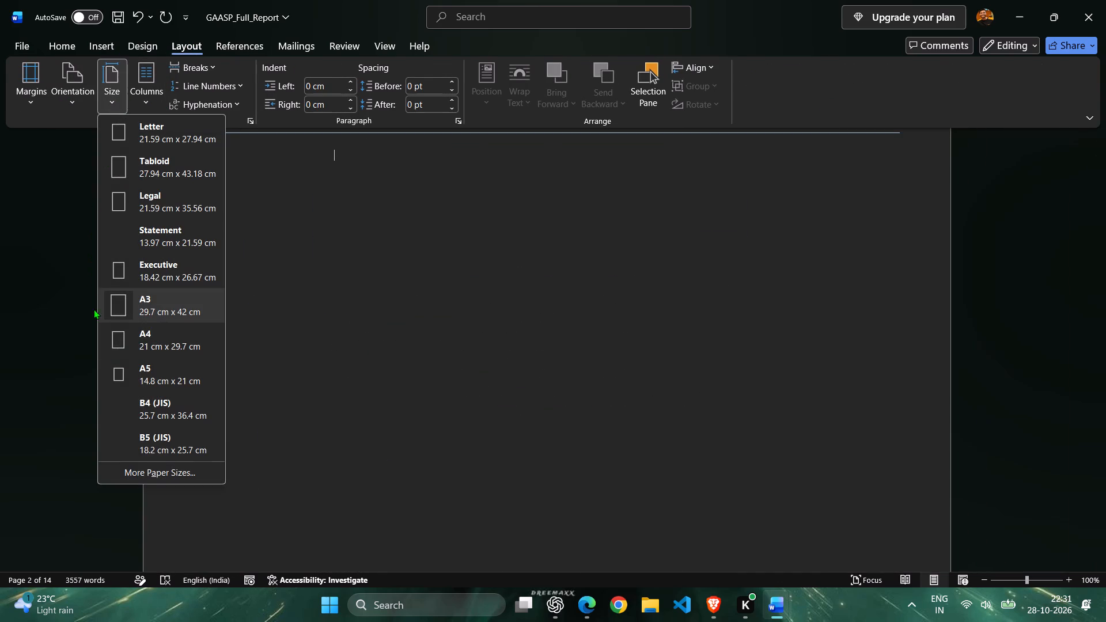
left_click(136, 323)
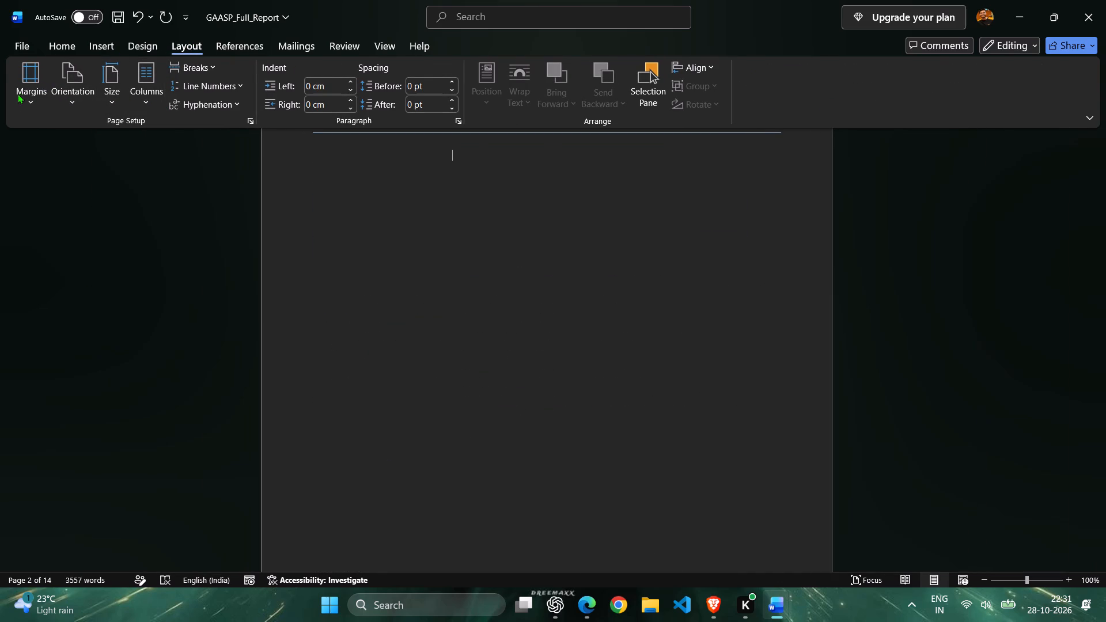
Check the available margin presets for GAASP_Full_Report without applying one.
left_click(34, 89)
scroll(144, 207, "up", 4)
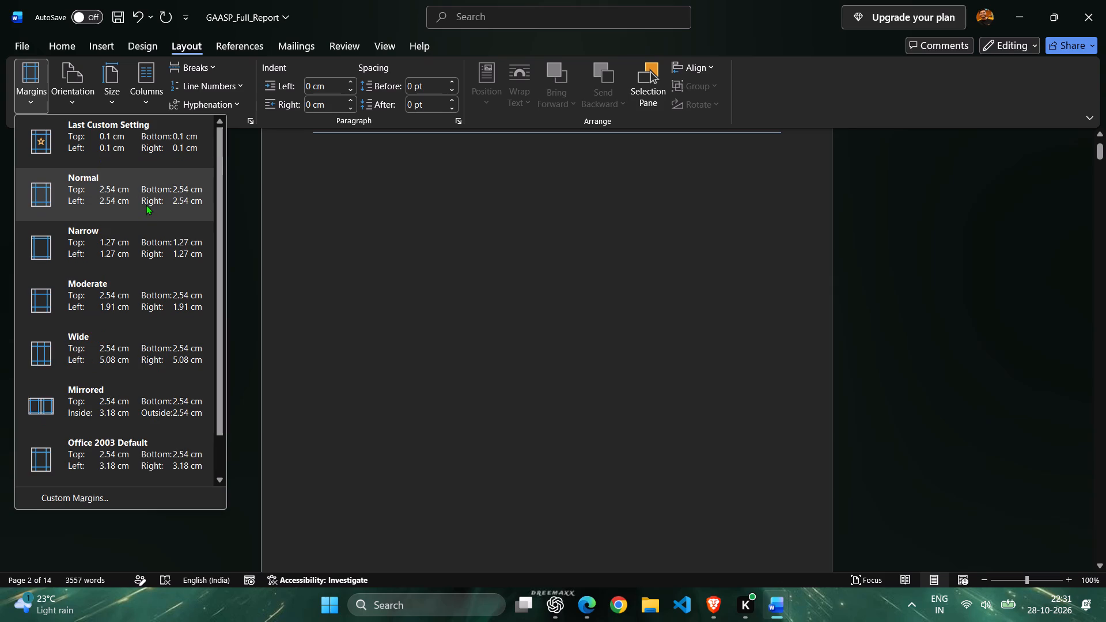
scroll(146, 204, "down", 6)
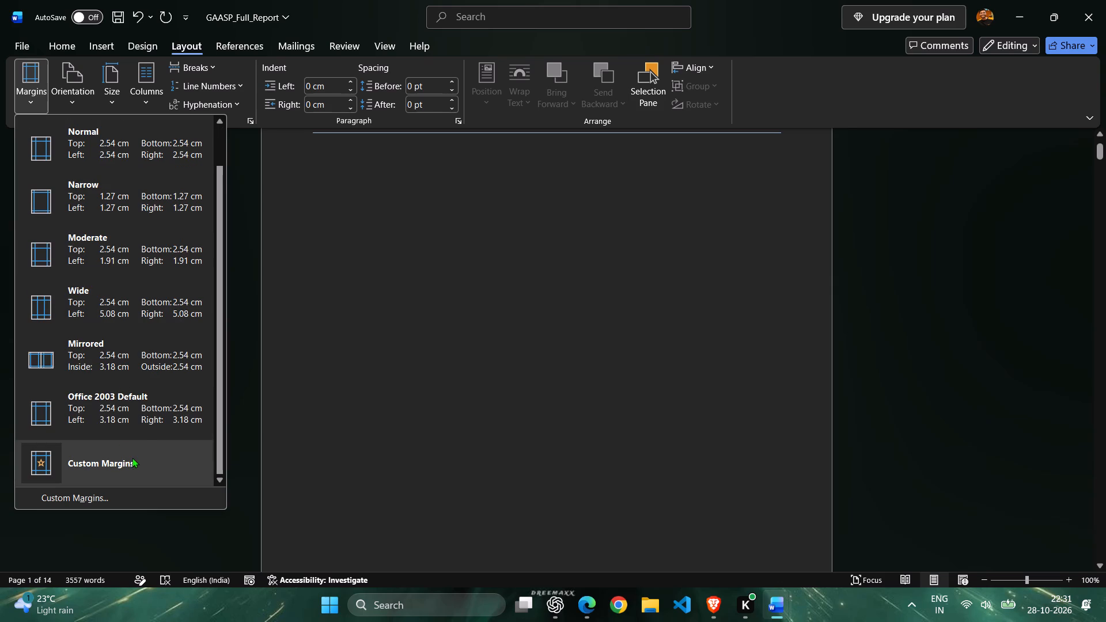
scroll(136, 453, "up", 10)
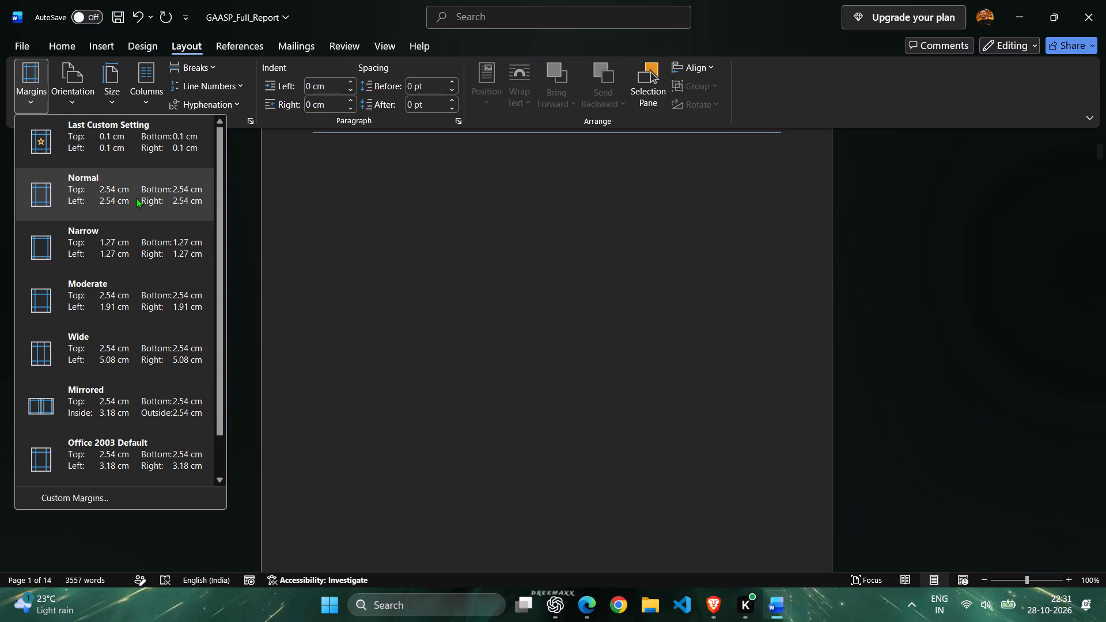
scroll(124, 394, "down", 5)
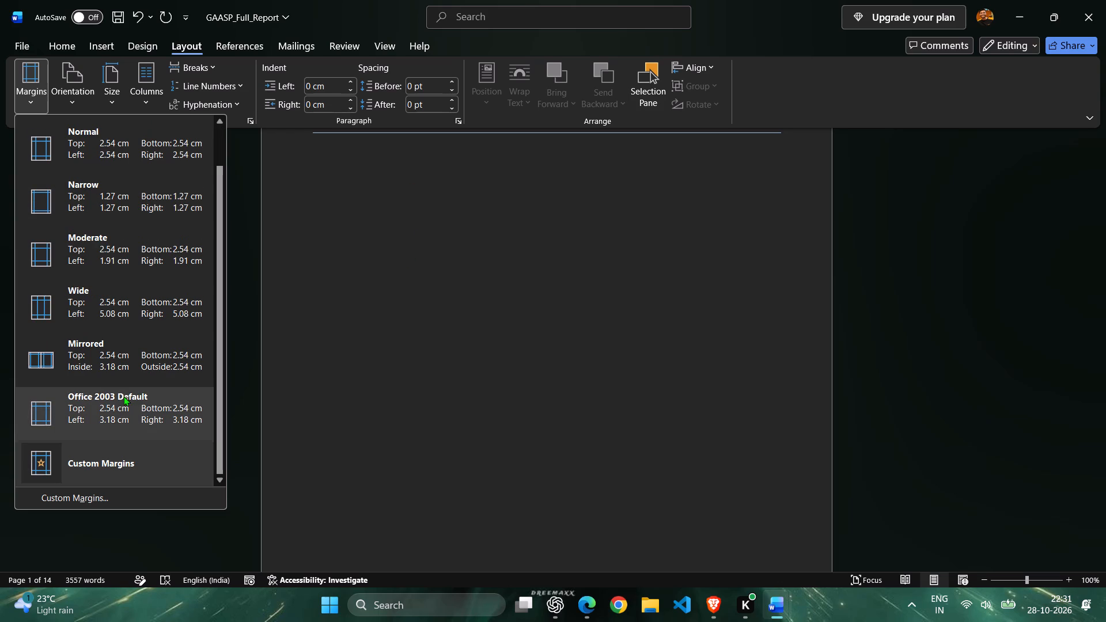
left_click(184, 545)
Copy all of section 2.2 The Crystal Structure: FCC(110) from GAASP_Full_Report, including its bullets and closing paragraph.
key("alt+Tab")
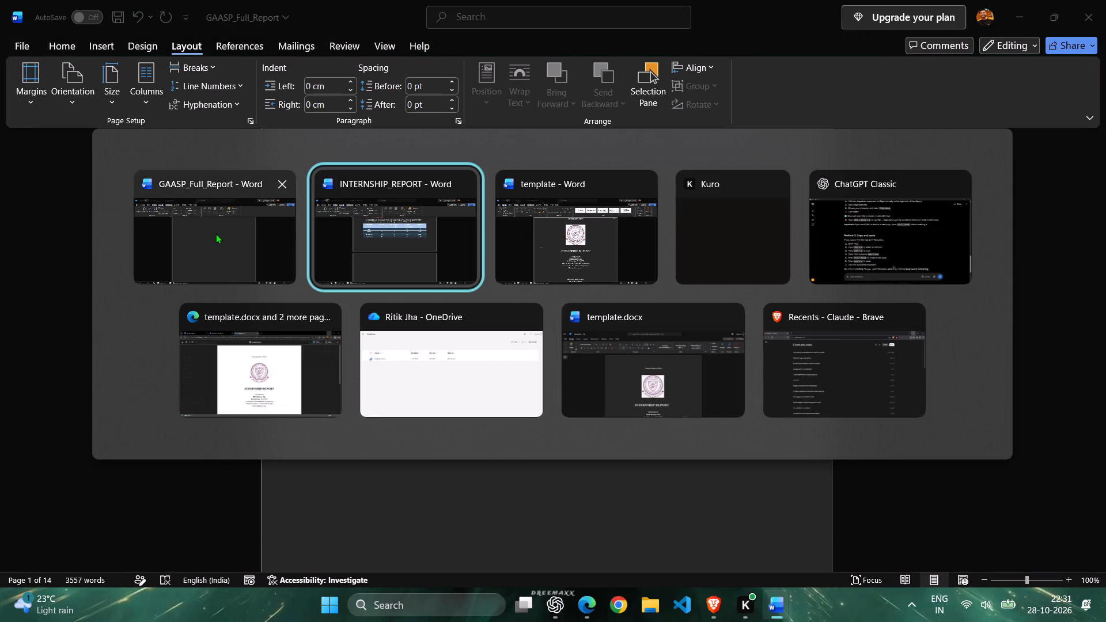
left_click(216, 231, "alt")
scroll(394, 293, "down", 6, "alt")
scroll(431, 326, "down", 16)
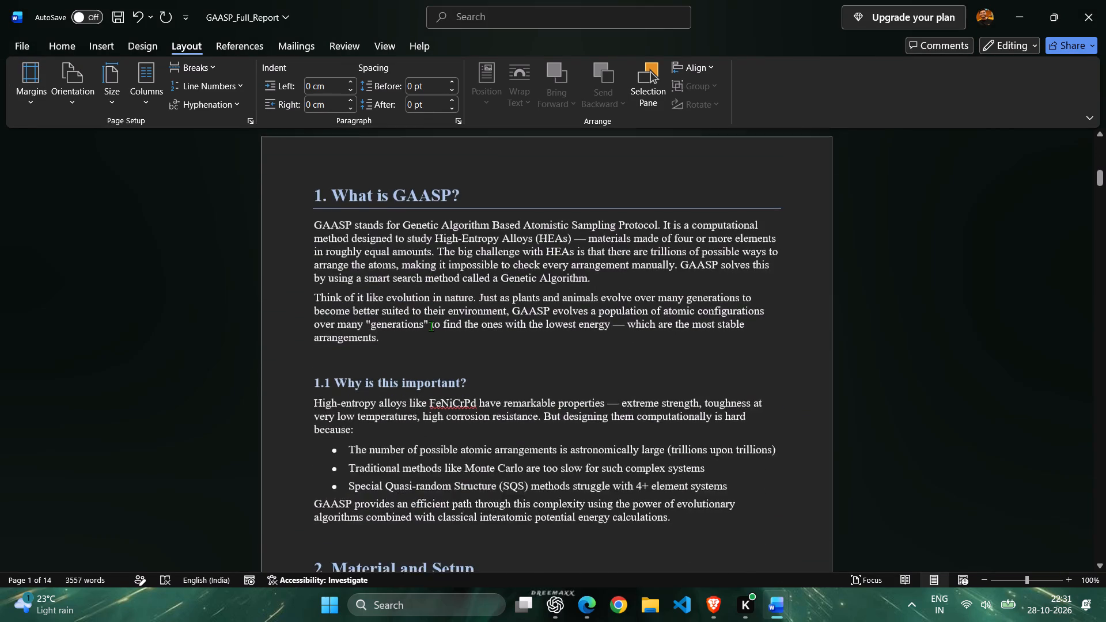
scroll(431, 326, "down", 14)
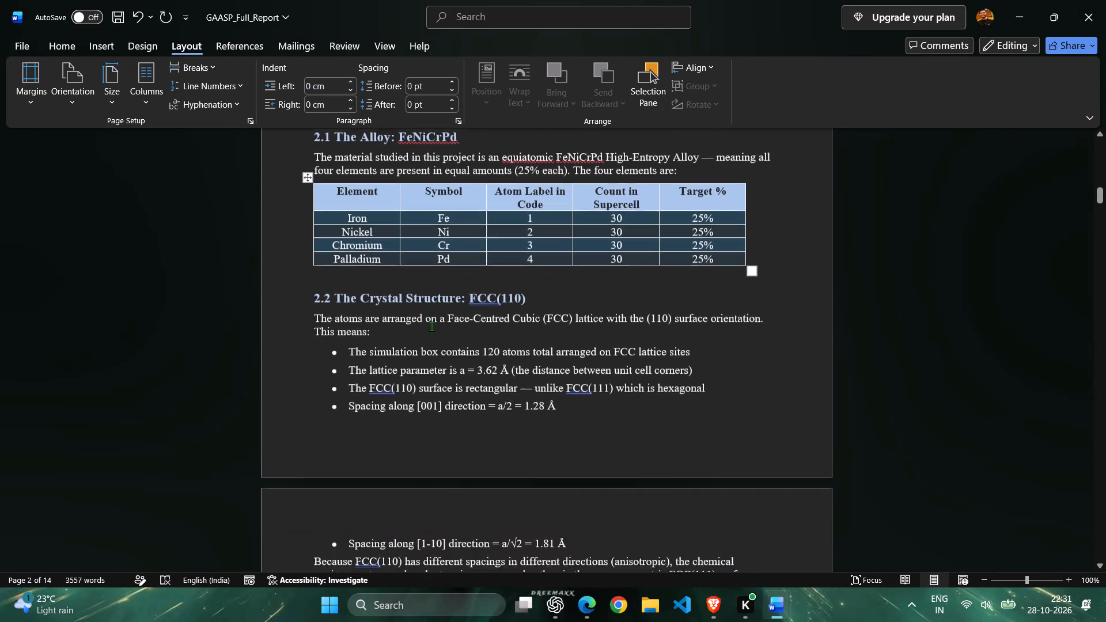
scroll(431, 326, "down", 1)
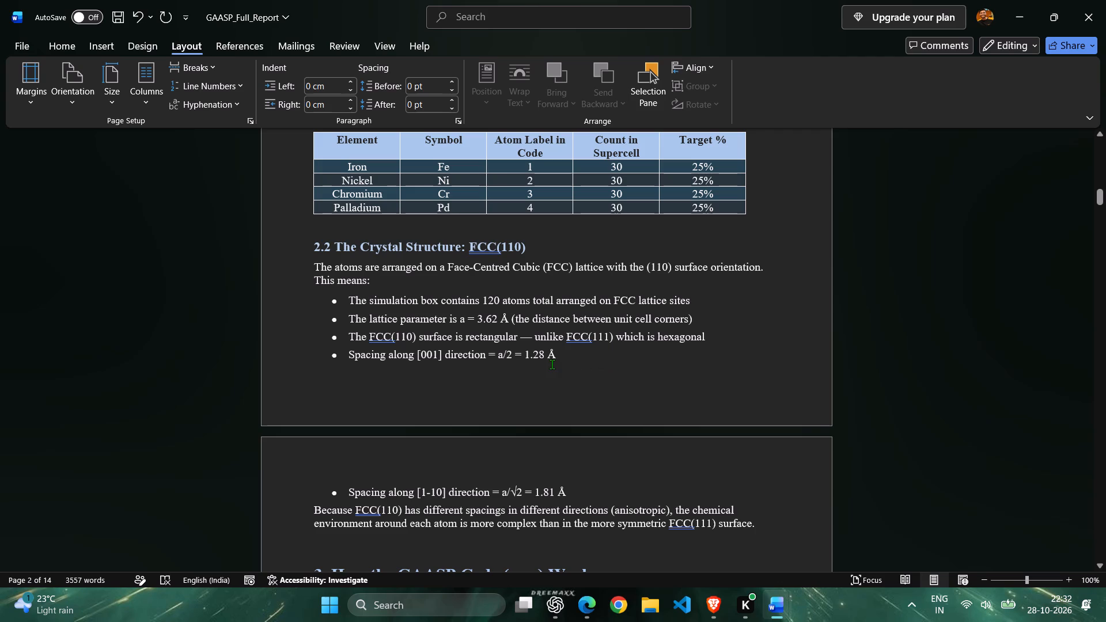
scroll(552, 364, "down", 2)
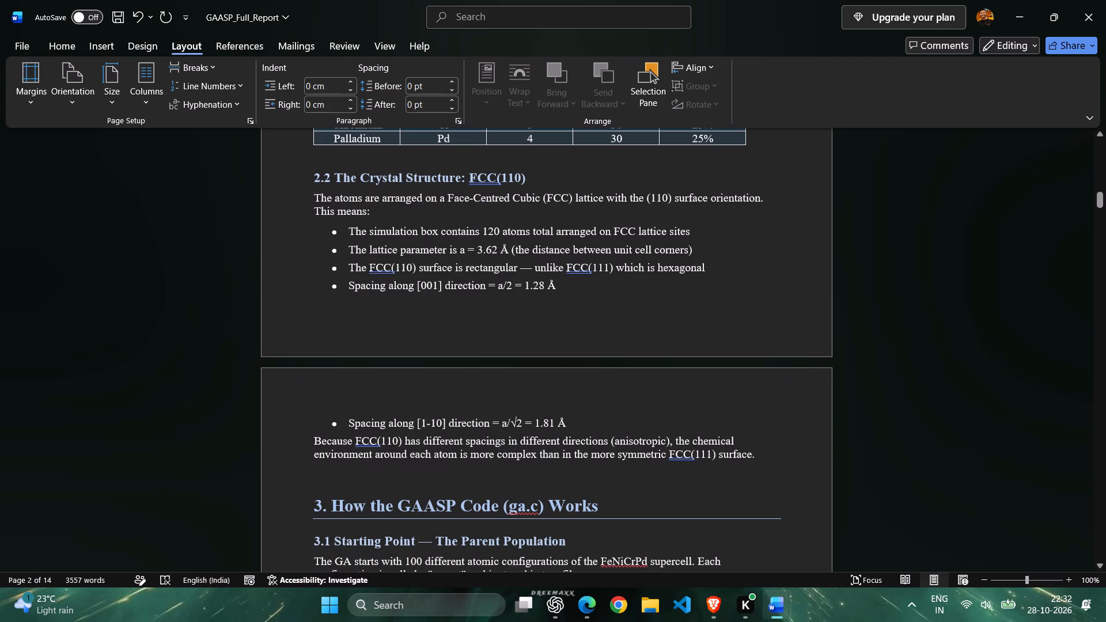
left_click_drag(308, 173, 338, 184)
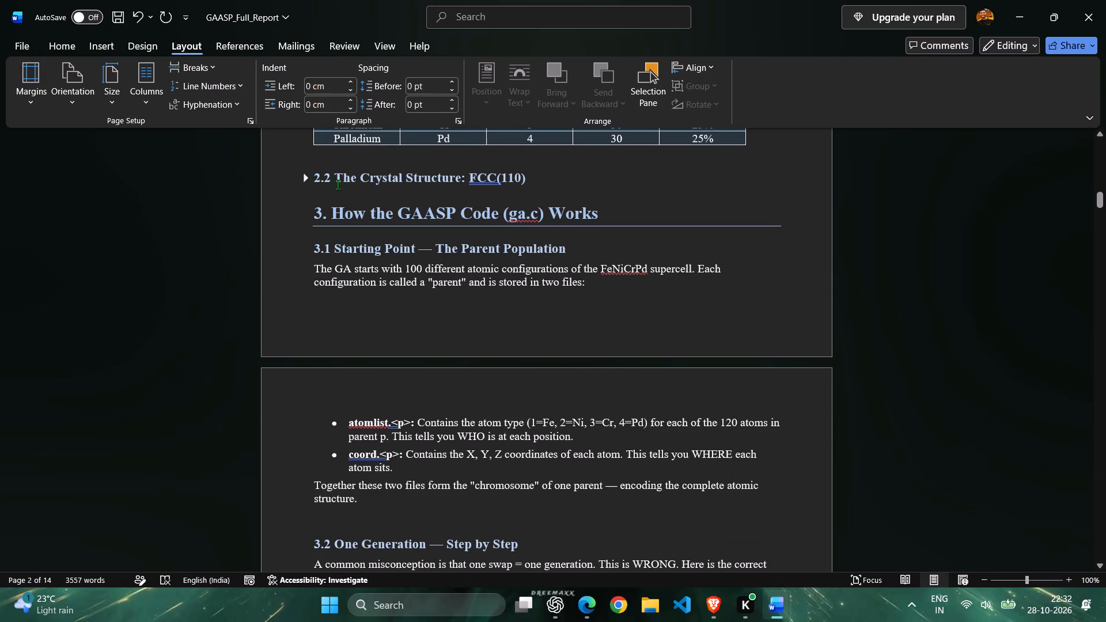
left_click_drag(338, 184, 350, 194)
left_click(304, 176)
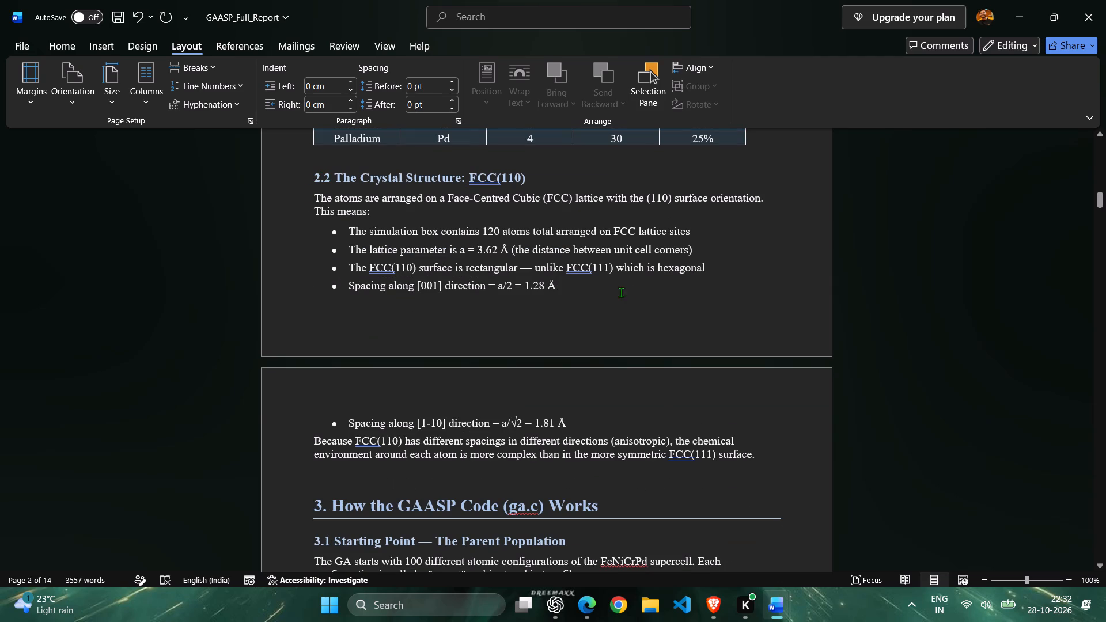
left_click_drag(603, 291, 328, 165)
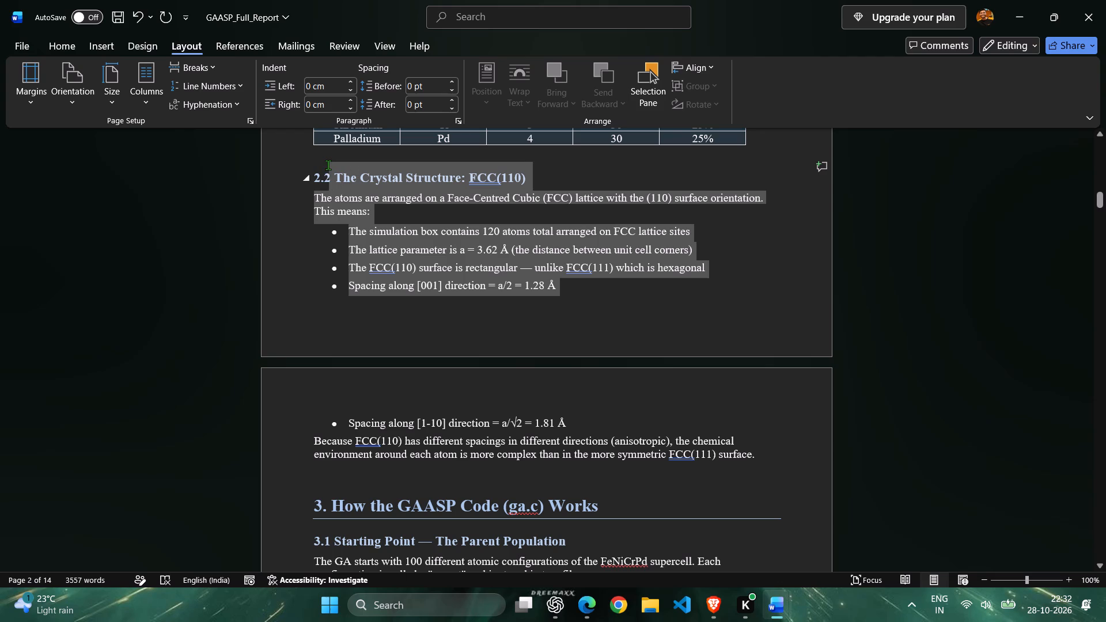
left_click_drag(328, 165, 310, 165)
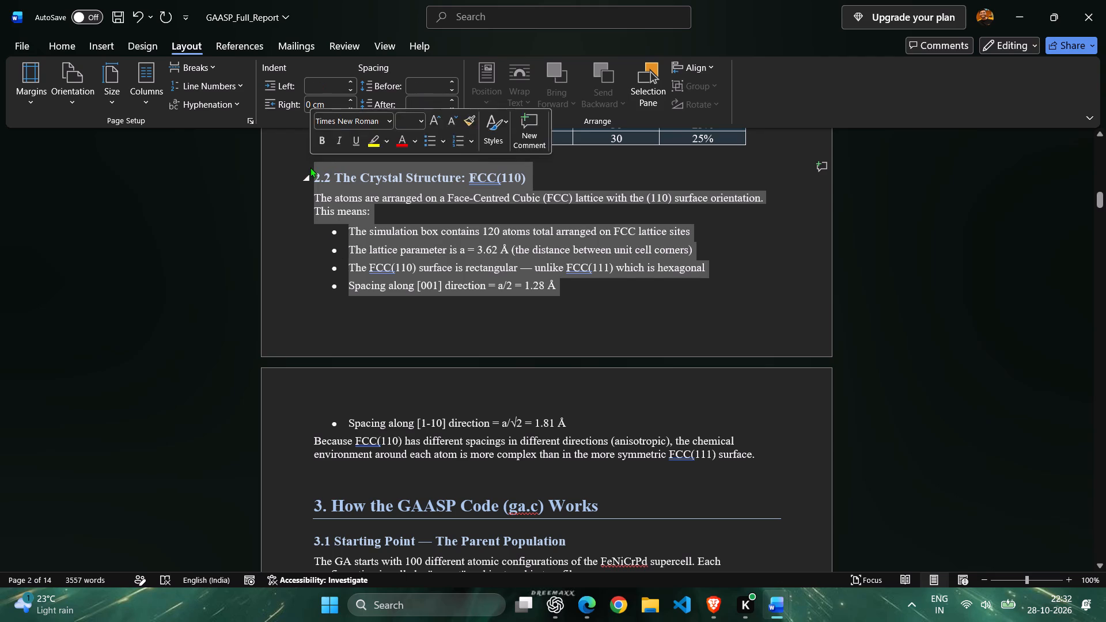
key("ctrl+c")
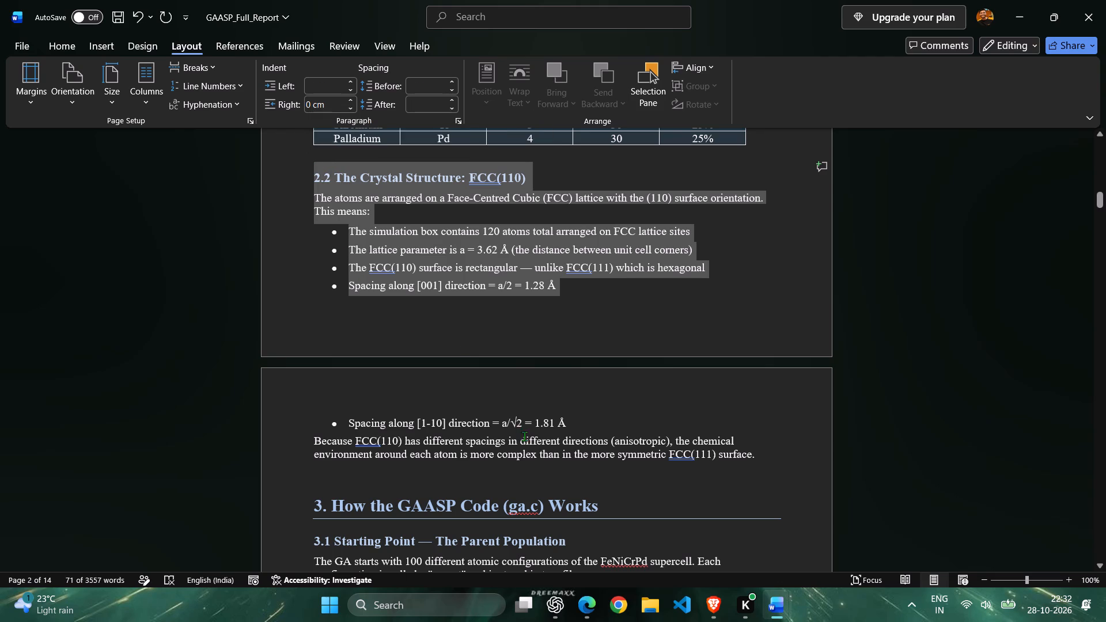
left_click_drag(774, 460, 705, 449)
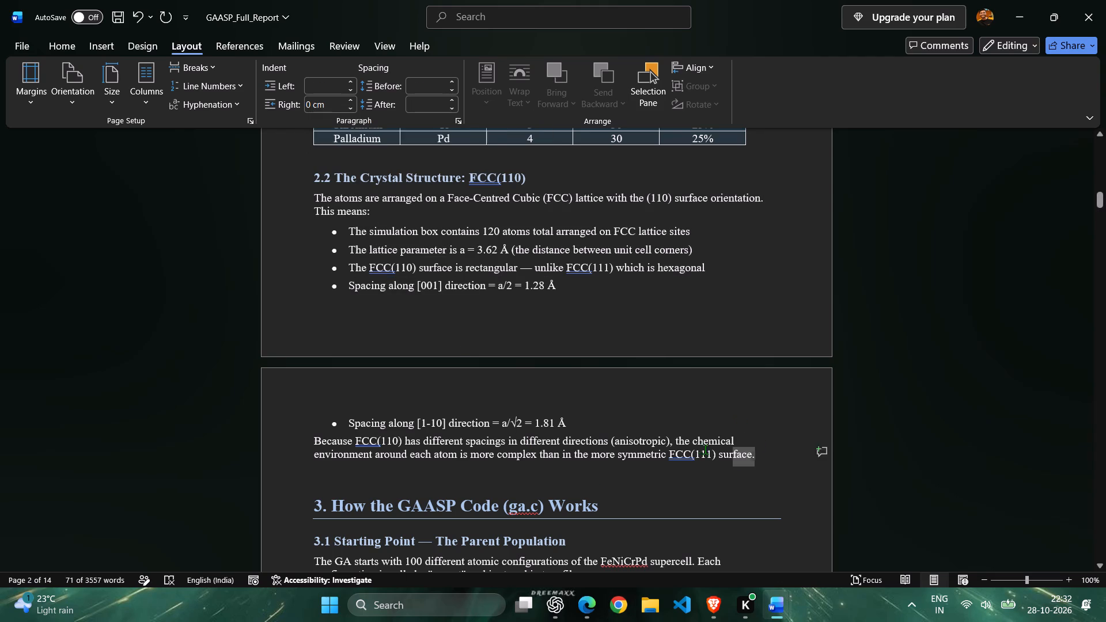
left_click_drag(705, 449, 302, 188)
key("ctrl+c")
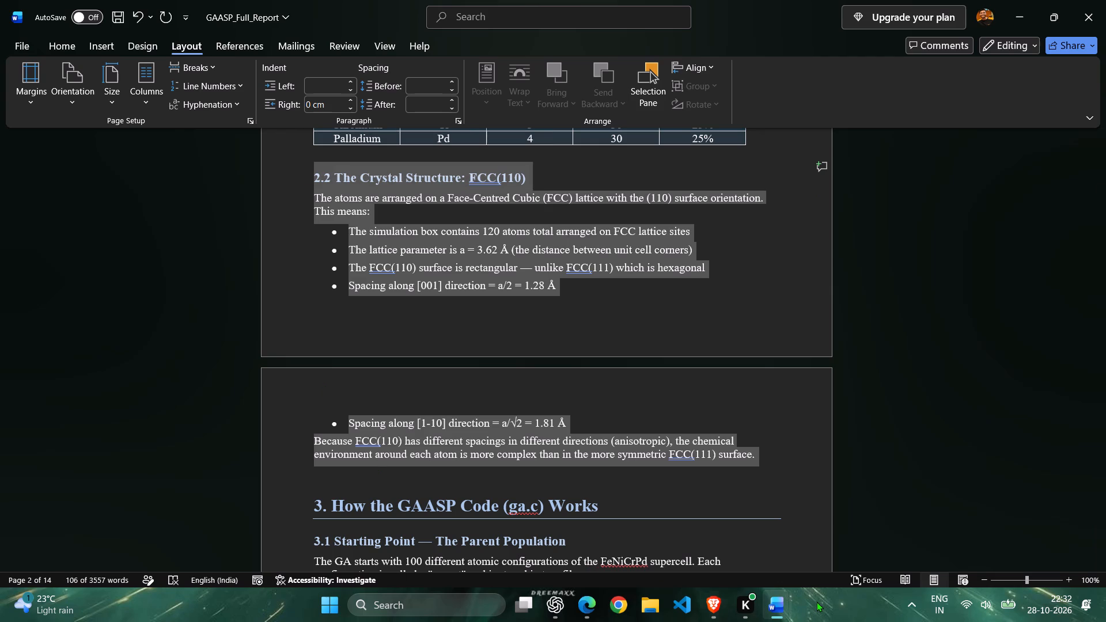
Switch to INTERNSHIP_REPORT and paste section 2.2 on the page after the section 2.1 element table.
left_click(771, 605)
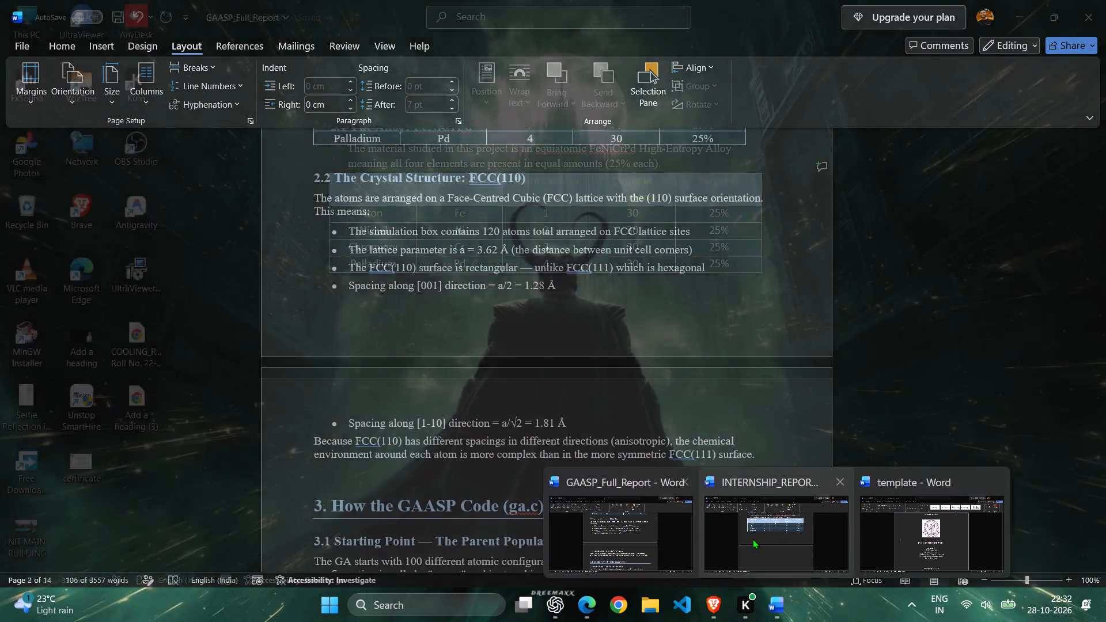
left_click(753, 538)
key("ctrl+v")
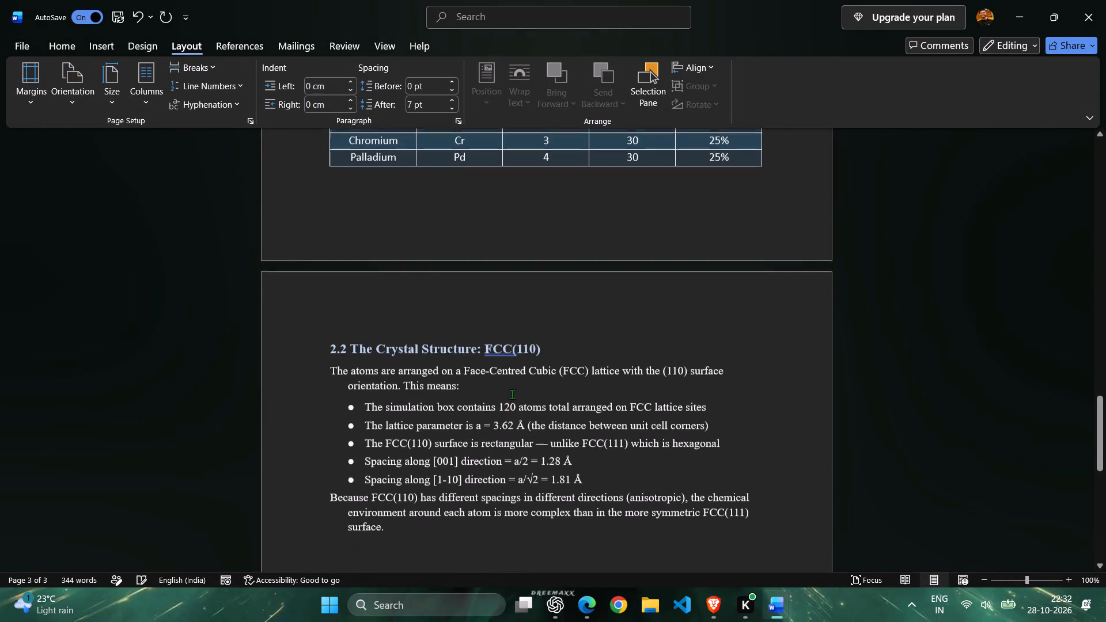
Indent the first line of section 2.2's closing paragraph with six leading spaces to align it with its following lines.
scroll(649, 327, "down", 4)
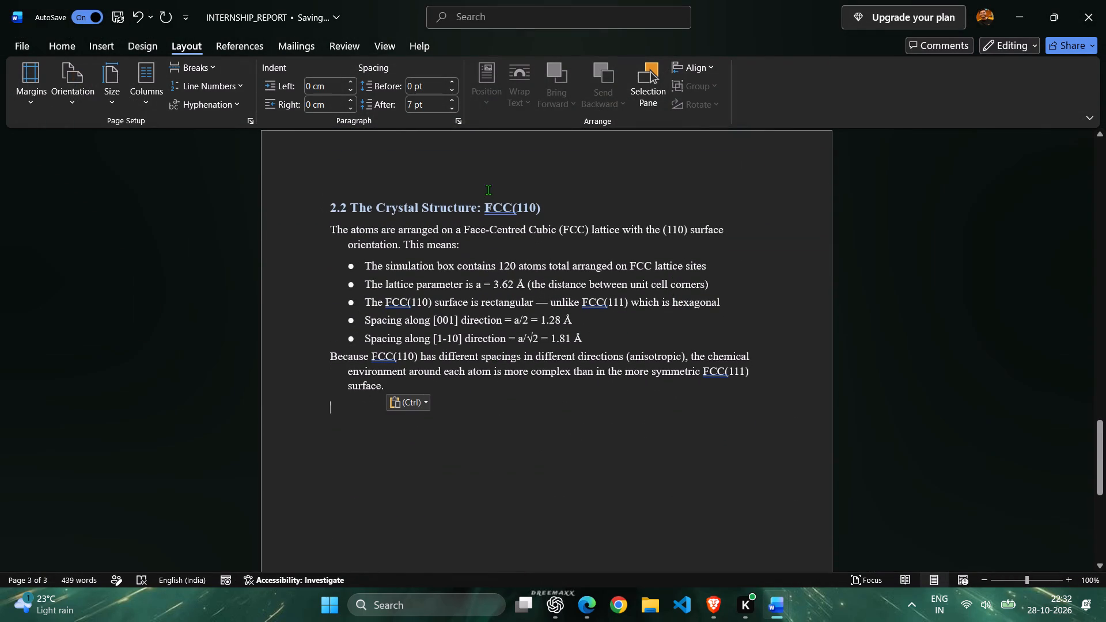
left_click(329, 364)
key("space")
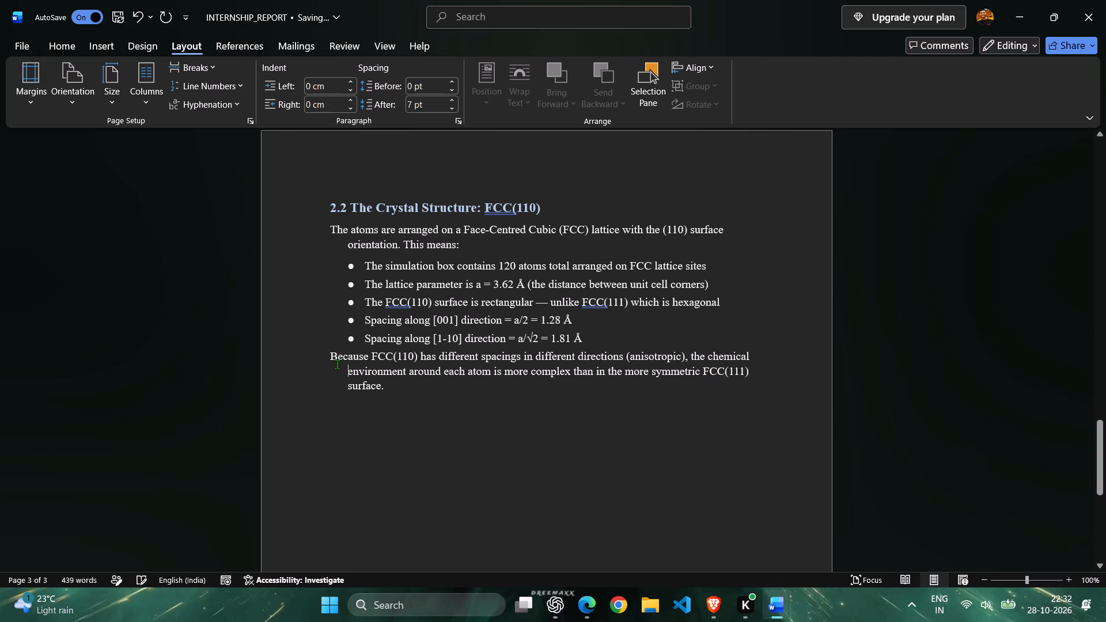
left_click(321, 349)
key("space")
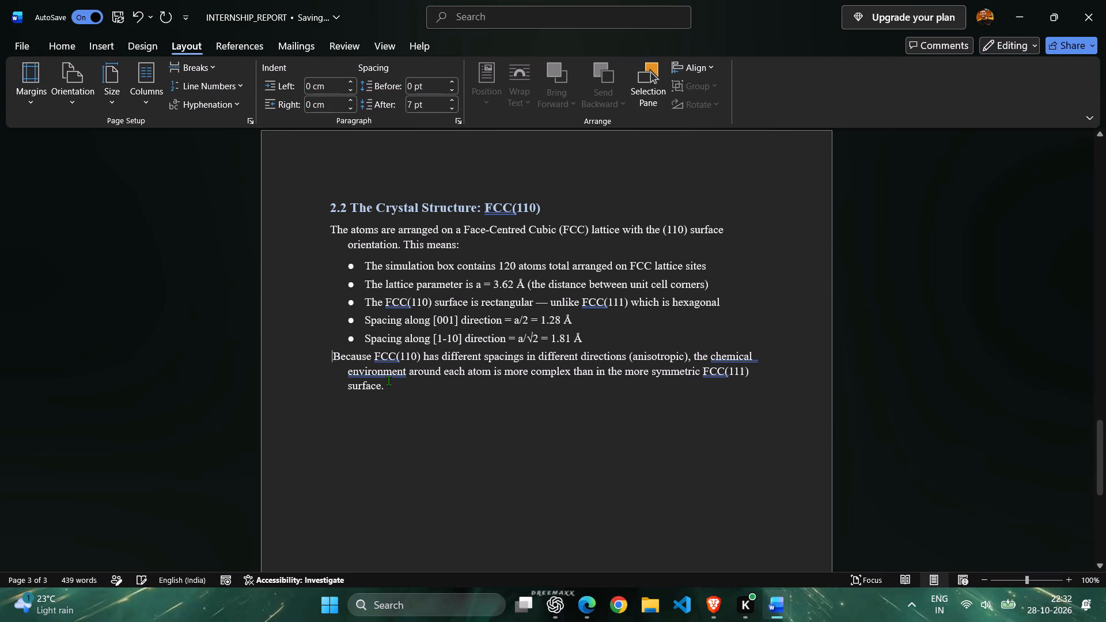
key("space")
key("space")
key("space")
key("space")
key("space")
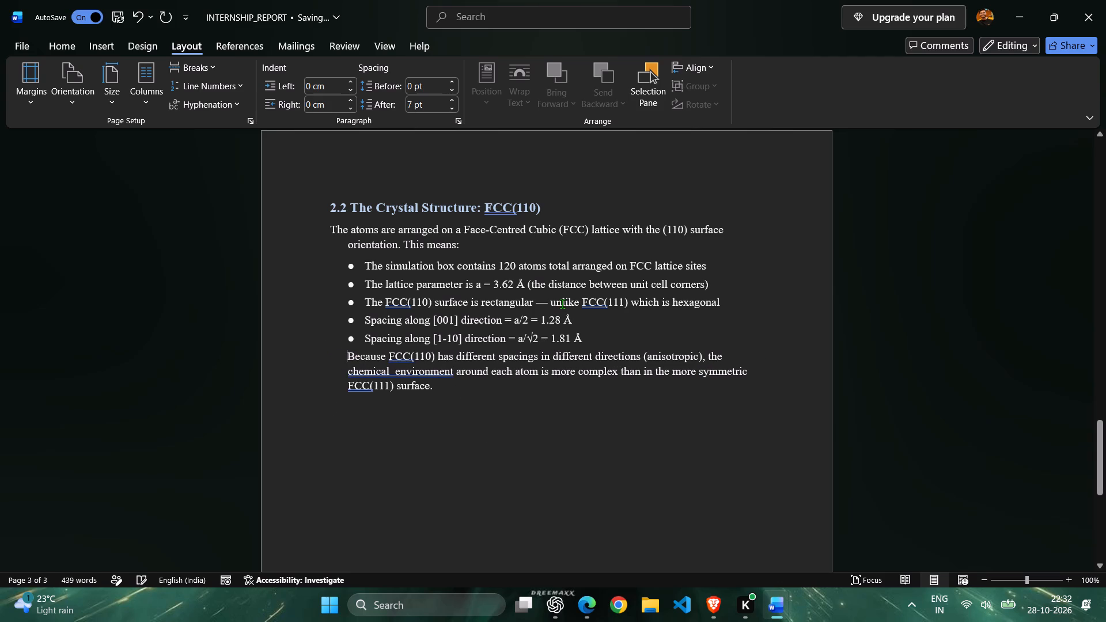
key("space")
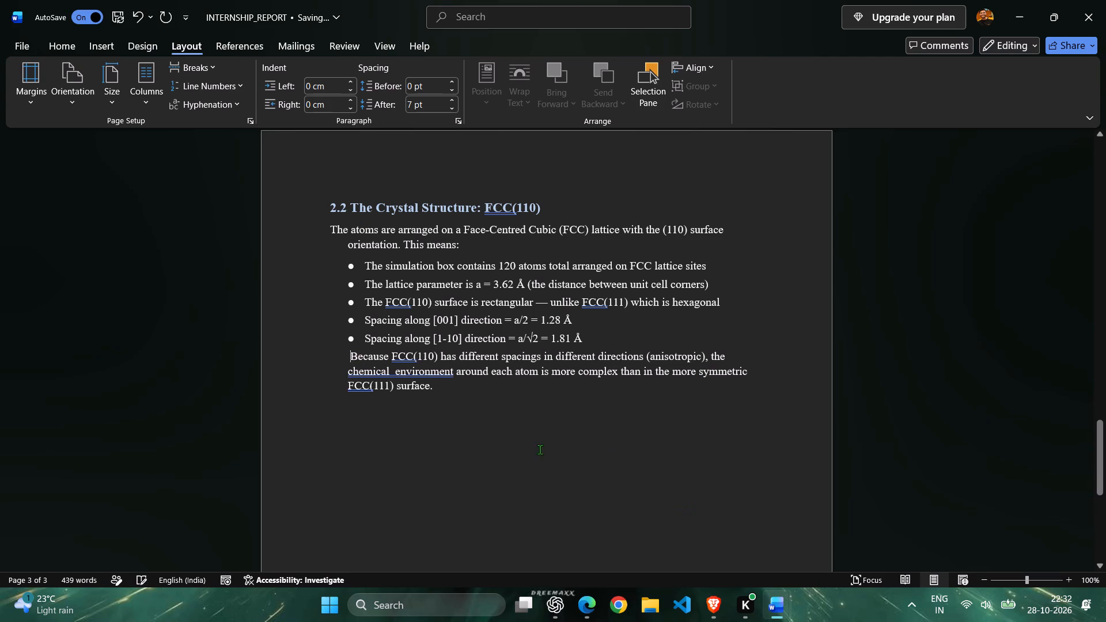
key("BackSpace")
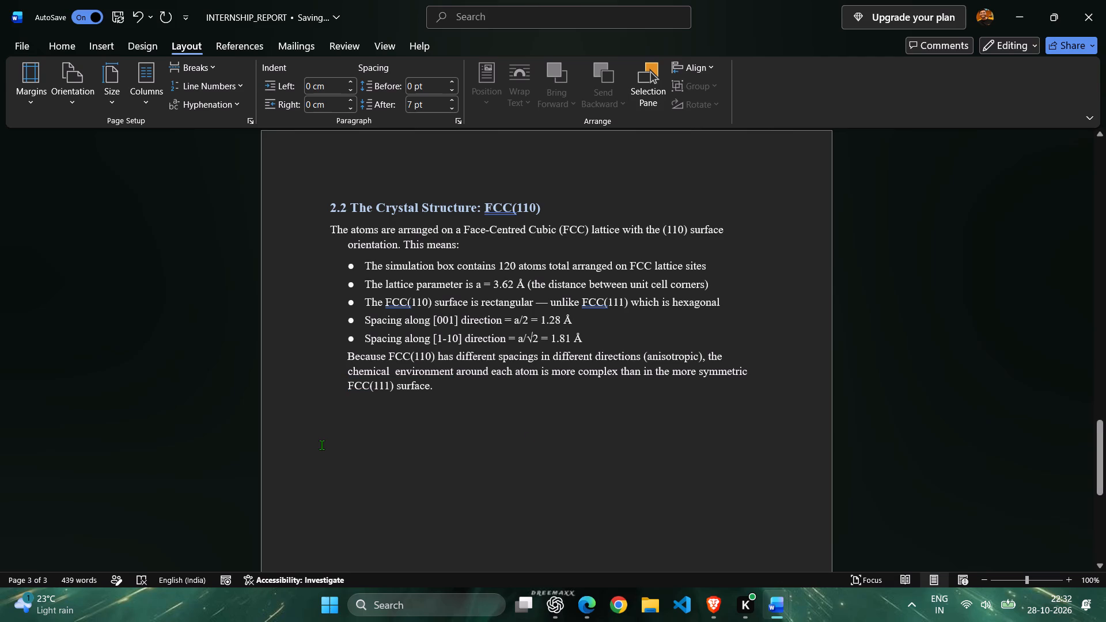
left_click(321, 445)
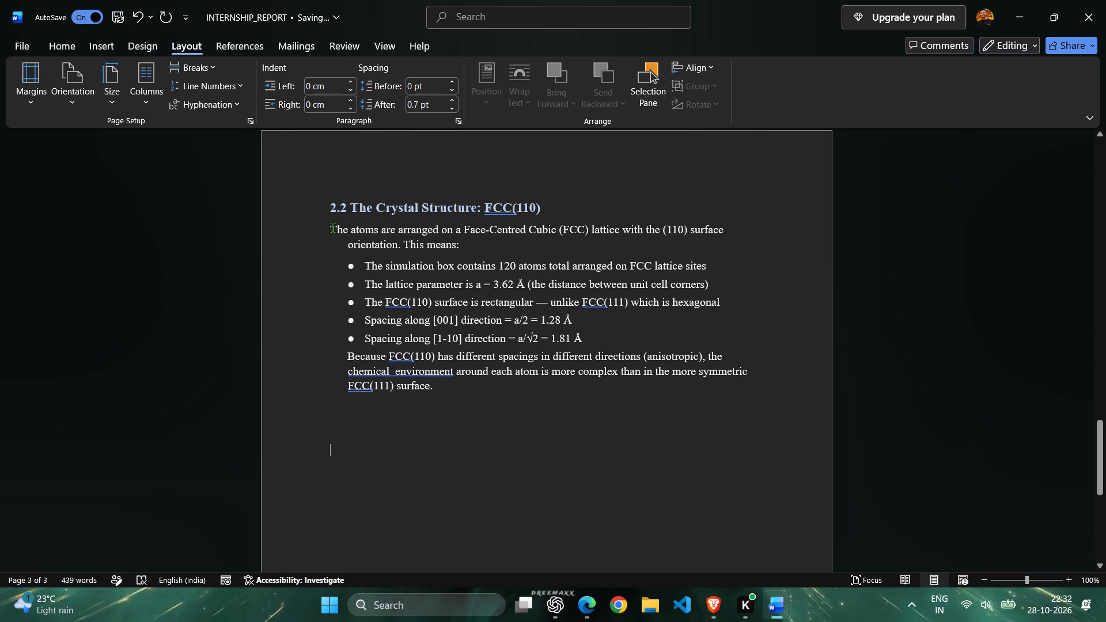
Indent the first line of section 2.2's opening paragraph with six leading spaces to align it with its second line.
left_click(332, 229)
key("space")
key("space")
key("space")
key("space")
key("space")
key("space")
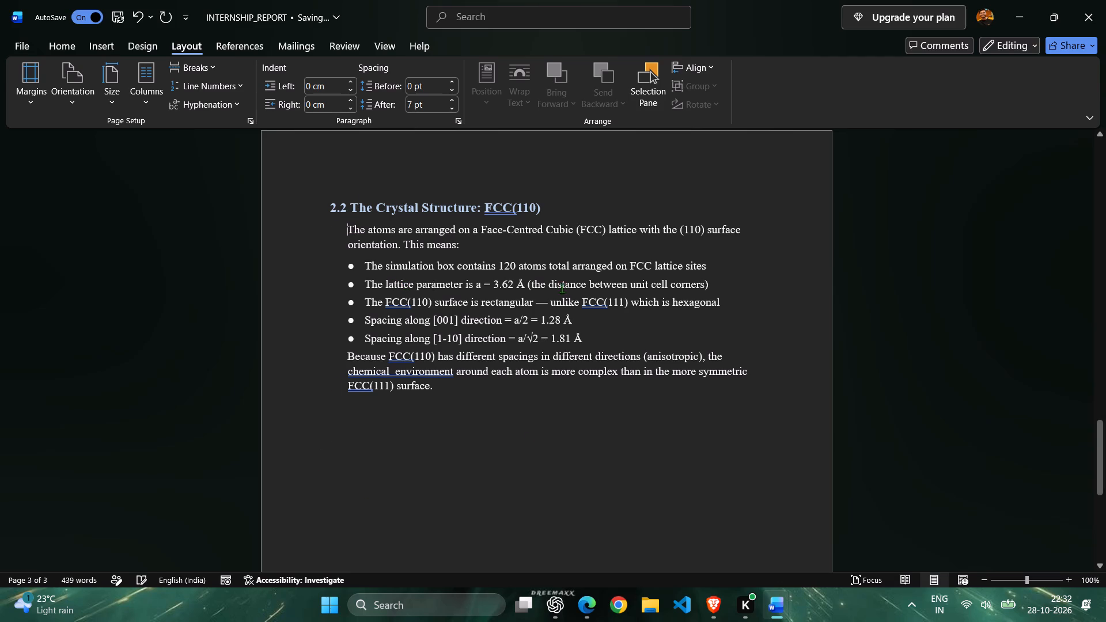
left_click(499, 469)
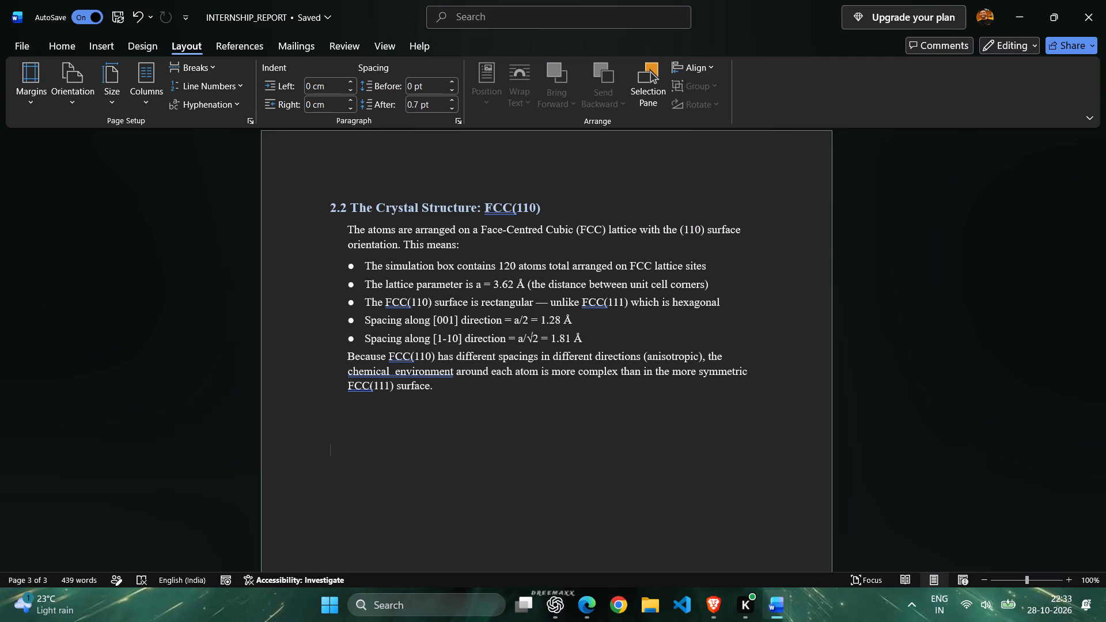
Copy the section 3 heading and all of section 3.1 from GAASP_Full_Report into INTERNSHIP_REPORT below section 2.2.
scroll(653, 506, "down", 4)
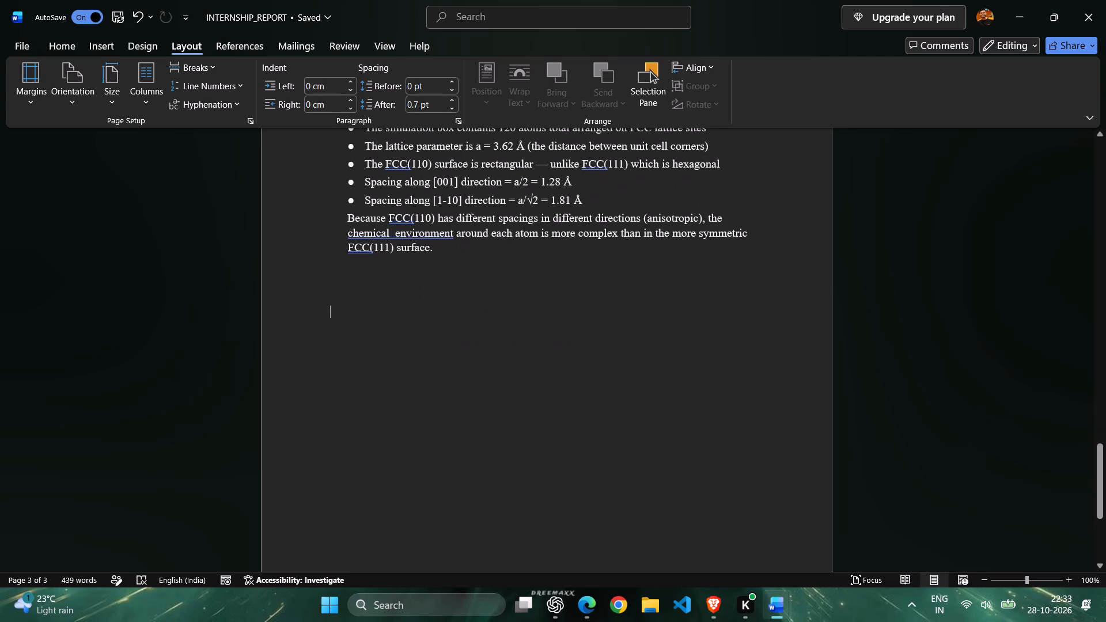
key("alt+Tab")
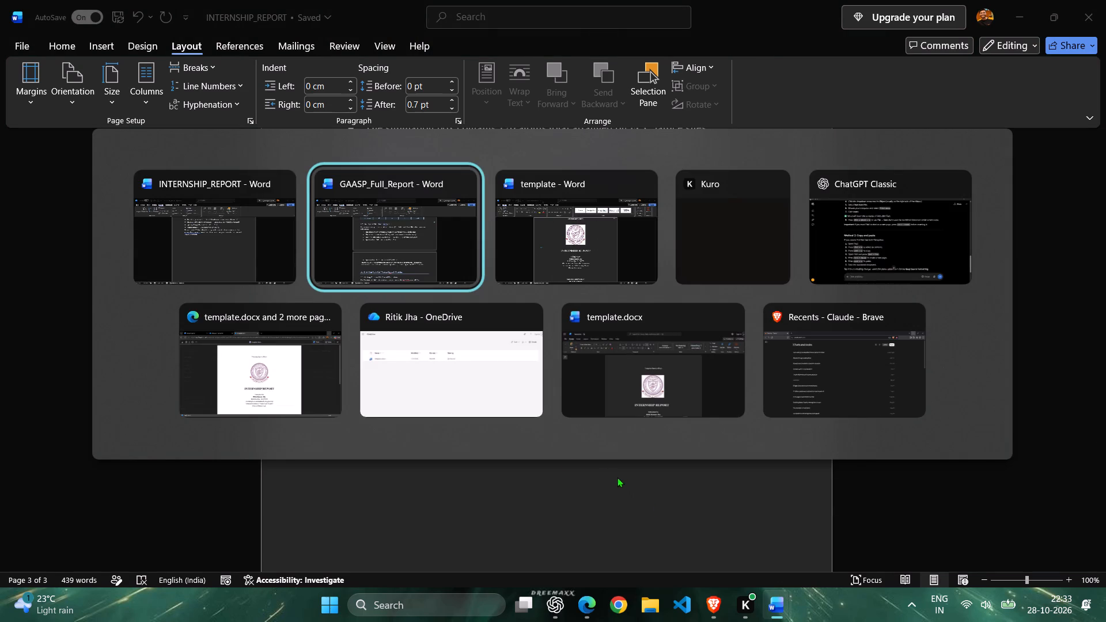
left_click(435, 203)
left_click(359, 373)
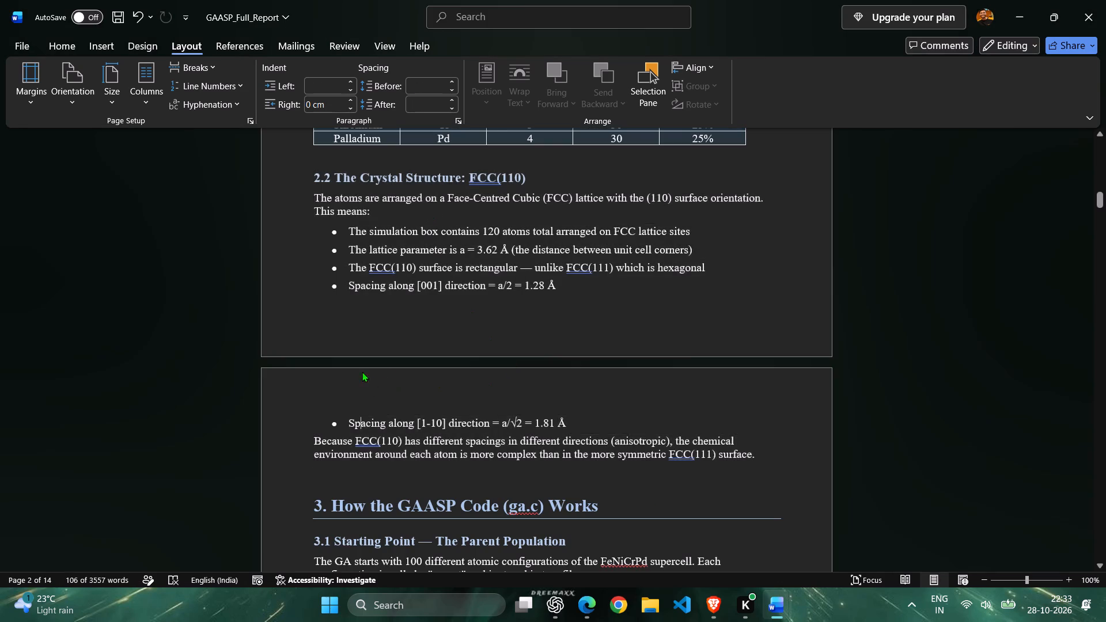
scroll(531, 367, "down", 4)
scroll(609, 378, "down", 4)
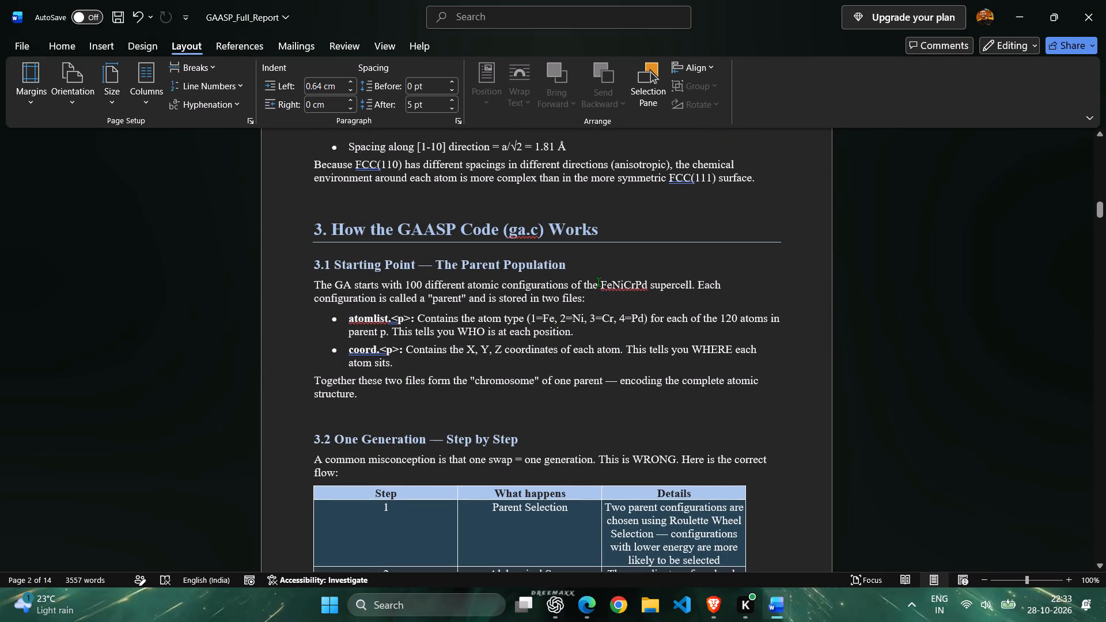
scroll(618, 282, "down", 1)
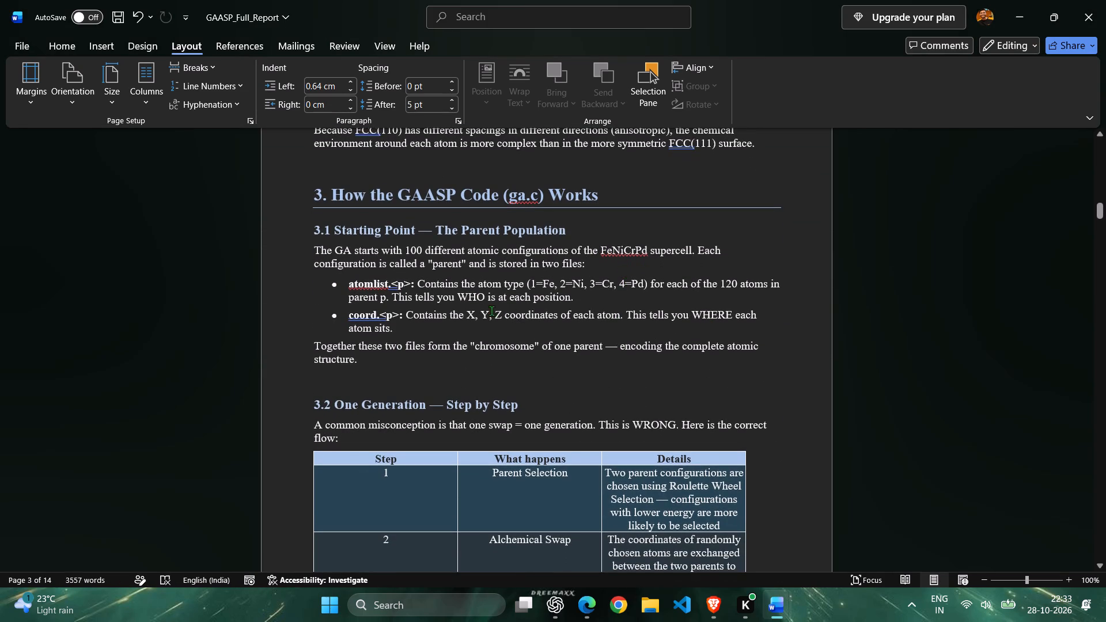
left_click_drag(390, 354, 268, 189)
key("ctrl+c")
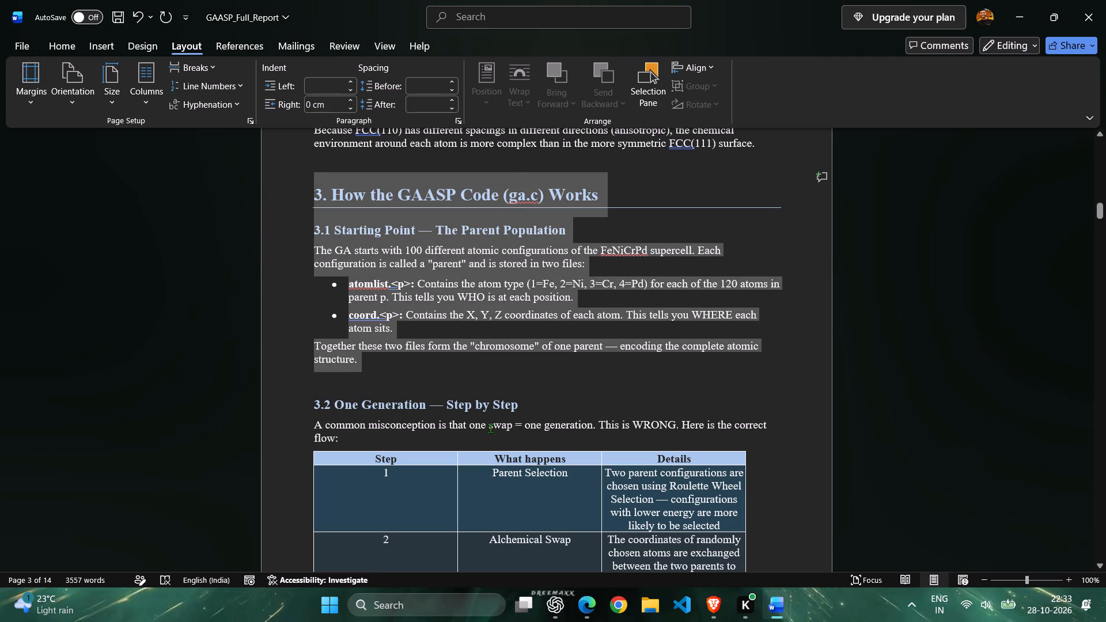
key("alt+Tab")
key("ctrl+v")
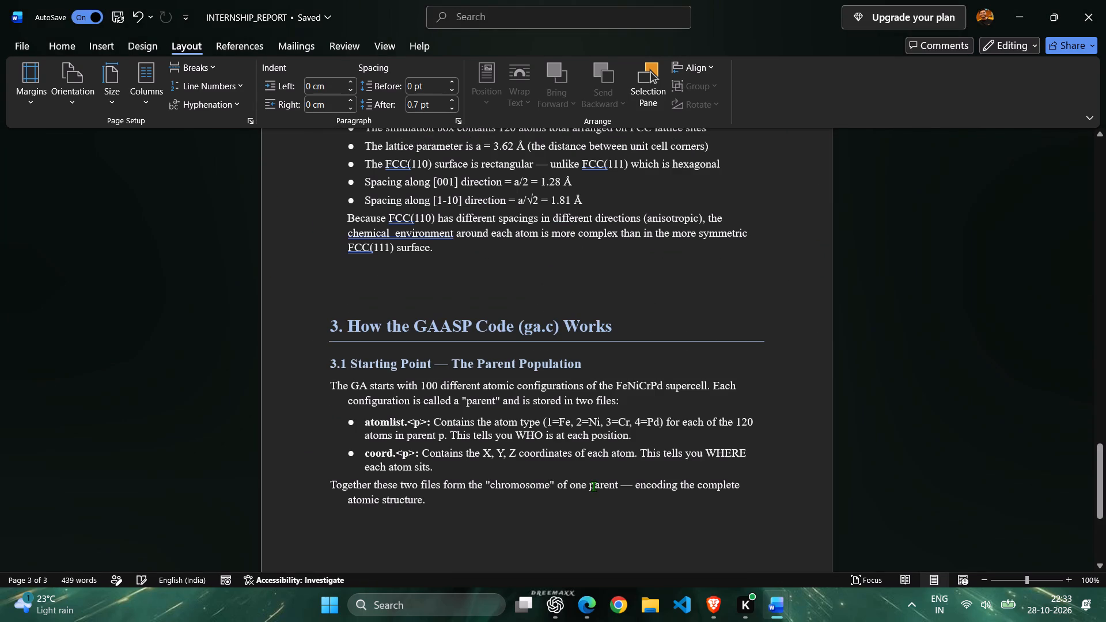
Indent the first line of section 3.1's opening paragraph with six leading spaces to align it with its second line.
left_click(329, 377)
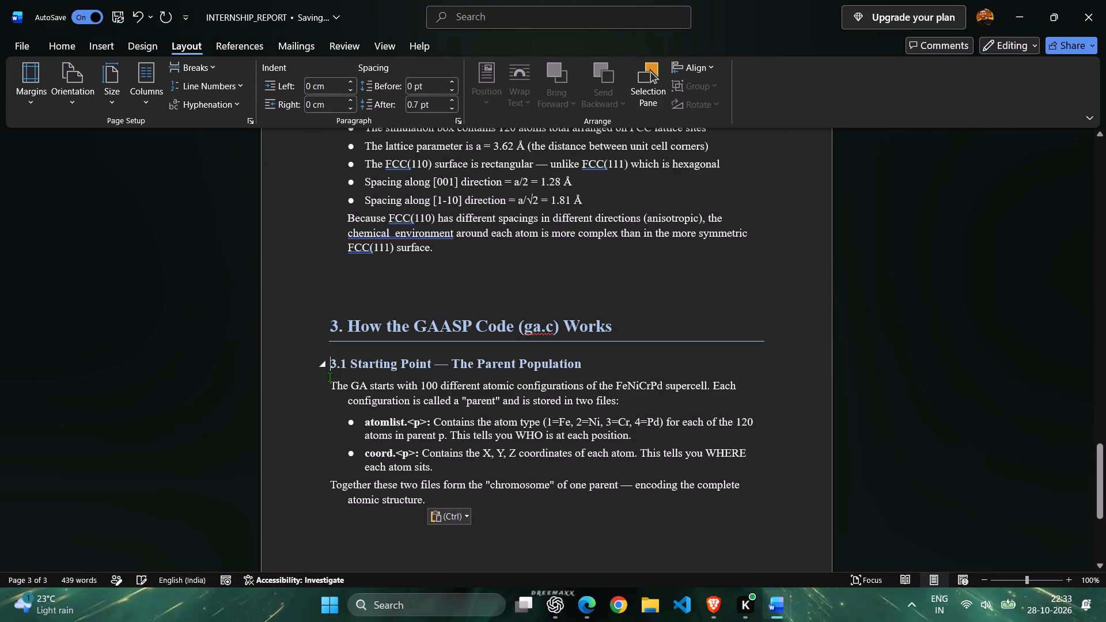
left_click(332, 387)
key("space")
key("space")
key("space")
key("space")
key("space")
key("space")
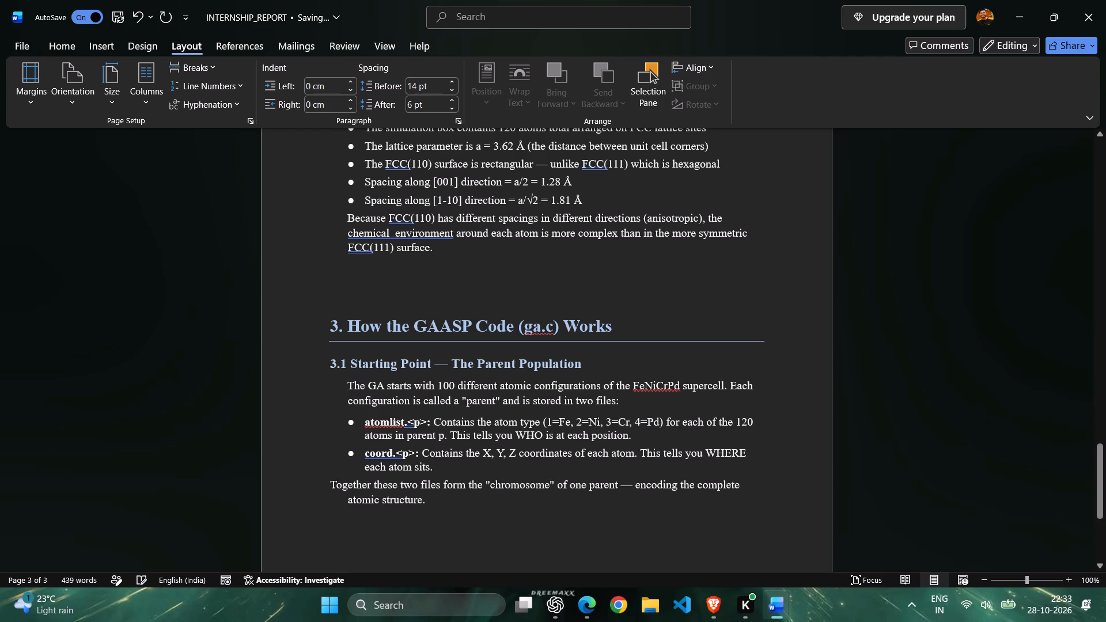
Indent the first line of section 3.1's closing paragraph, starting "Together these two files", with six leading spaces.
left_click(329, 481)
key("space")
key("space")
key("space")
key("space")
key("space")
key("space")
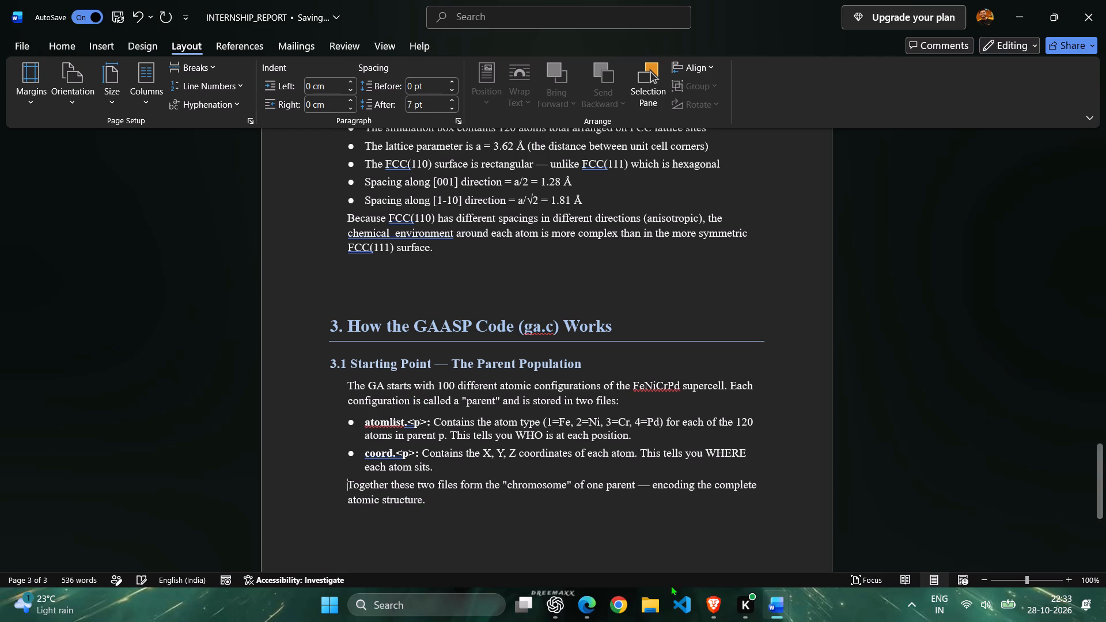
left_click(611, 537)
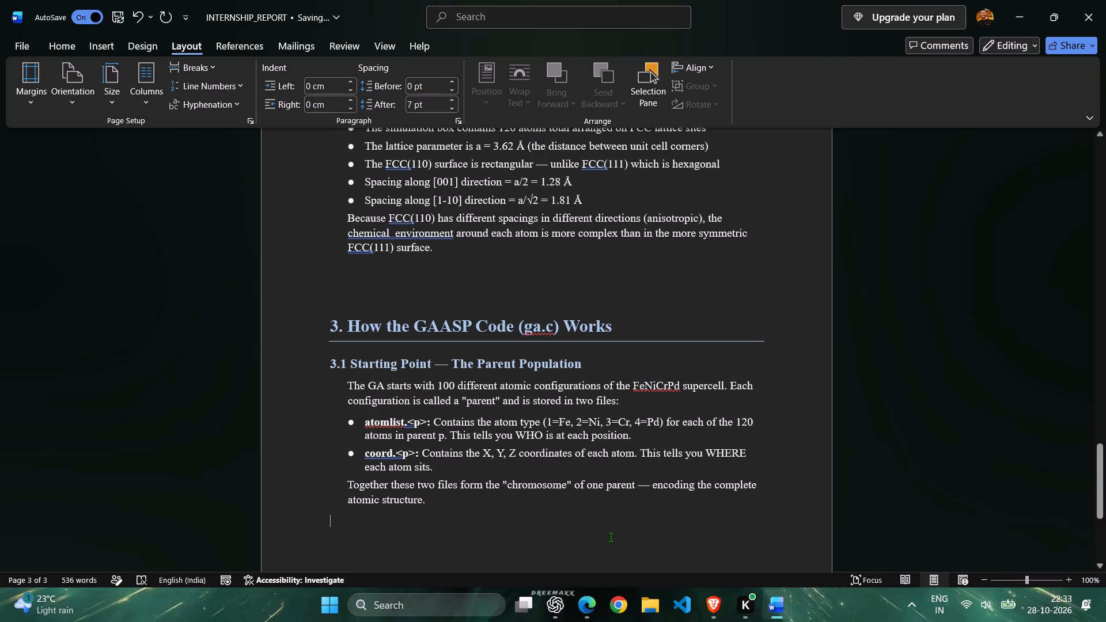
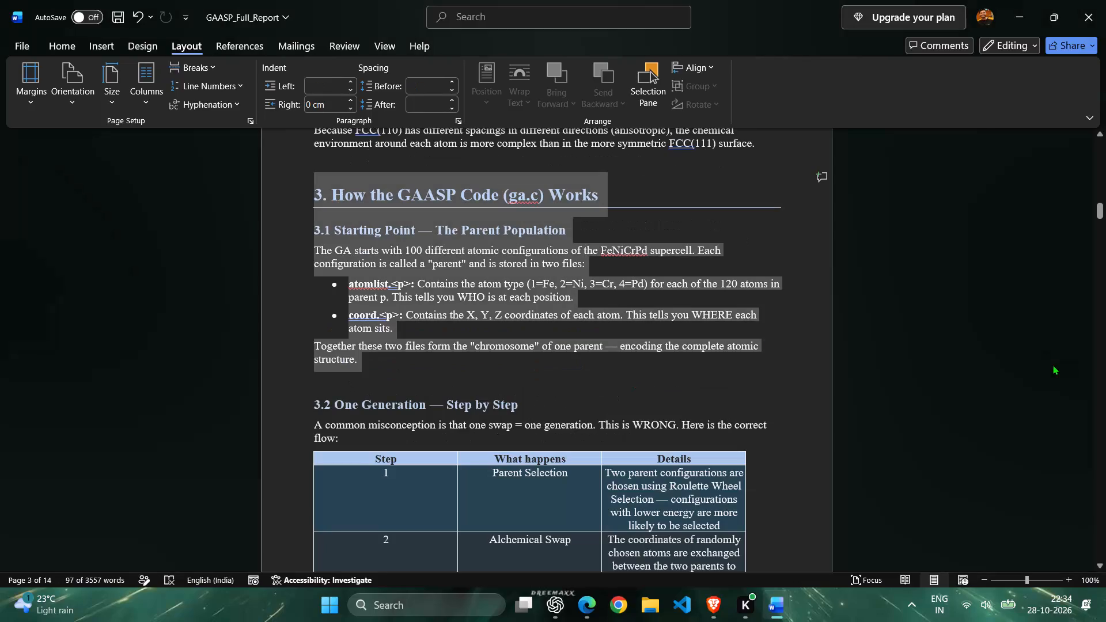
left_click(821, 427)
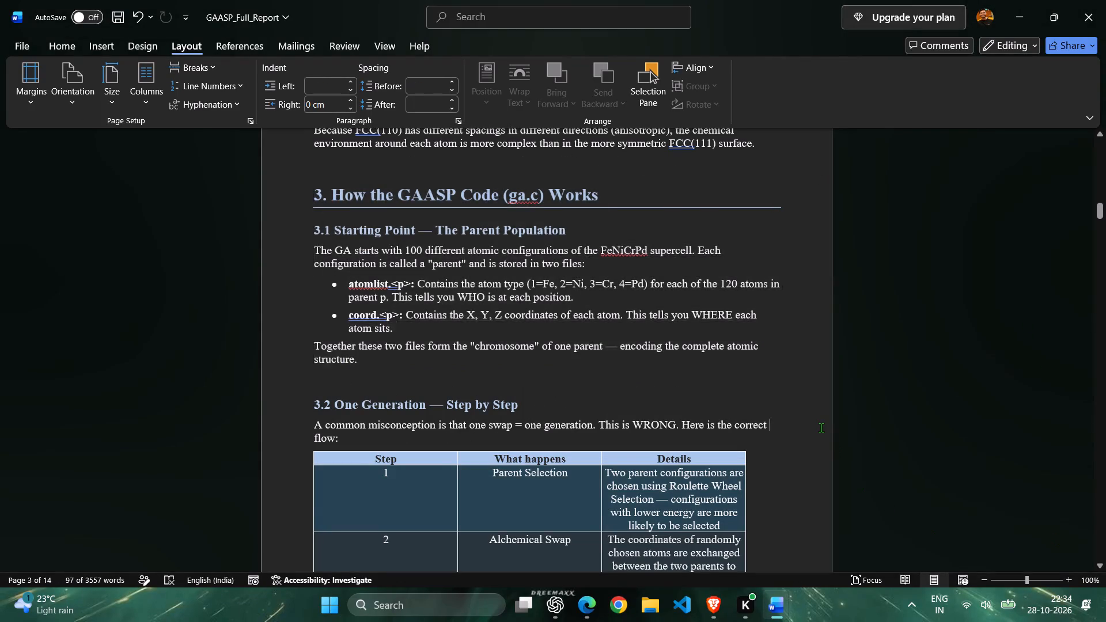
scroll(821, 426, "down", 7)
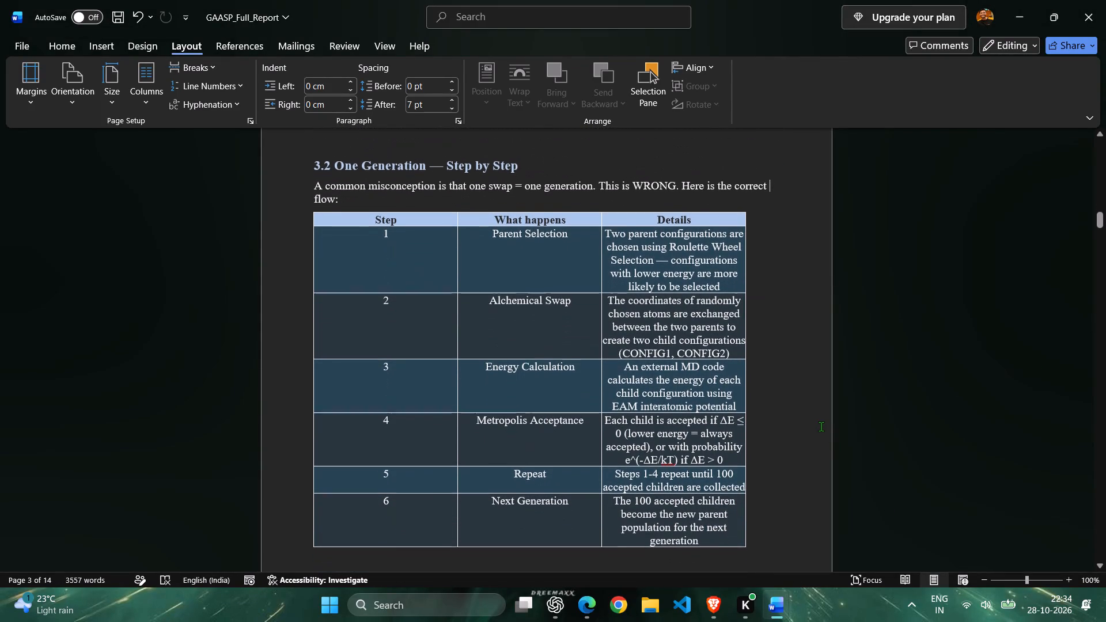
scroll(821, 426, "down", 4)
scroll(824, 419, "up", 5)
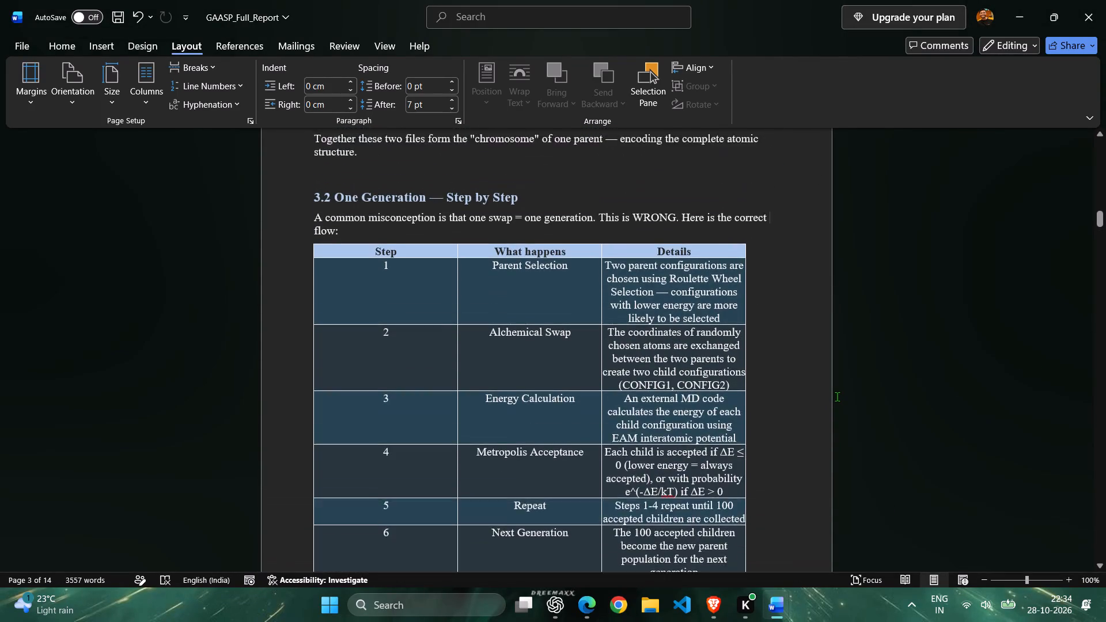
scroll(837, 396, "down", 1)
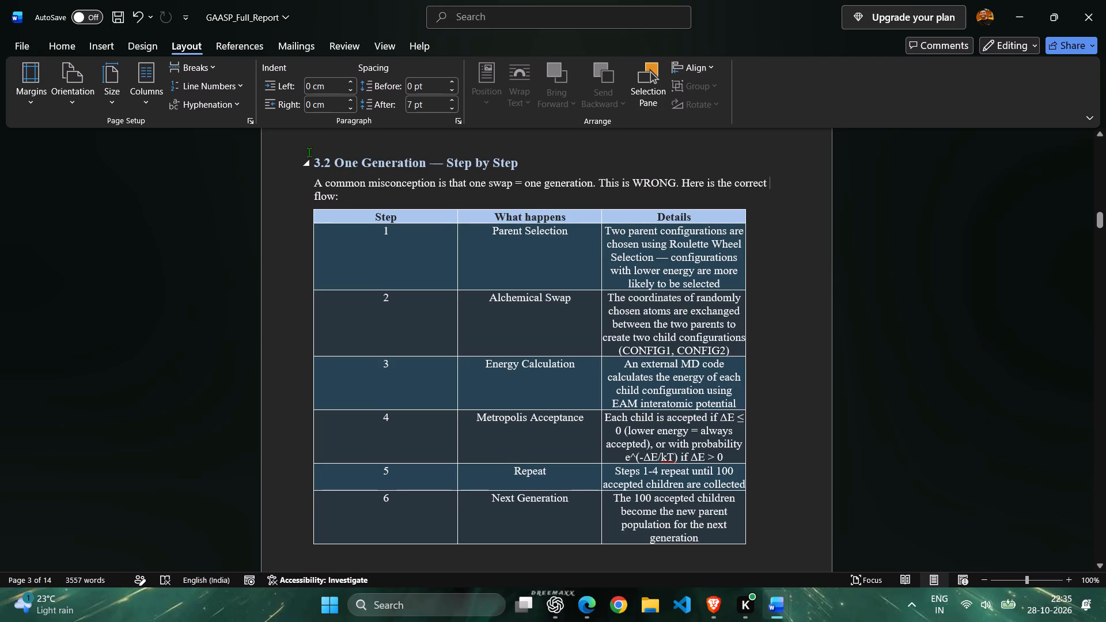
left_click_drag(301, 153, 777, 539)
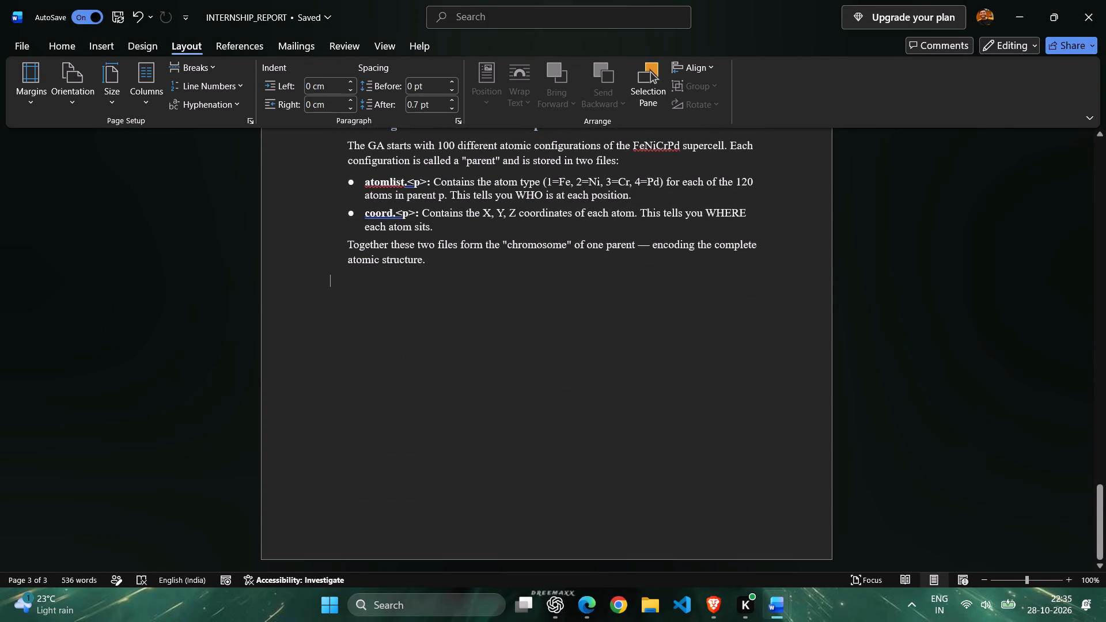
key("ctrl+v")
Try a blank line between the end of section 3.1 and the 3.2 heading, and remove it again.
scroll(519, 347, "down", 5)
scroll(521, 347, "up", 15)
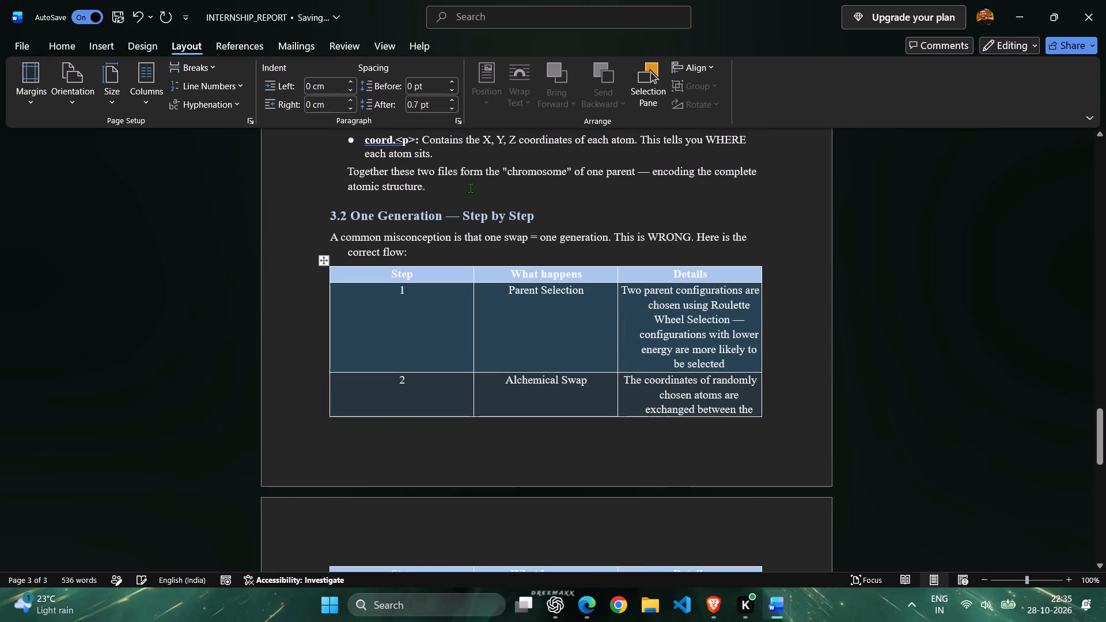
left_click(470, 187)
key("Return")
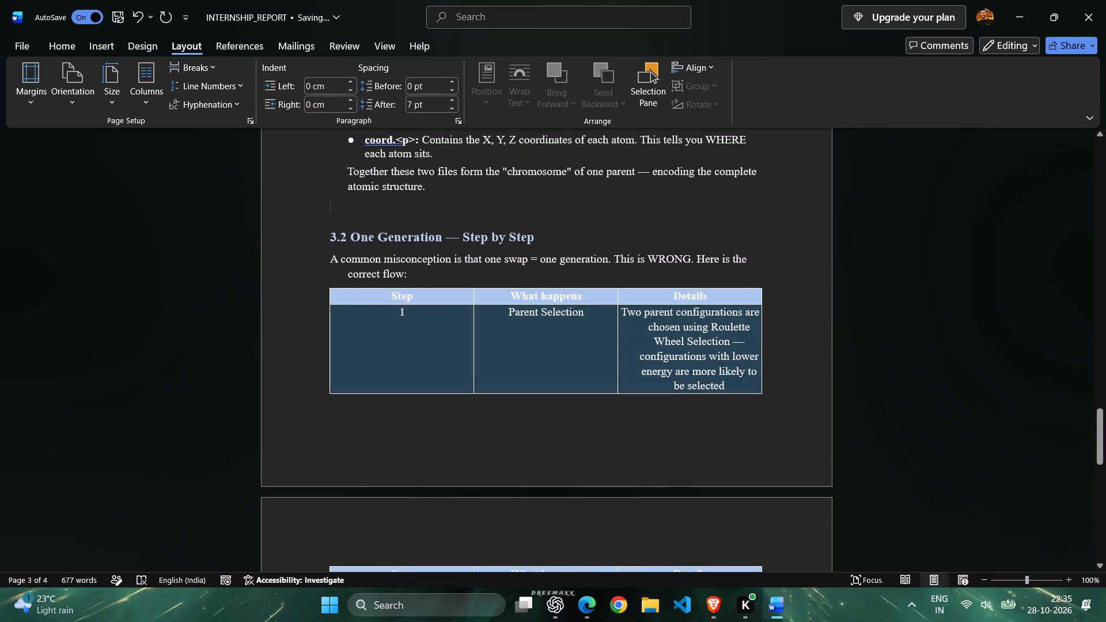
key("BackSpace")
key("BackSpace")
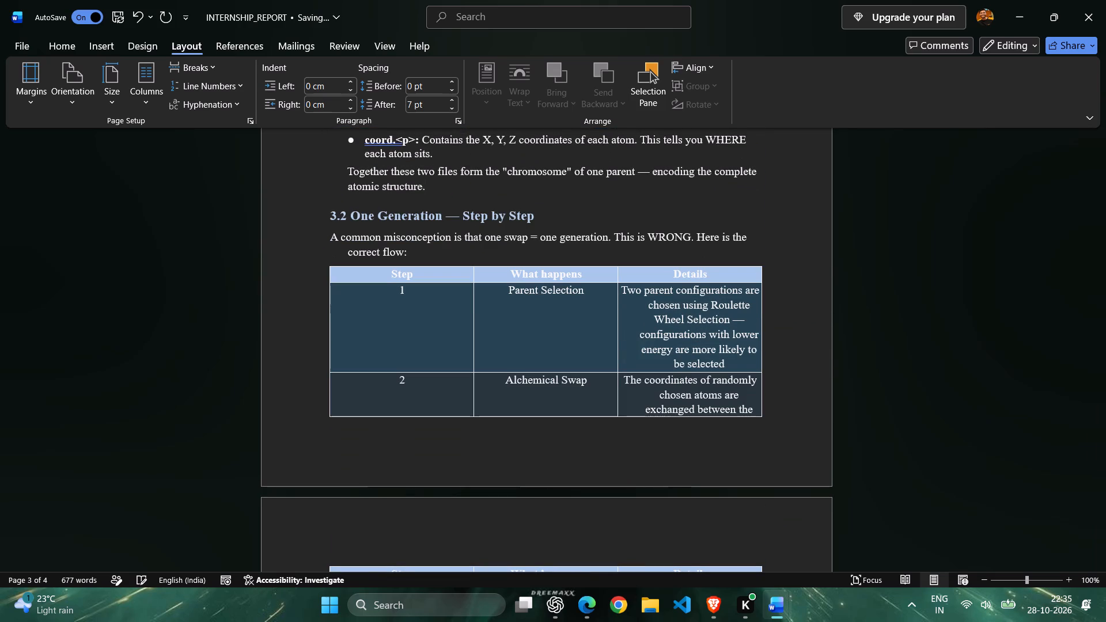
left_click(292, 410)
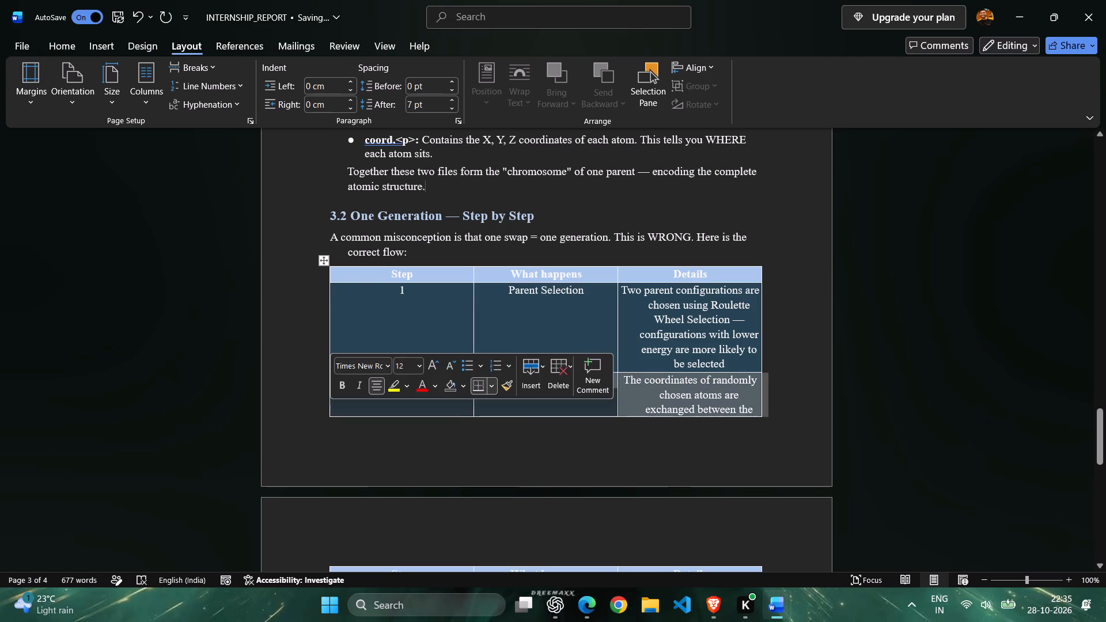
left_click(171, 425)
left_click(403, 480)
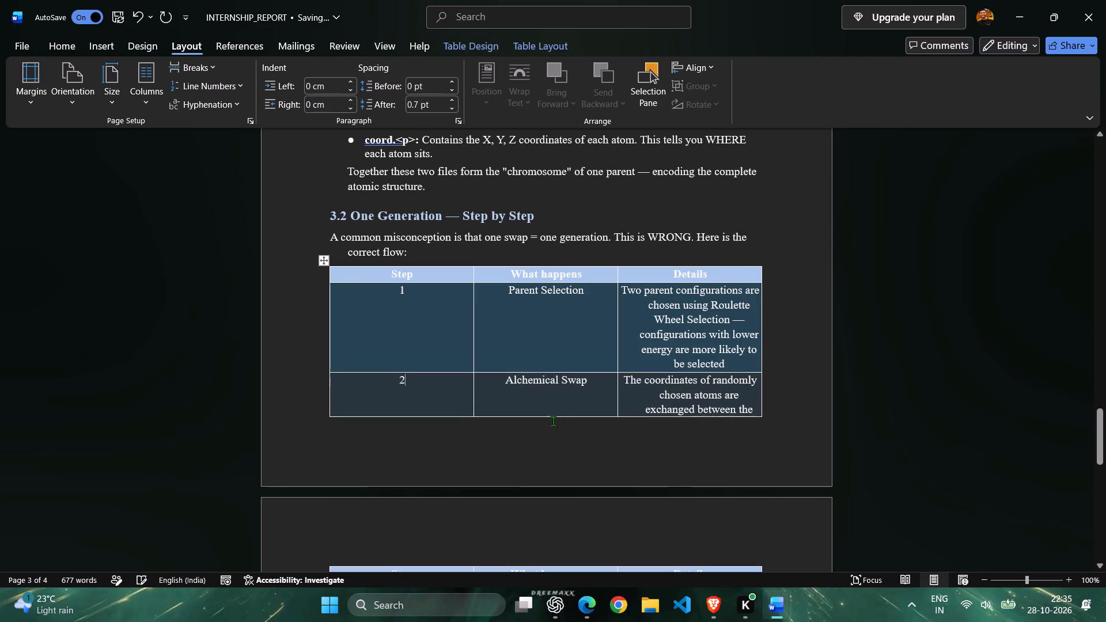
Reduce the empty space above the "3. How the GAASP Code (ga.c) Works" heading to a single blank line.
scroll(611, 394, "up", 11)
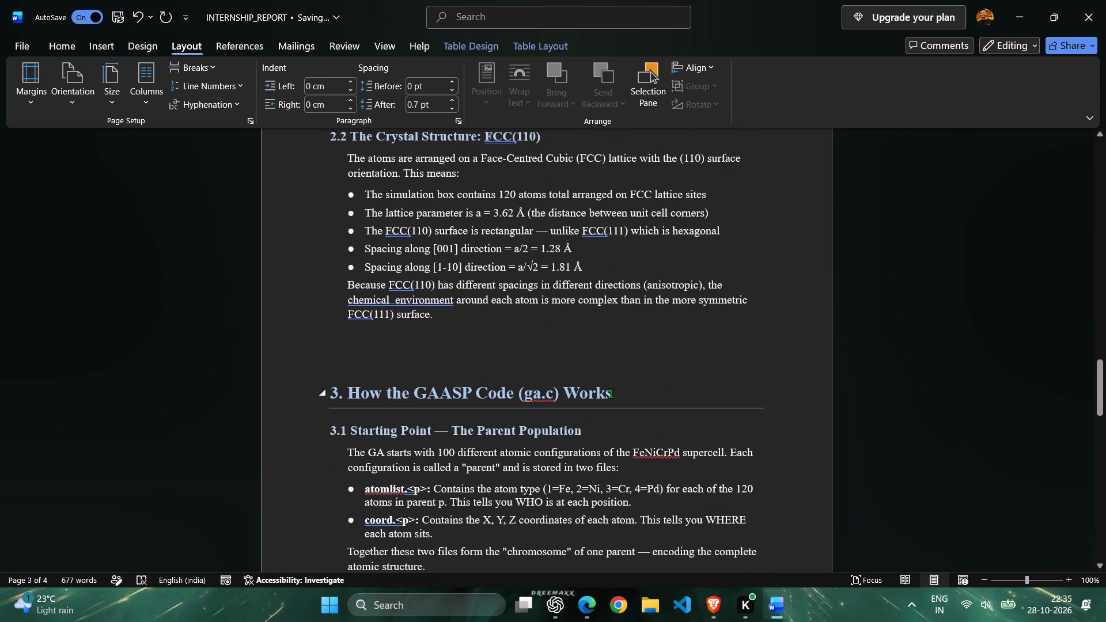
left_click(338, 355)
key("BackSpace")
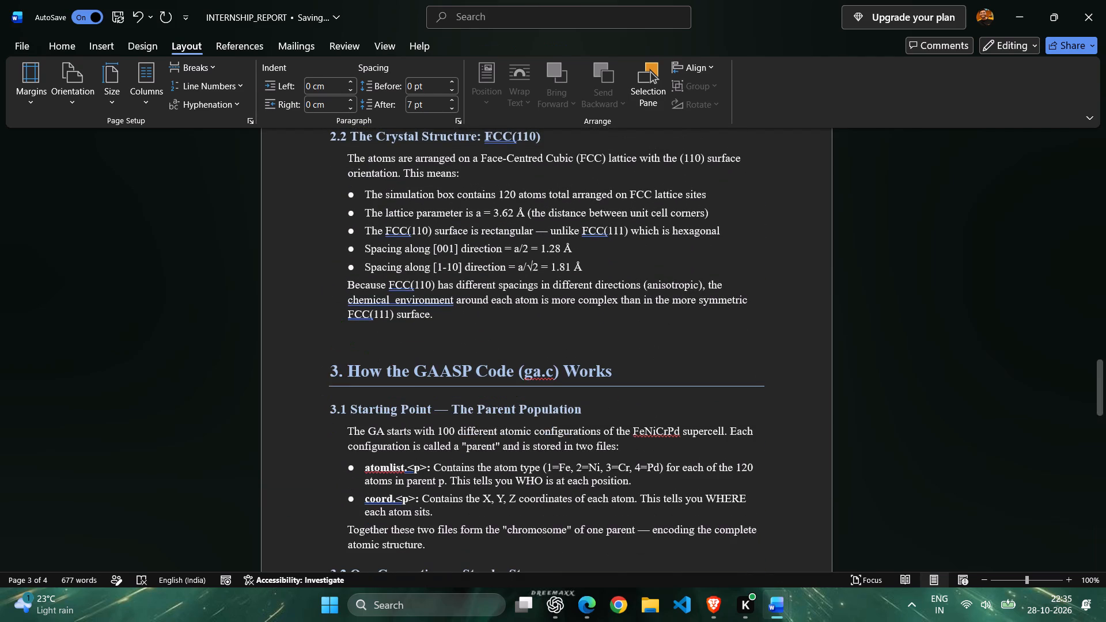
key("BackSpace")
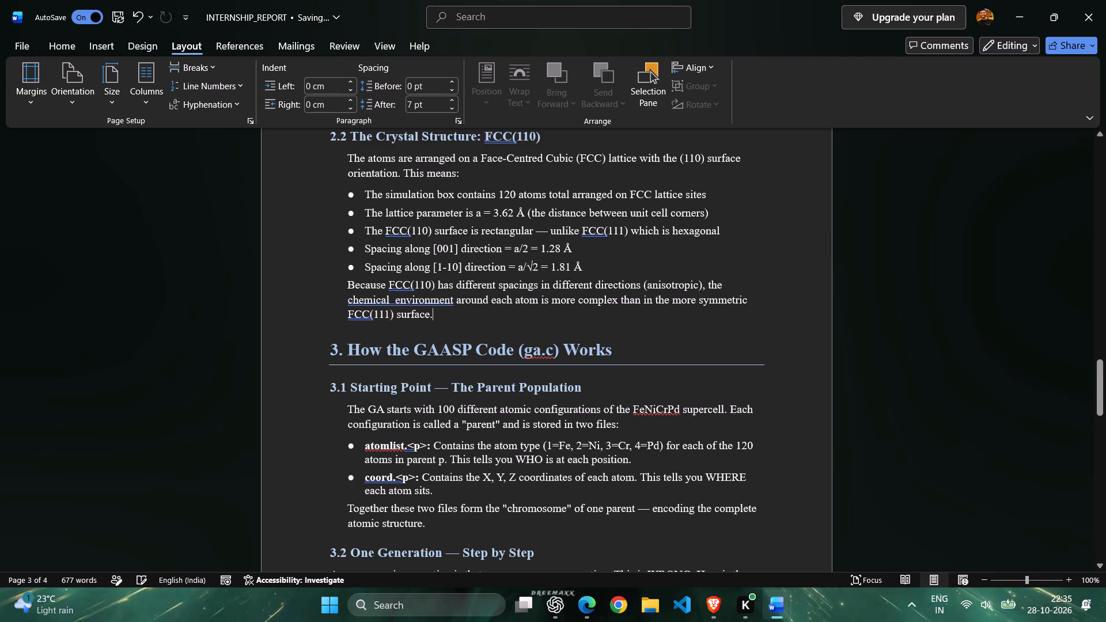
key("Return")
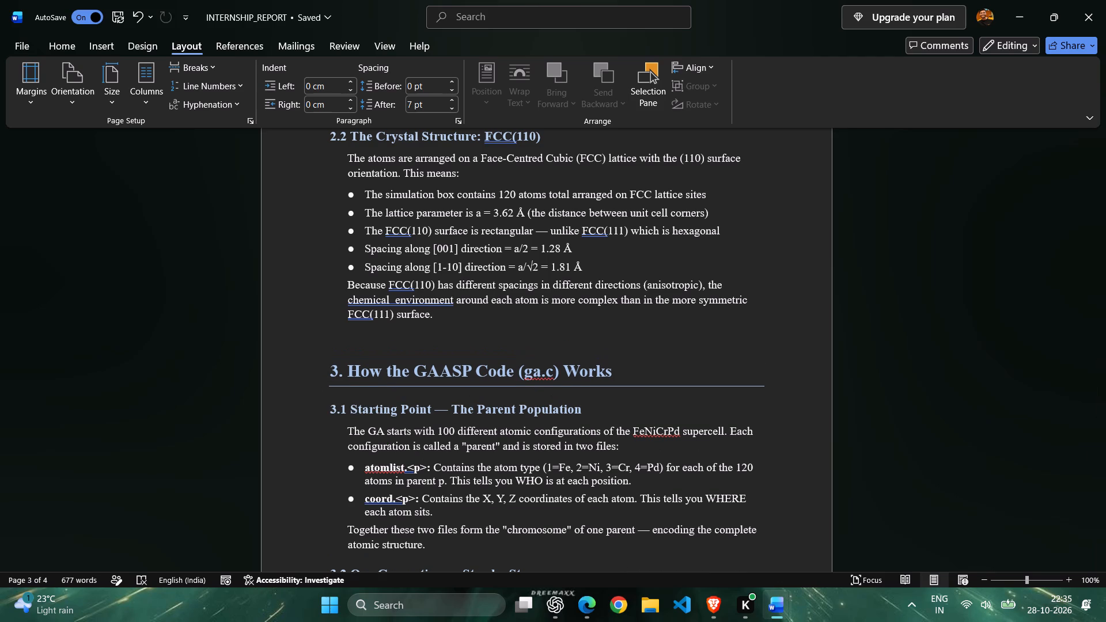
Indent the first line of the "A common misconception" paragraph under heading 3.2 with spaces so it aligns with its second line.
scroll(521, 324, "up", 5)
scroll(562, 311, "down", 9)
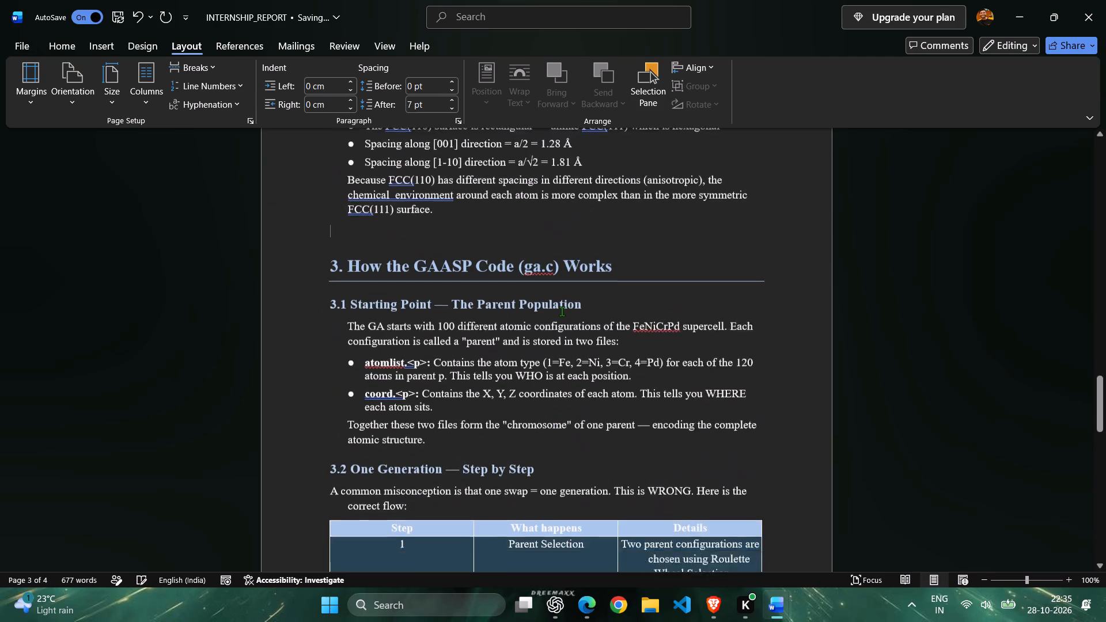
scroll(562, 311, "down", 7)
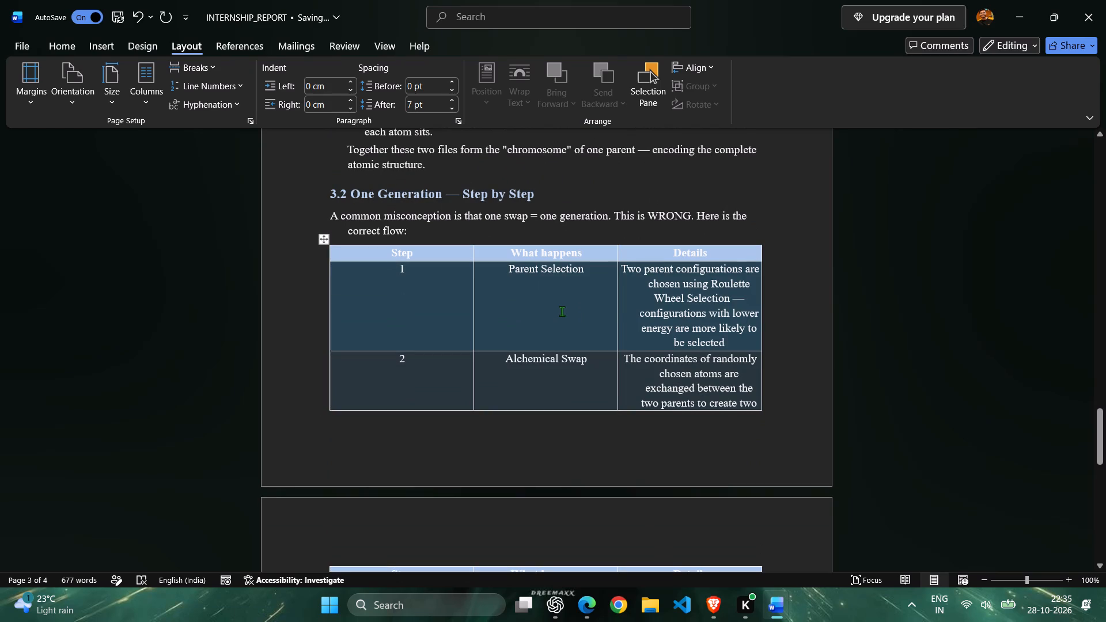
scroll(562, 311, "up", 5)
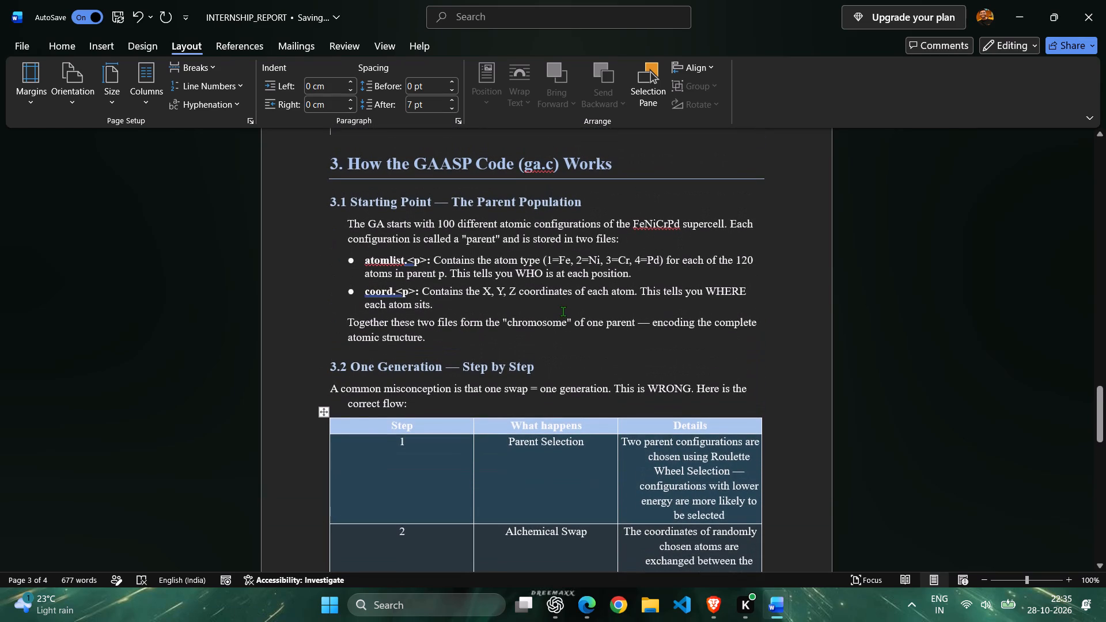
scroll(563, 311, "up", 3)
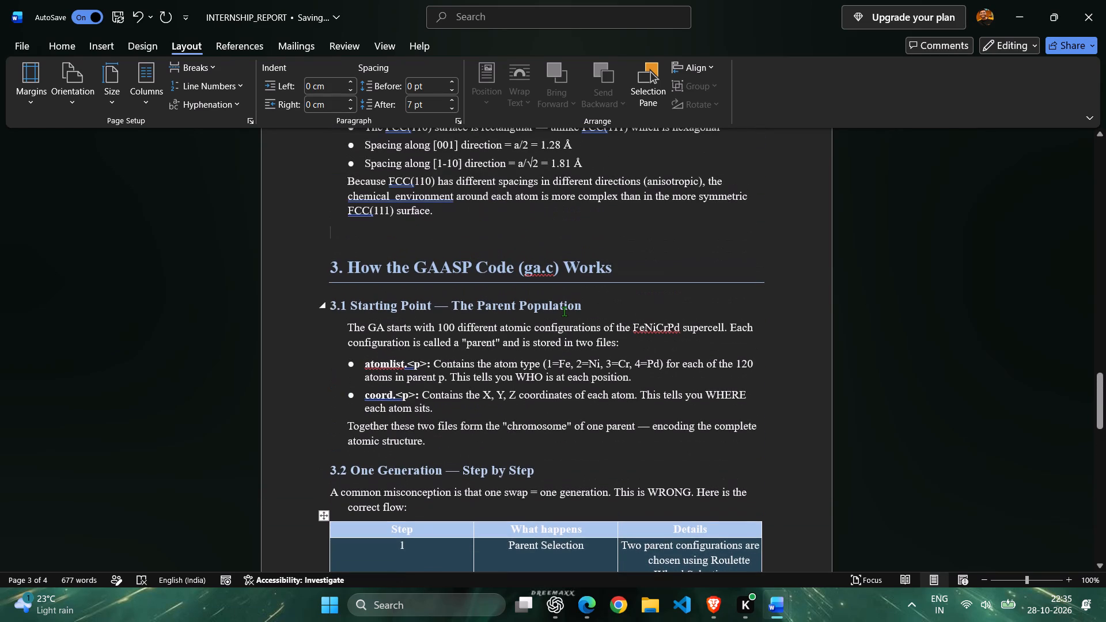
scroll(569, 311, "down", 4)
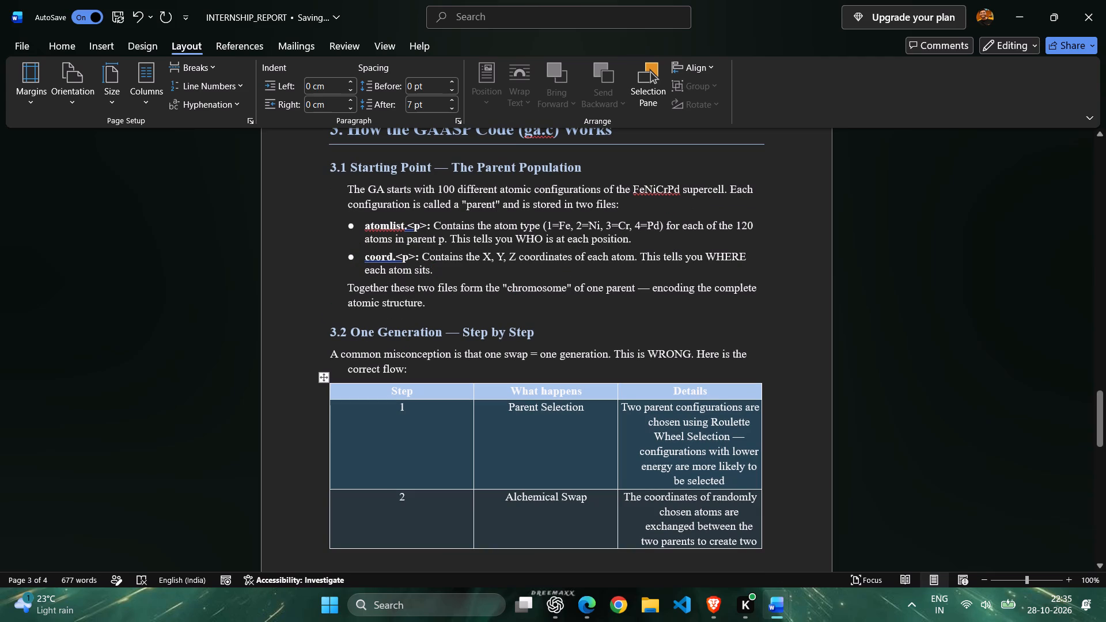
left_click(331, 359)
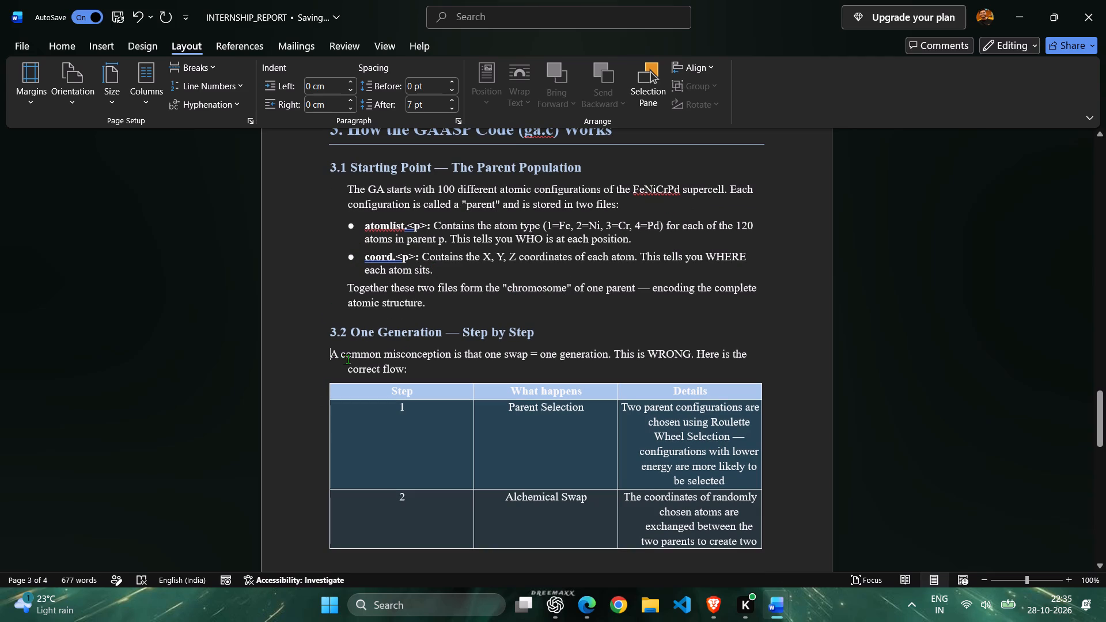
key("space")
key("space")
key("space")
key("space")
key("space")
key("space")
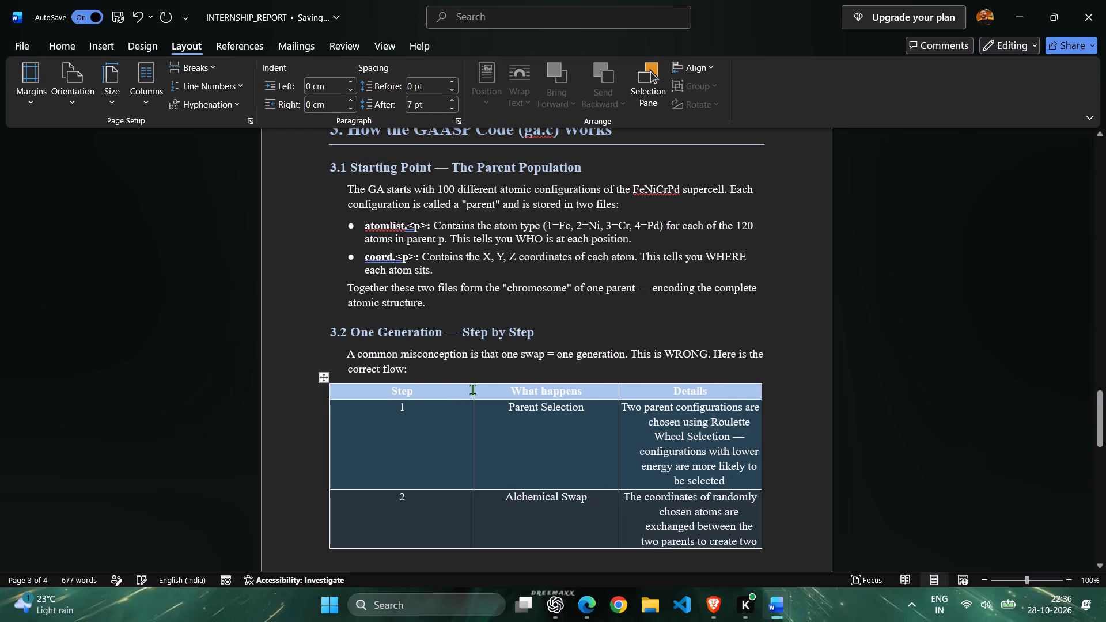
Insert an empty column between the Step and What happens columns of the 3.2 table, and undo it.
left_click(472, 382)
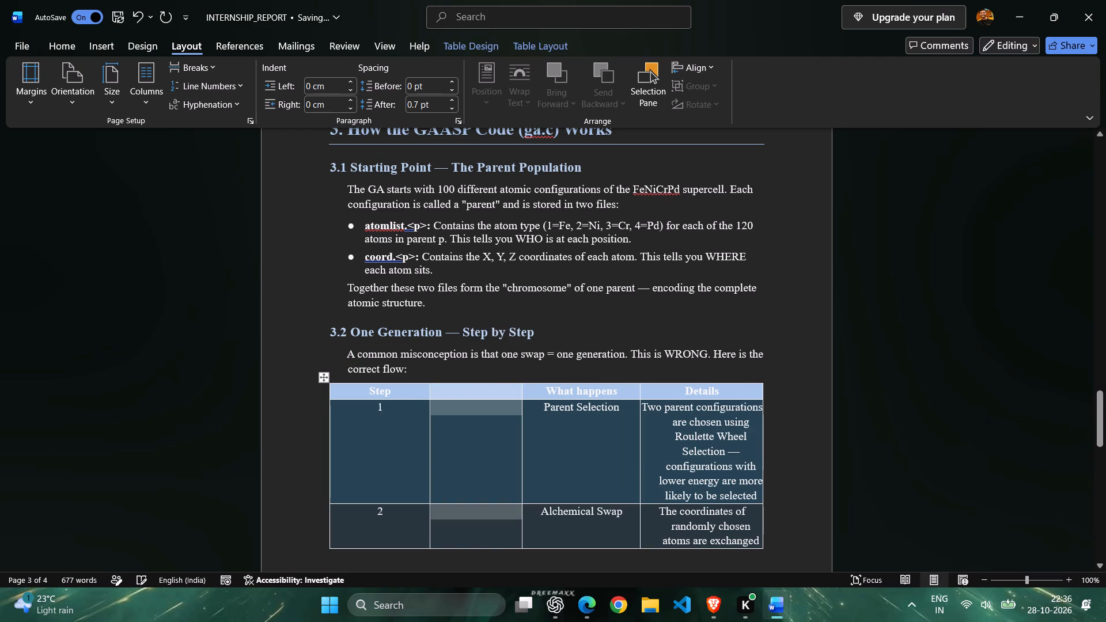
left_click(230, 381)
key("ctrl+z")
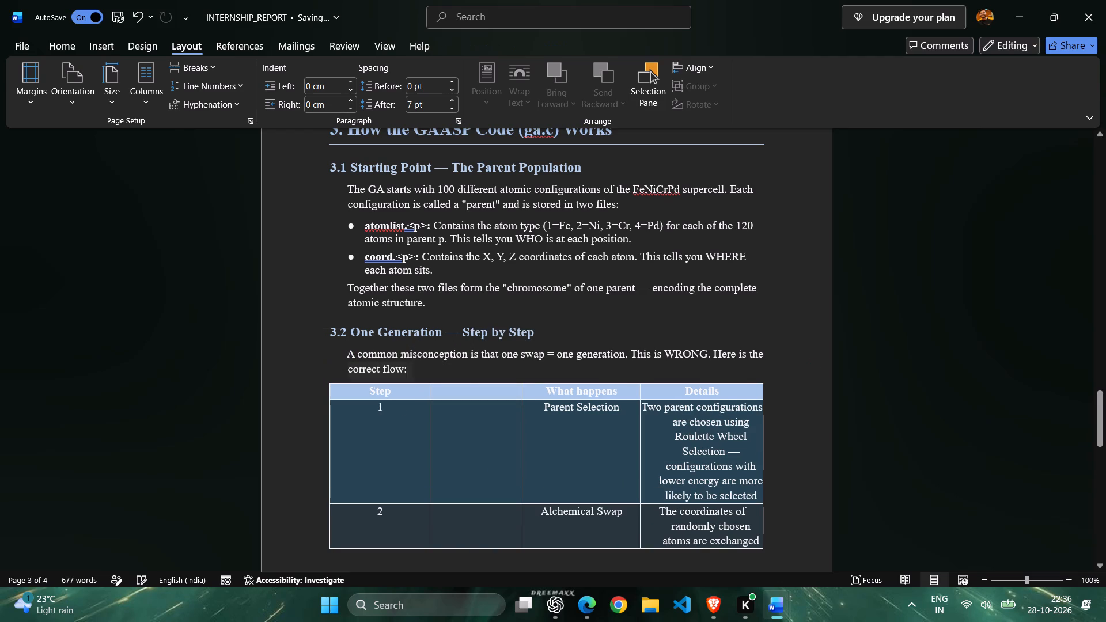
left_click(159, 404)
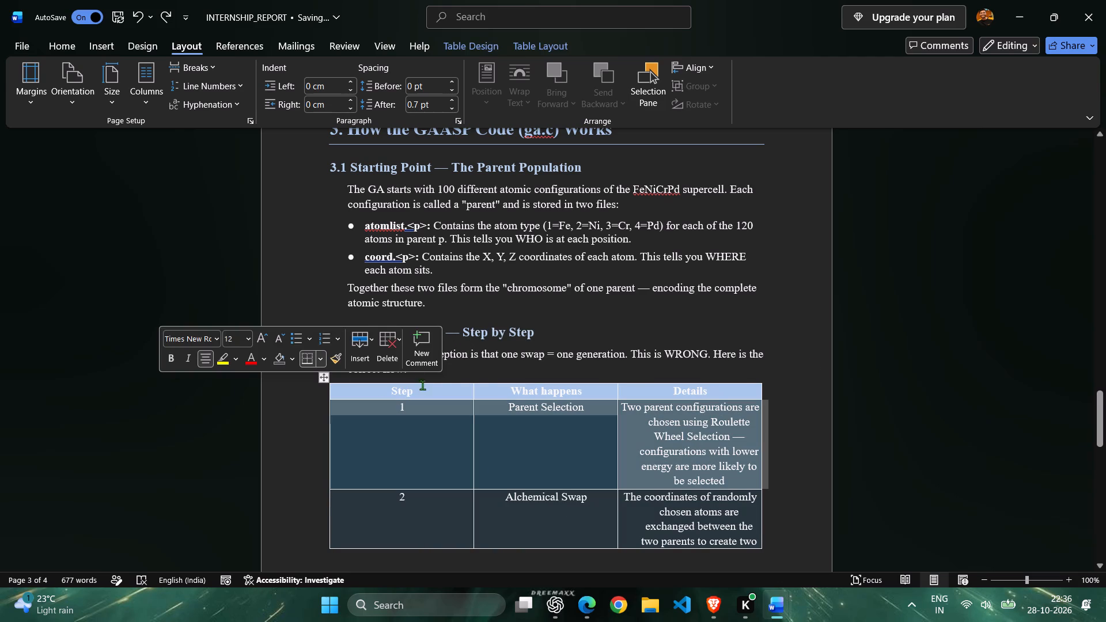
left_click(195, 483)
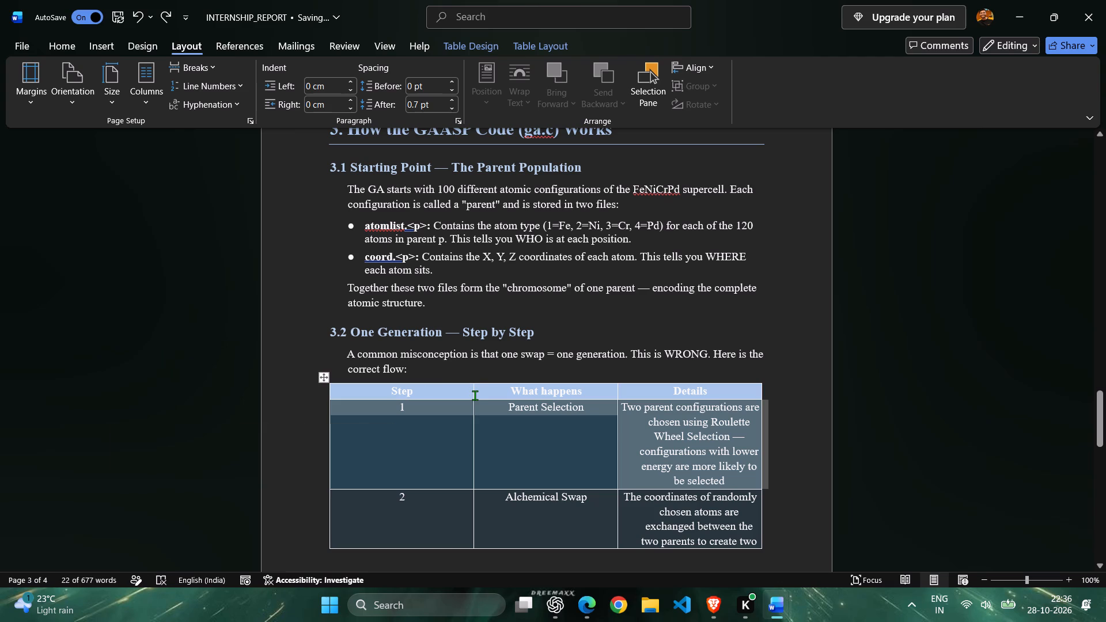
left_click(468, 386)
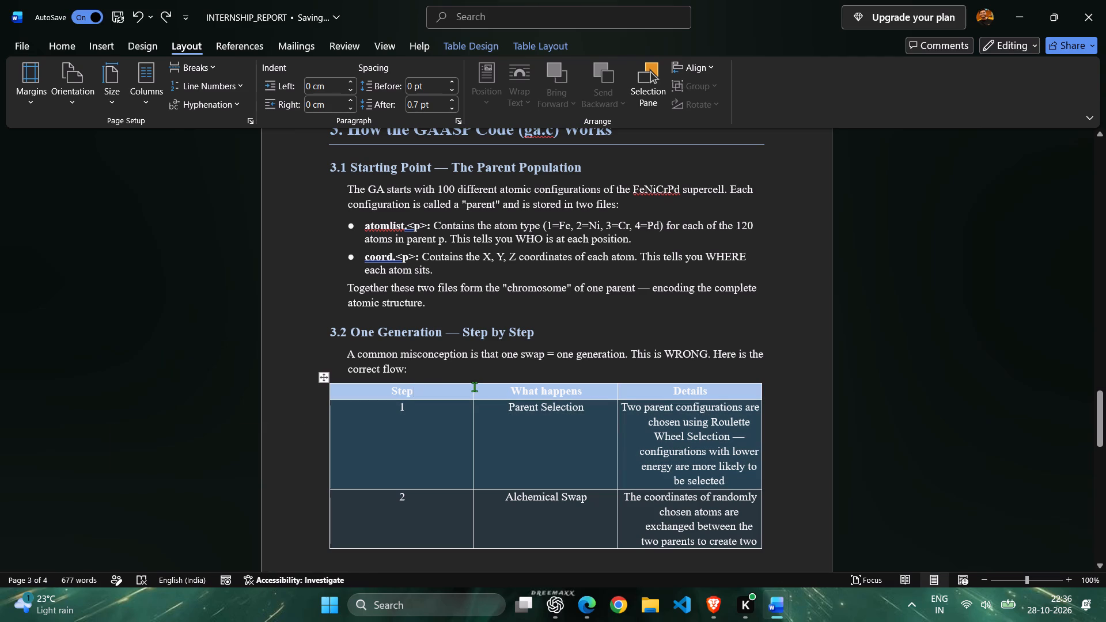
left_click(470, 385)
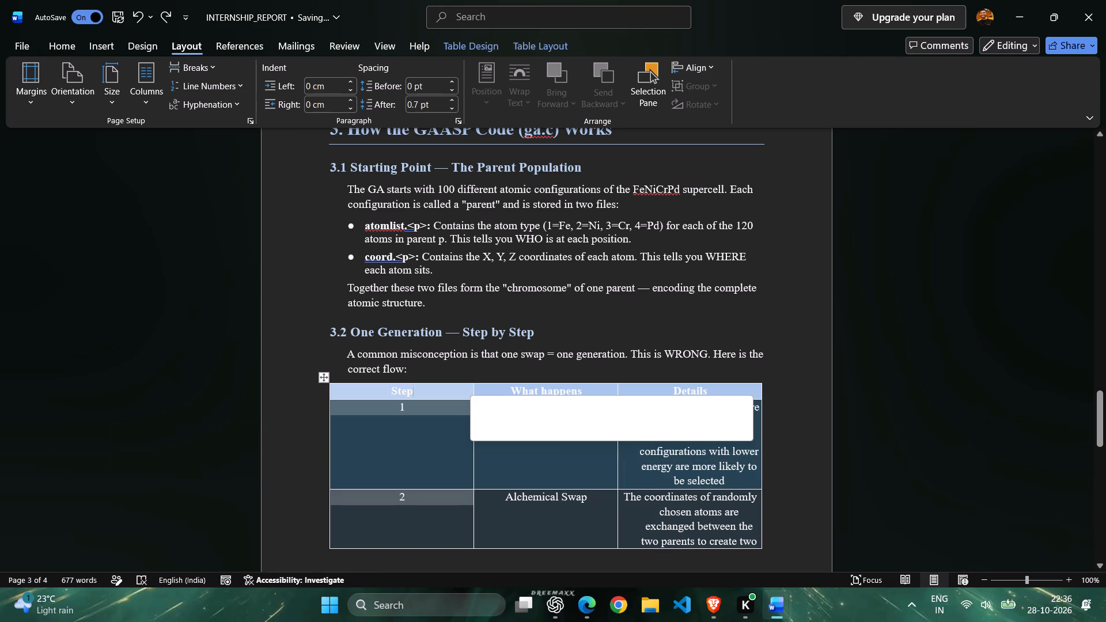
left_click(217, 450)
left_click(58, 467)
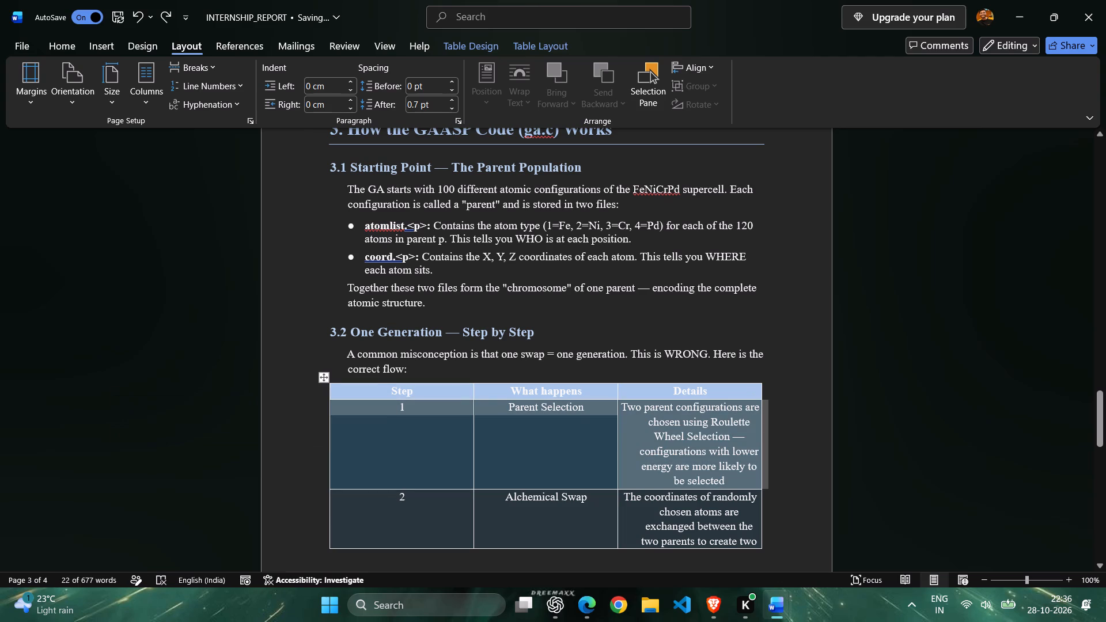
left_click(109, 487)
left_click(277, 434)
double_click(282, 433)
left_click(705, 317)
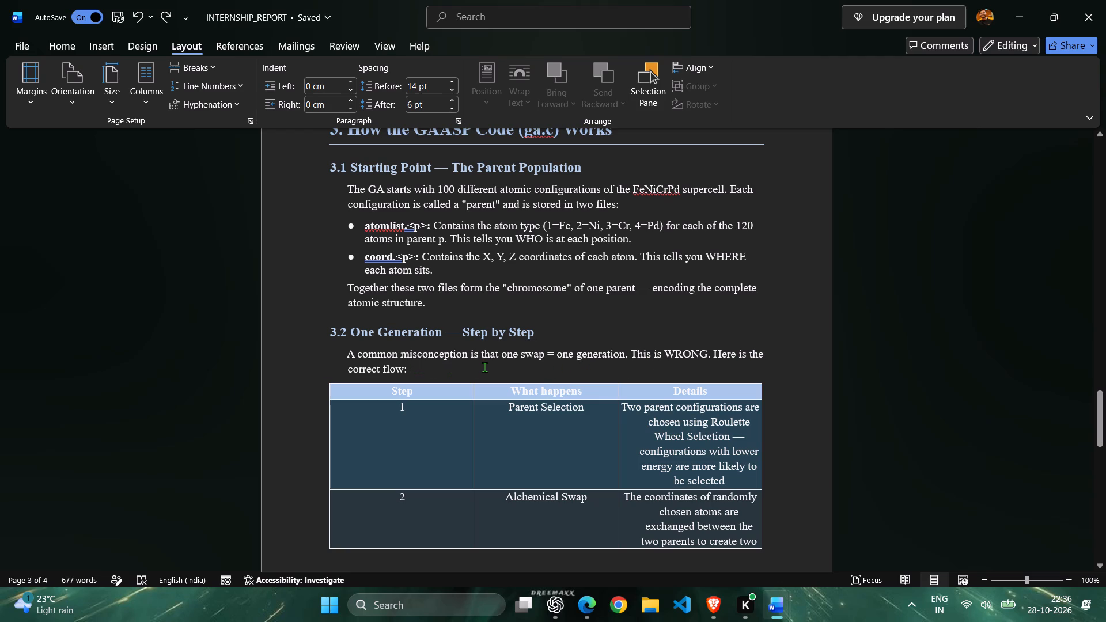
Delete the "A common misconception" paragraph and its empty line between the 3.2 heading and the table.
left_click_drag(445, 367, 347, 347)
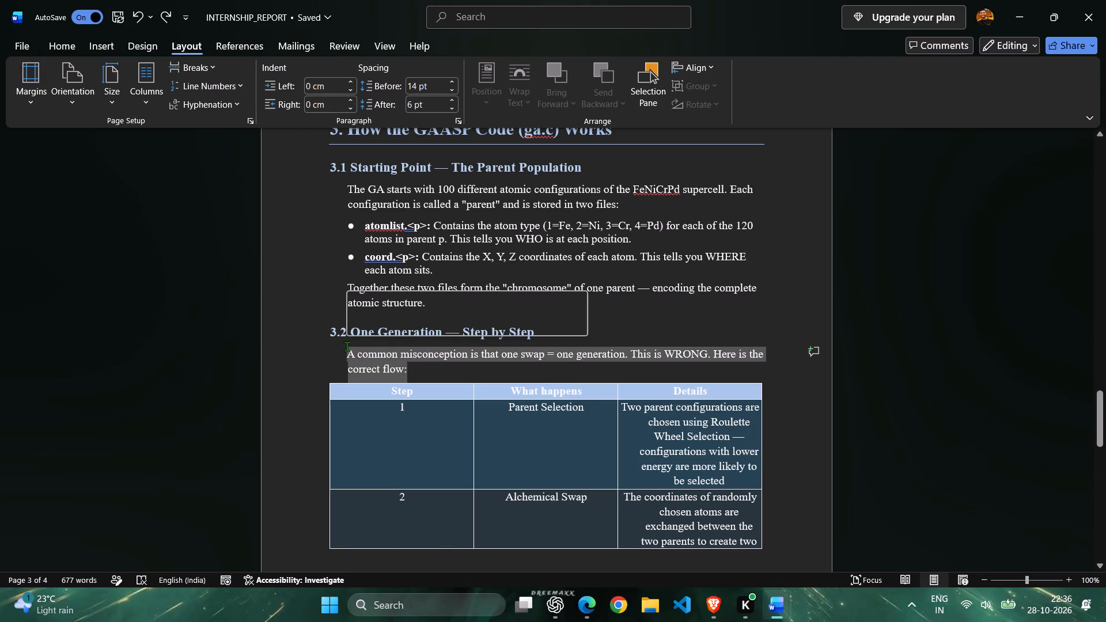
key("BackSpace")
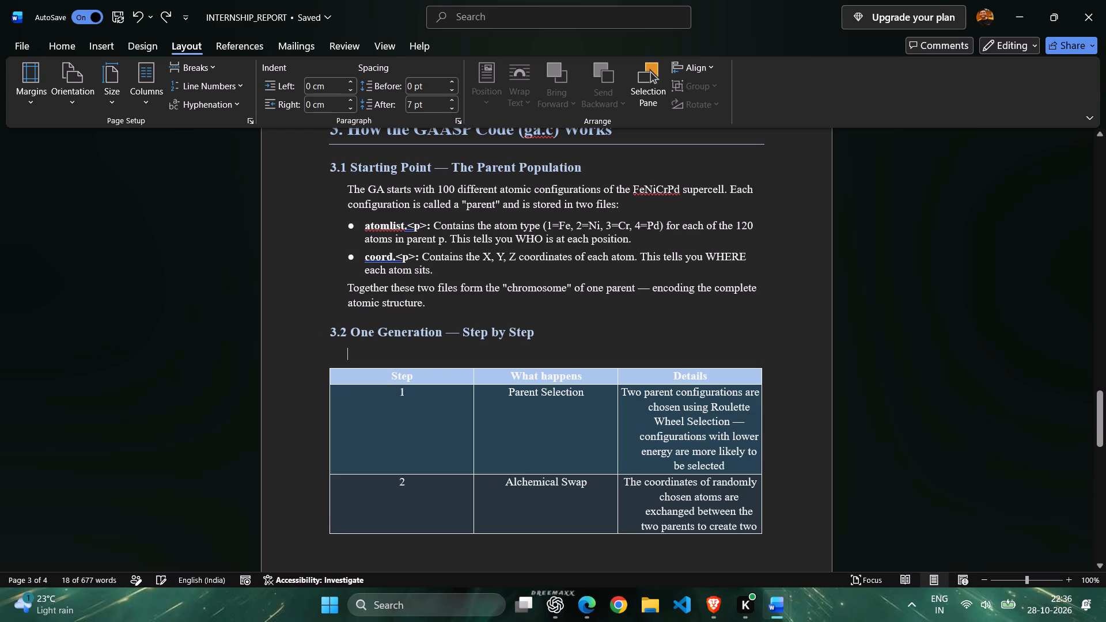
key("BackSpace")
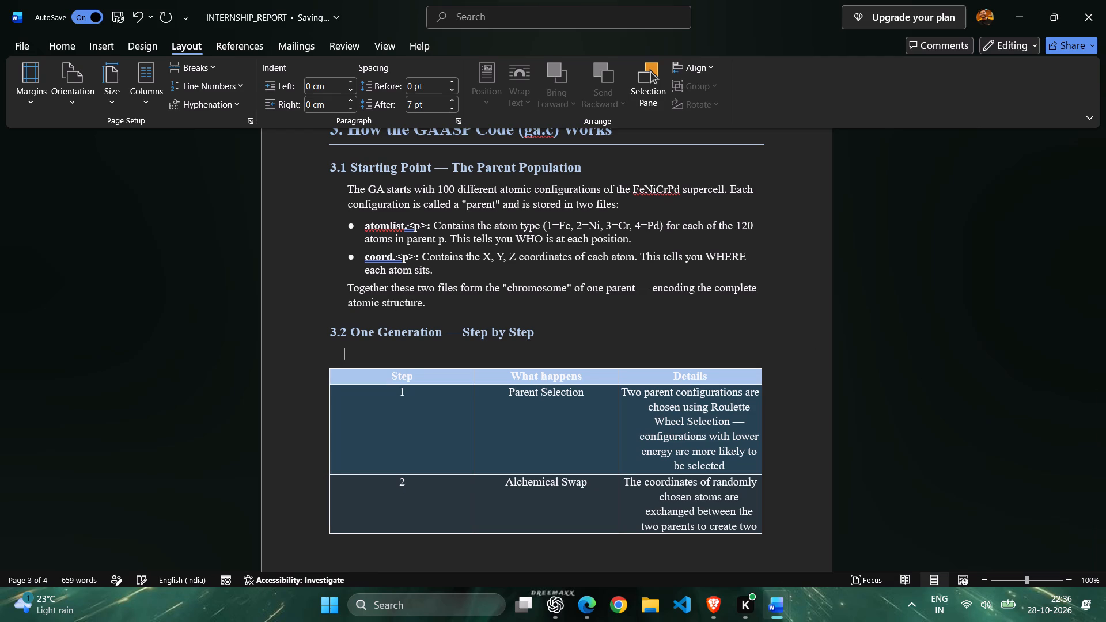
key("BackSpace")
key("BackSpace")
key("BackSpace")
key("BackSpace")
key("BackSpace")
key("BackSpace")
key("BackSpace")
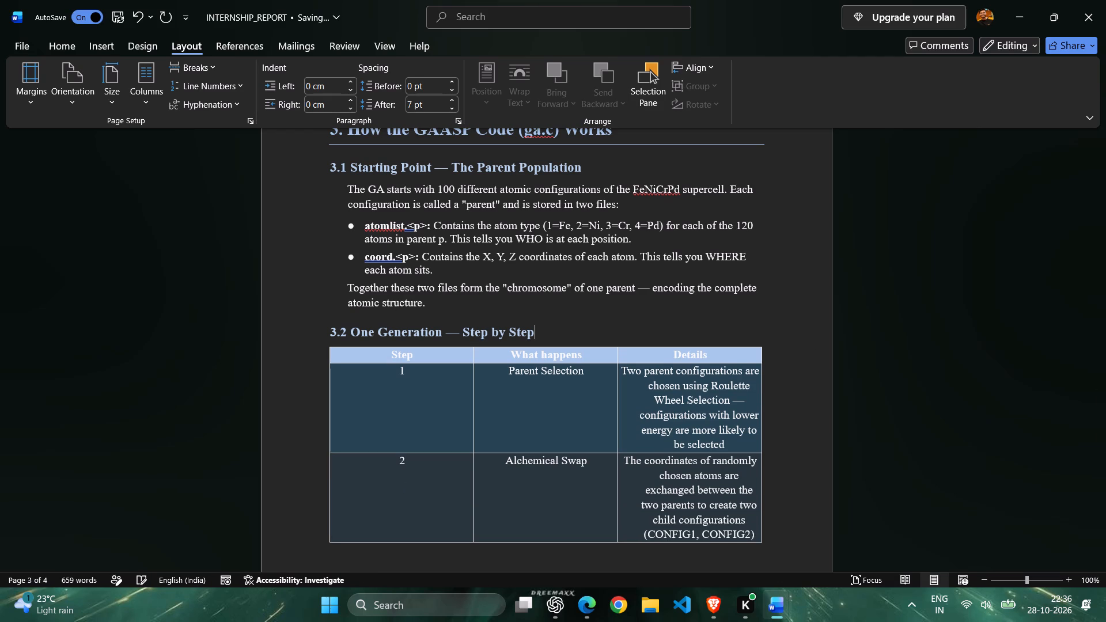
Add a colon at the end of the heading "3.2 One Generation — Step by Step".
key("shift+colon")
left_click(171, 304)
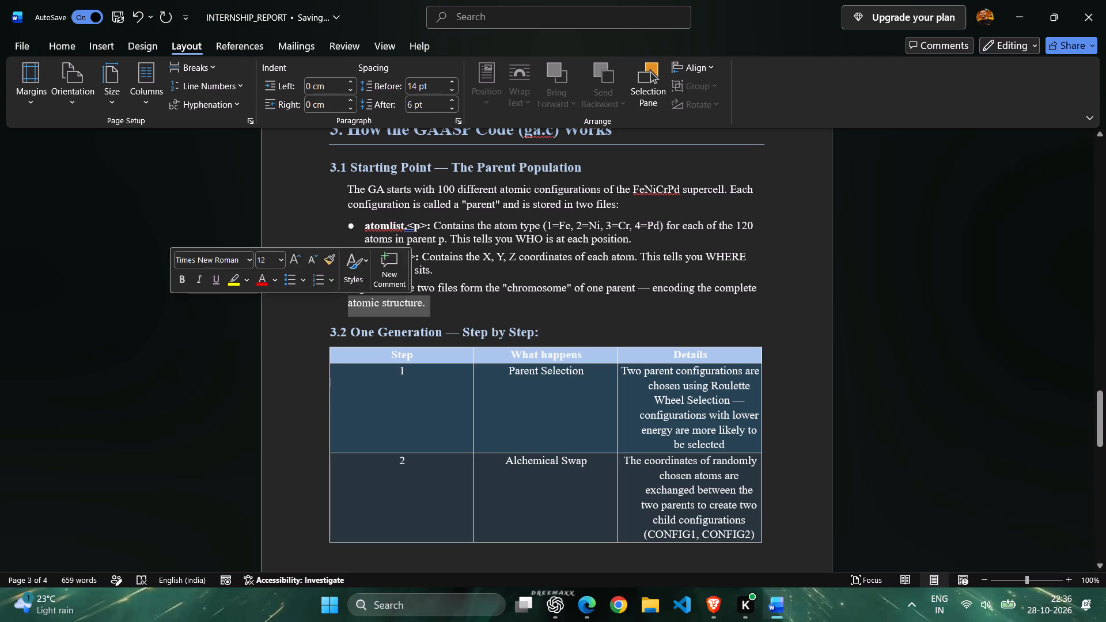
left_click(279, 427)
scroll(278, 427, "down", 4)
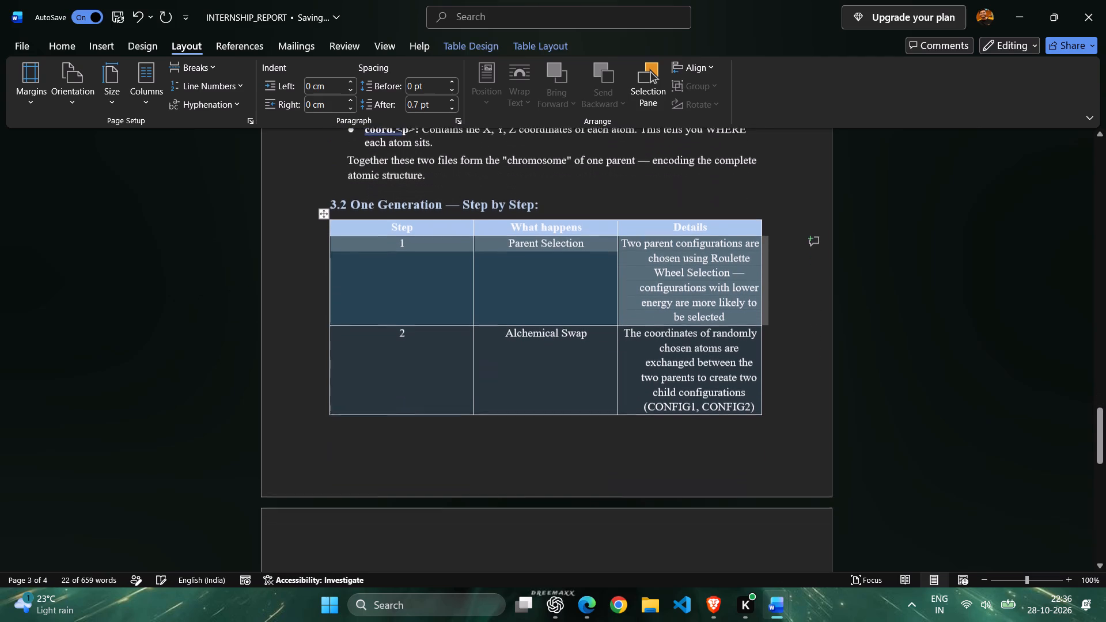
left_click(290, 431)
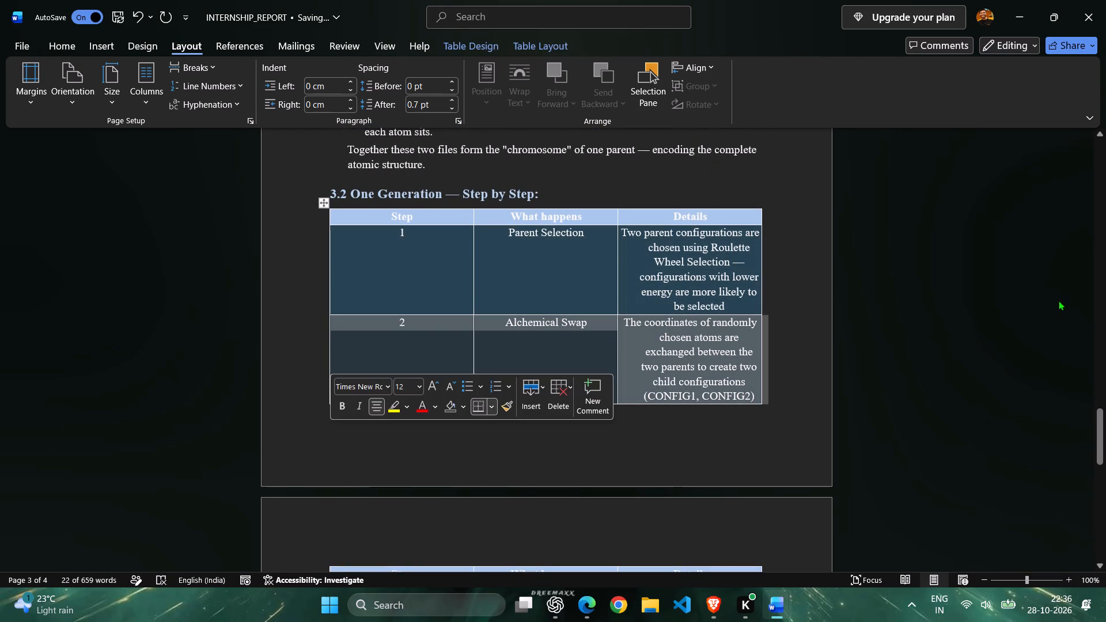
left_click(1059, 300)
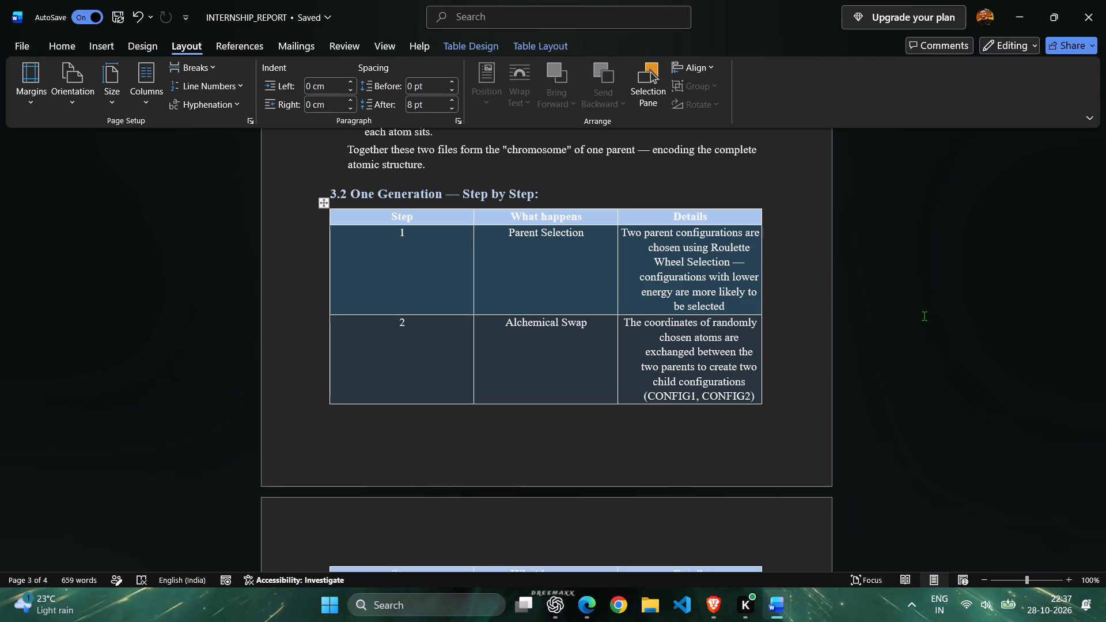
Copy the KEY POINT box above heading 3.3 in GAASP_Full_Report into INTERNSHIP_REPORT, below the 3.2 table with a blank line between them.
scroll(924, 316, "down", 5)
scroll(1037, 339, "down", 4)
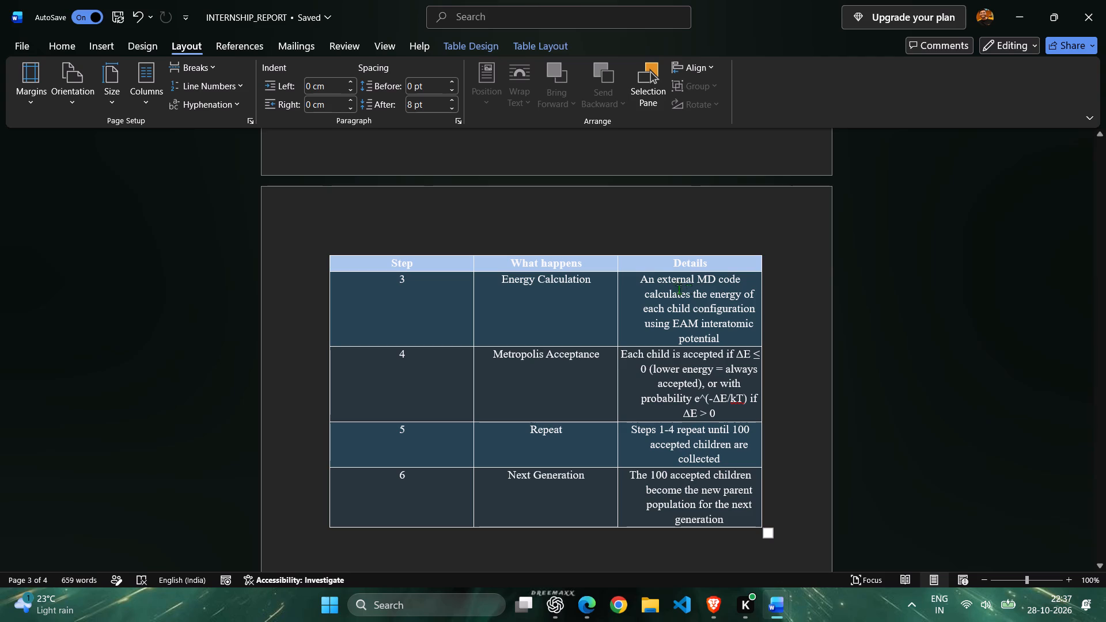
scroll(633, 312, "down", 4)
scroll(582, 332, "down", 10)
scroll(577, 312, "up", 5)
scroll(572, 310, "down", 3)
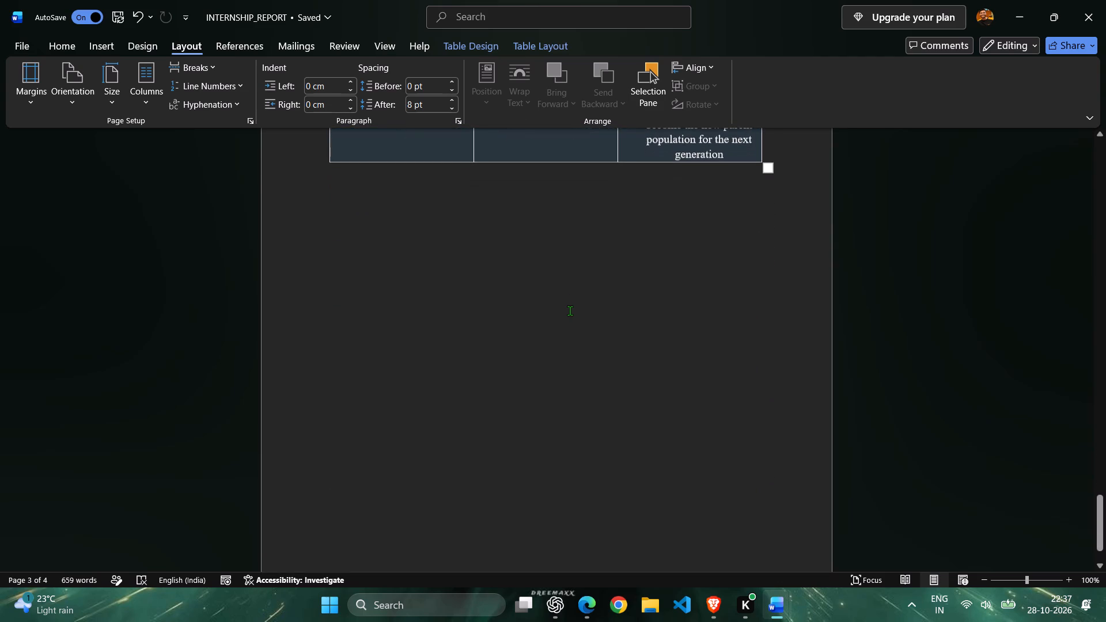
key("alt+Tab")
left_click(817, 284)
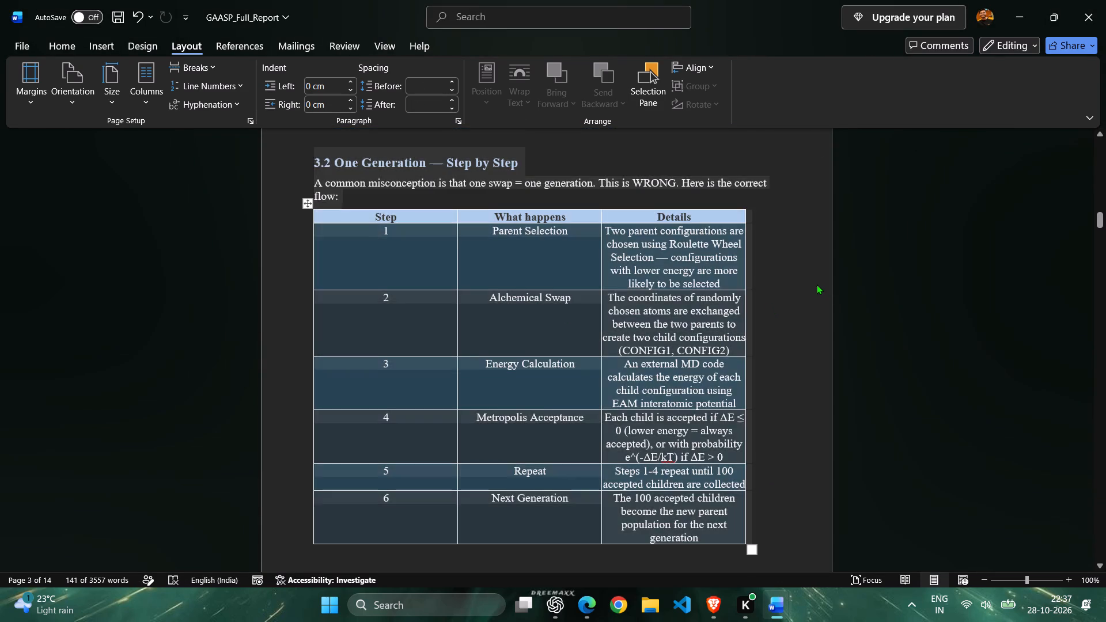
scroll(817, 284, "down", 13)
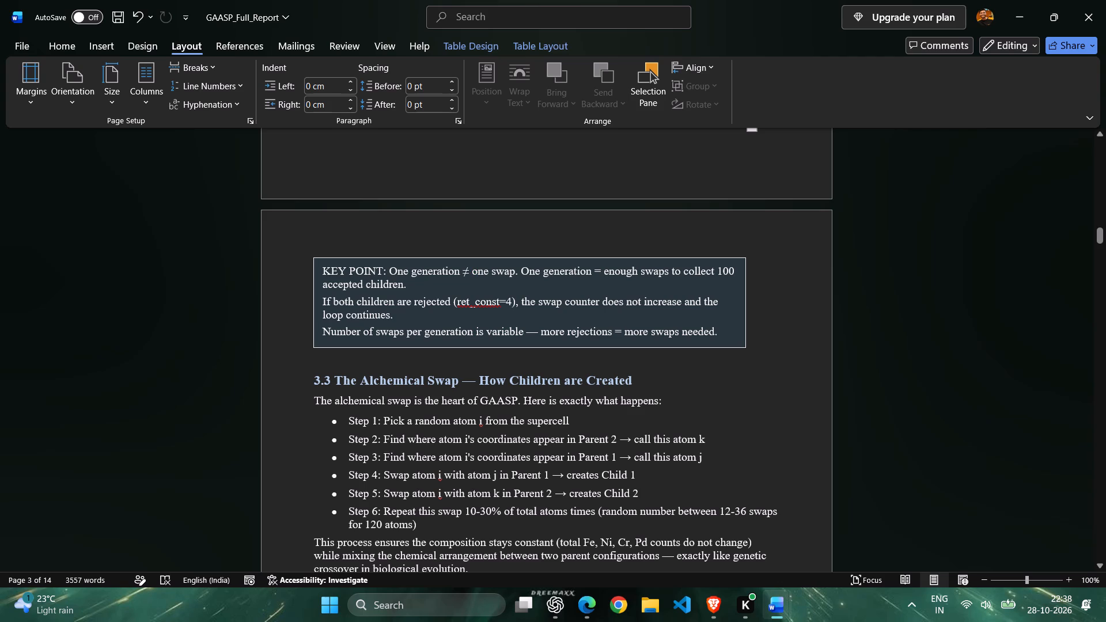
left_click_drag(304, 255, 740, 355)
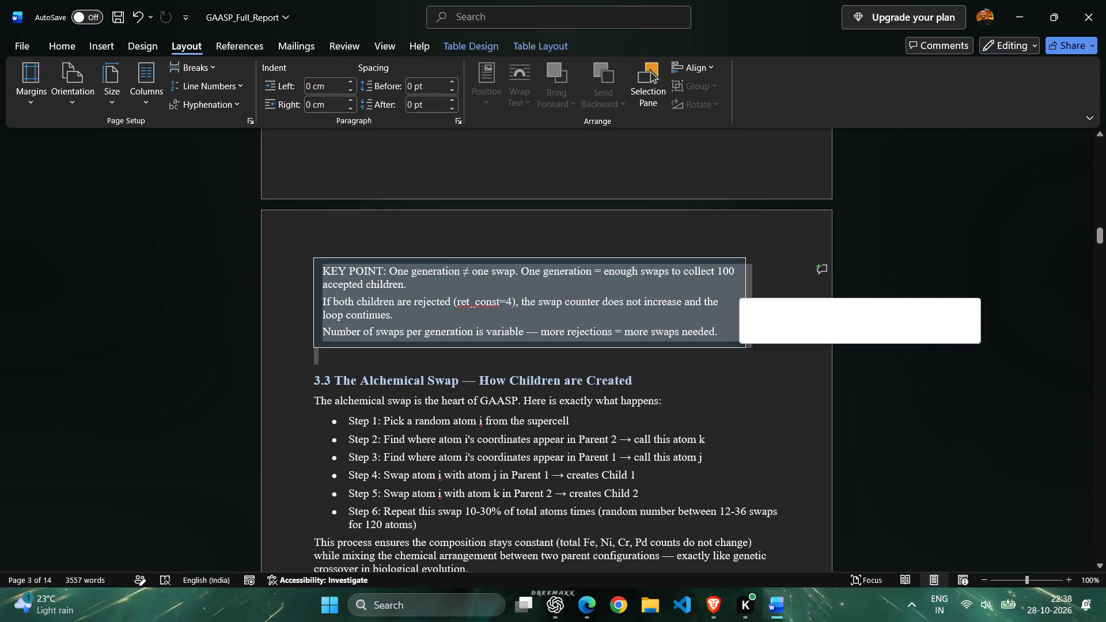
key("ctrl+c")
key("alt+Tab")
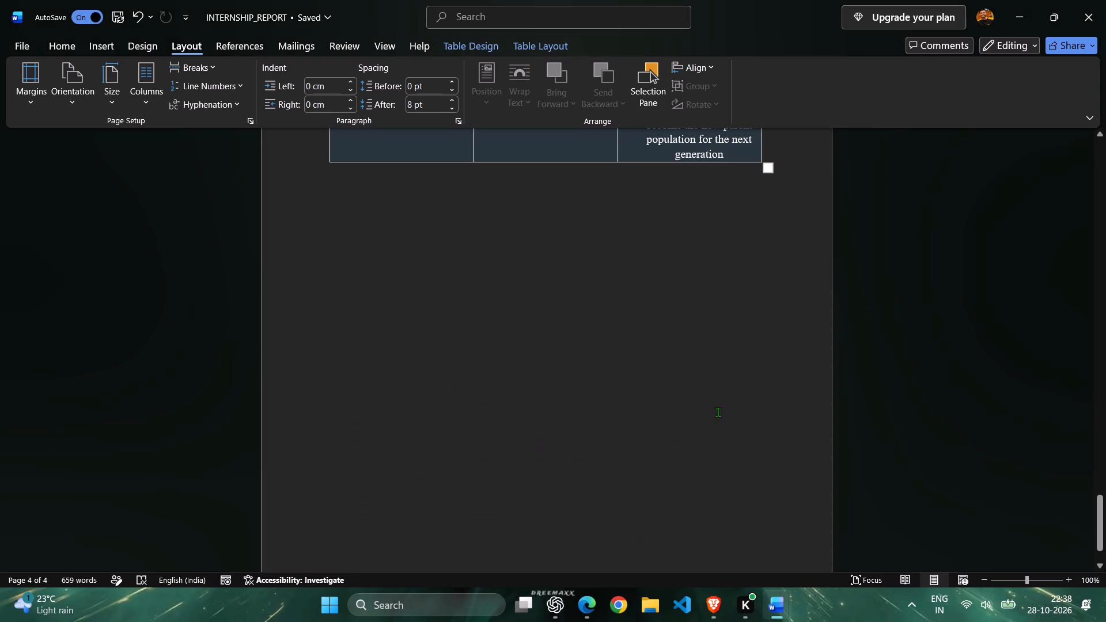
left_click(438, 215)
key("Return")
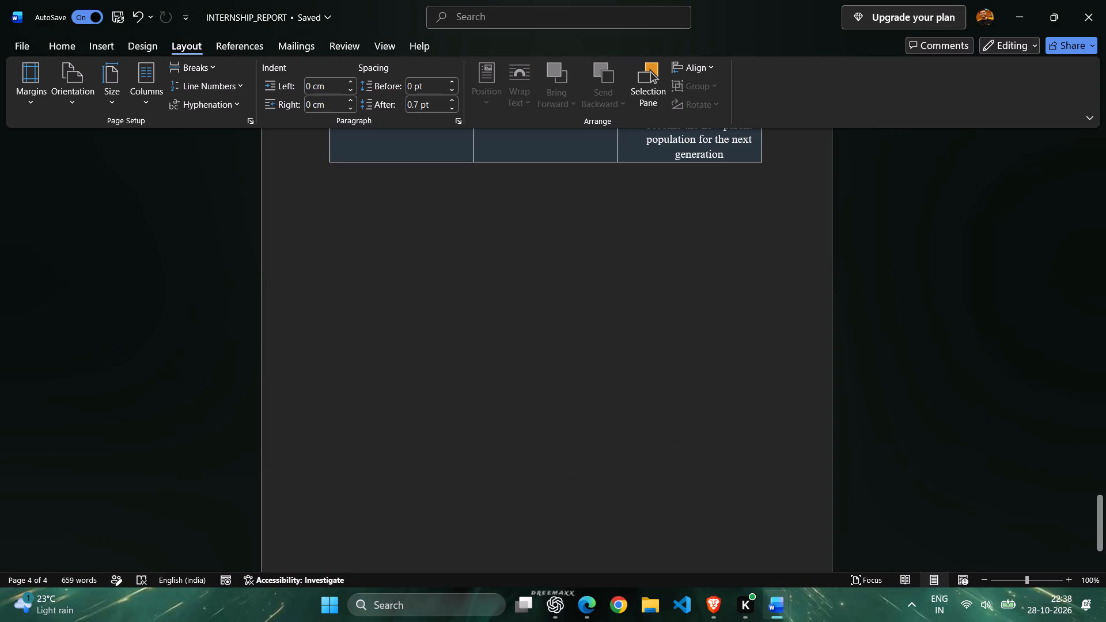
key("ctrl+v")
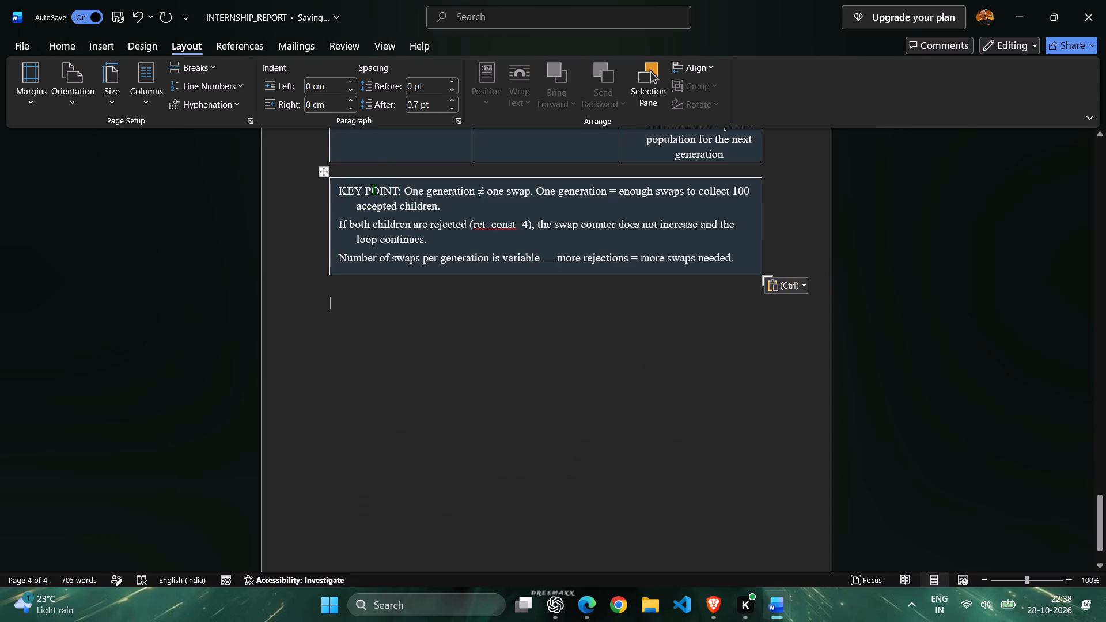
Change the word KEY to IMP at the start of the pasted KEY POINT box.
left_click(362, 189)
key("BackSpace")
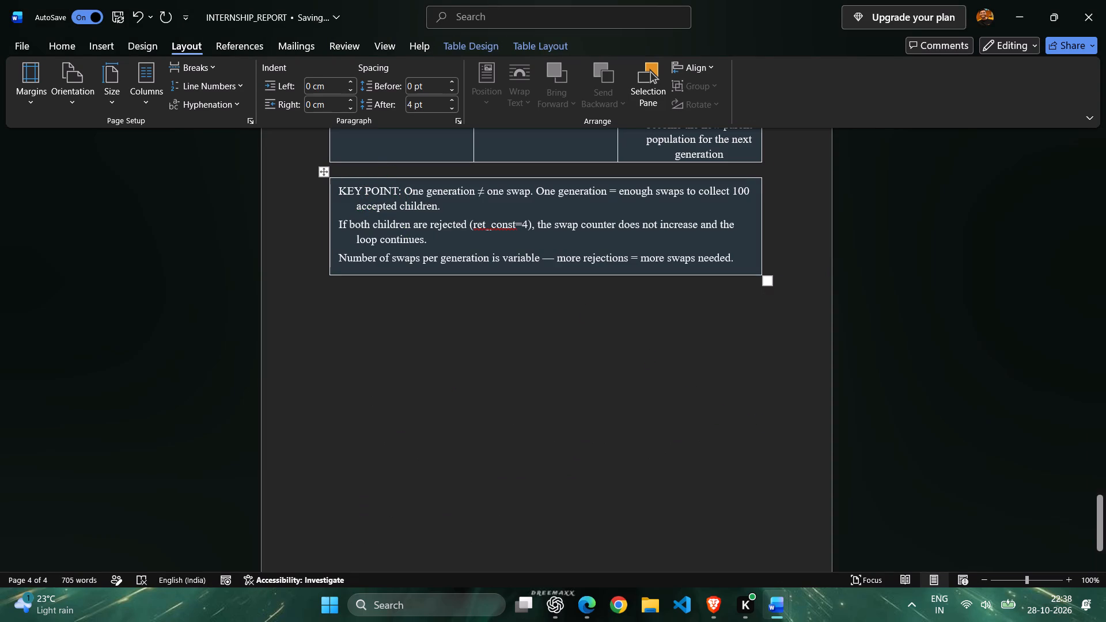
key("BackSpace")
key("BackSpace")
key("shift+i")
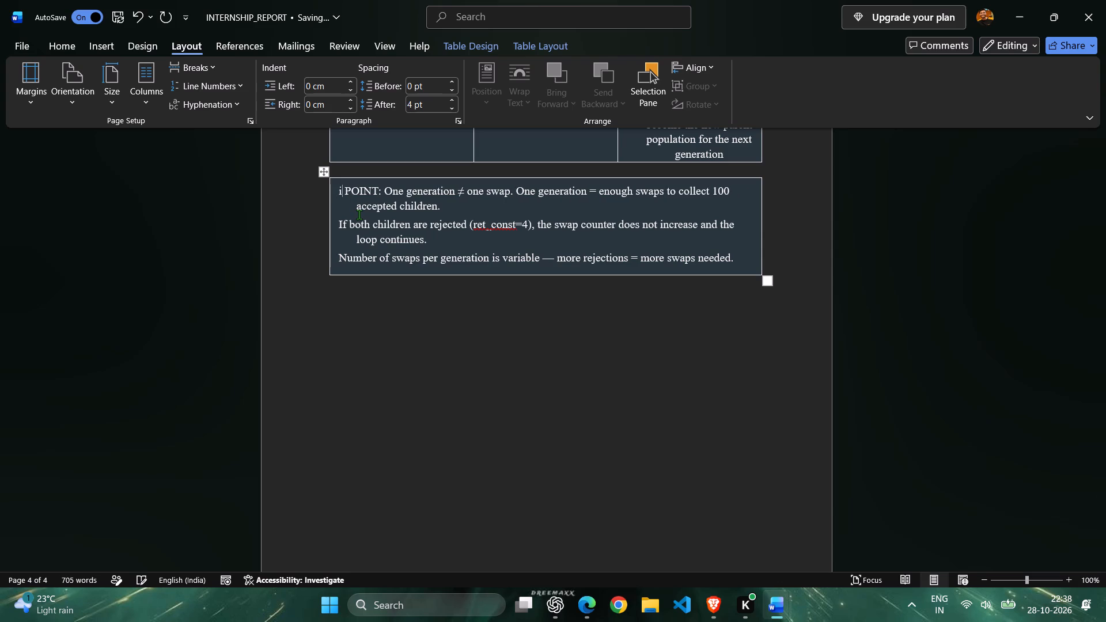
key("BackSpace")
type("IMO")
key("BackSpace")
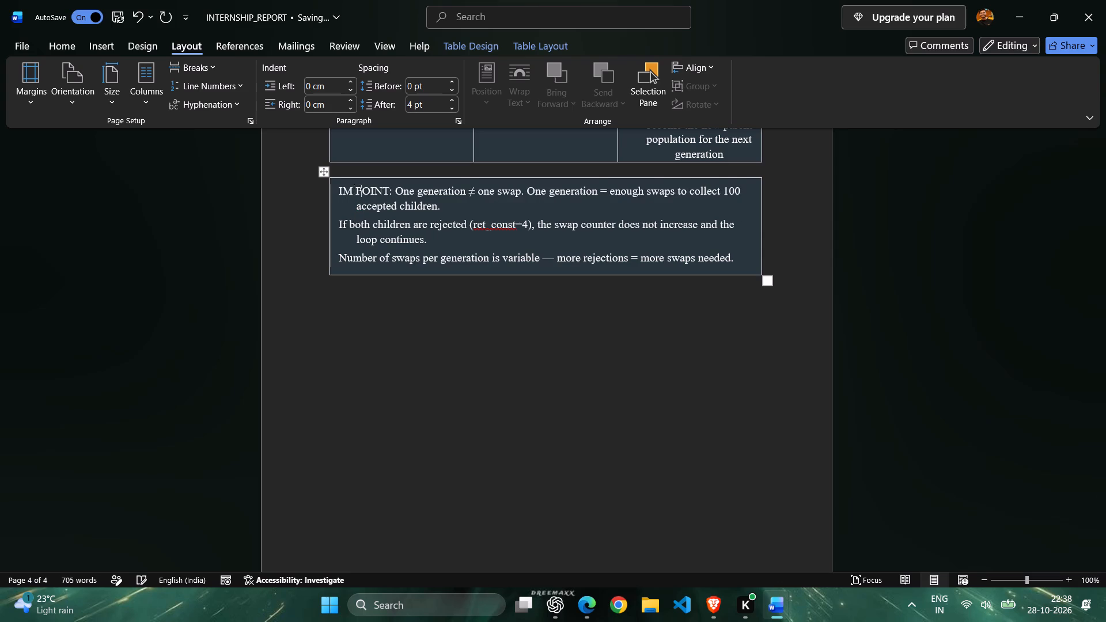
key("p")
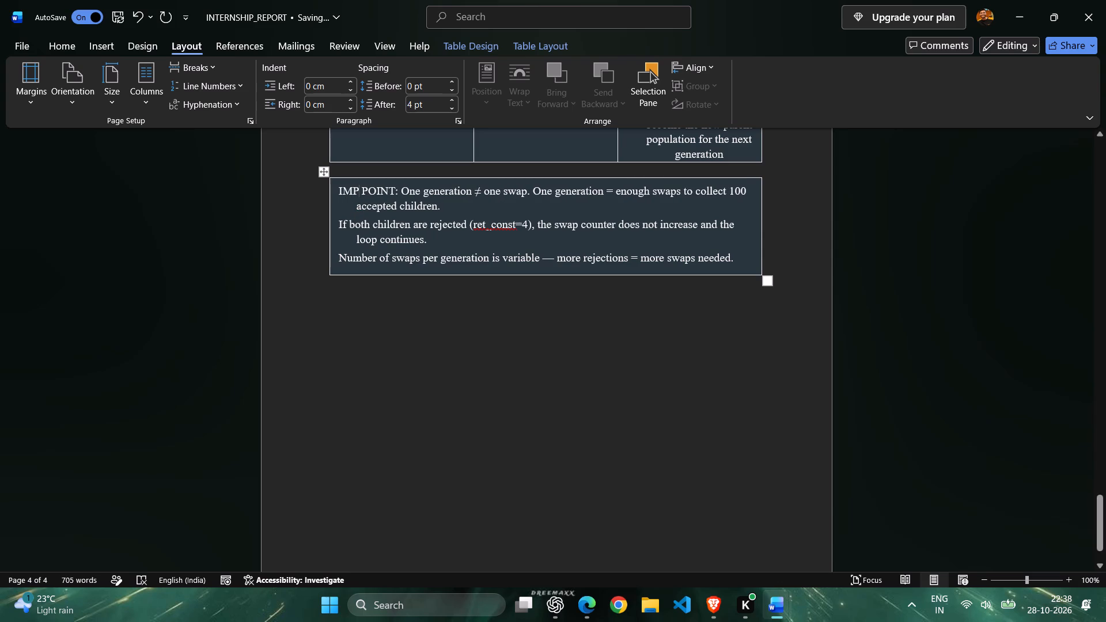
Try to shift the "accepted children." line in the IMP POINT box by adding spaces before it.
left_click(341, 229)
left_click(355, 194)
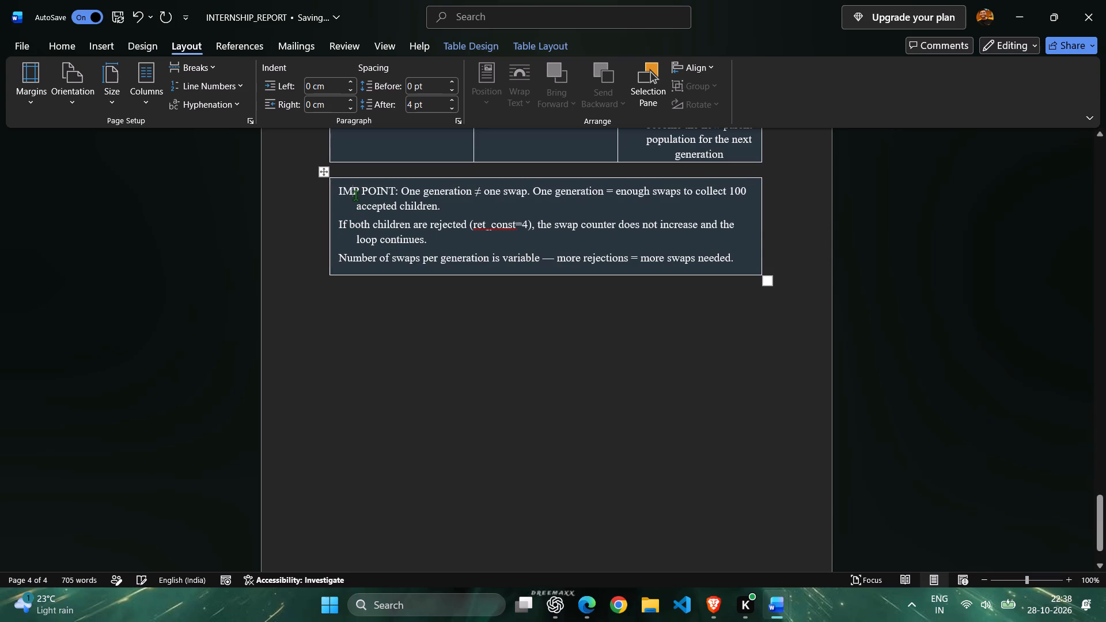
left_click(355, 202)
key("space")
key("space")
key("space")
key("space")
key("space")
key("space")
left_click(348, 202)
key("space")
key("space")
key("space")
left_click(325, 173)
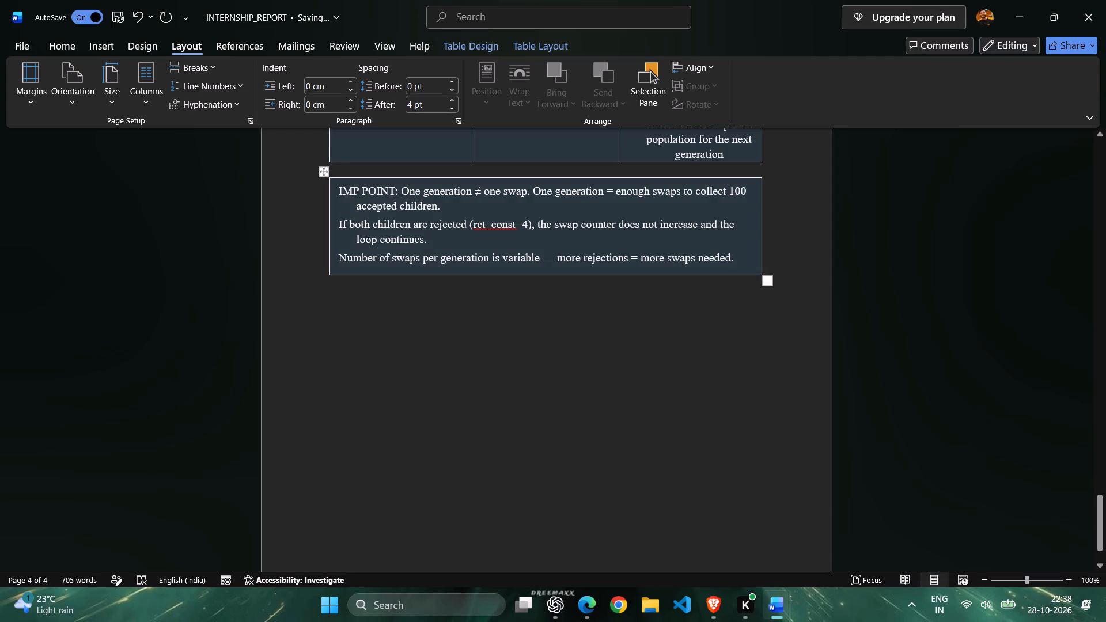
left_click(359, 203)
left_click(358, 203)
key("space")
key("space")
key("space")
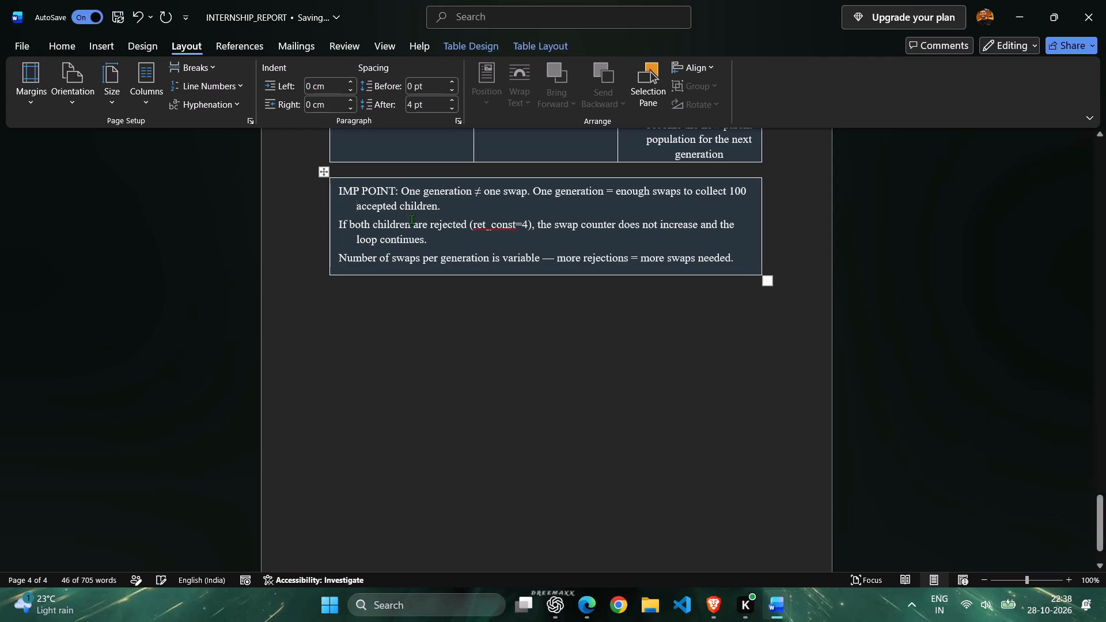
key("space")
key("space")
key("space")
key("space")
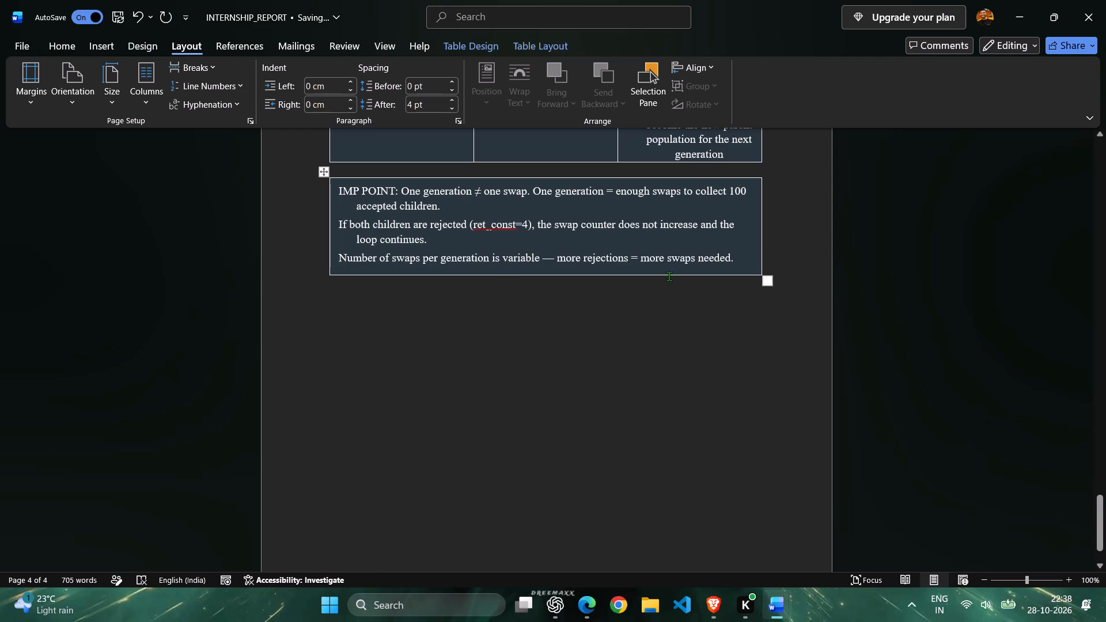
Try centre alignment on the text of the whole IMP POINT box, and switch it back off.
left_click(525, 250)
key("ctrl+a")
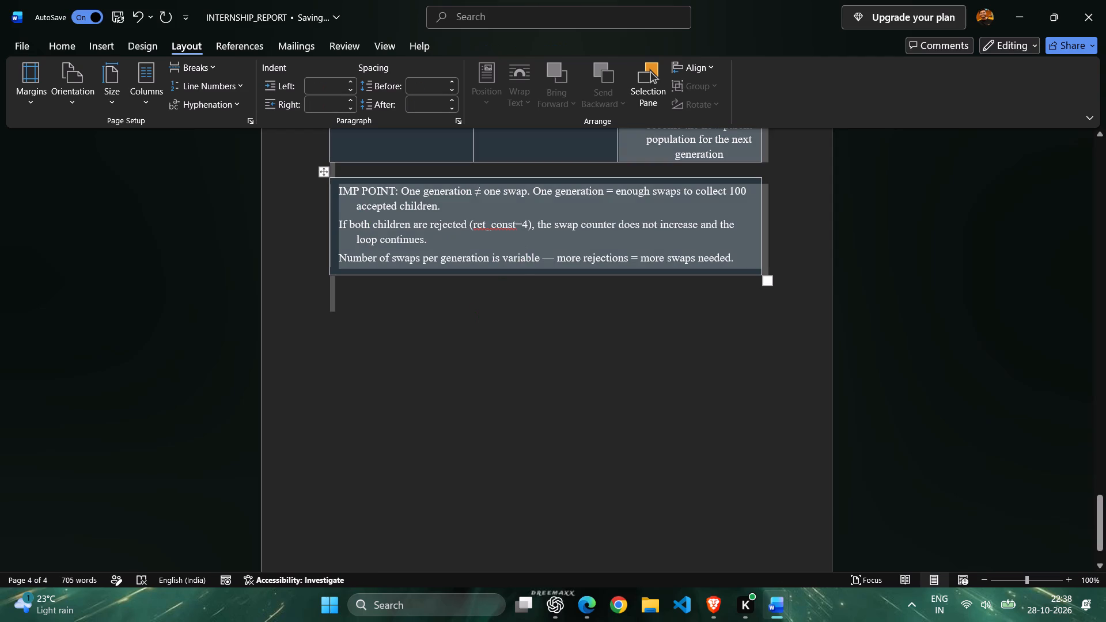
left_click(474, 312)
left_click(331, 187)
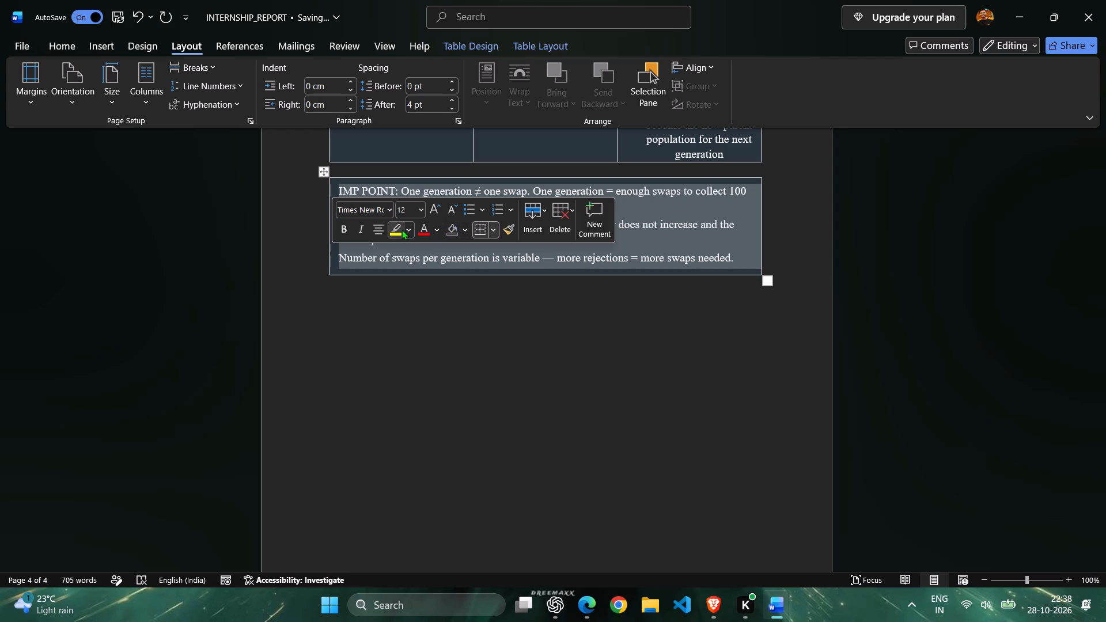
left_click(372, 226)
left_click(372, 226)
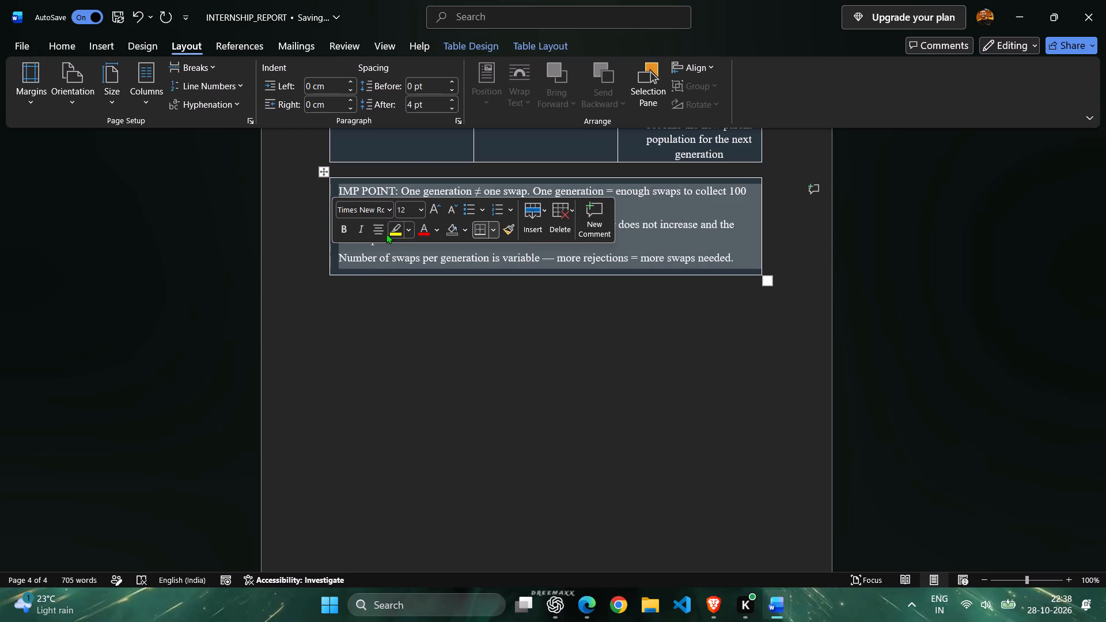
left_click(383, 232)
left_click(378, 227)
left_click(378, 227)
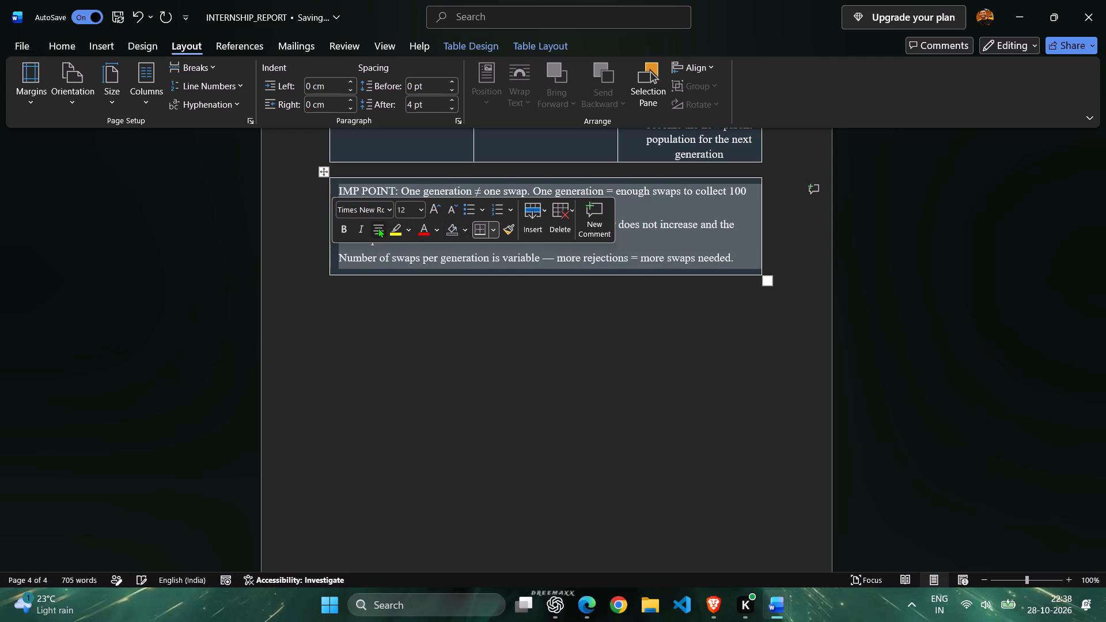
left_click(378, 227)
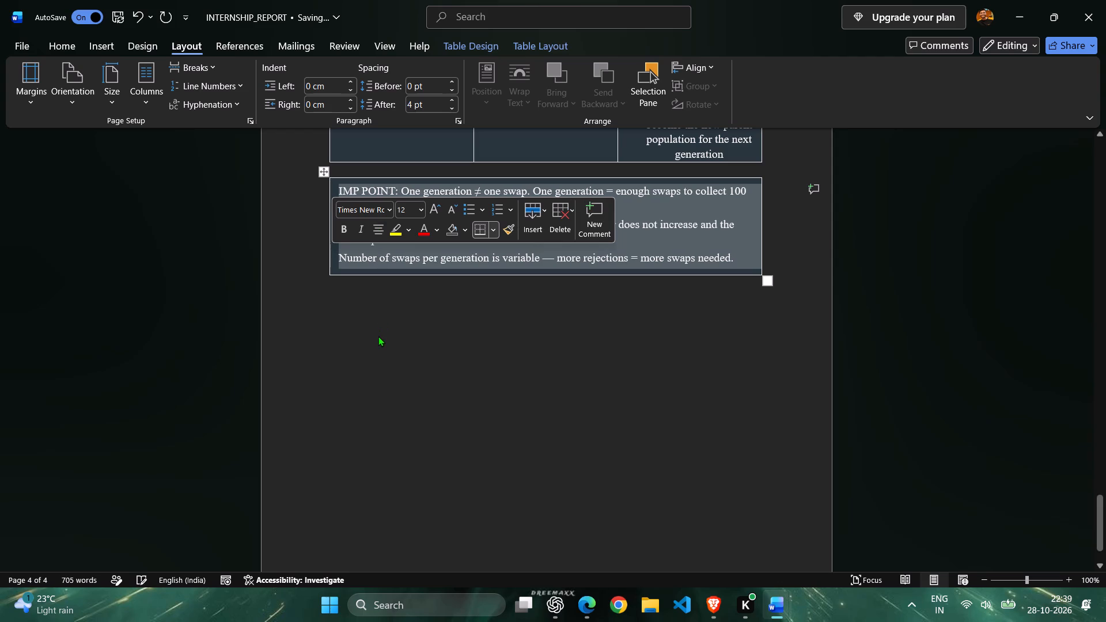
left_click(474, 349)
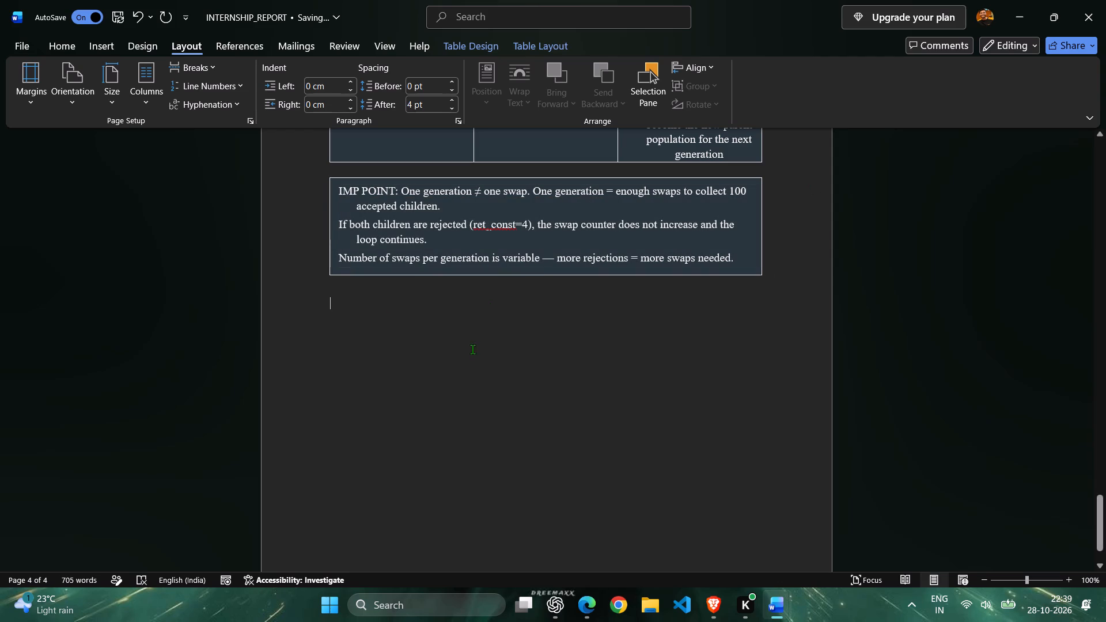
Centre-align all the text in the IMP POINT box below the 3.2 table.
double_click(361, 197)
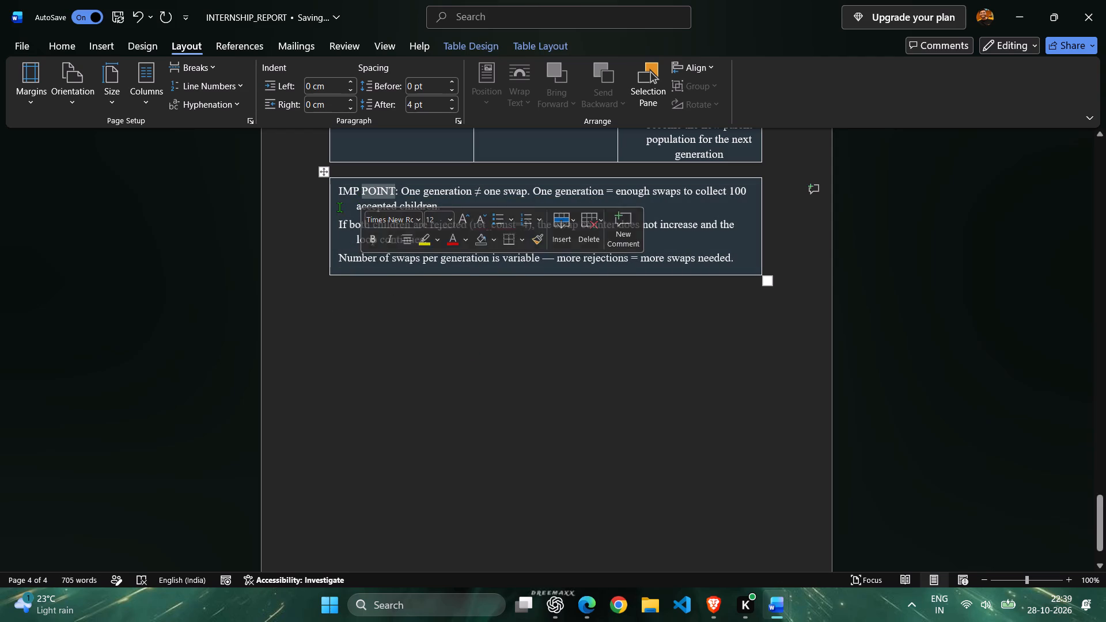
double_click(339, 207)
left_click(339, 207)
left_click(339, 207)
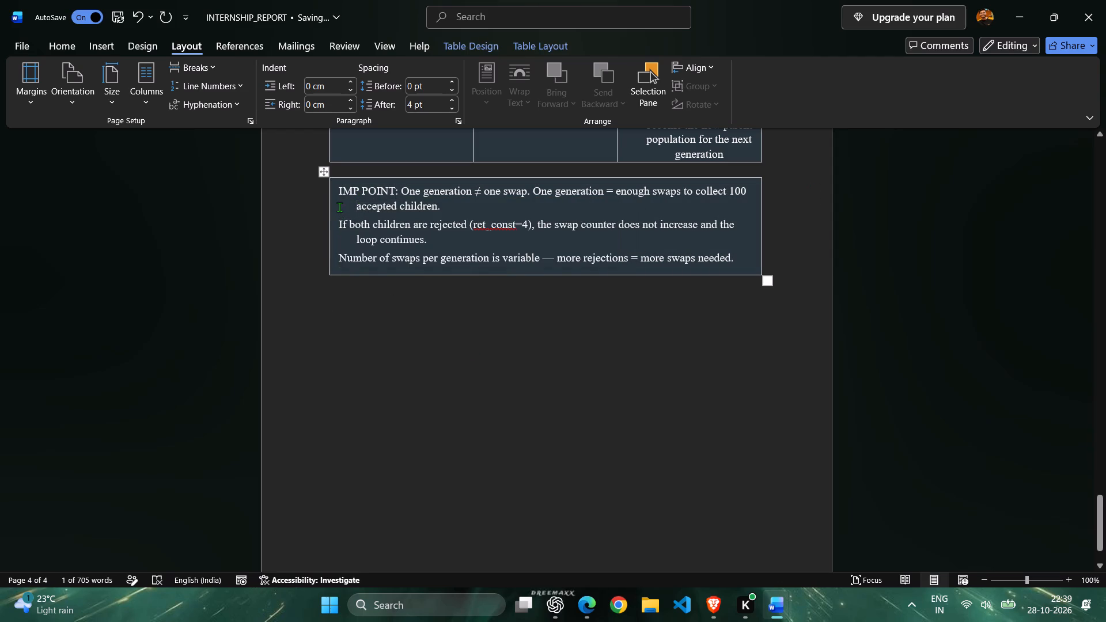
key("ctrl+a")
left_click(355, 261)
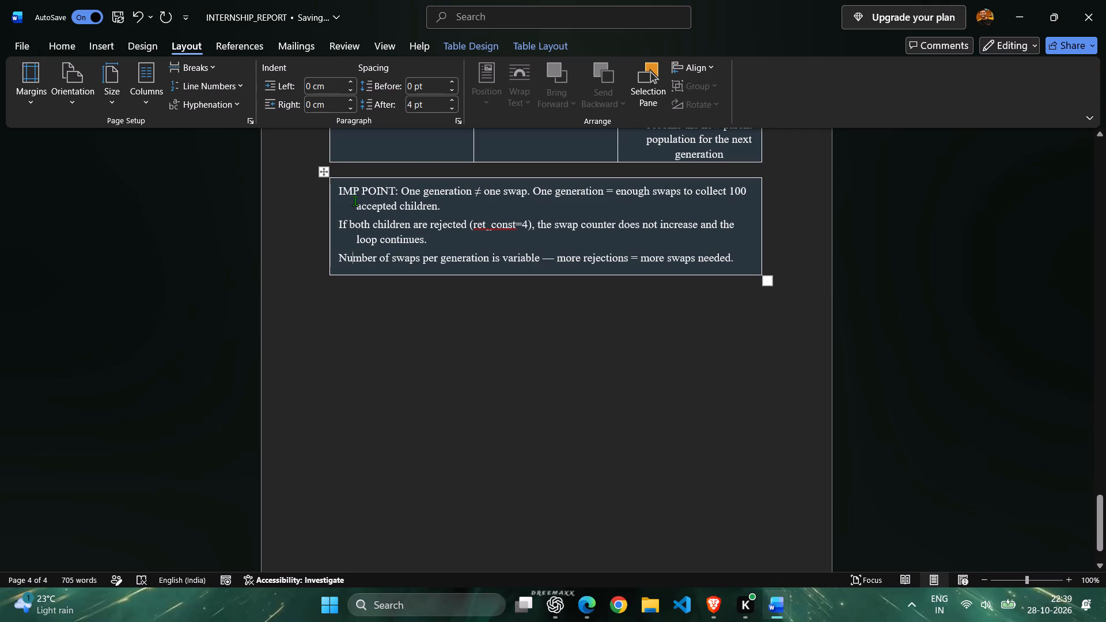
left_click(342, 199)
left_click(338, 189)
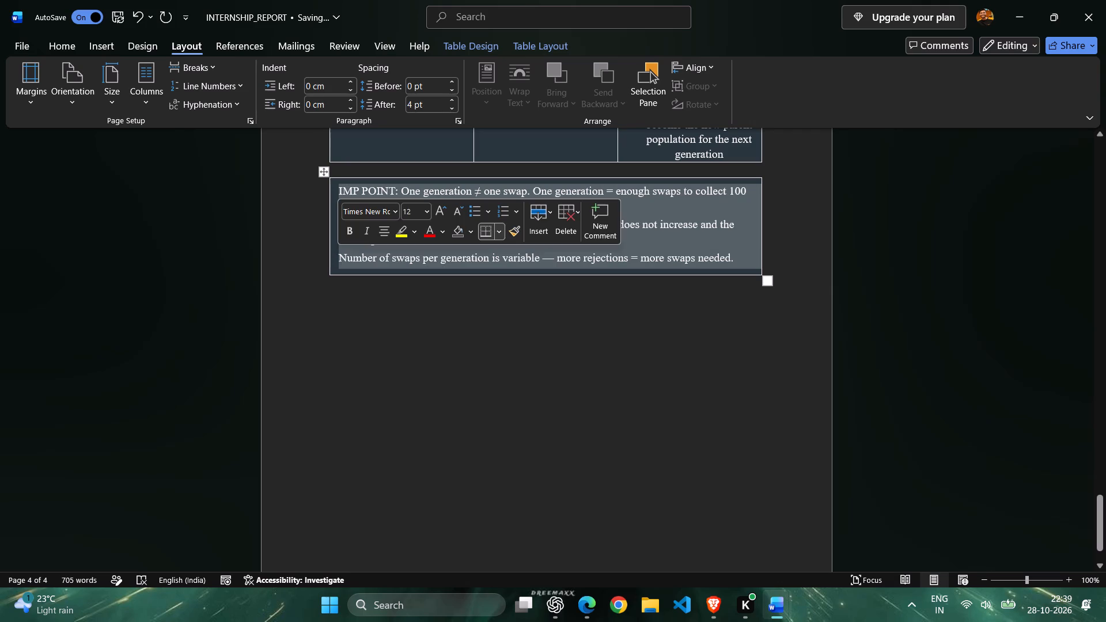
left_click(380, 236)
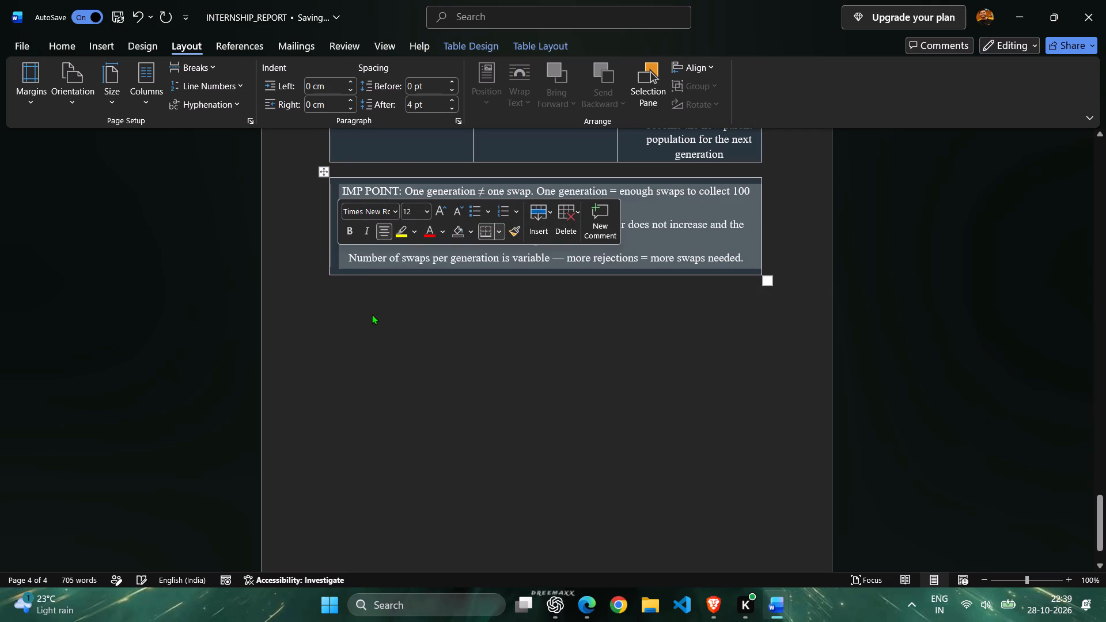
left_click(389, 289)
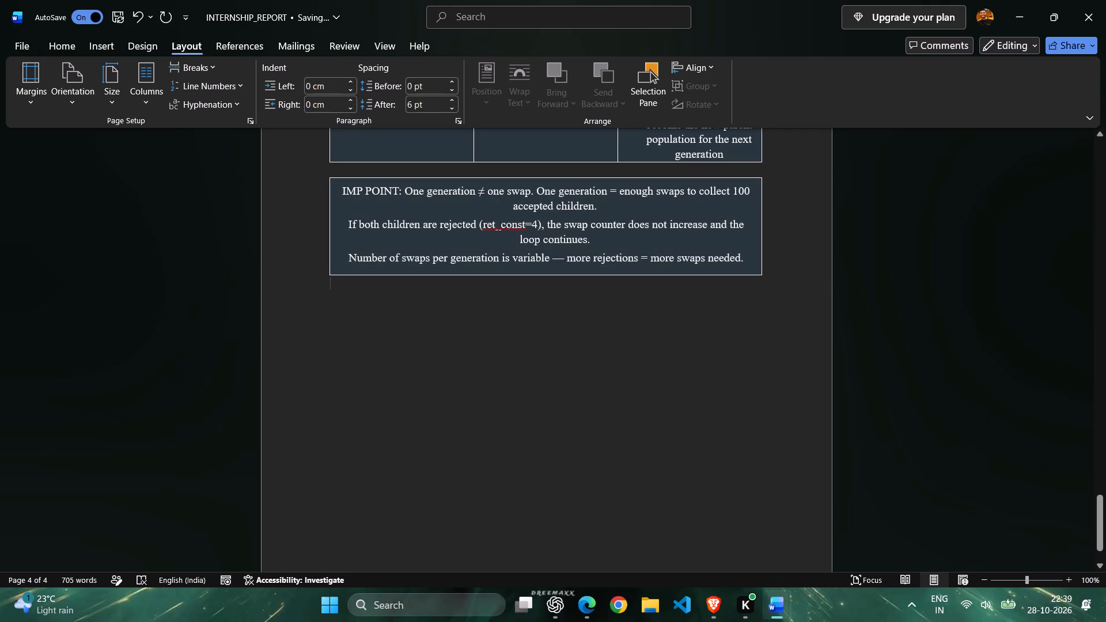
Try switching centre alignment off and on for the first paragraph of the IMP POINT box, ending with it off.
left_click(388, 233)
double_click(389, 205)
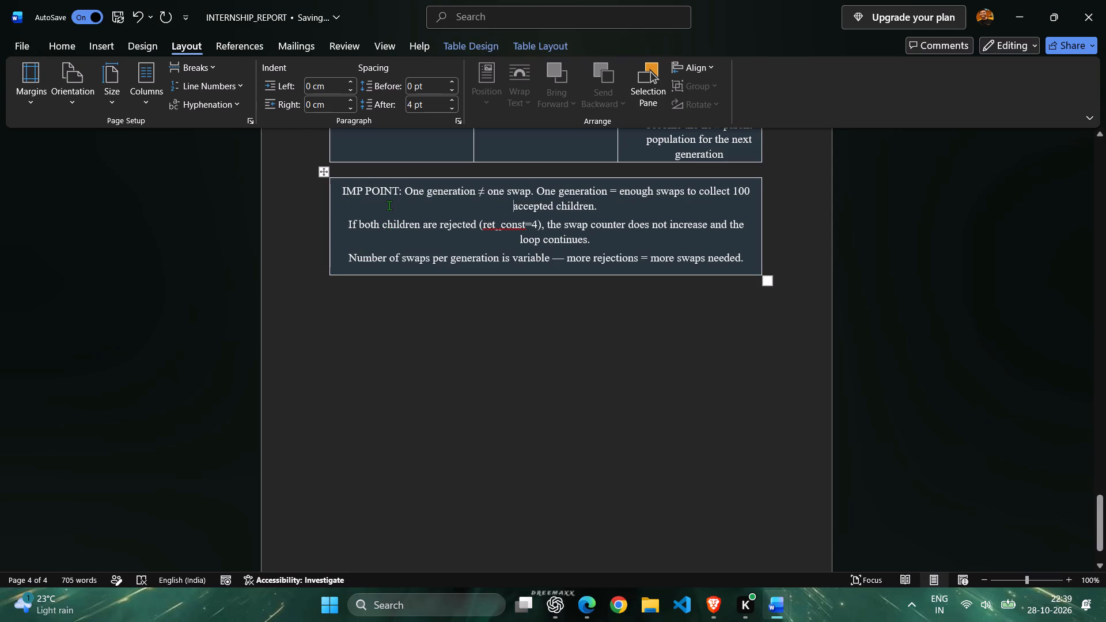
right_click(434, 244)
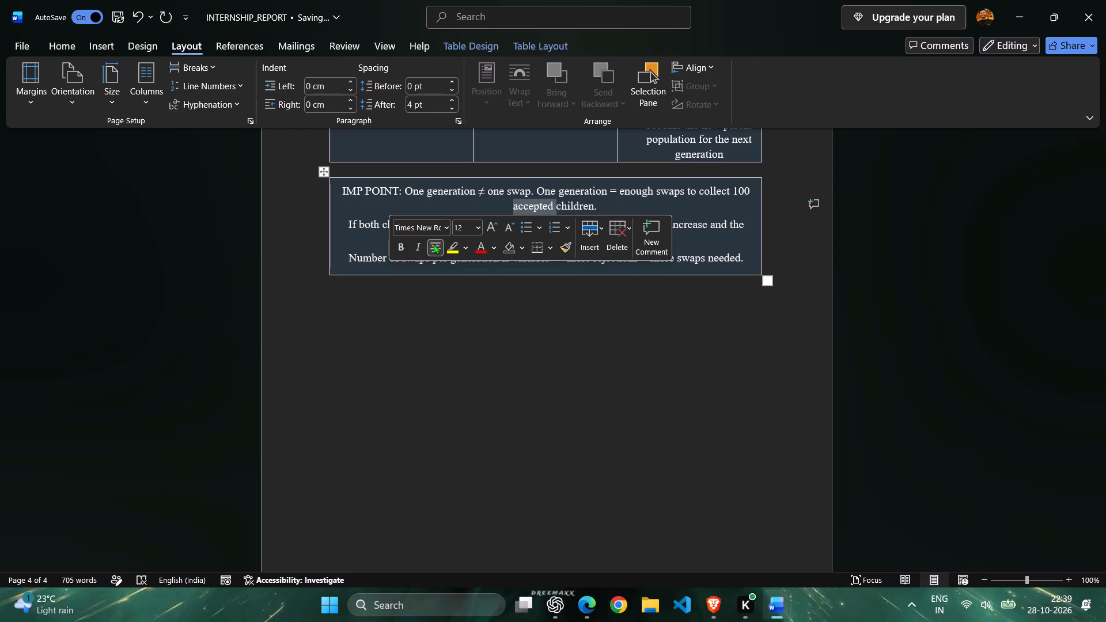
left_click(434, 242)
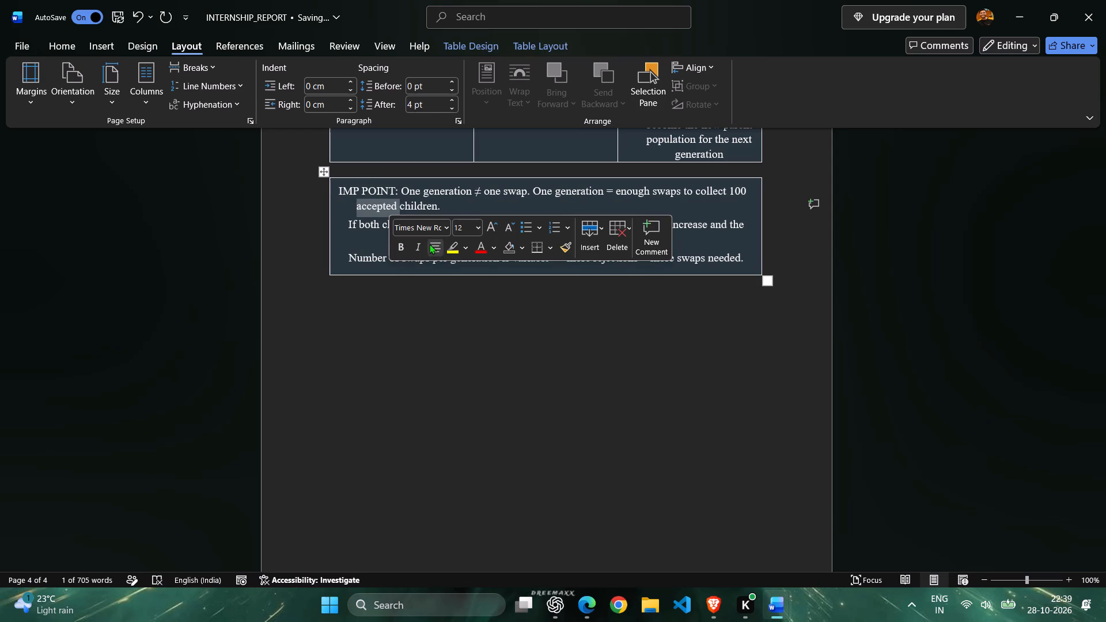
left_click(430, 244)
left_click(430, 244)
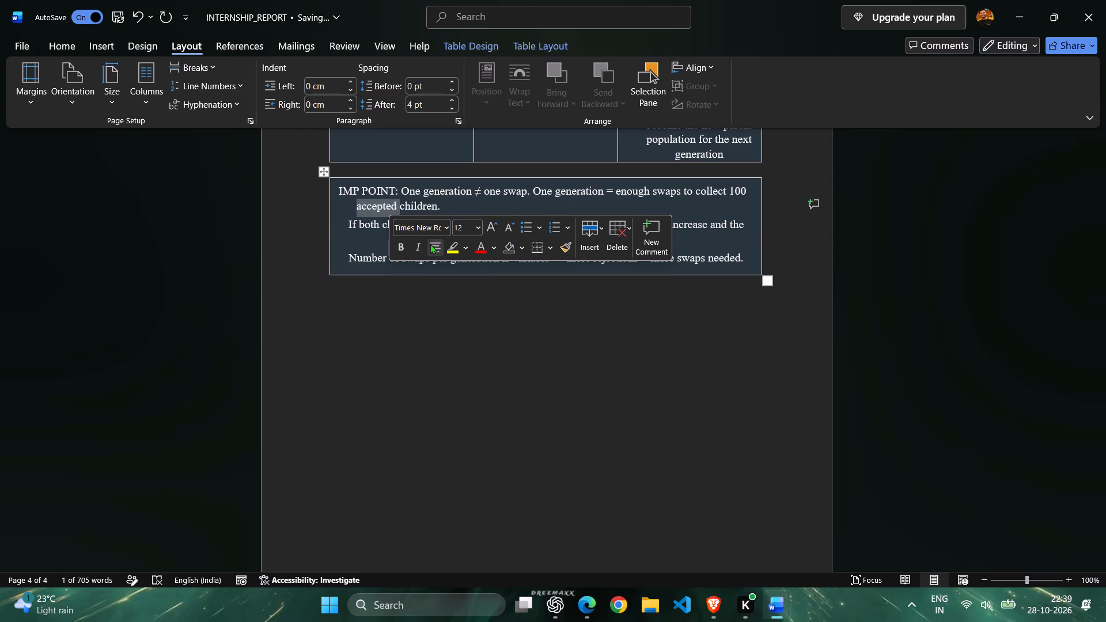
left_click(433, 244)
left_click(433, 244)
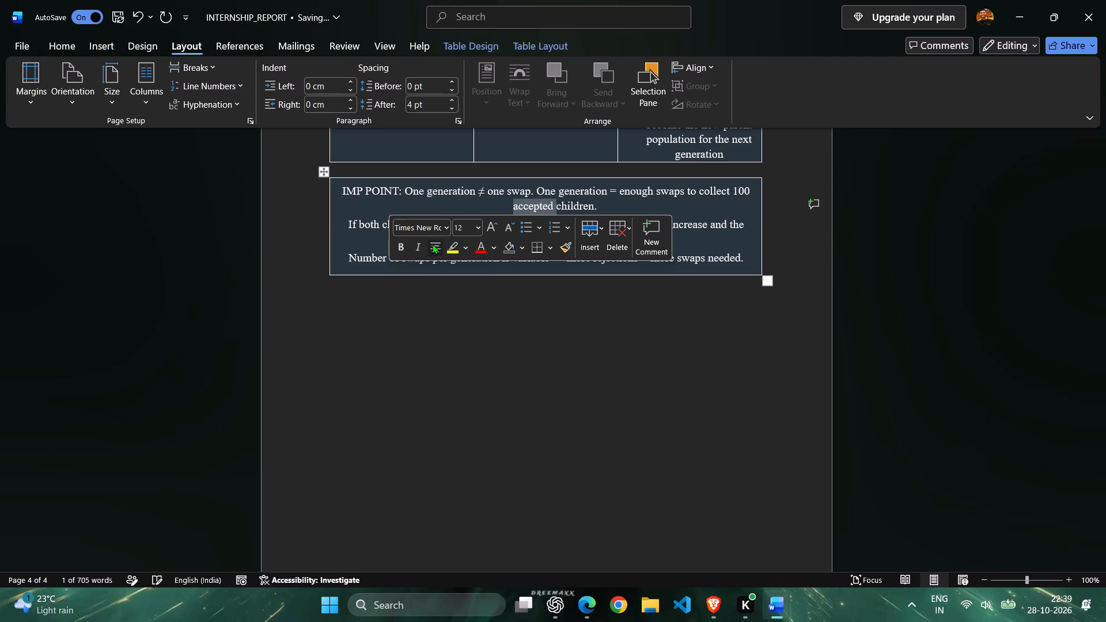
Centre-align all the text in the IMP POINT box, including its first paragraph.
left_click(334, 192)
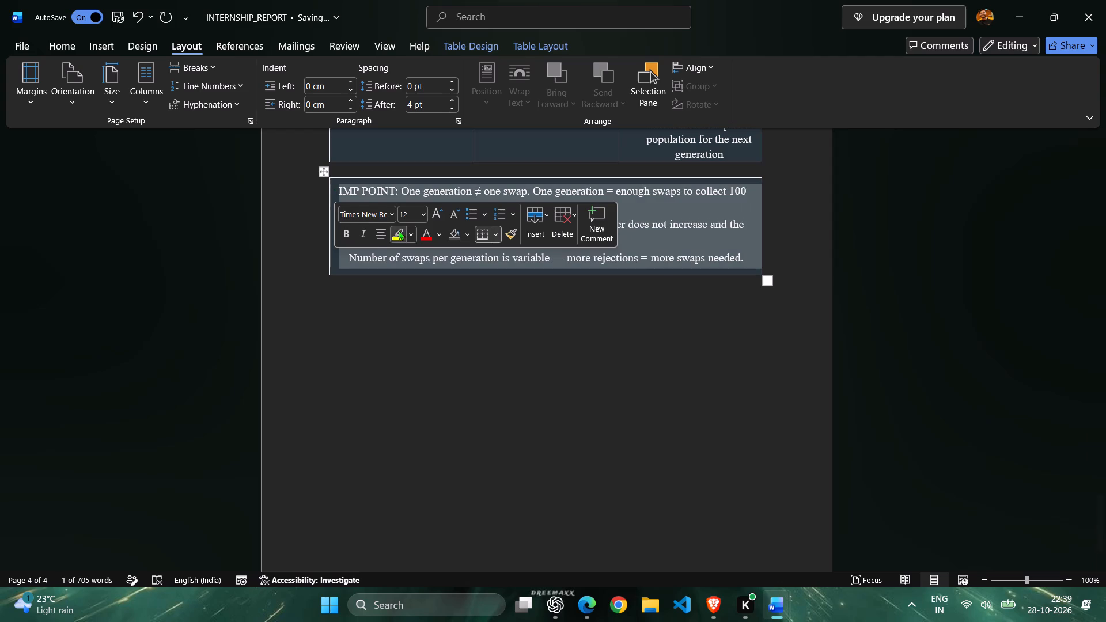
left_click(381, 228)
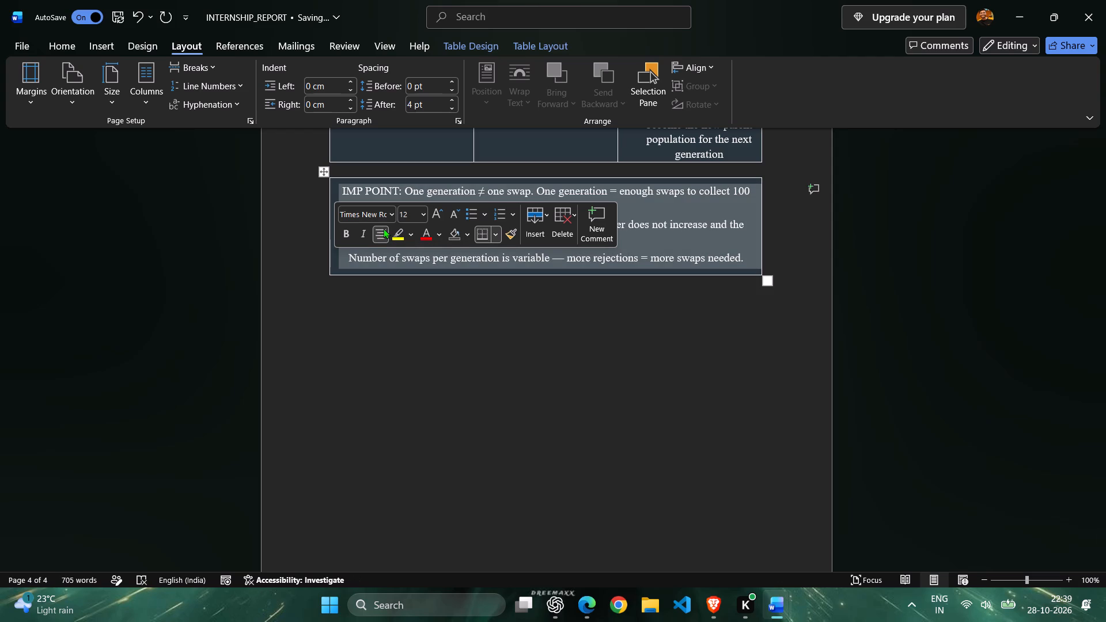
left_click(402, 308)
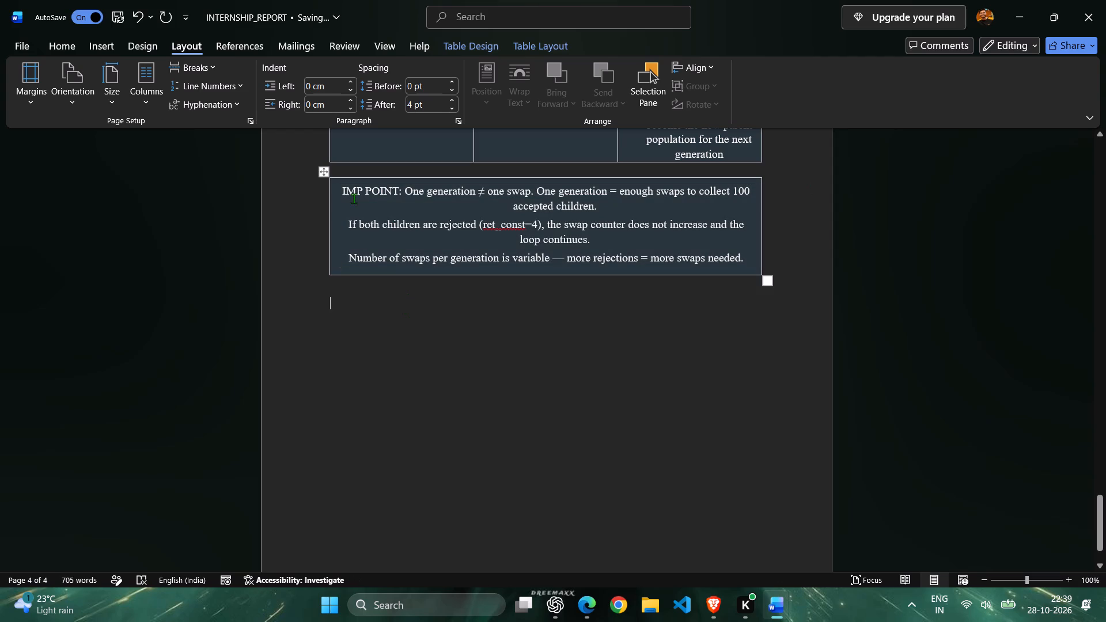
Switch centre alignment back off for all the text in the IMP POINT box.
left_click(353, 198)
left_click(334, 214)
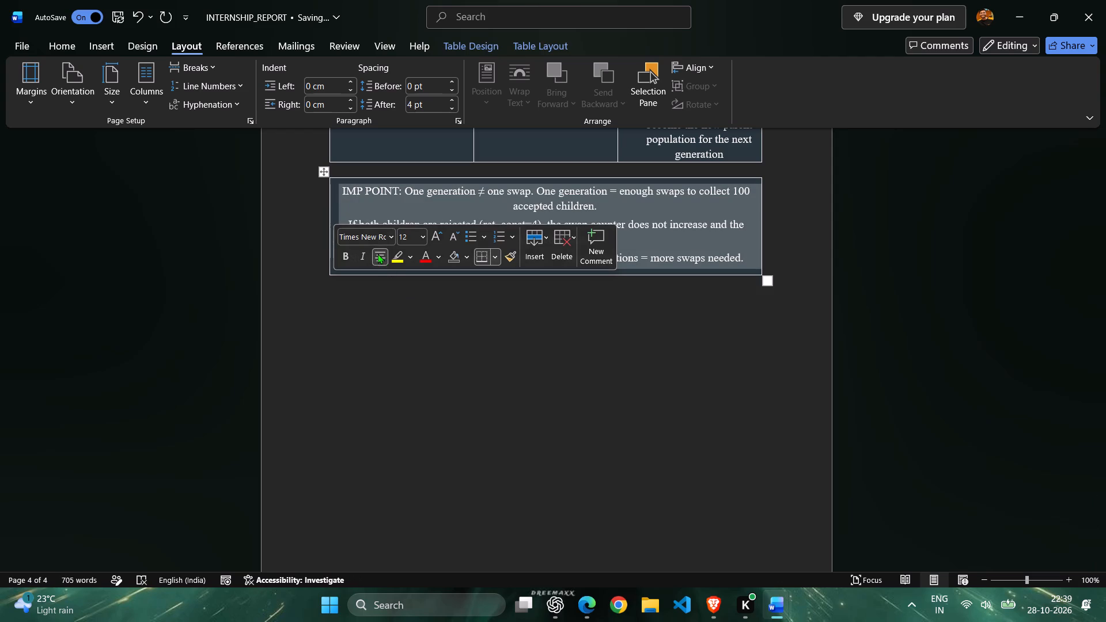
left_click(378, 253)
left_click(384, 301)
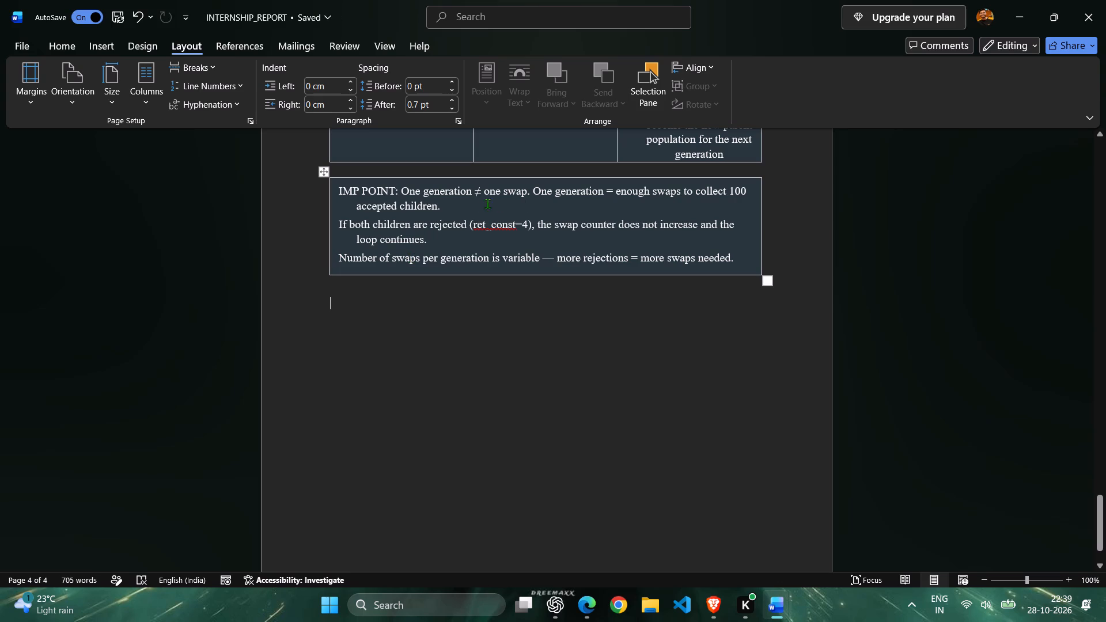
Select the word "children." at the end of the first paragraph in the IMP POINT box.
left_click(441, 218)
double_click(450, 206)
left_click(450, 206)
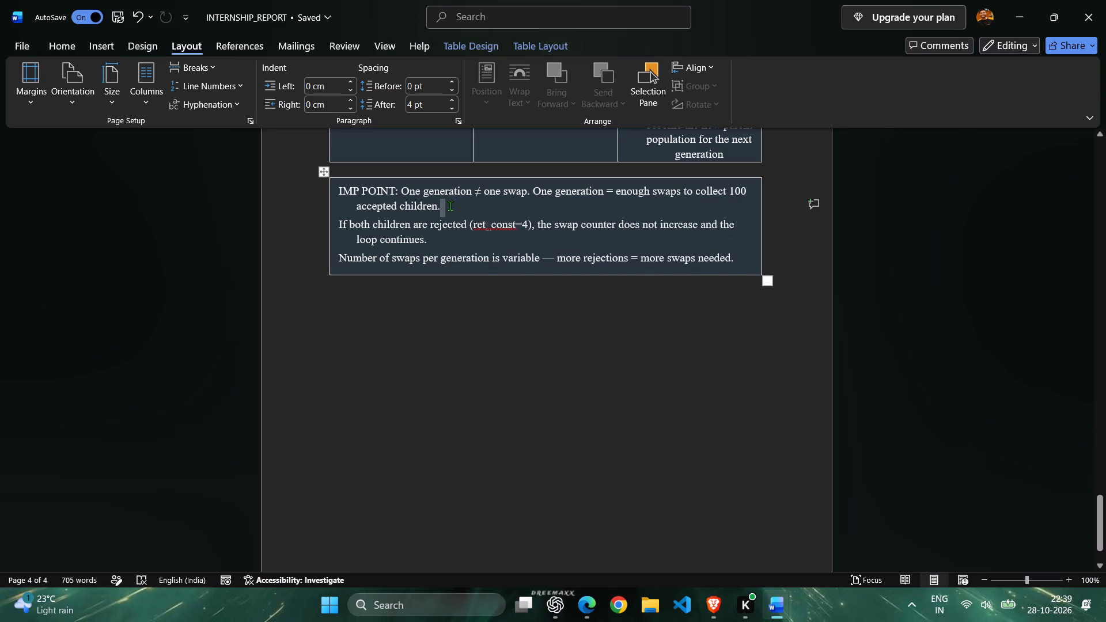
left_click(449, 206)
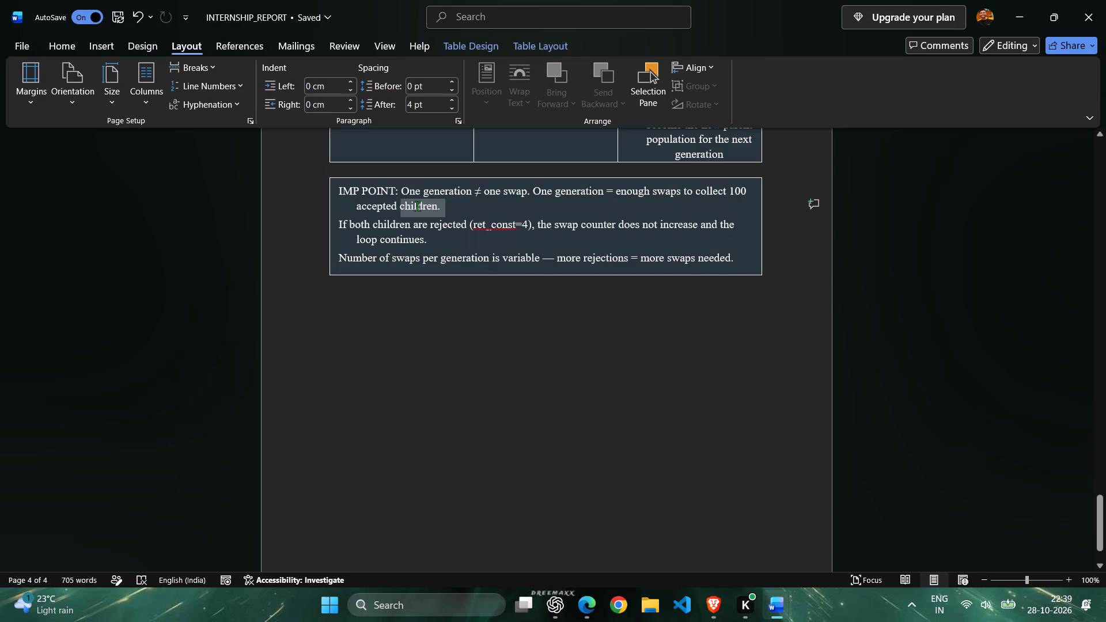
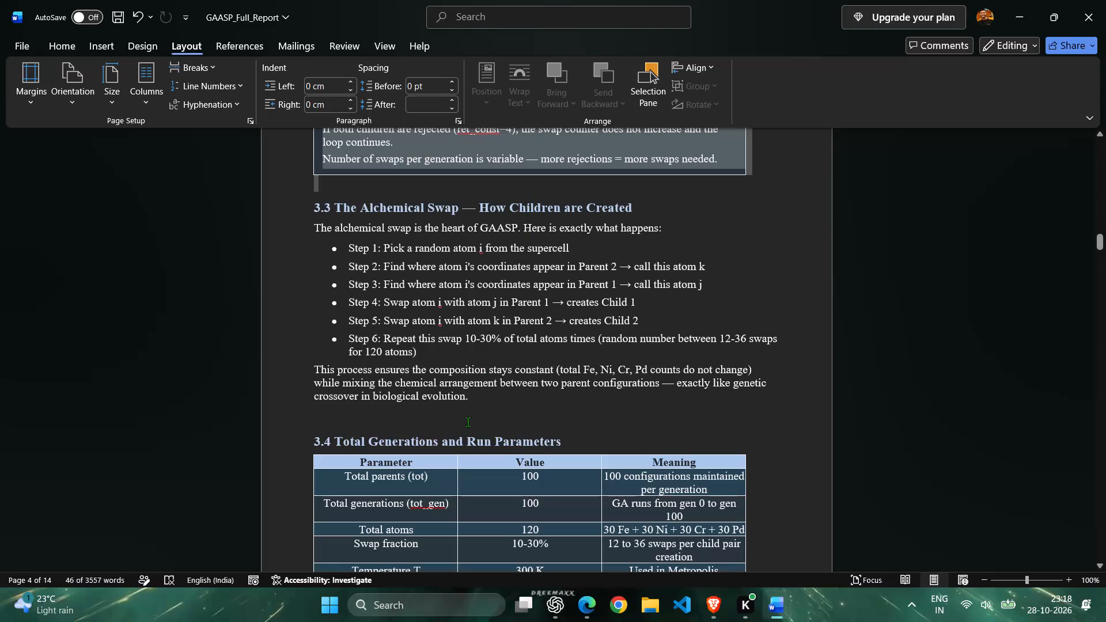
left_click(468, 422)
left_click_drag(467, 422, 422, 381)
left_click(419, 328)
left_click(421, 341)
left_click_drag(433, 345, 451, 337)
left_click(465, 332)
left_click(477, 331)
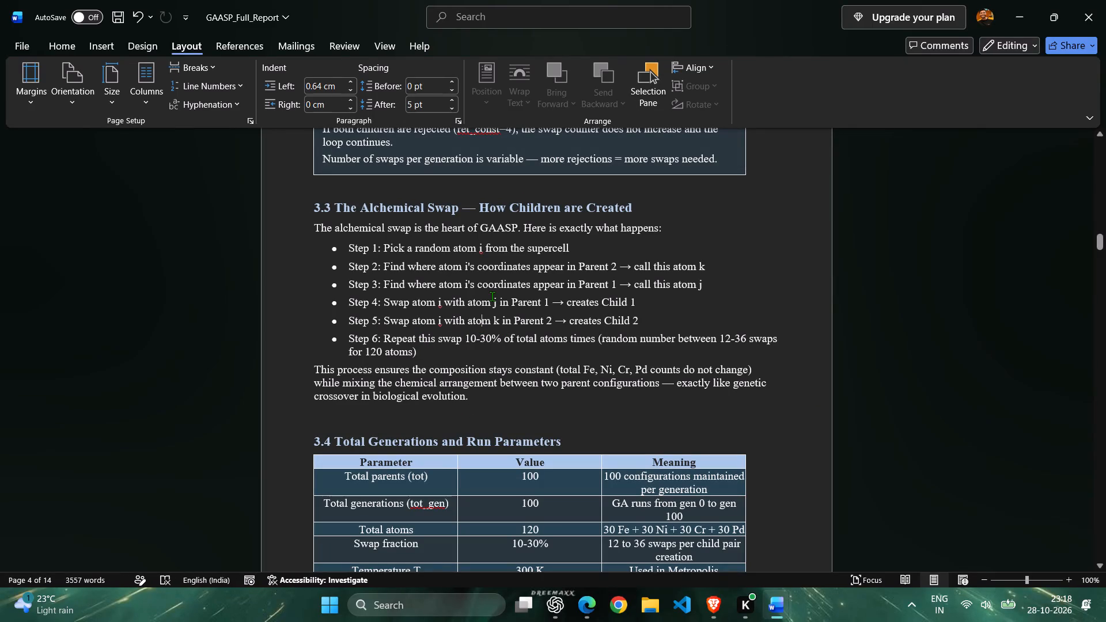